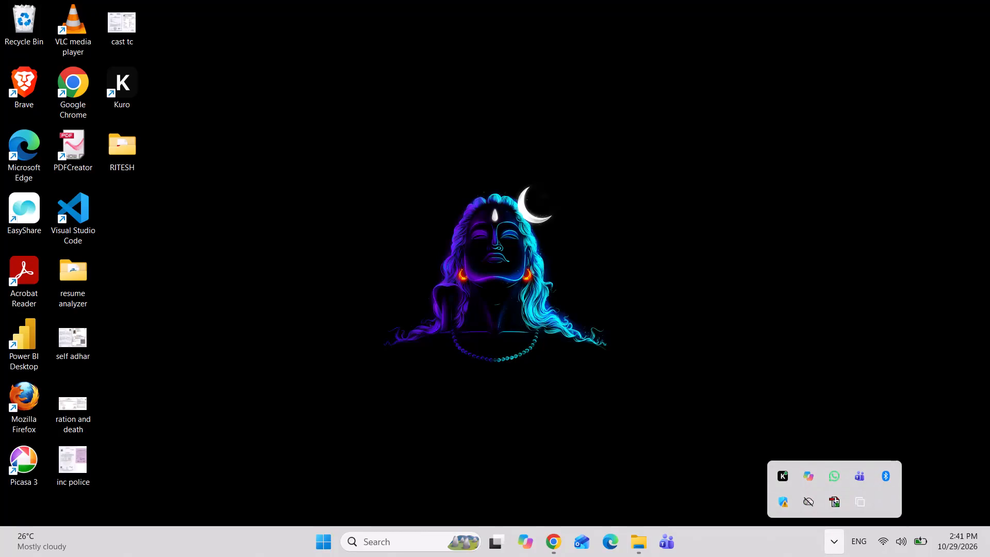
Open the Anonymous_Stories_Synopsis PDF from the RITESH folder on the desktop and look over its title page.
scroll(829, 542, "left", 4)
double_click(126, 158)
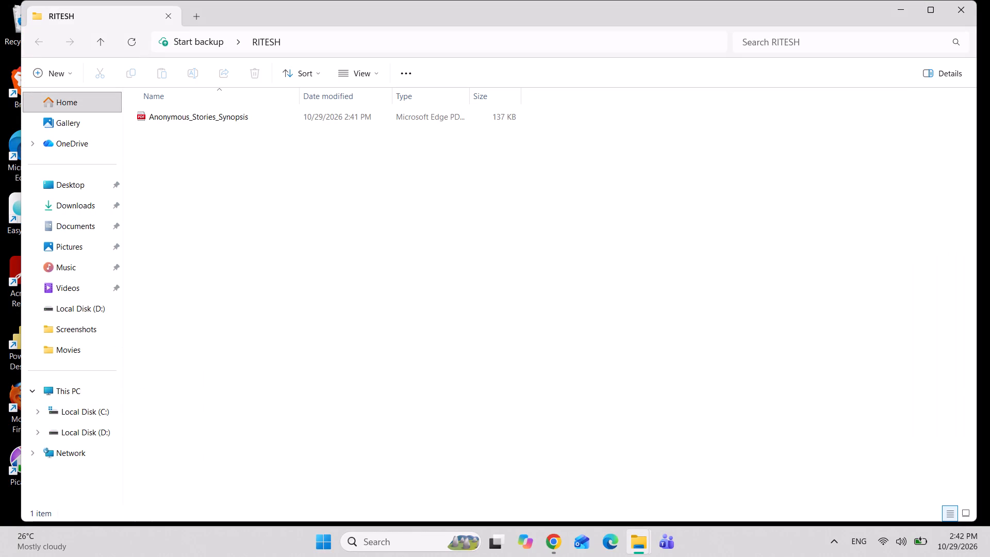
double_click(192, 121)
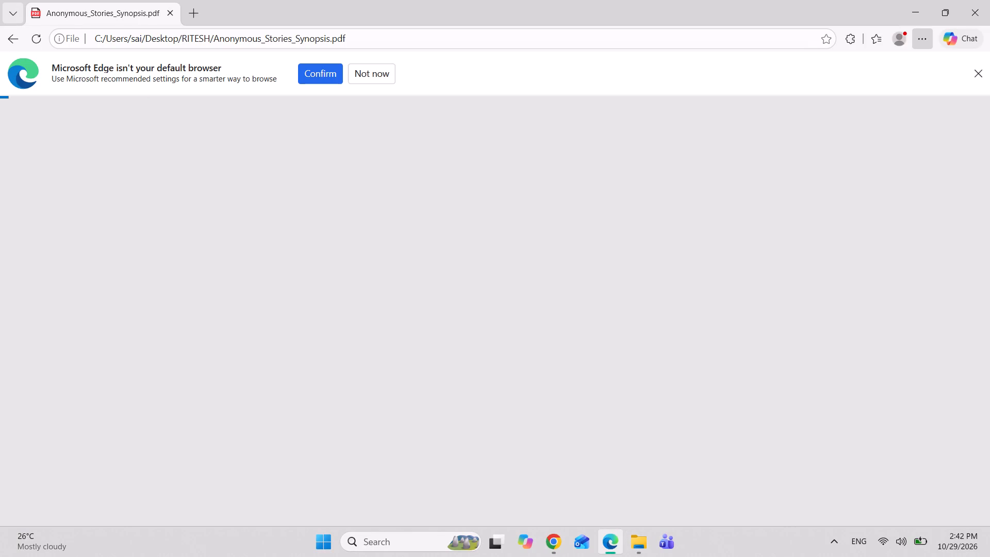
scroll(367, 284, "down", 1)
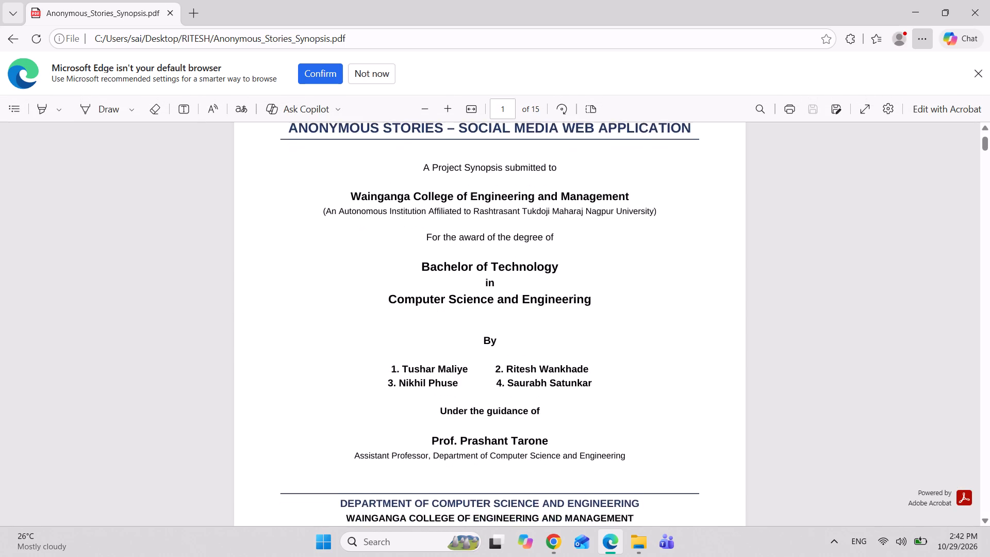
scroll(367, 284, "down", 1)
scroll(367, 284, "up", 3)
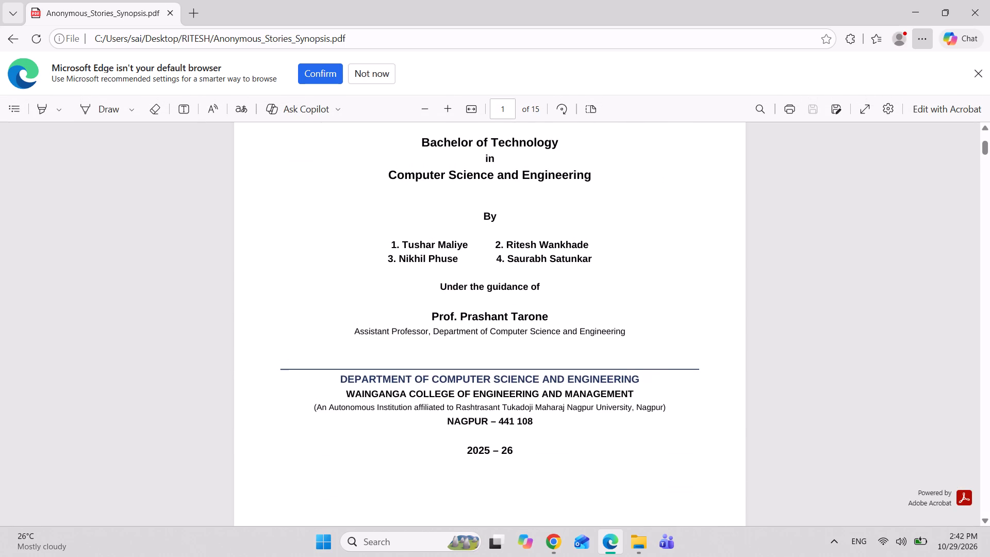
scroll(367, 284, "up", 1)
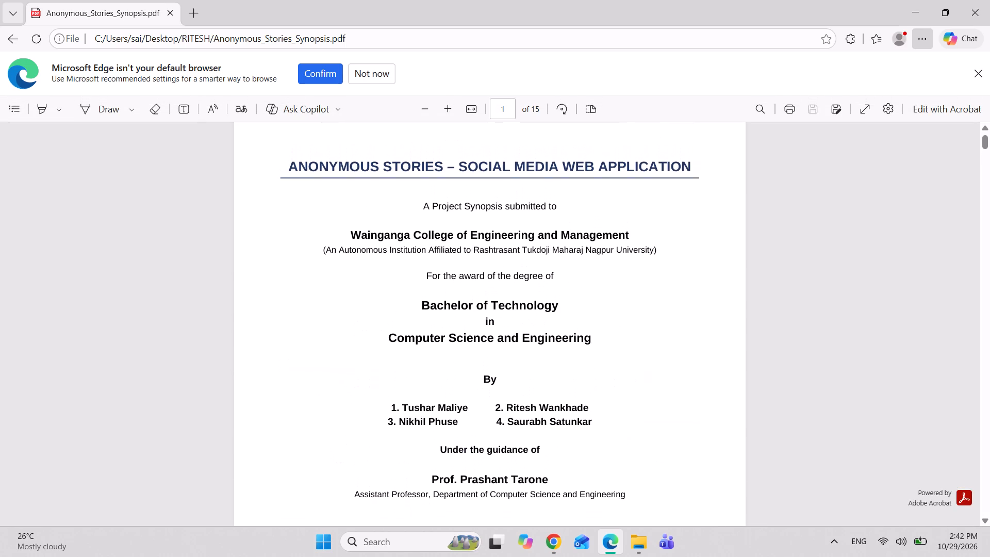
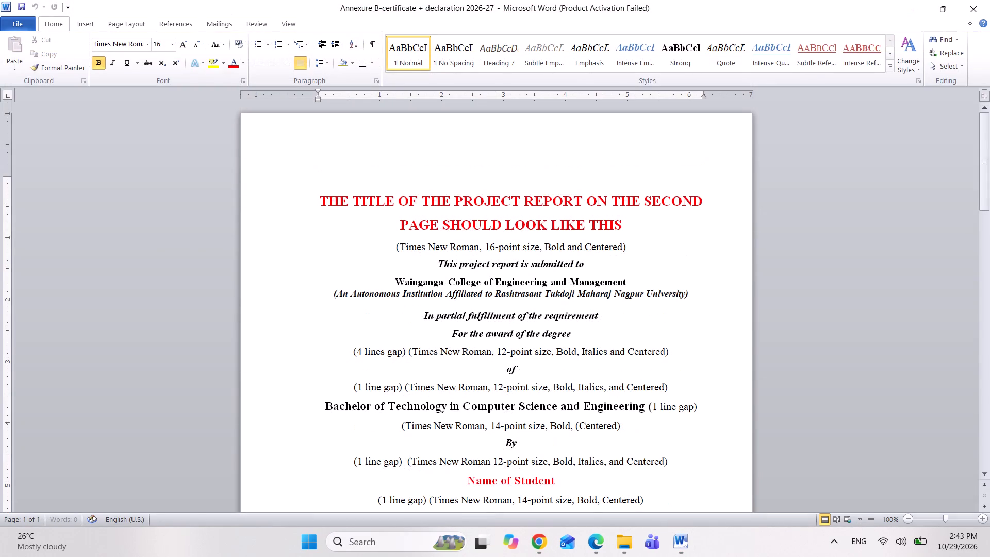
Look over the title page template in the Annexure B certificate and declaration 2026-27 document.
scroll(476, 353, "down", 4)
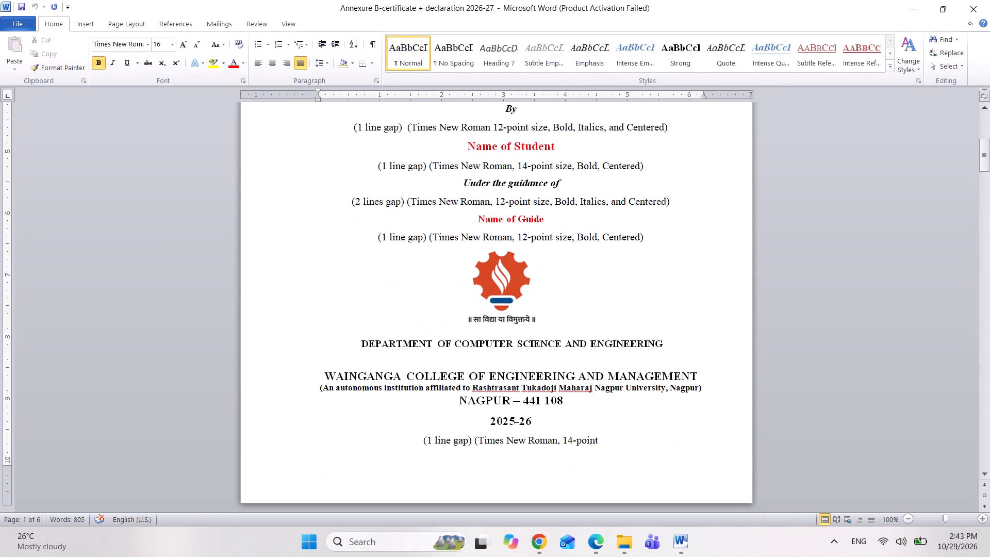
scroll(476, 353, "up", 11)
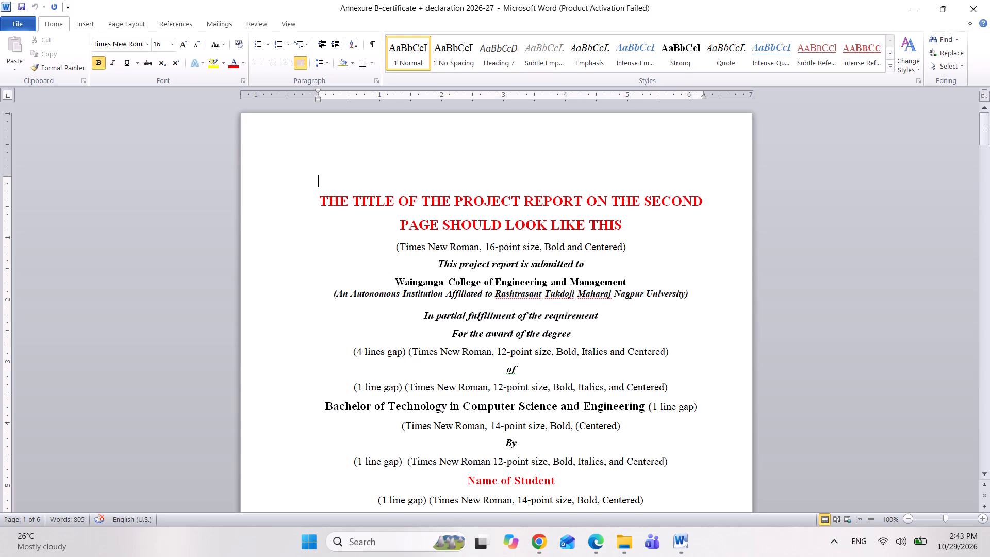
Select the two-line red placeholder for the project report title at the top of the first page.
left_click(321, 201)
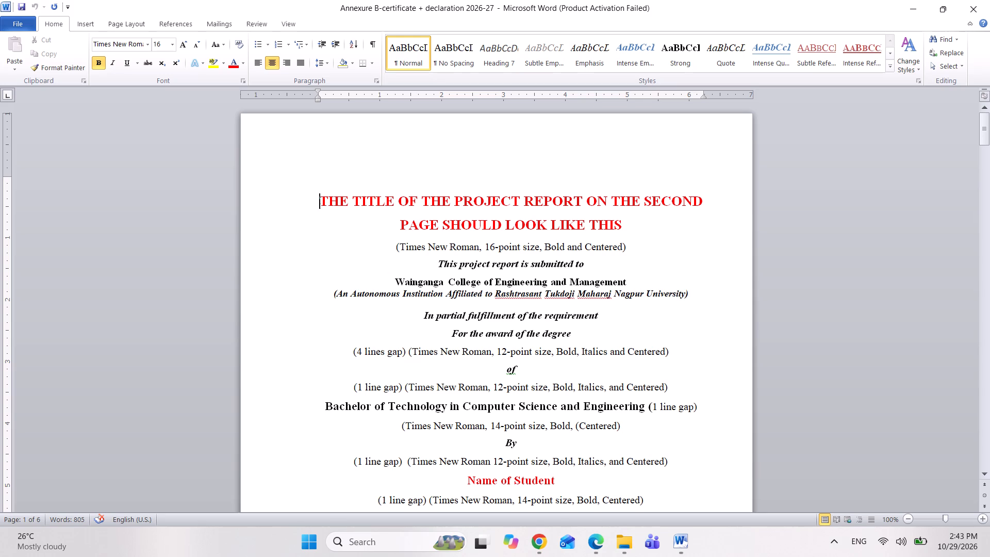
left_click_drag(320, 200, 619, 225)
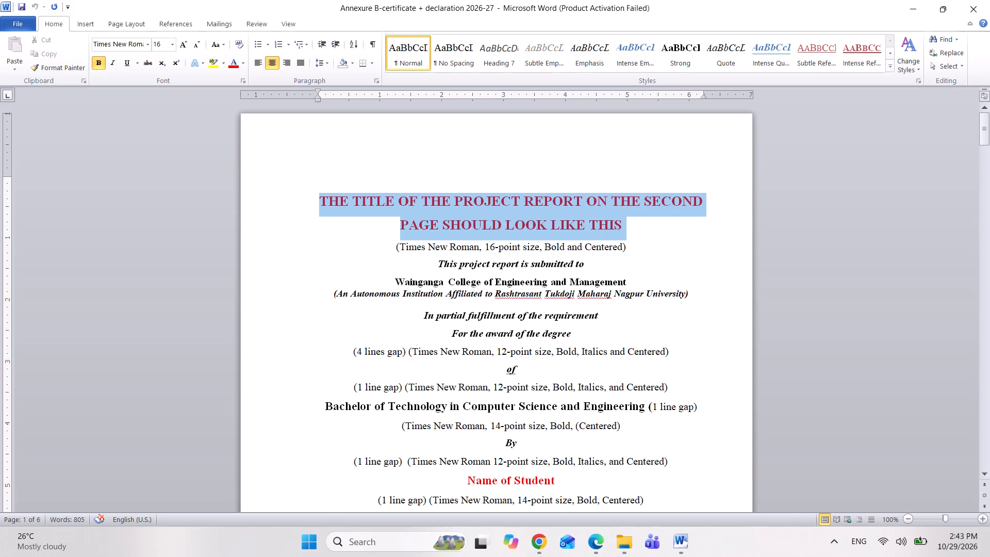
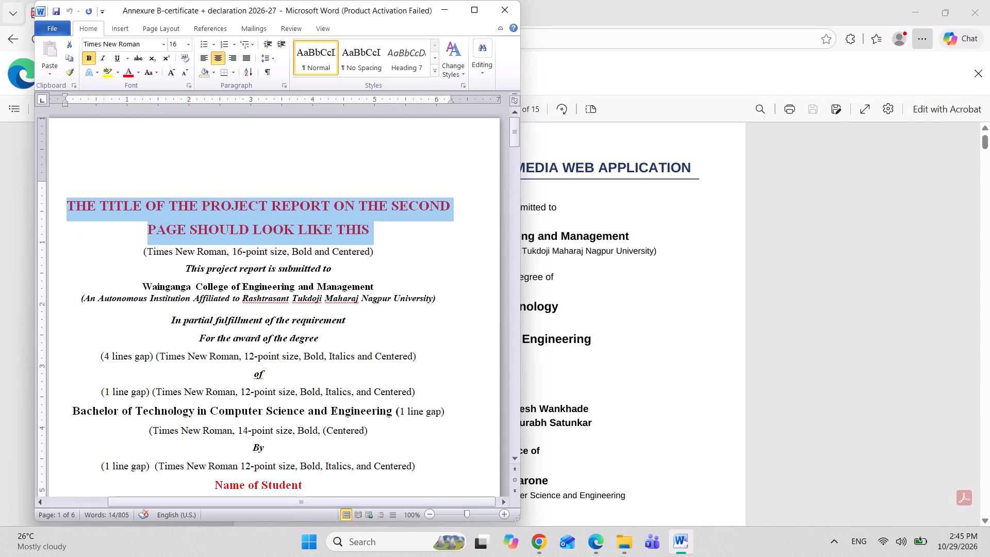
Minimize the browser window showing the project report PDF behind the Annexure B document.
left_click(907, 8)
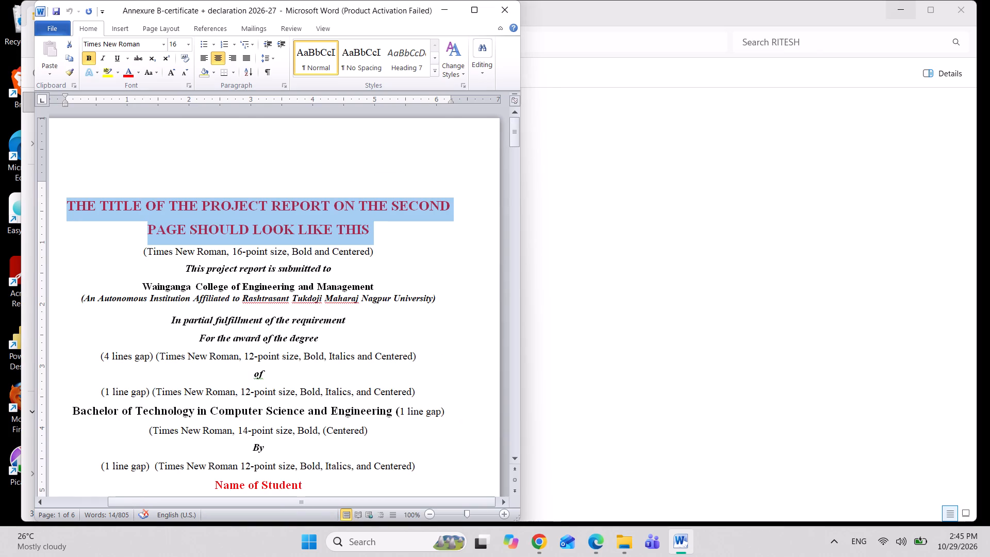
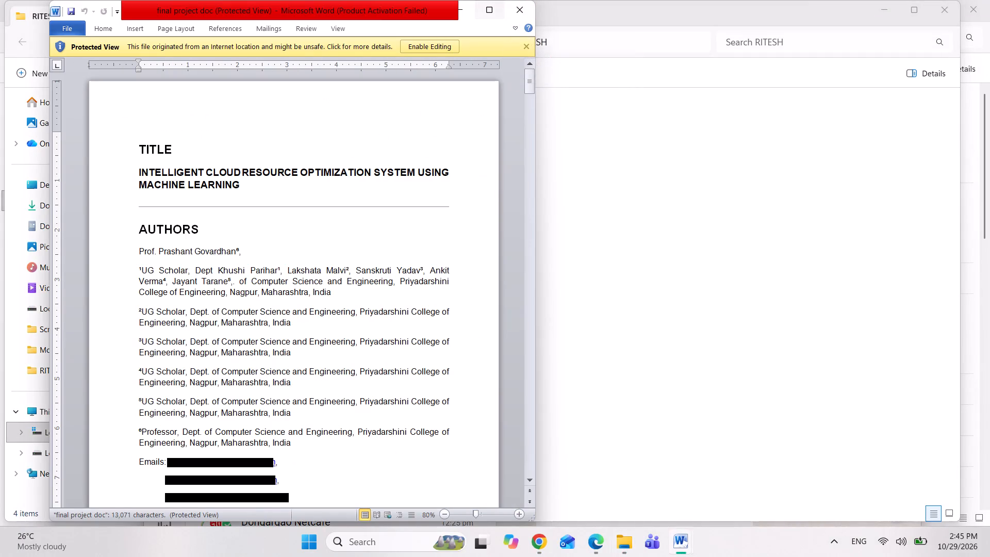
Enable editing of the final project document and copy its title, "INTELLIGENT CLOUD RESOURCE OPTIMIZATION SYSTEM USING MACHINE LEARNING".
left_click(411, 51)
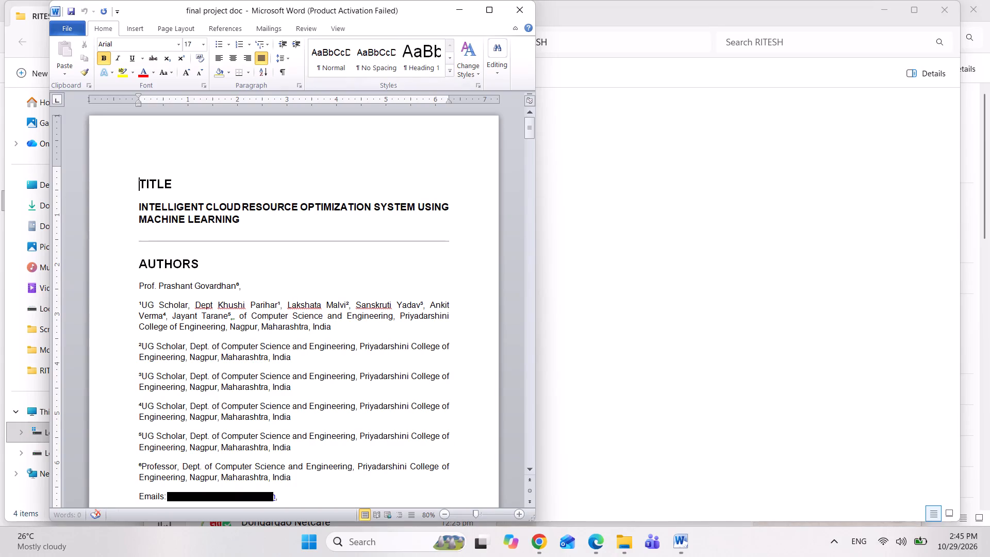
left_click(138, 207)
left_click_drag(138, 207, 214, 224)
key("ctrl+c")
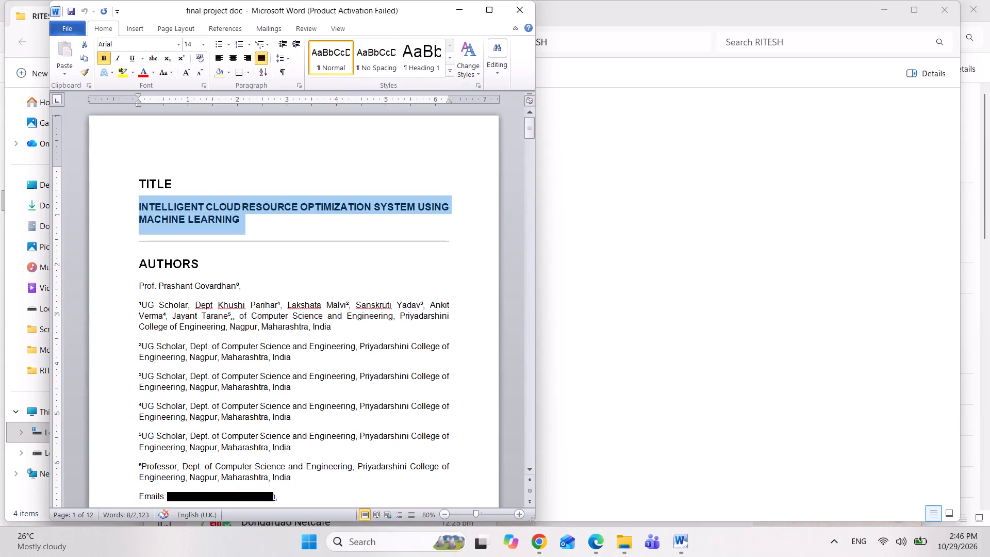
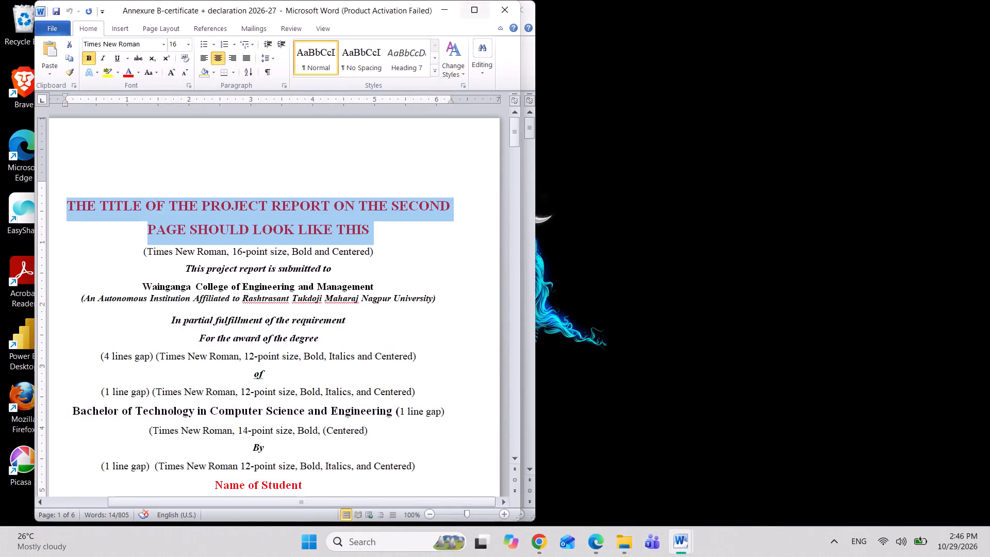
Replace the placeholder title on the Annexure B page with the copied "INTELLIGENT CLOUD RESOURCE OPTIMIZATION SYSTEM USING MACHINE LEARNING".
left_click(468, 39)
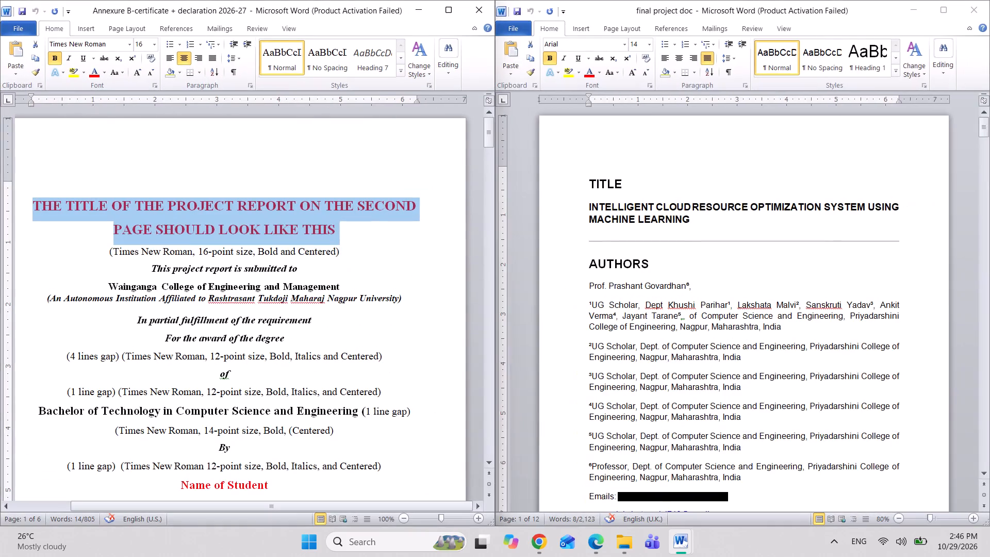
left_click(271, 216)
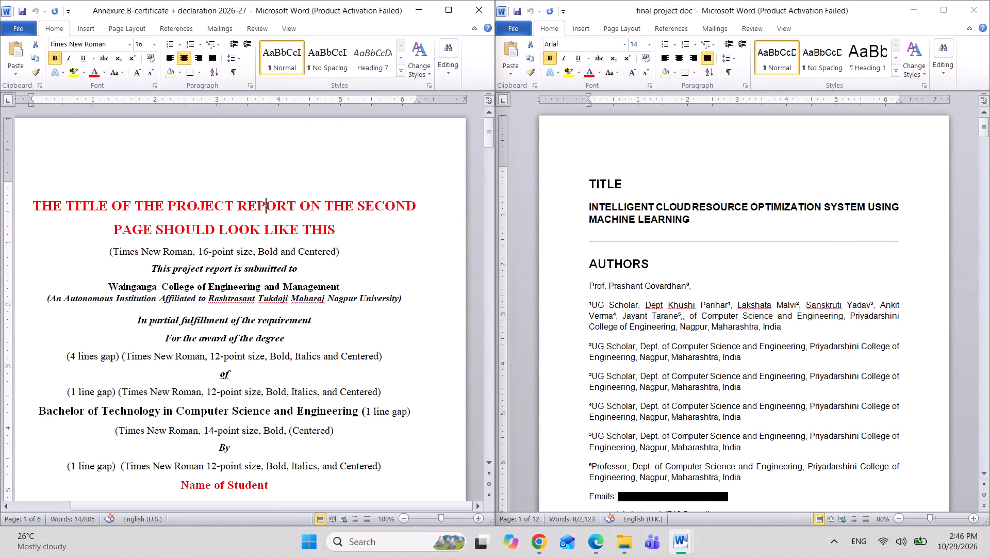
left_click_drag(29, 206, 167, 236)
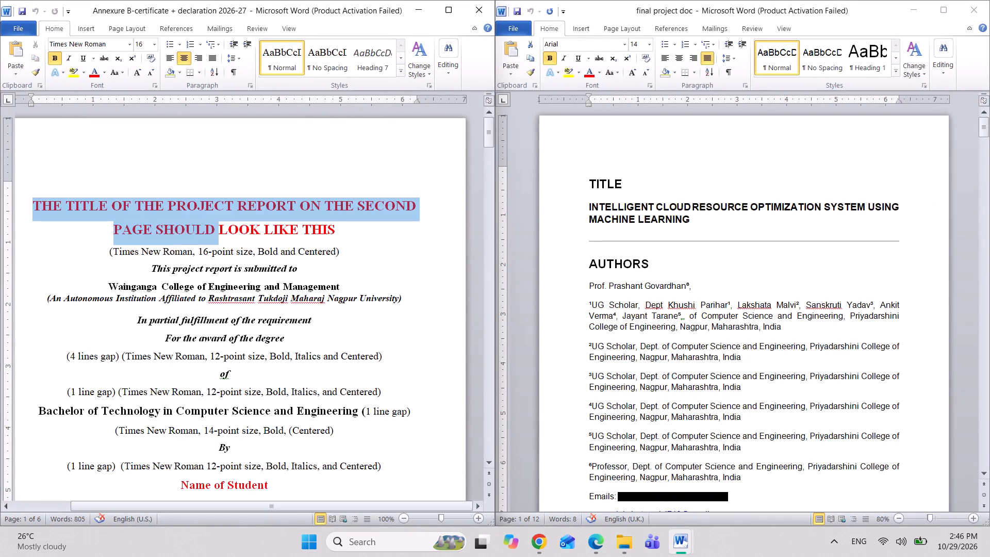
left_click_drag(167, 236, 338, 240)
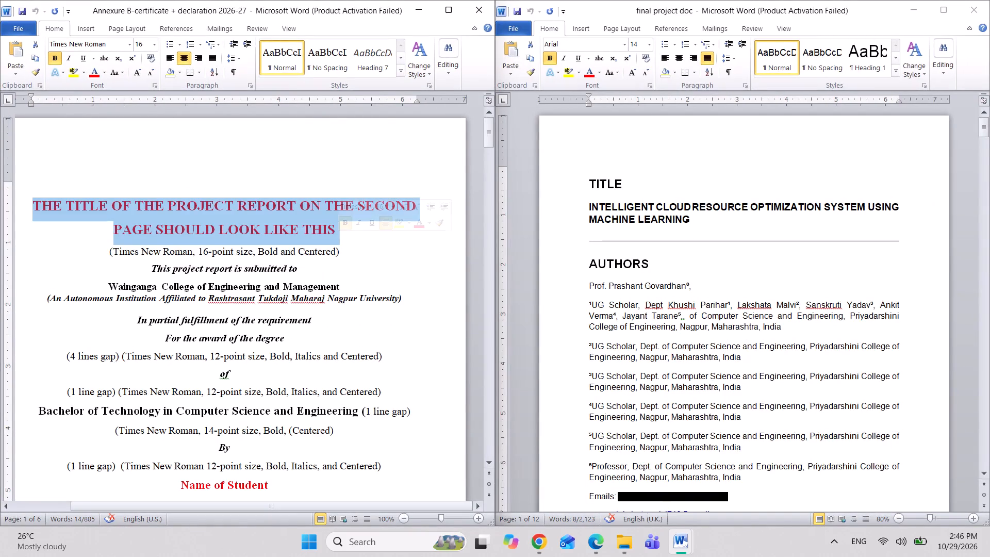
key("ctrl+v")
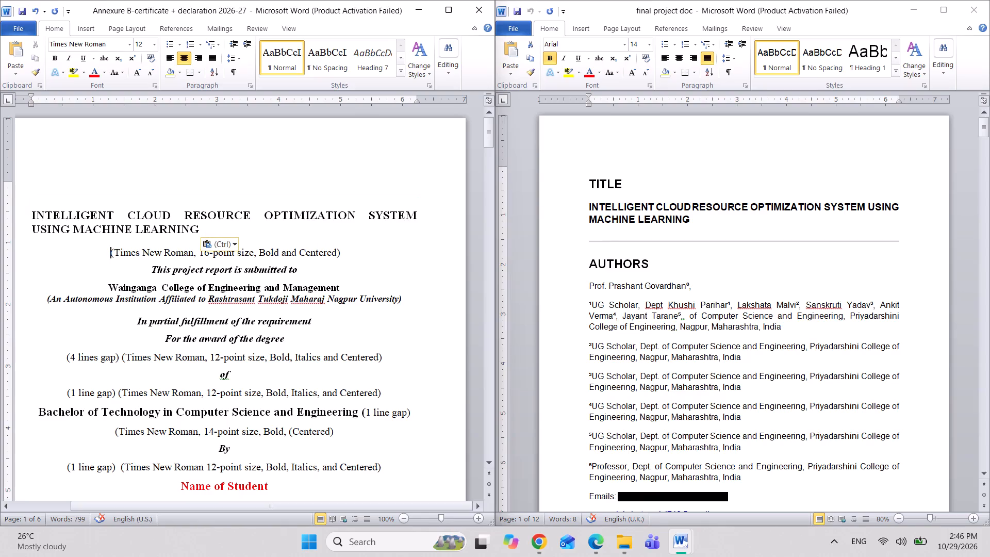
Format the pasted project title at 16-point size and center it.
left_click(28, 215)
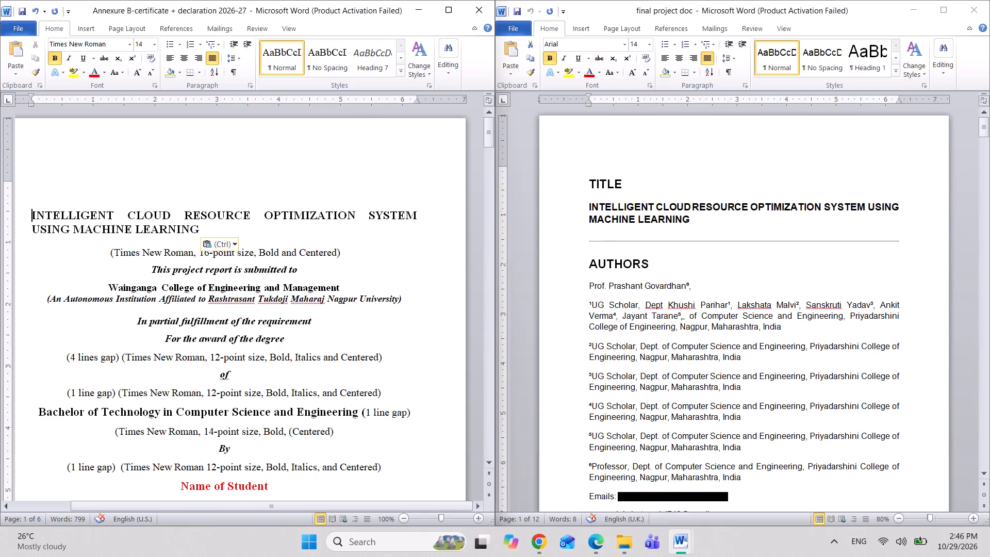
left_click_drag(28, 215, 194, 233)
left_click_drag(194, 233, 94, 228)
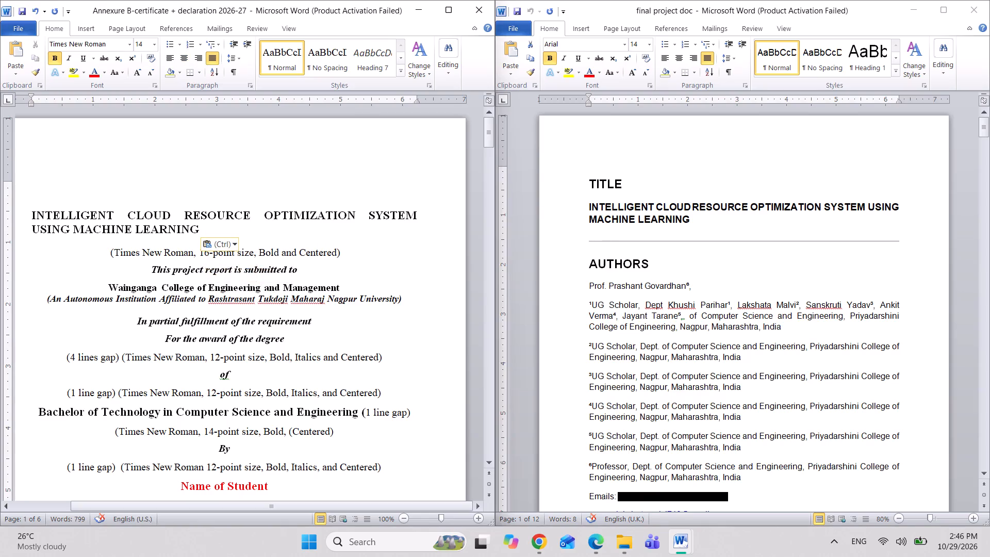
left_click(30, 208)
left_click_drag(30, 208, 164, 235)
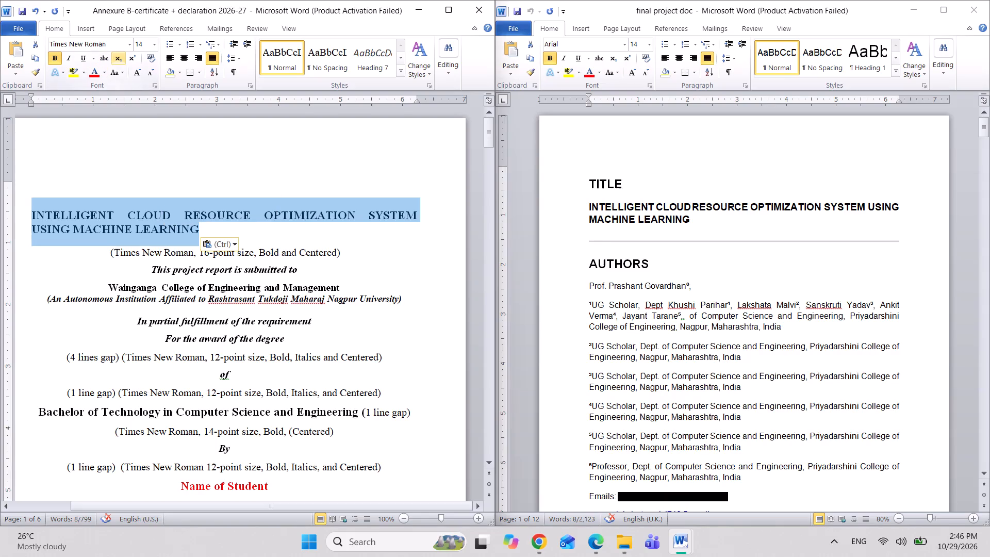
left_click(152, 45)
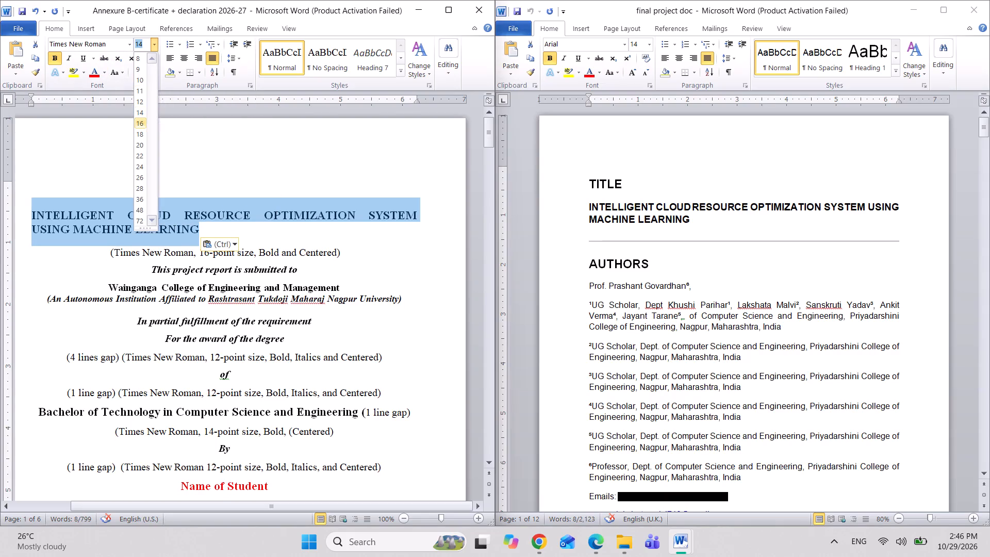
left_click(141, 120)
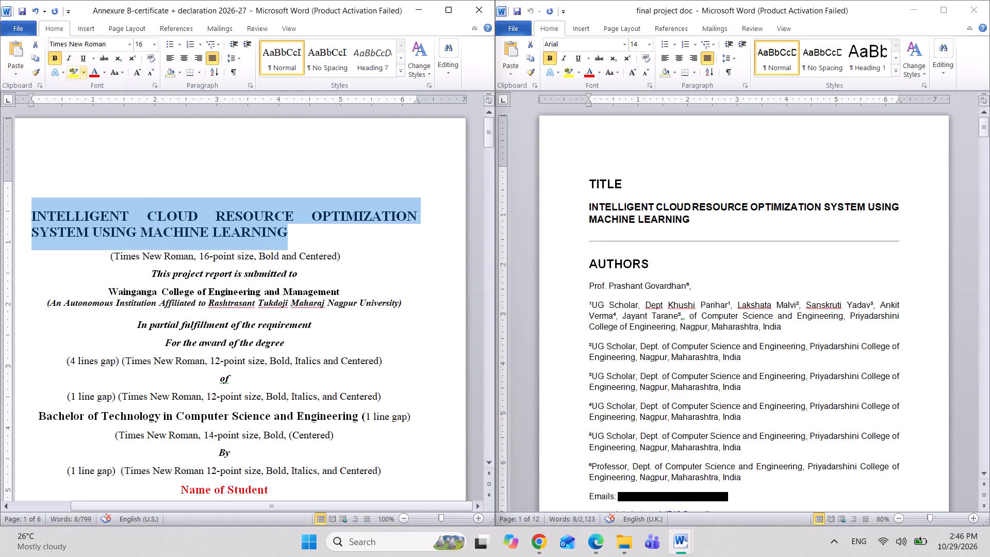
left_click(183, 62)
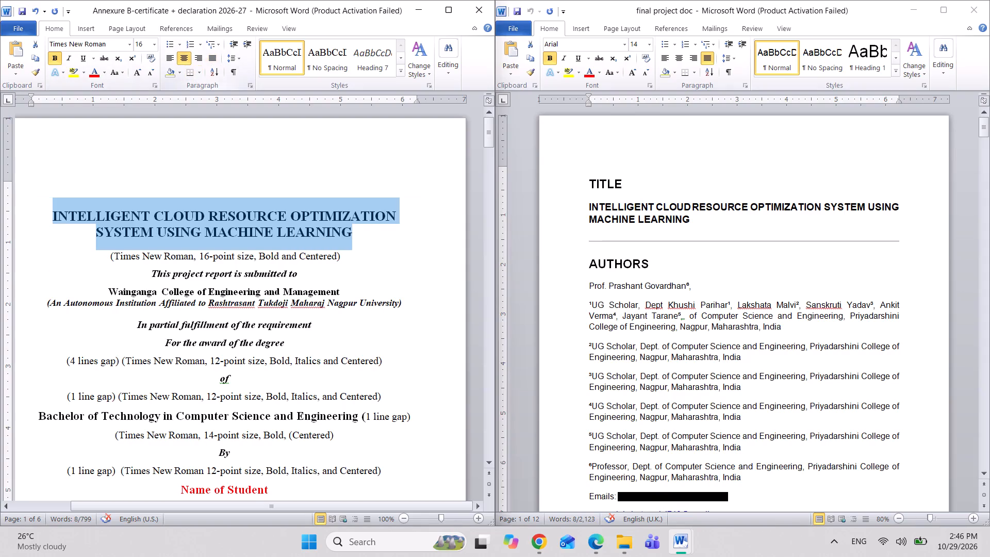
Delete the formatting note "(Times New Roman, 16-point size, Bold and Centered)" and its empty line below the project title.
left_click(354, 263)
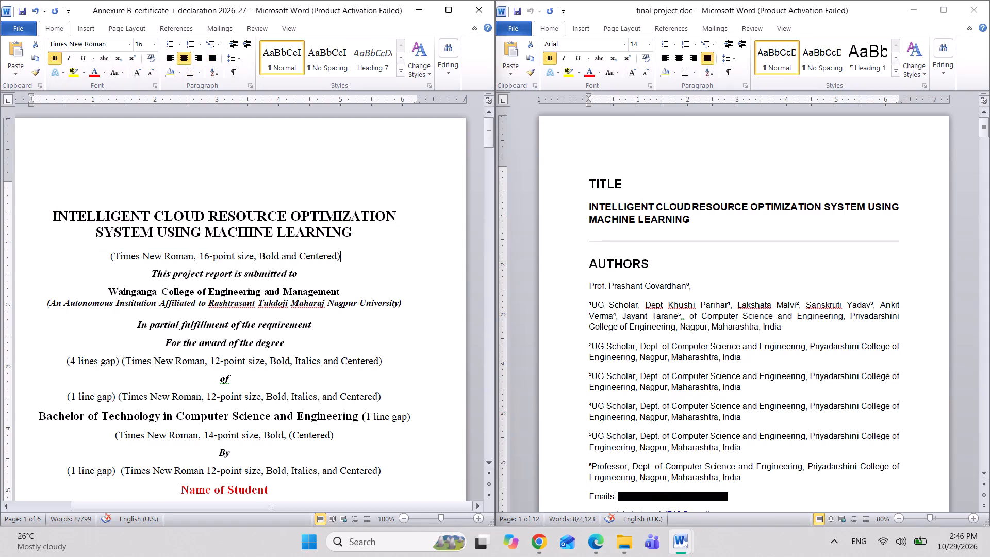
key("BackSpace")
key("BackSpace")
key("BackSpace")
key("BackSpace")
key("BackSpace")
key("BackSpace")
key("BackSpace")
key("BackSpace")
key("BackSpace")
key("BackSpace")
key("BackSpace")
key("BackSpace")
key("BackSpace")
key("BackSpace")
key("BackSpace")
key("BackSpace")
key("BackSpace")
key("BackSpace")
key("BackSpace")
key("BackSpace")
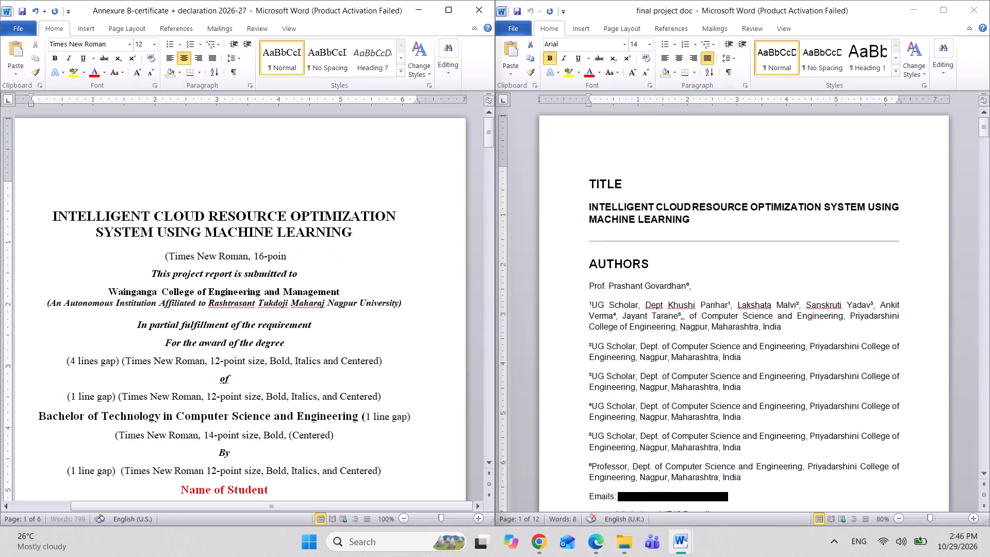
key("BackSpace")
key("BackSpace")
key("BackSpace")
key("BackSpace")
key("BackSpace")
key("BackSpace")
key("BackSpace")
key("BackSpace")
key("BackSpace")
key("BackSpace")
key("BackSpace")
key("BackSpace")
key("BackSpace")
key("BackSpace")
key("BackSpace")
key("BackSpace")
key("BackSpace")
key("BackSpace")
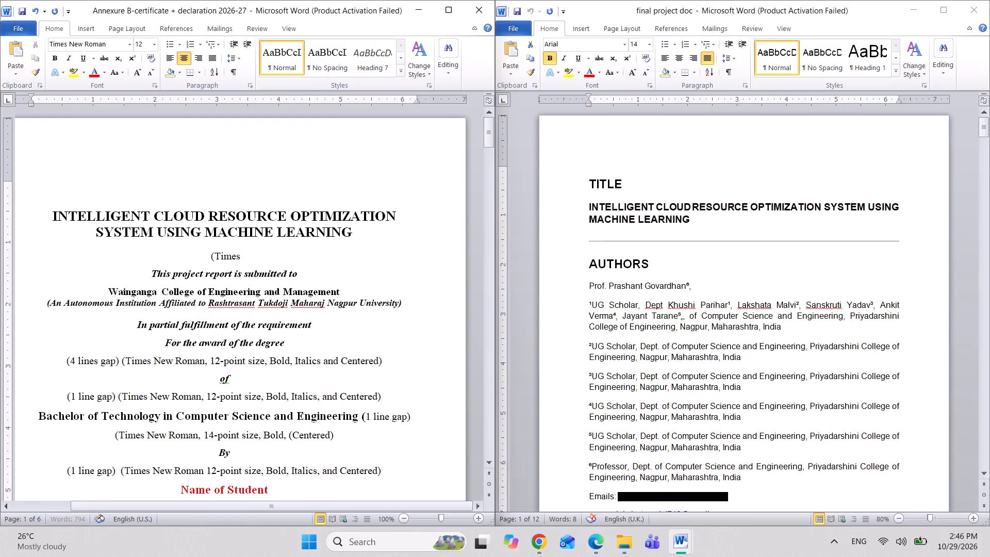
key("BackSpace")
key("BackSpace")
key("BackSpace")
key("BackSpace")
key("BackSpace")
key("BackSpace")
key("BackSpace")
key("BackSpace")
key("BackSpace")
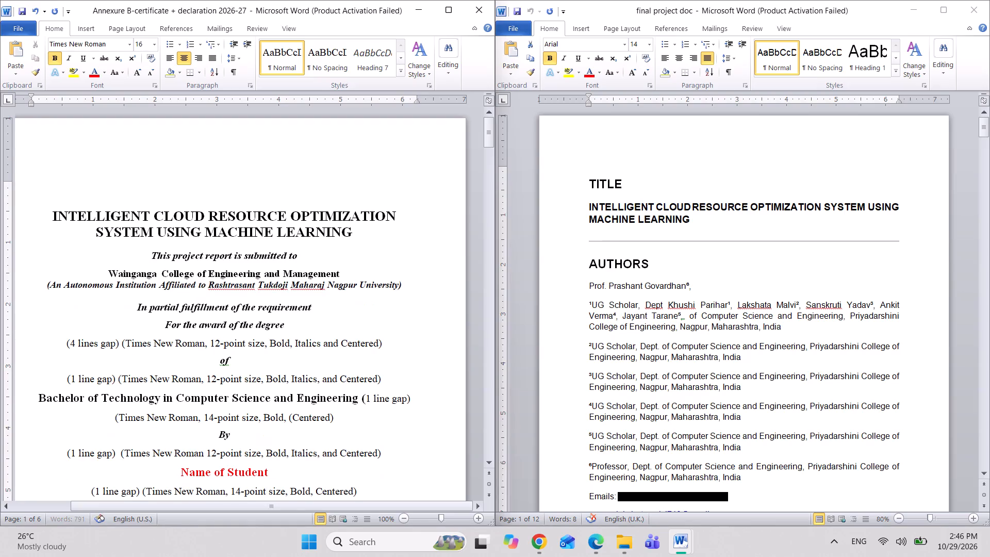
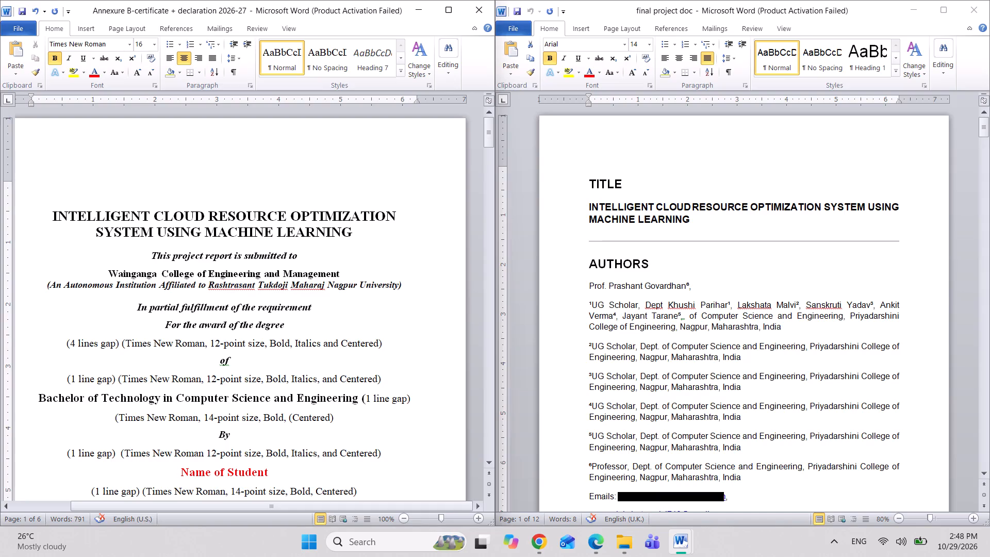
Check the authors page of the final project doc and close that document.
scroll(556, 338, "down", 6)
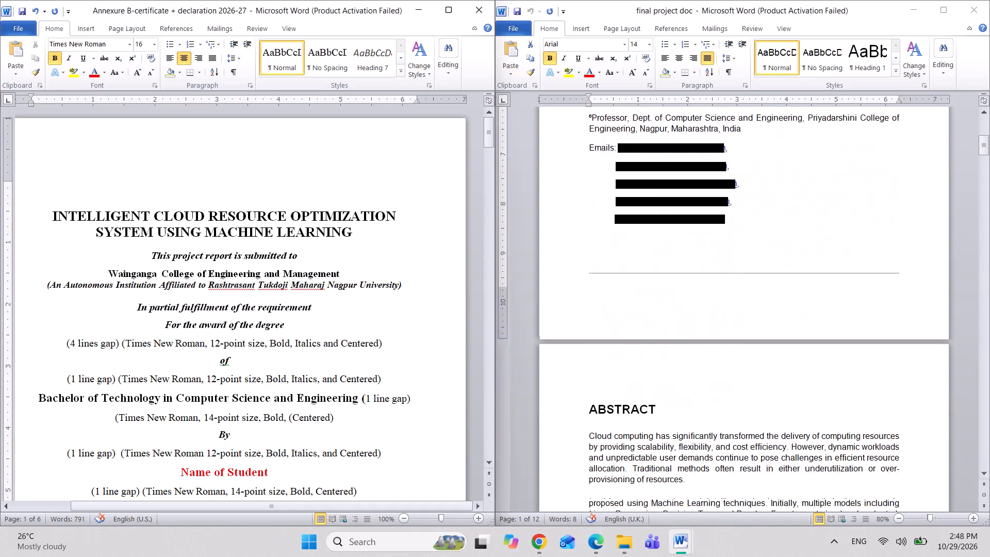
scroll(556, 338, "down", 1)
scroll(556, 338, "up", 9)
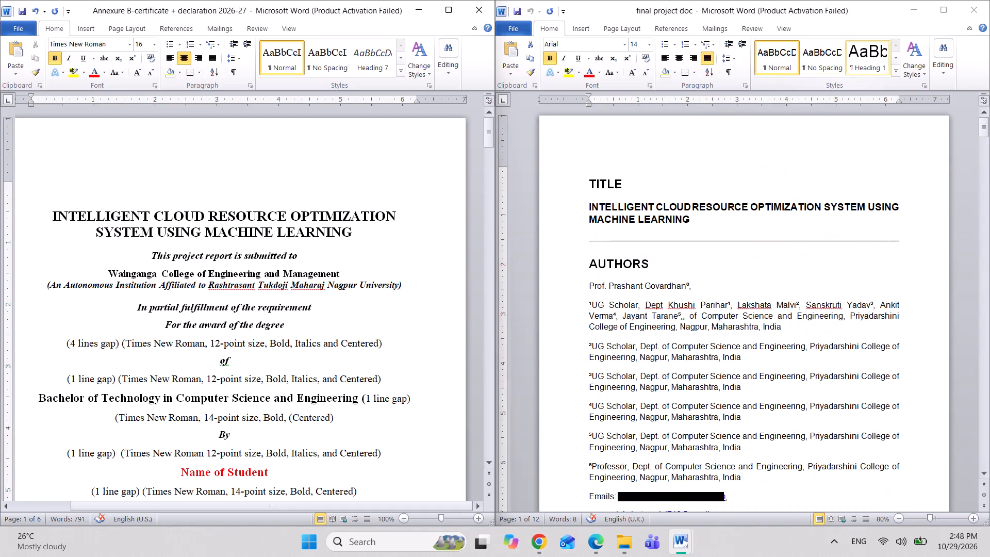
left_click(971, 9)
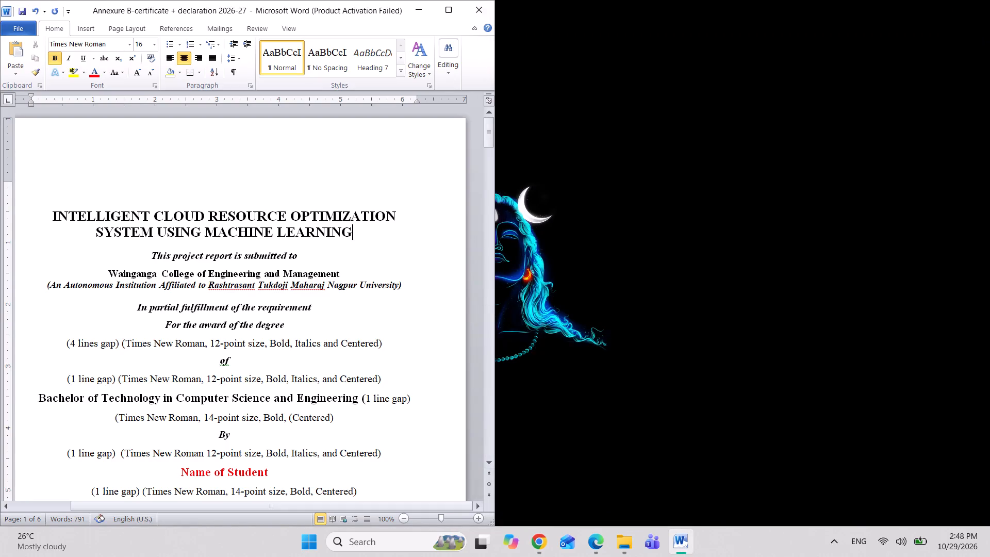
Open Anonymous_Stories_Synopsis from the RITESH folder and place it side by side with the Annexure B document.
scroll(718, 474, "up", 1)
left_click(718, 474)
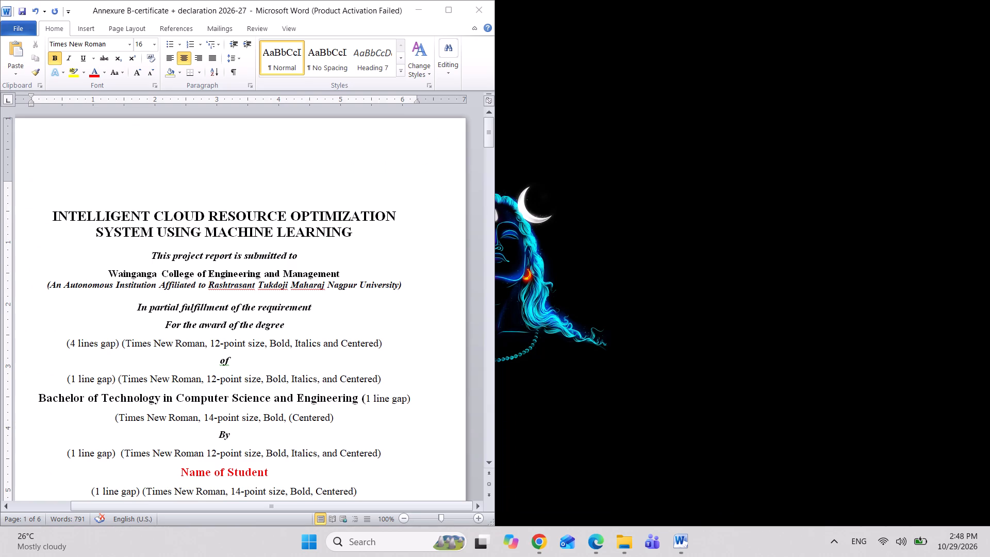
left_click(628, 556)
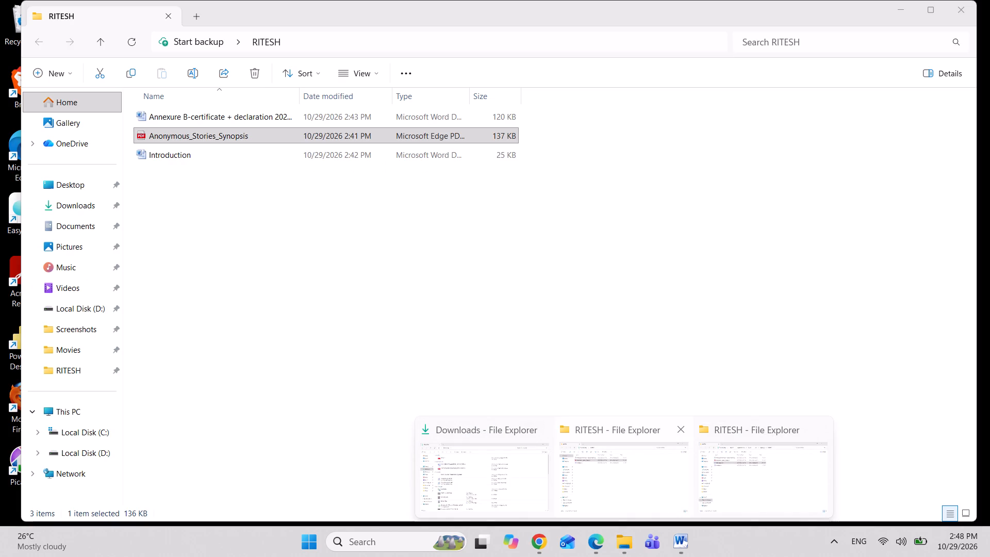
left_click(590, 458)
double_click(337, 138)
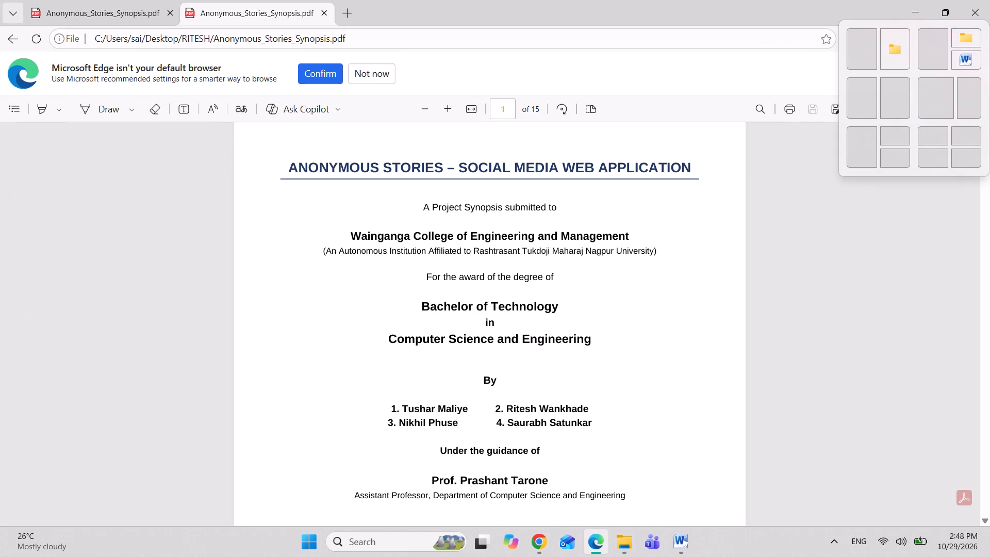
left_click(887, 48)
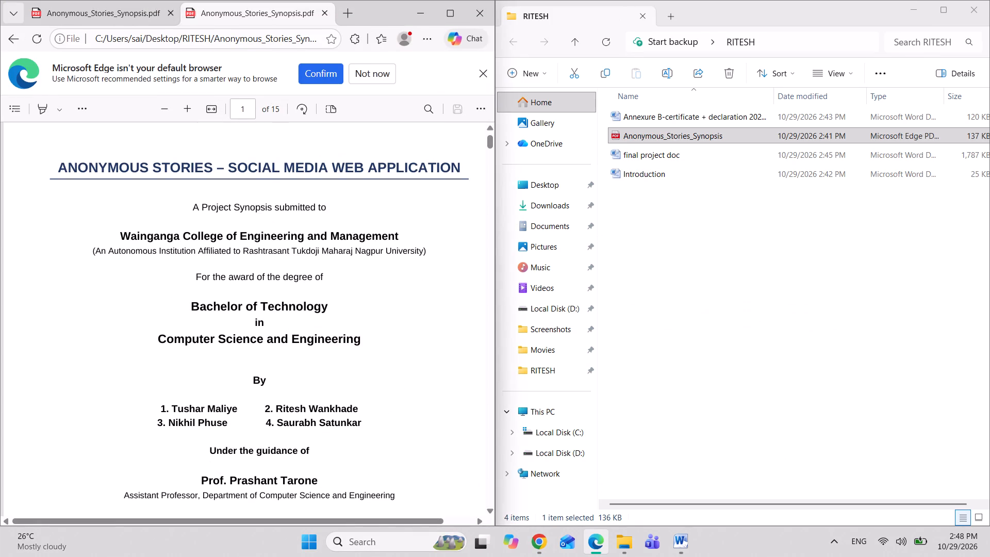
left_click(964, 4)
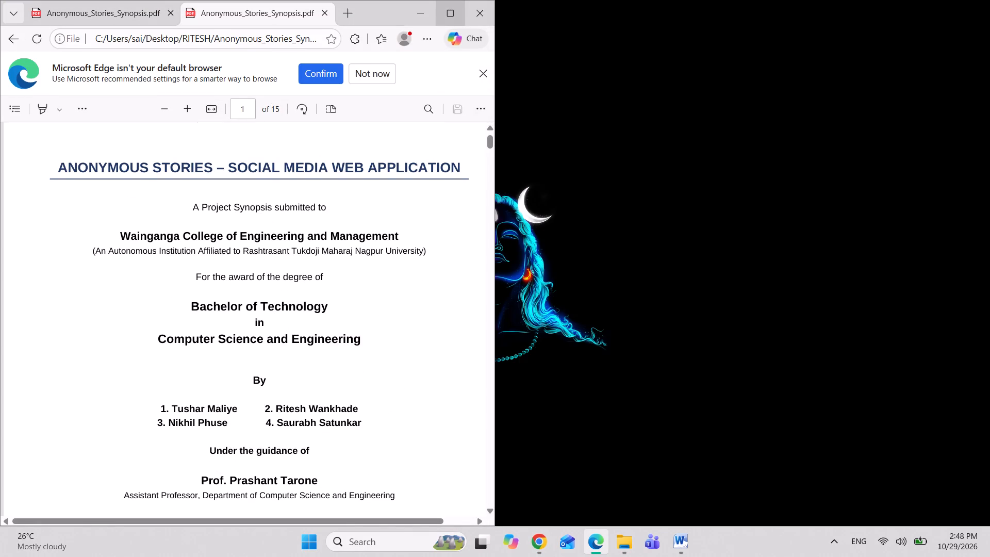
left_click(439, 38)
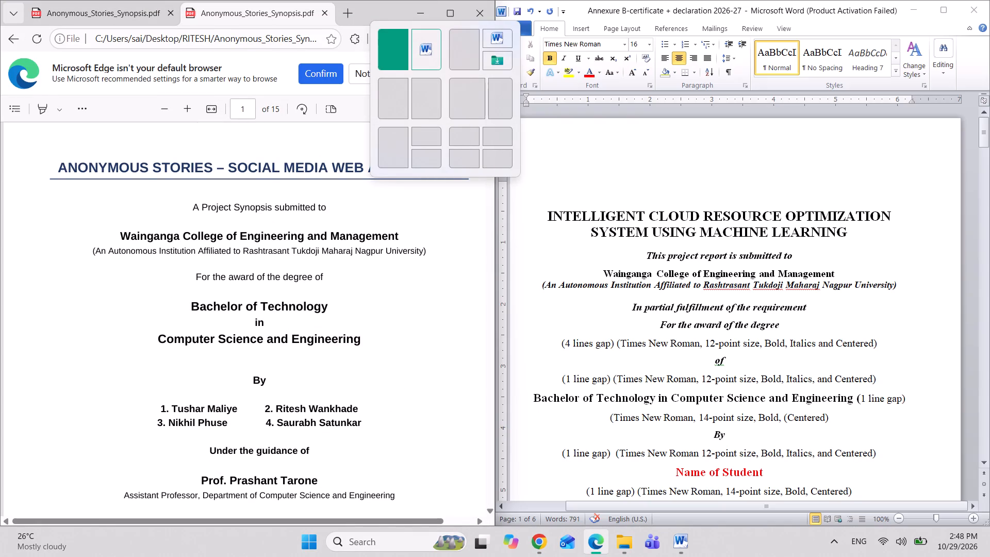
Copy "Bachelor of Technology in Computer Science and Engineering" from the synopsis onto a new line below "For the award of the degree" in Annexure B.
scroll(581, 225, "down", 1)
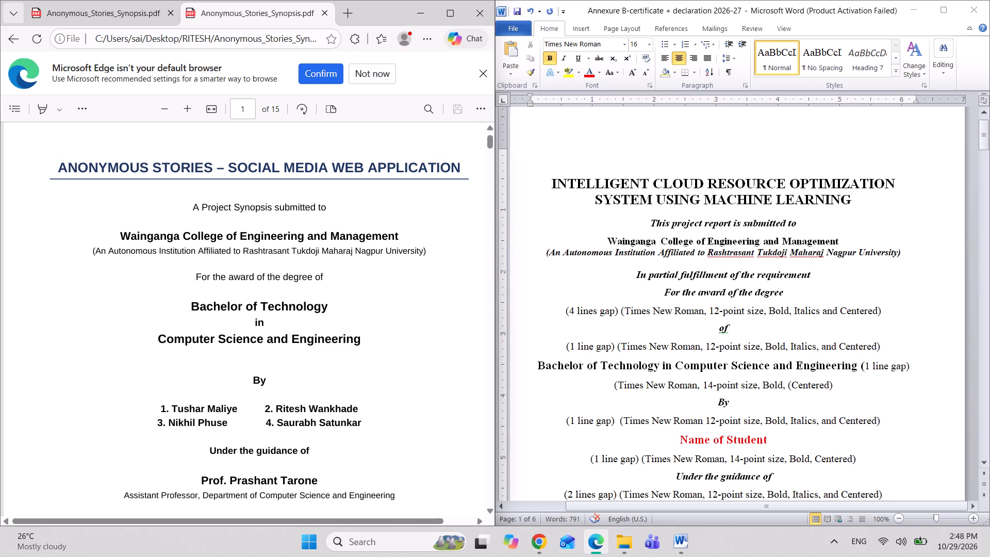
scroll(586, 264, "down", 1)
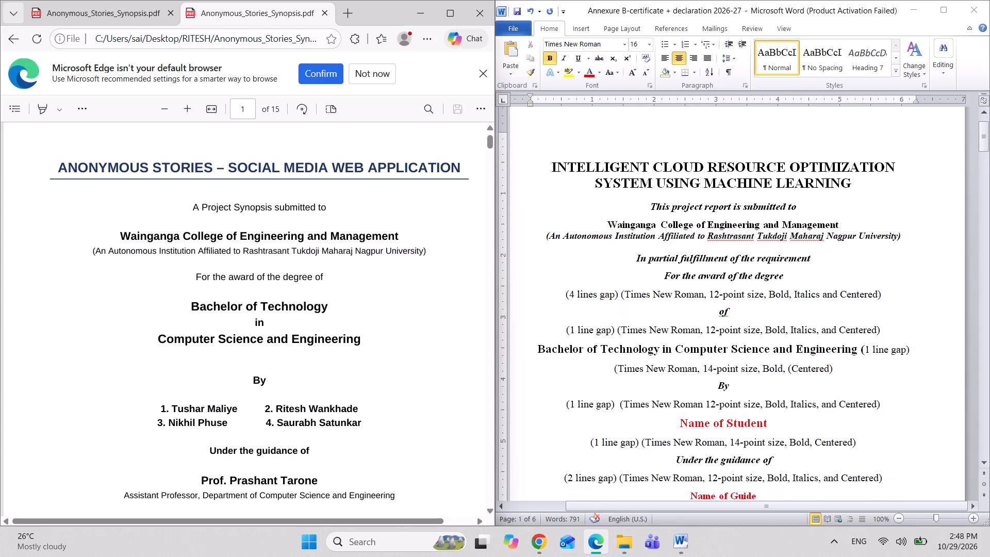
scroll(586, 264, "down", 1)
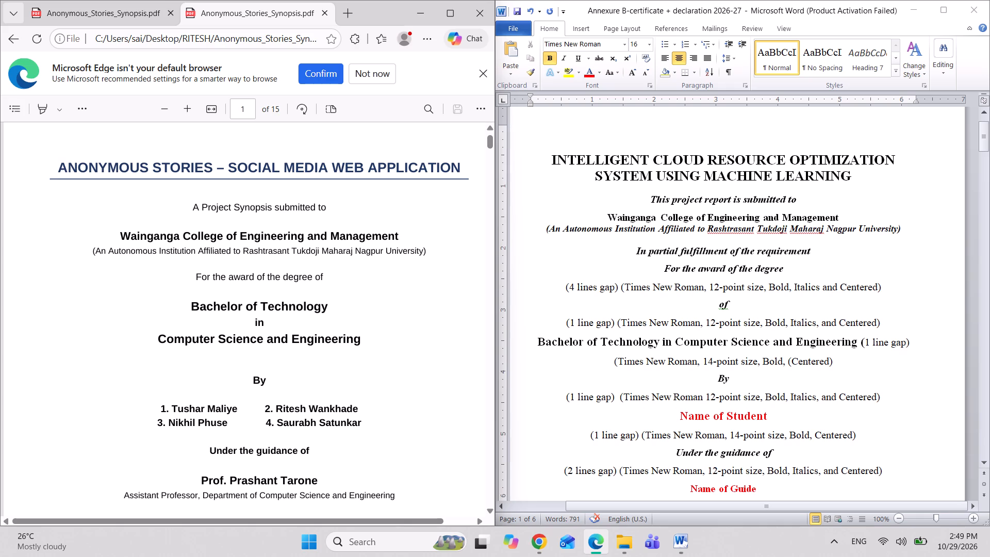
left_click(186, 305)
left_click_drag(186, 305, 367, 350)
key("ctrl+c")
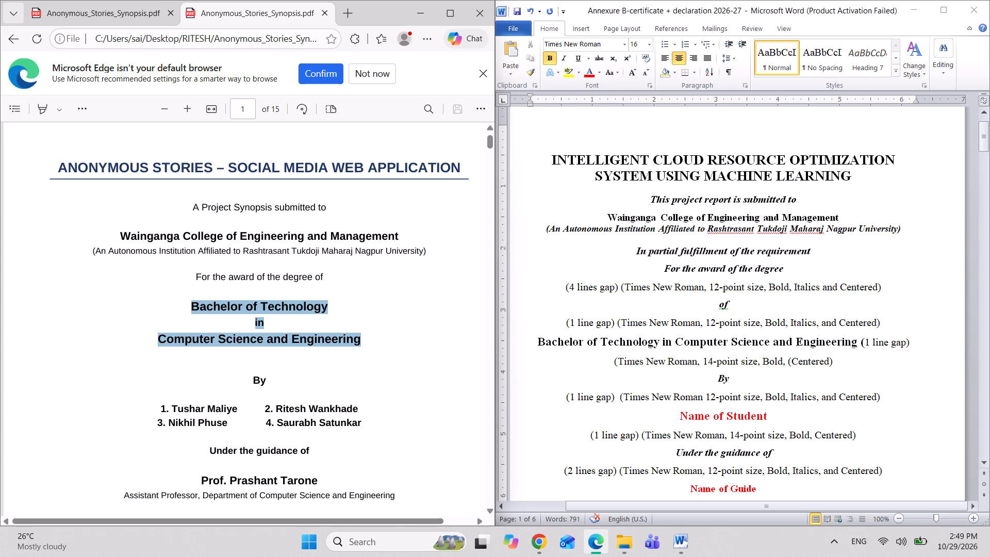
left_click(791, 271)
left_click(796, 271)
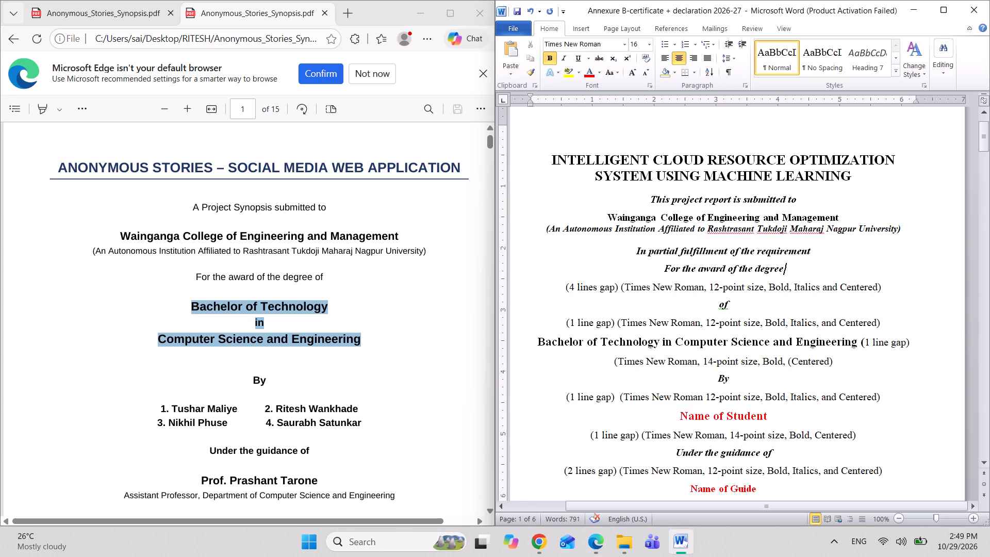
key("Return")
key("ctrl+v")
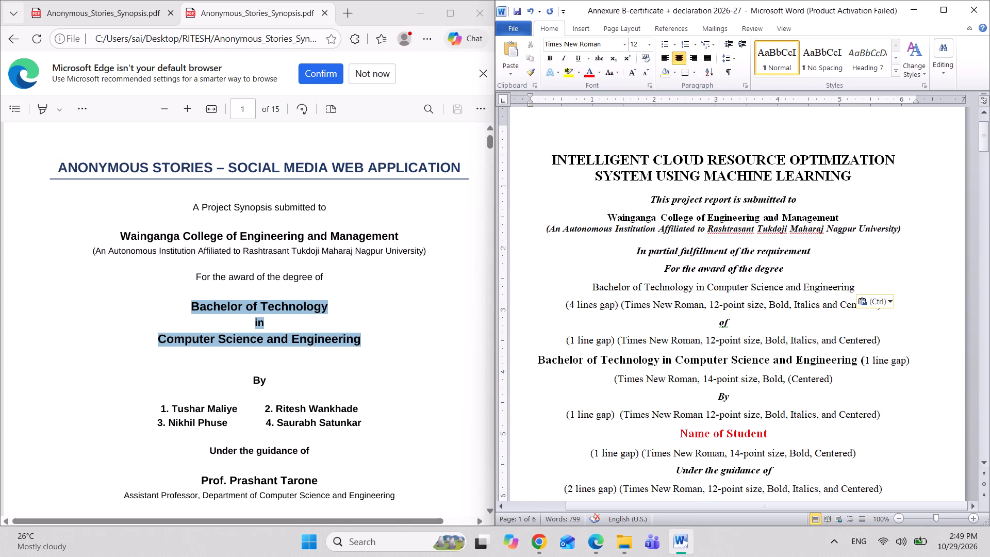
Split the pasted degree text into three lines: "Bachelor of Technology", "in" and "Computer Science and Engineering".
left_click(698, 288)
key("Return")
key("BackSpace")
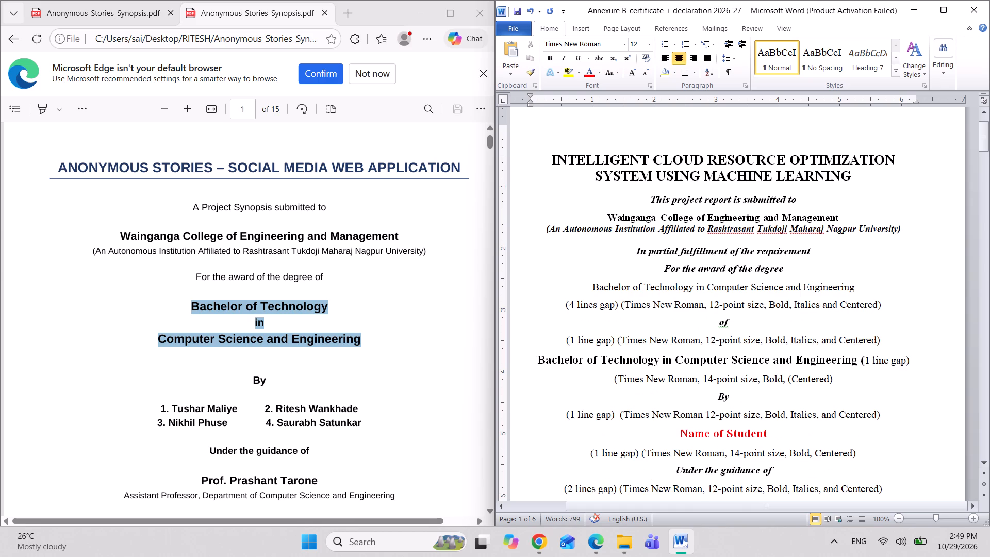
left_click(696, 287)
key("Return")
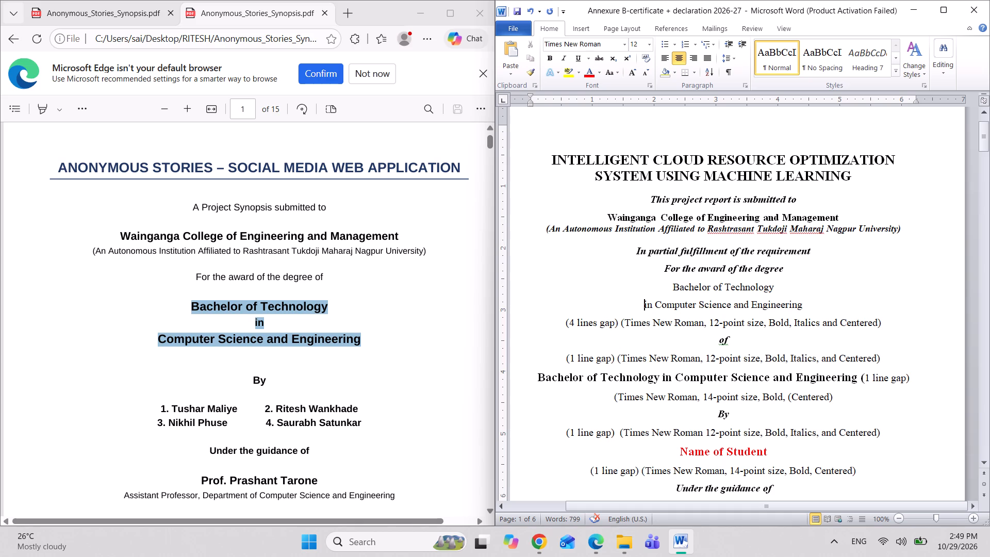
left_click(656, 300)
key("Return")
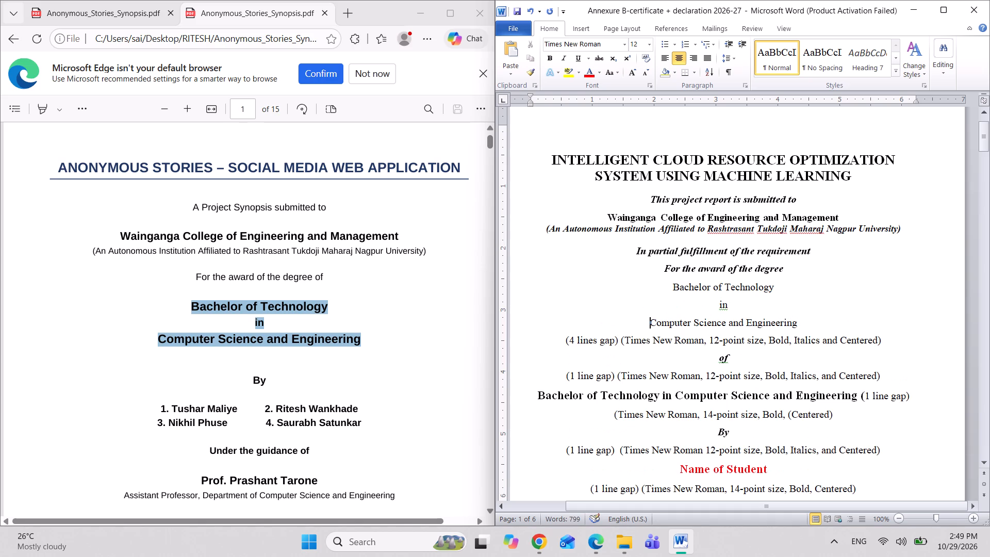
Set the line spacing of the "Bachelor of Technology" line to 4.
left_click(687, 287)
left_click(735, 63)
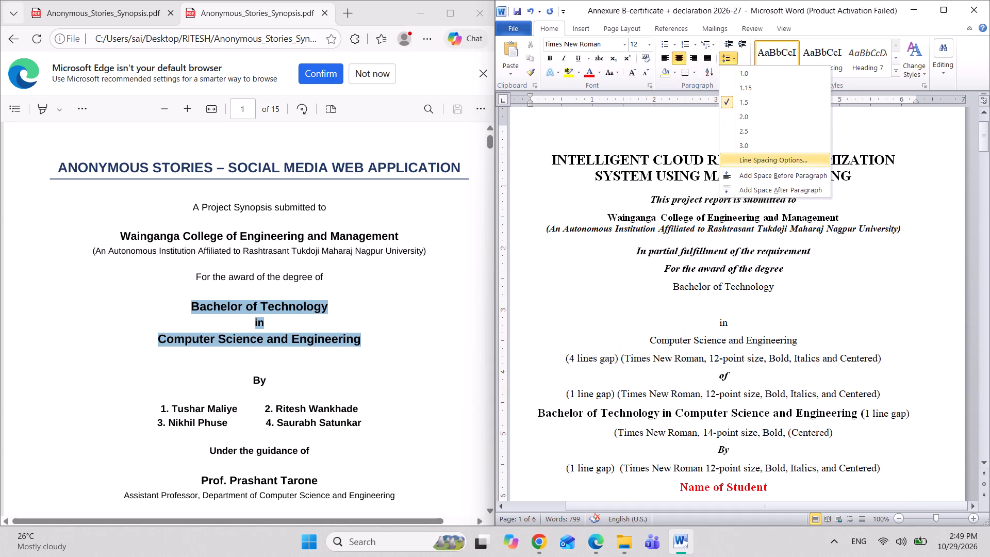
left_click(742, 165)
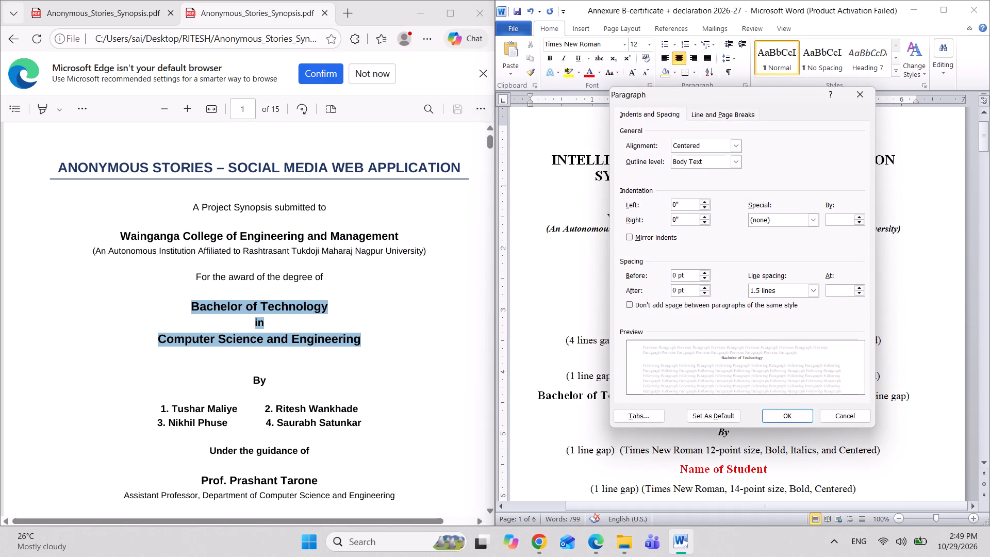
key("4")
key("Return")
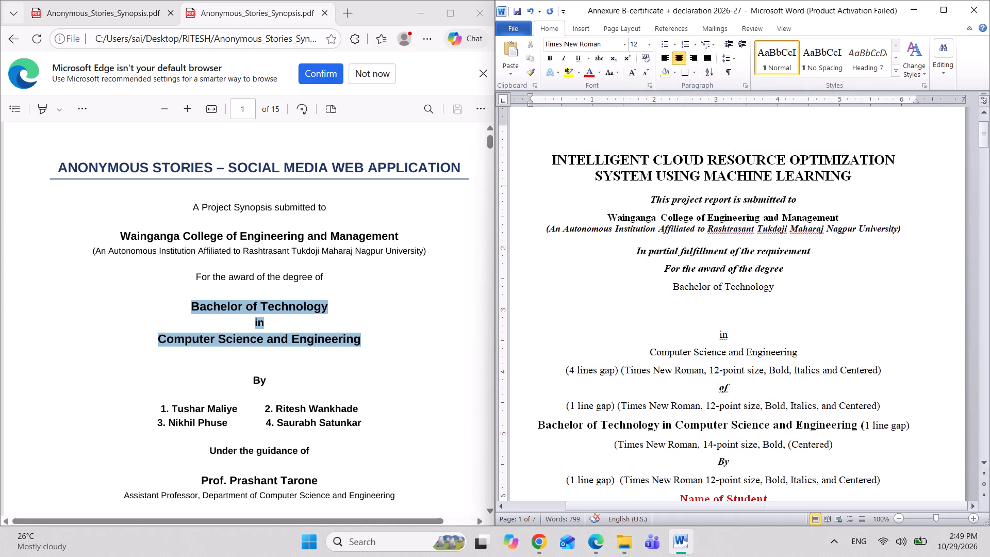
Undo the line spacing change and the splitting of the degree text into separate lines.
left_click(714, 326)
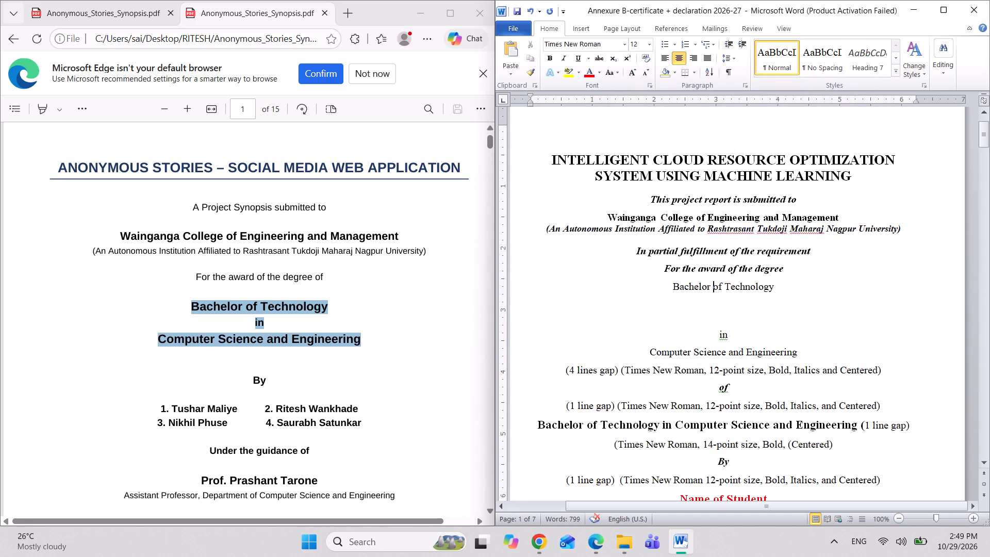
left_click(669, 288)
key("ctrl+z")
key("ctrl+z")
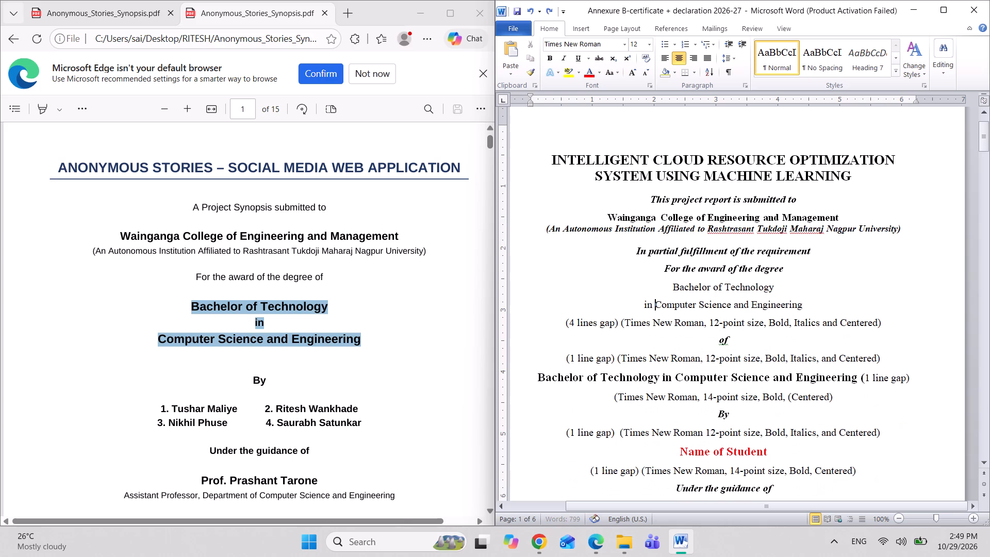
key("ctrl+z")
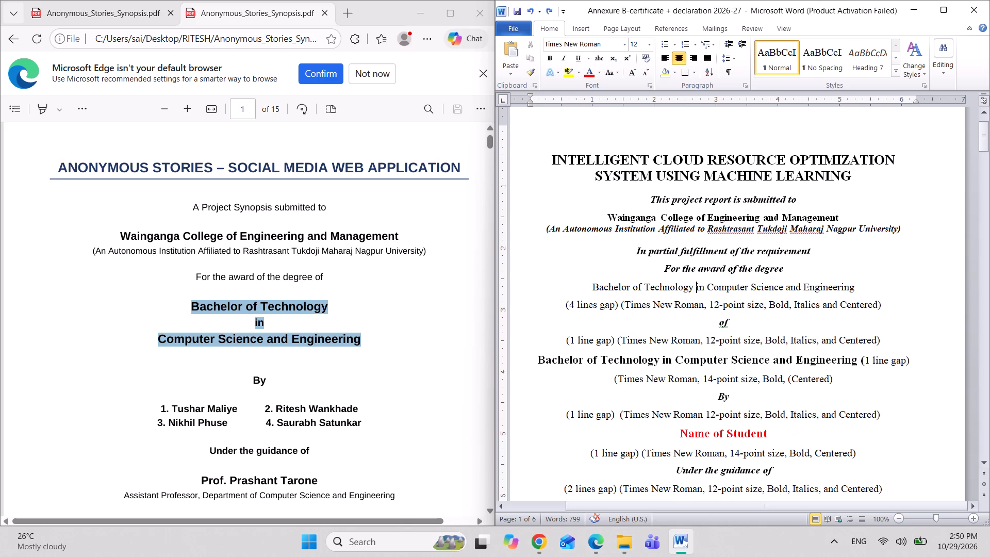
Set the line spacing to 4 for the degree line pasted directly below "For the award of the degree".
double_click(572, 287)
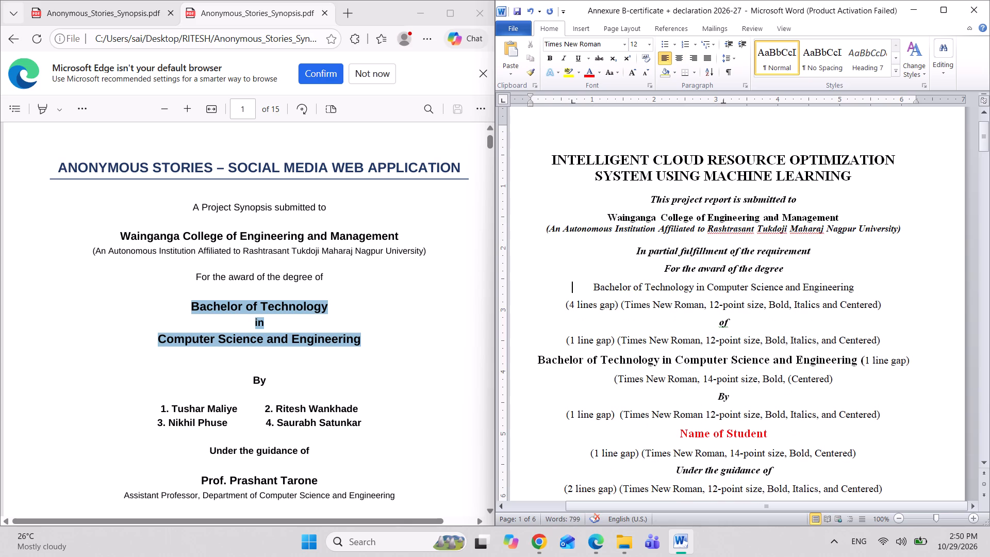
key("shift+Right")
key("shift+Right")
key("shift+Right")
key("shift+Right")
key("shift+Right")
key("shift+Right")
key("shift+Right")
key("shift+Right")
key("shift+Right")
key("shift+Right")
key("shift+Right")
key("shift+Right")
key("shift+Right")
key("shift+Right")
key("shift+Right")
key("shift+Right")
key("shift+Right")
key("shift+Right")
key("shift+Right")
key("shift+Right")
key("shift+Right")
key("shift+Right")
key("shift+Right")
key("shift+Right")
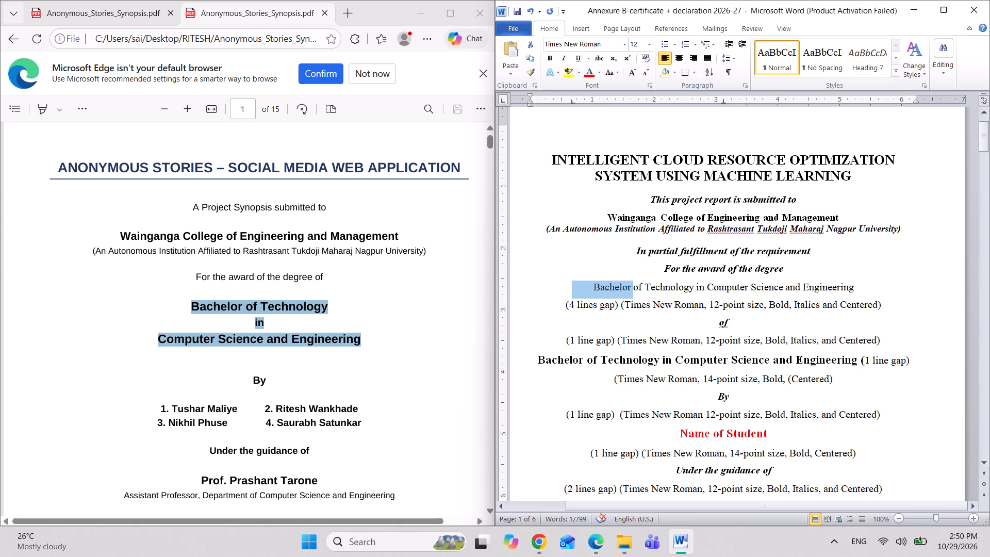
key("shift+Right")
key("shift+Right")
key("shift+Right")
key("shift+Right")
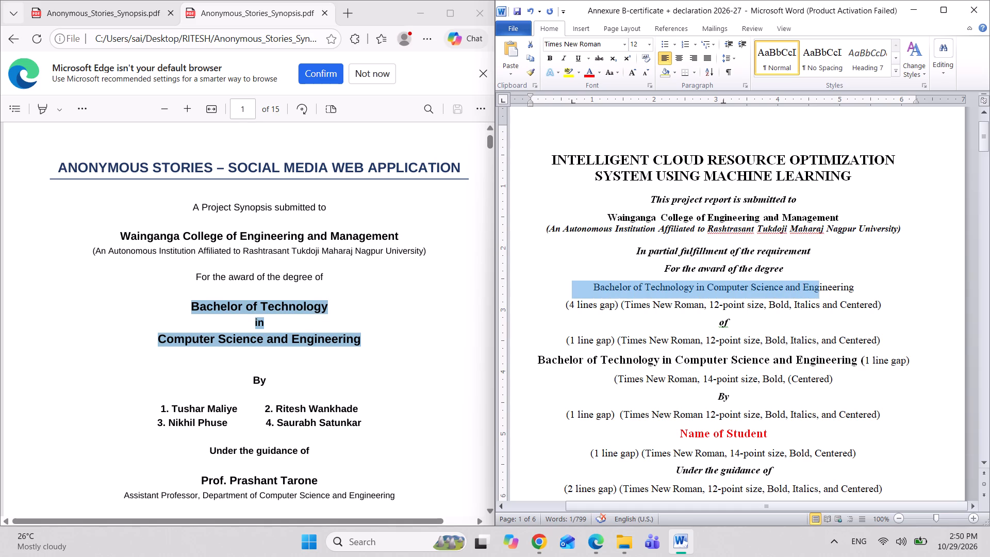
key("shift+Right")
key("shift+Right")
key("shift+Right")
key("shift+Right")
key("shift+Right")
key("shift+Right")
key("shift+Right")
key("shift+Right")
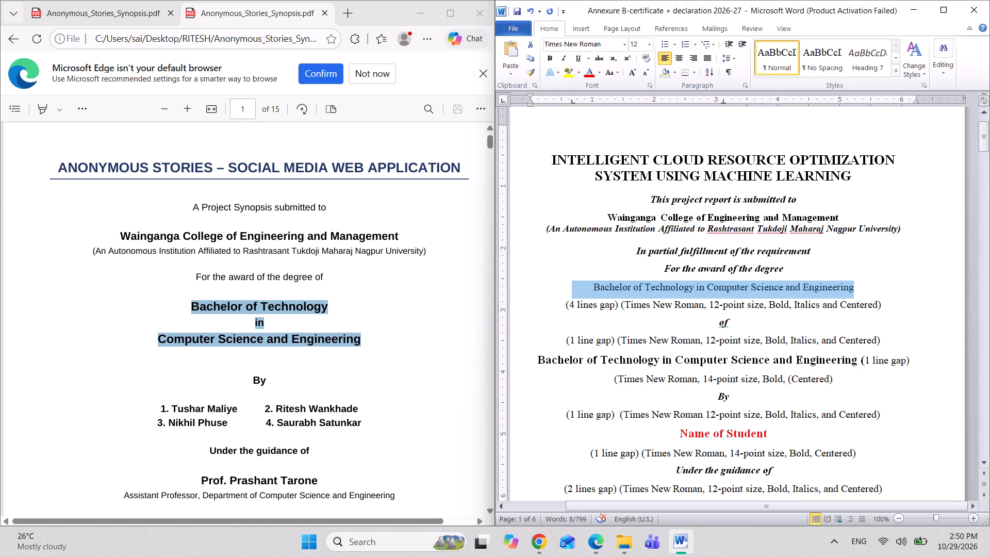
left_click(733, 62)
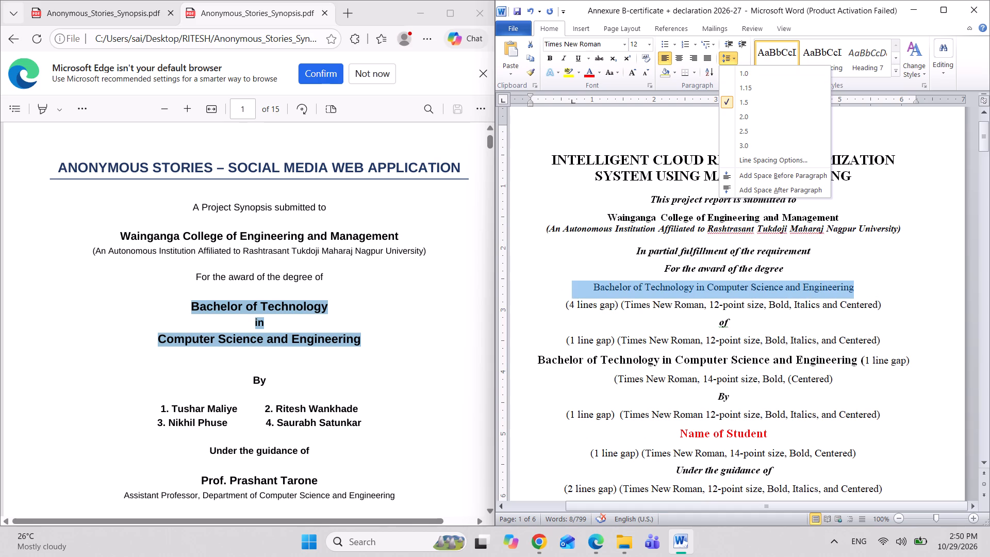
left_click(726, 40)
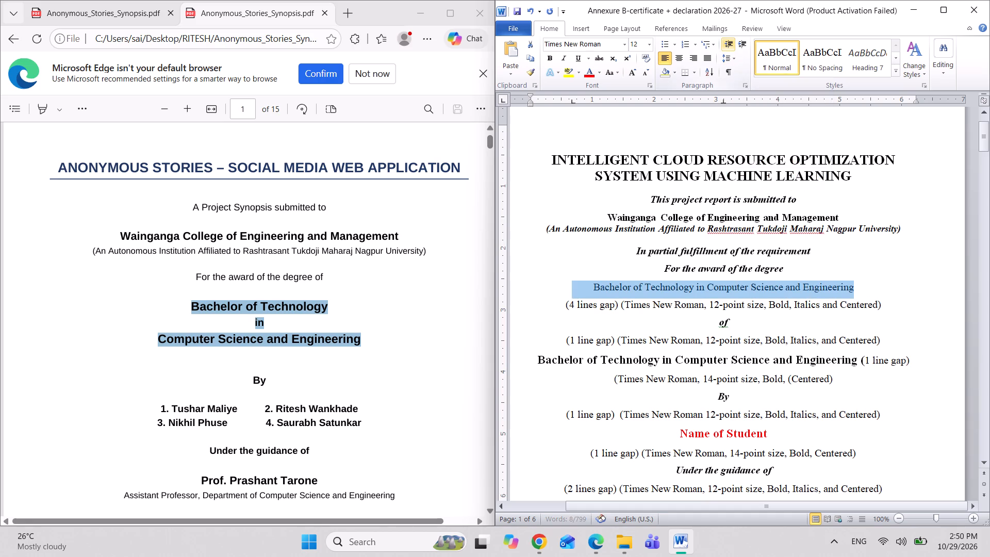
left_click(726, 40)
left_click(736, 59)
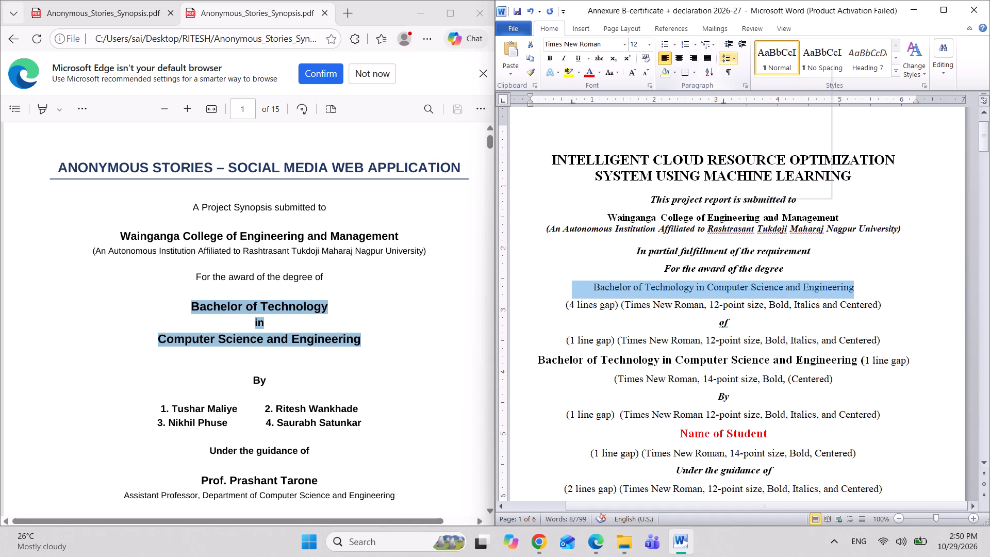
left_click(756, 159)
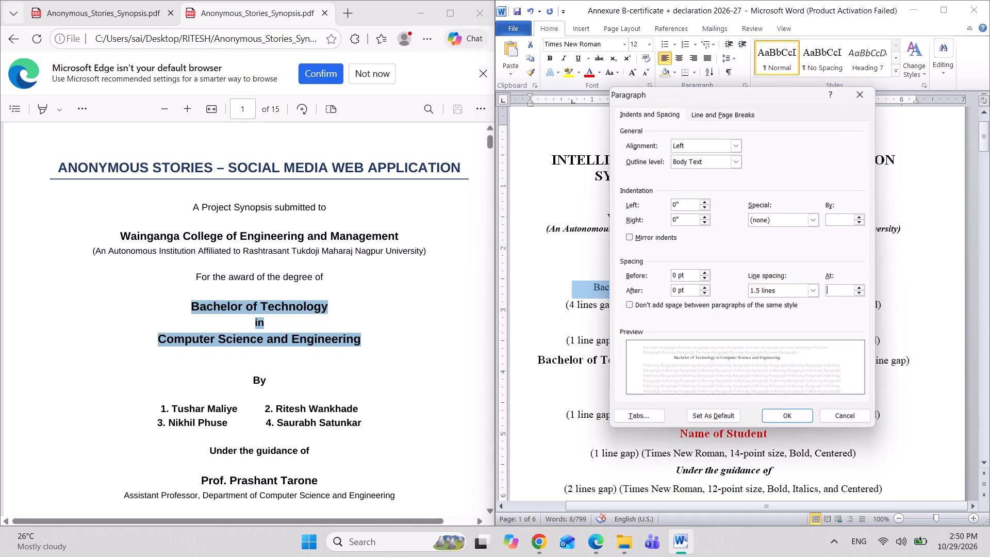
left_click(840, 288)
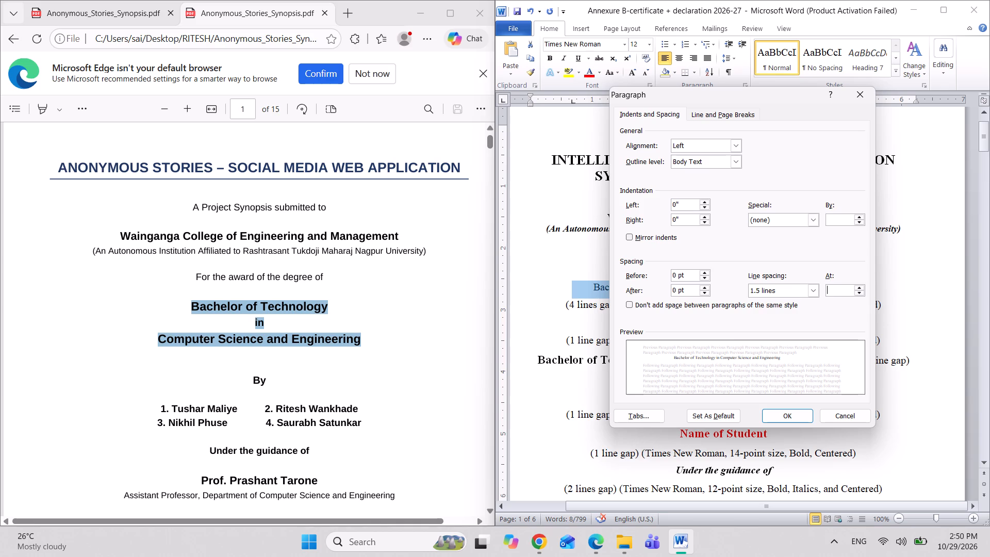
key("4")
key("Return")
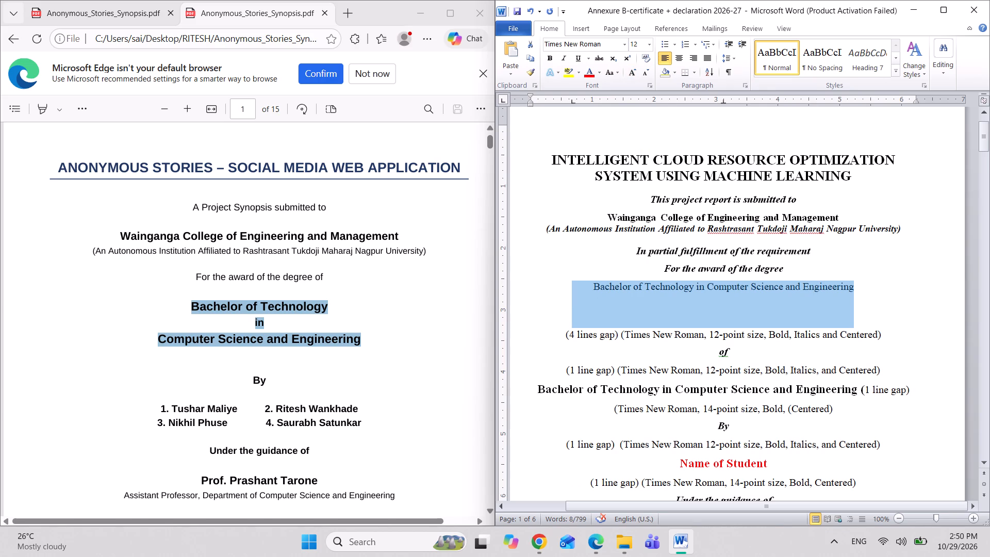
Make the pasted "Bachelor of Technology in Computer Science and Engineering" line bold, italic and centered.
left_click(553, 58)
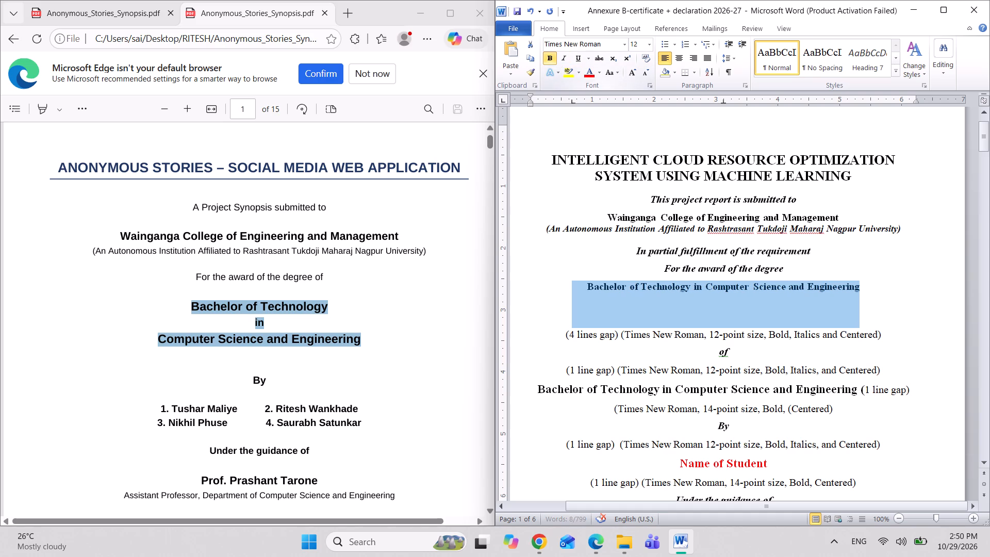
left_click(562, 61)
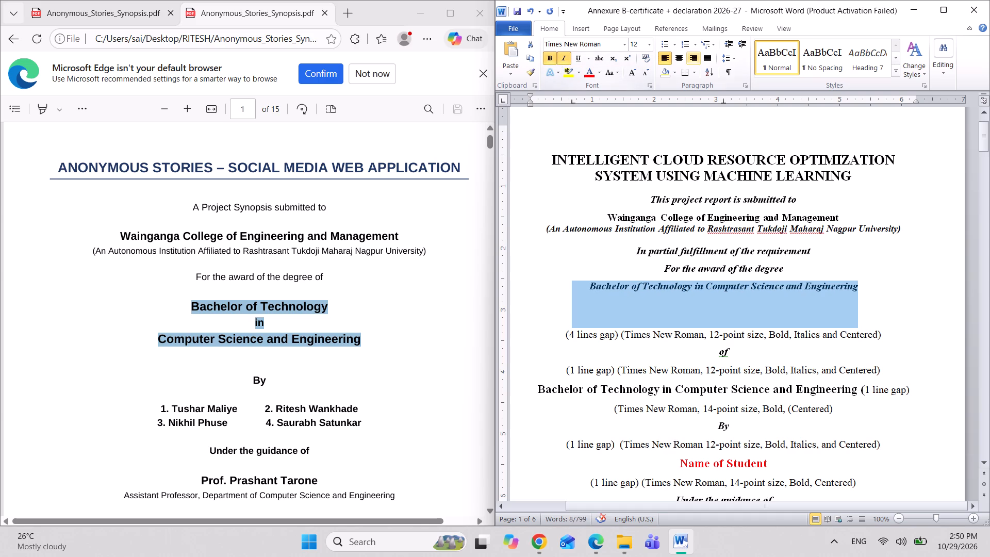
left_click(678, 57)
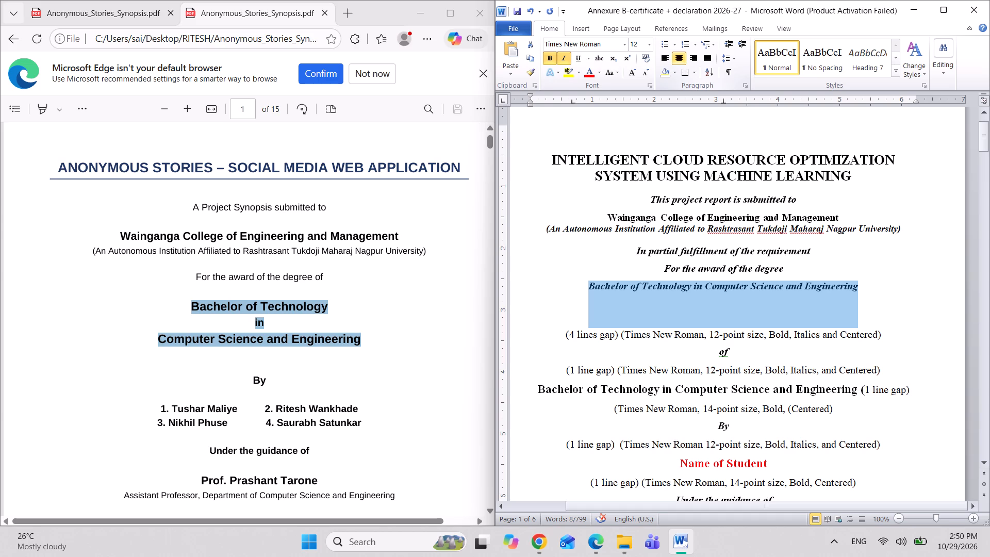
left_click(543, 345)
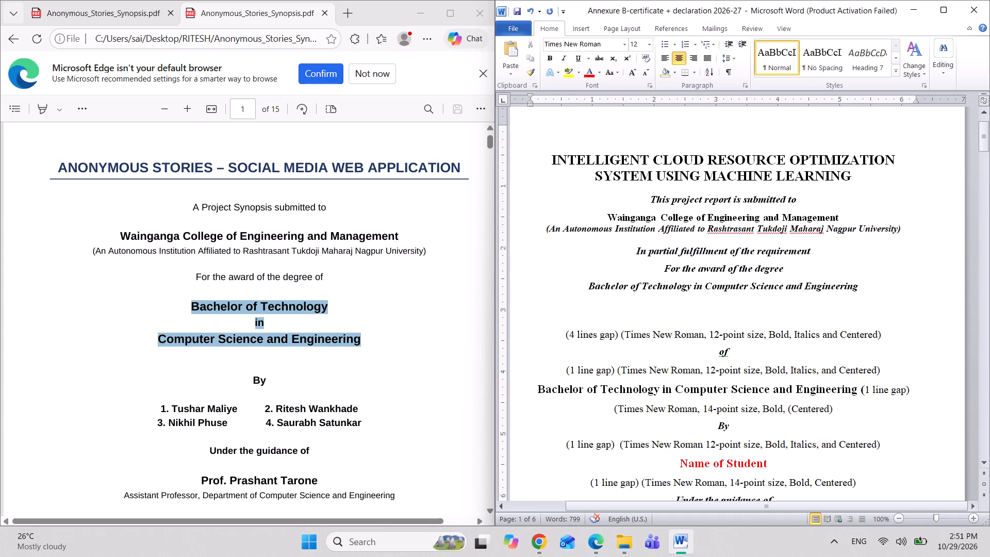
Cut the standalone "of" line between the two formatting notes on the Annexure B title page.
left_click(740, 360)
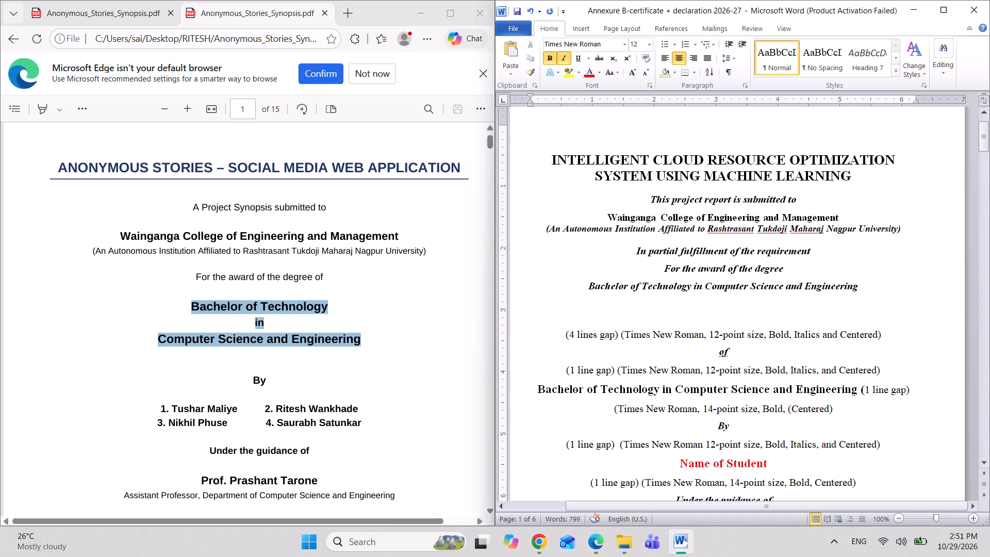
key("shift+Left")
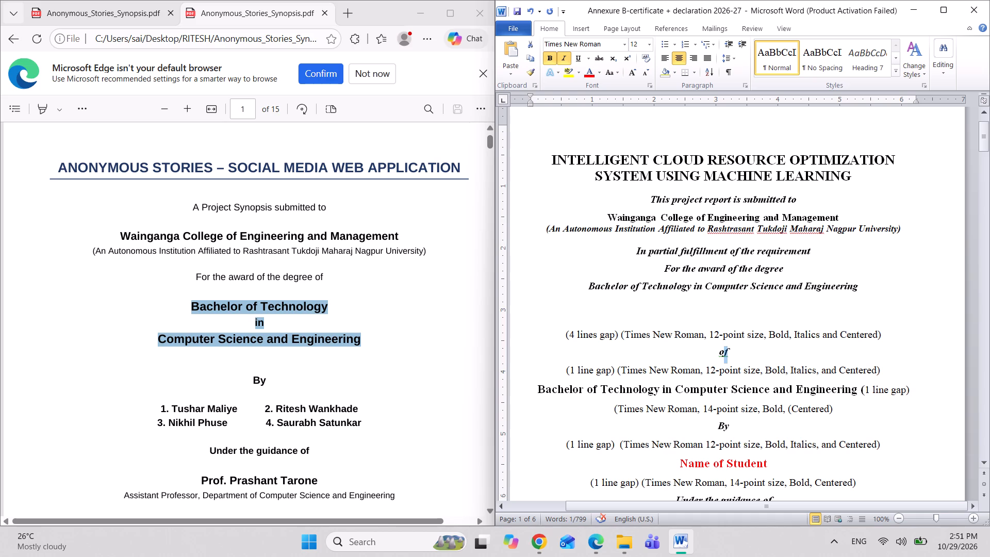
key("shift+Left")
key("ctrl+c")
left_click(740, 360)
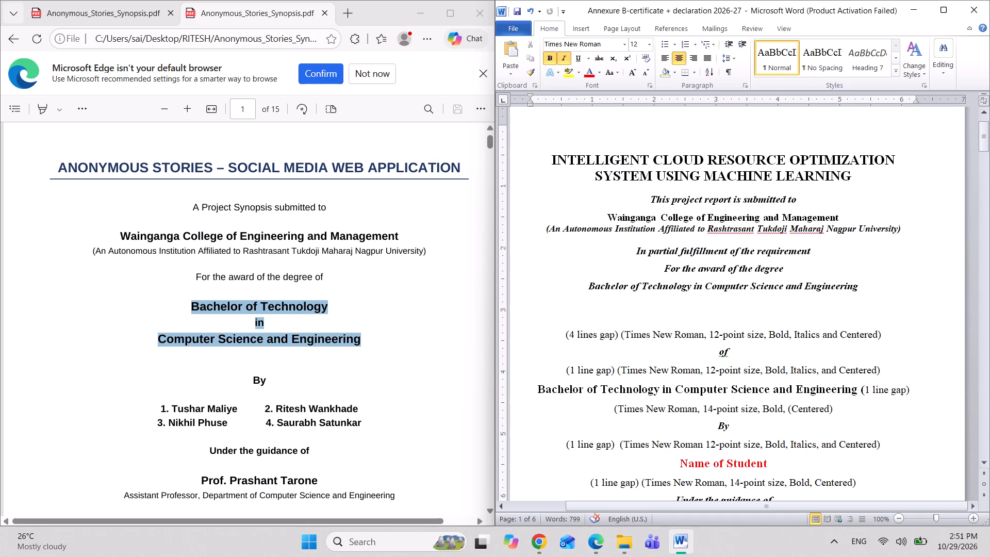
left_click(818, 286)
left_click(750, 352)
left_click_drag(750, 352, 719, 352)
key("shift+Left")
key("shift+Left")
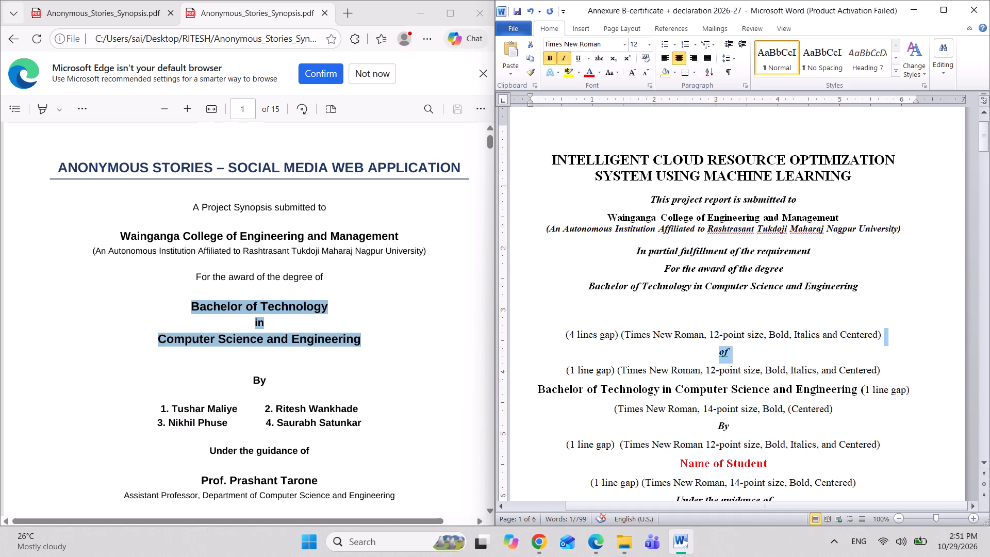
key("Insert")
key("shift+Right")
key("ctrl+x")
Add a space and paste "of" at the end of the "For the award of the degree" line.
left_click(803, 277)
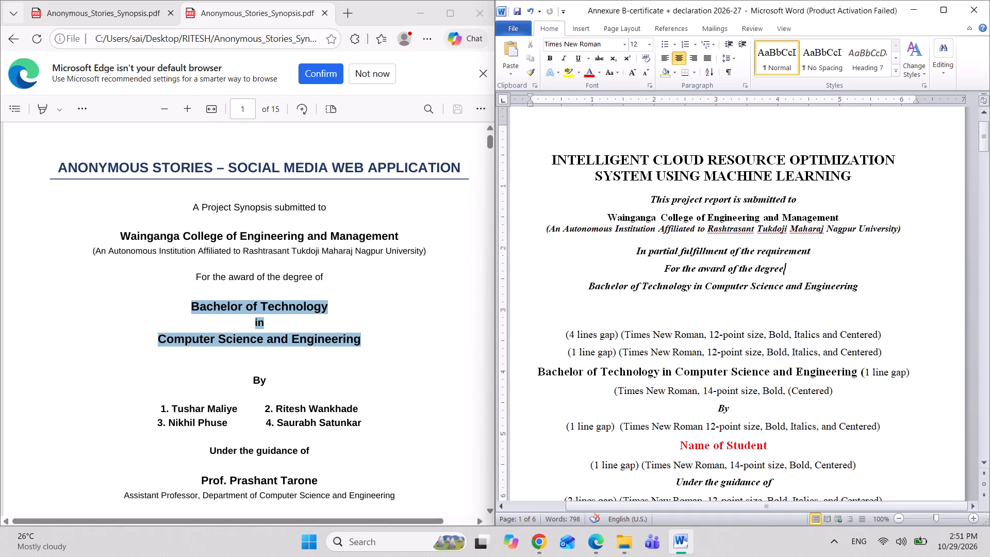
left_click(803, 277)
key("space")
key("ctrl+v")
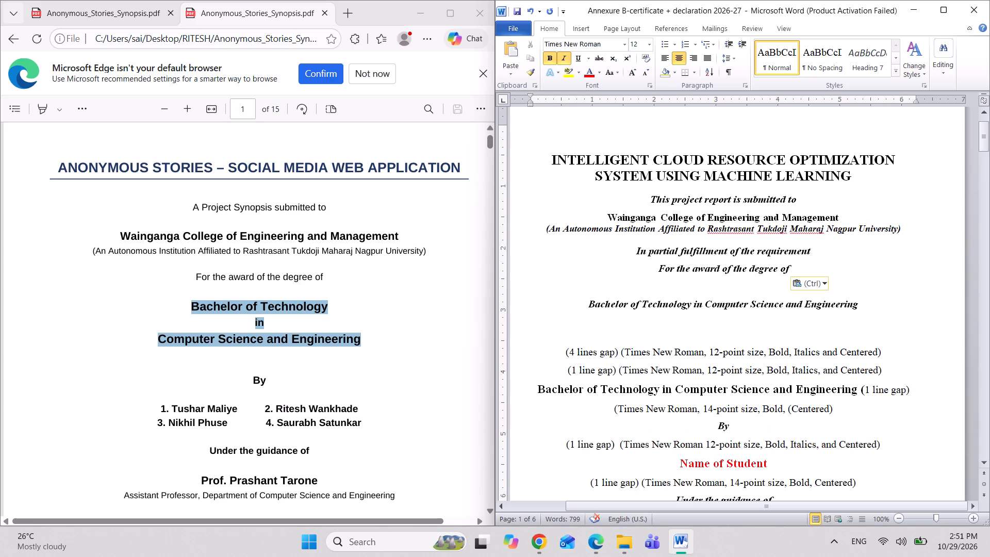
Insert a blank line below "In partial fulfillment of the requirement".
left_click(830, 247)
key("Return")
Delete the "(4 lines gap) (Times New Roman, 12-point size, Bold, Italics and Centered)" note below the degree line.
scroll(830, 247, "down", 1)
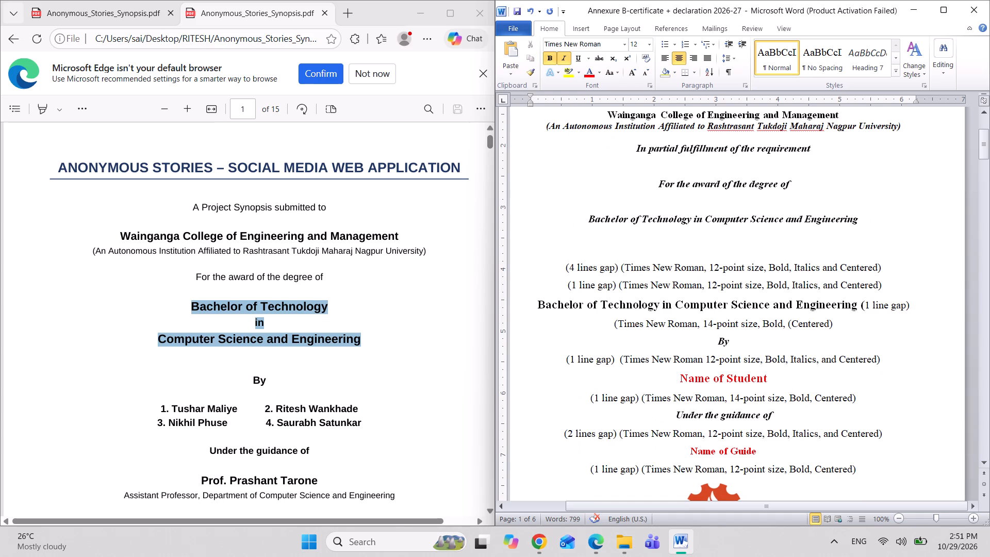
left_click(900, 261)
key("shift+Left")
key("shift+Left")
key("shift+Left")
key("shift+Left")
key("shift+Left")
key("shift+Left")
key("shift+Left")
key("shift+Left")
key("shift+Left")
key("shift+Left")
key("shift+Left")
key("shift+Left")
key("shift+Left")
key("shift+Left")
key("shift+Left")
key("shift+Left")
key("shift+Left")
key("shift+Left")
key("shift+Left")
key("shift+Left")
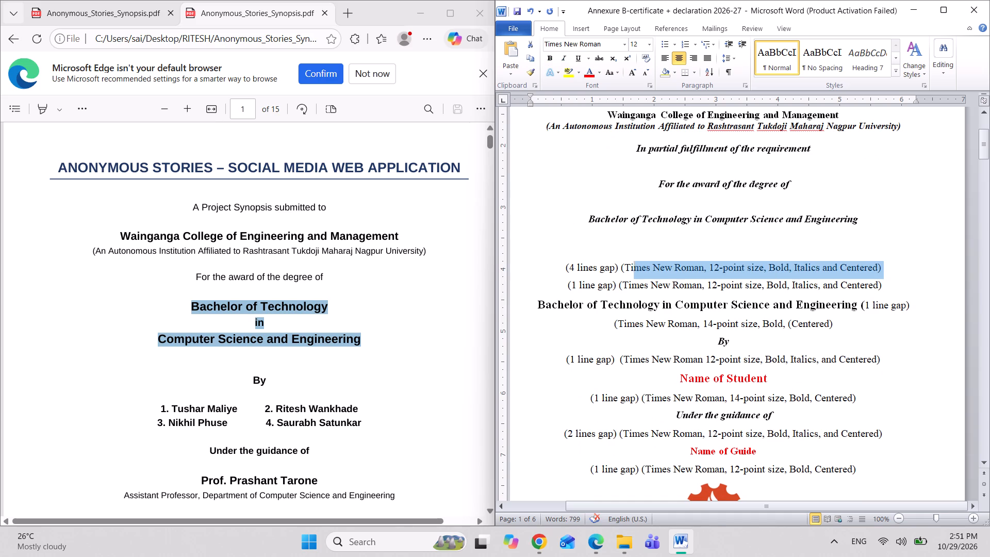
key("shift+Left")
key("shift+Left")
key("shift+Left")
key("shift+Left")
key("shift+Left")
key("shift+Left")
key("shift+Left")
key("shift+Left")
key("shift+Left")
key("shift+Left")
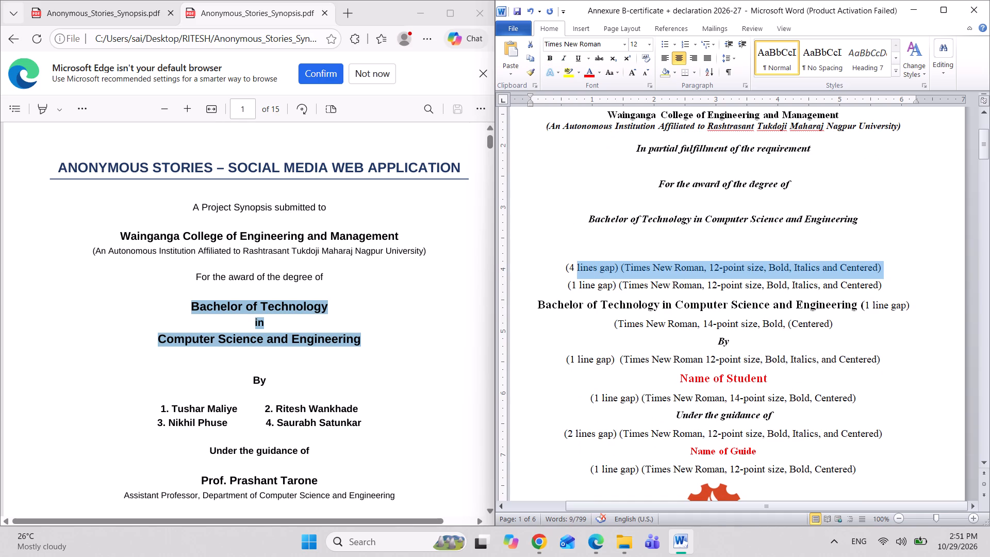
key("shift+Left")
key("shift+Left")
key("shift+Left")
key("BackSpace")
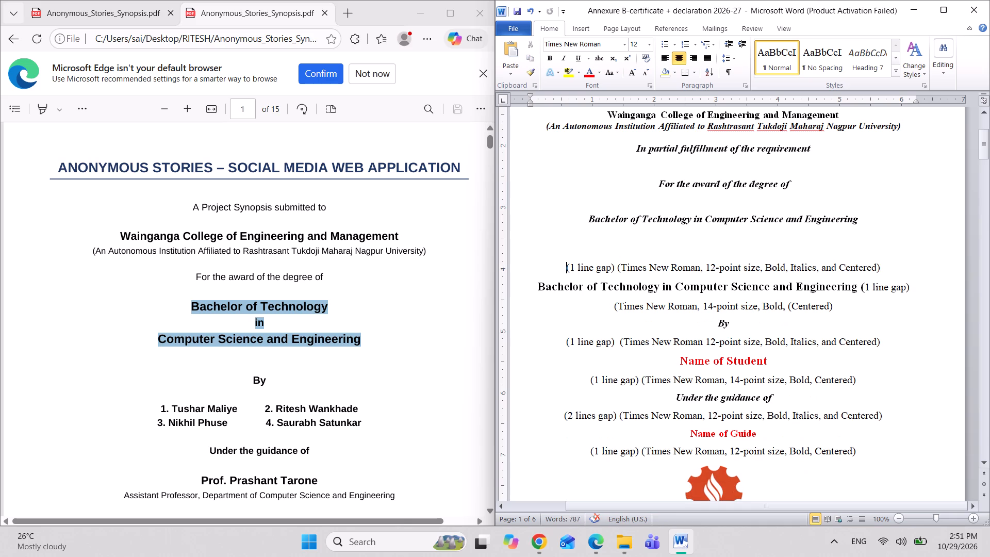
Look over the following Annexure B pages and the spacing of the title page.
left_click(983, 214)
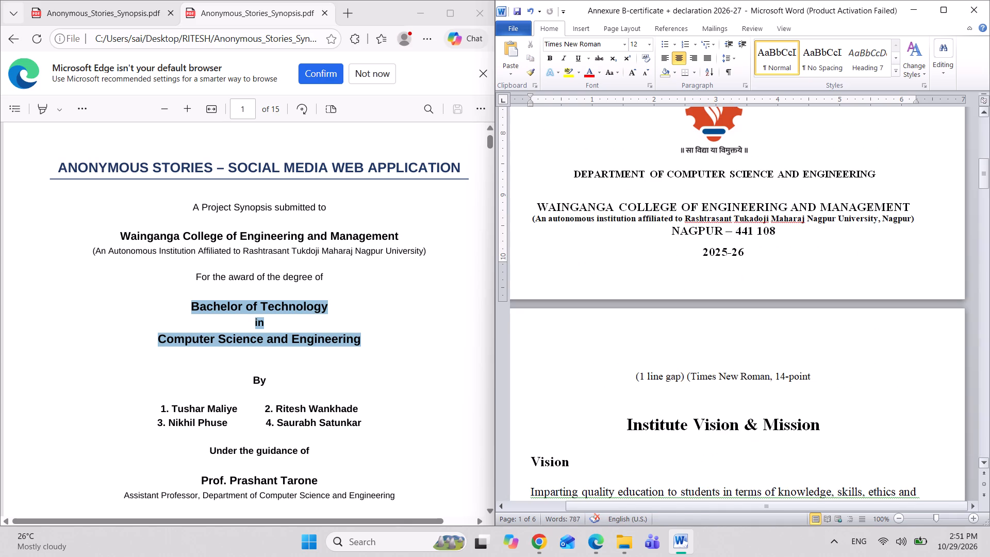
scroll(933, 191, "up", 3)
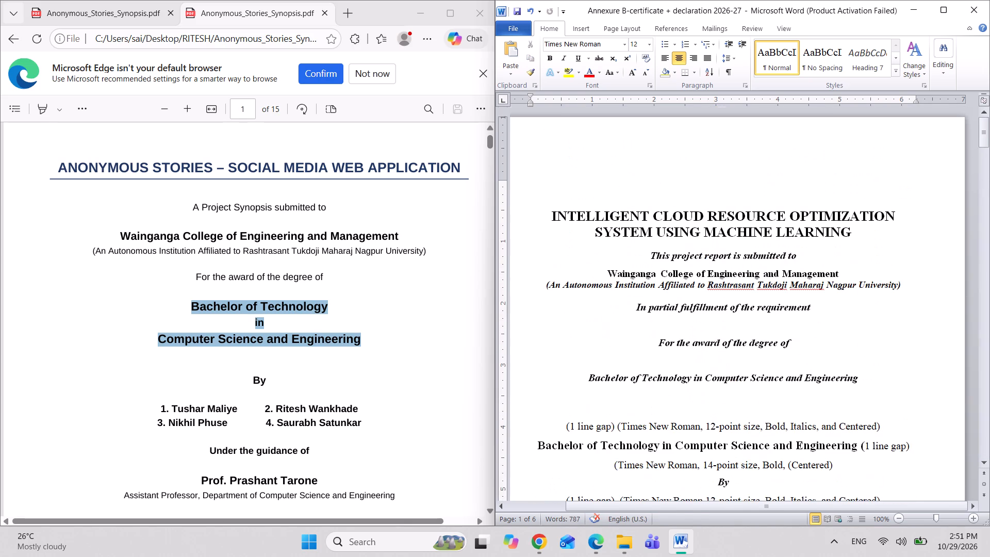
scroll(933, 191, "up", 3)
scroll(933, 191, "down", 1)
scroll(933, 191, "up", 1)
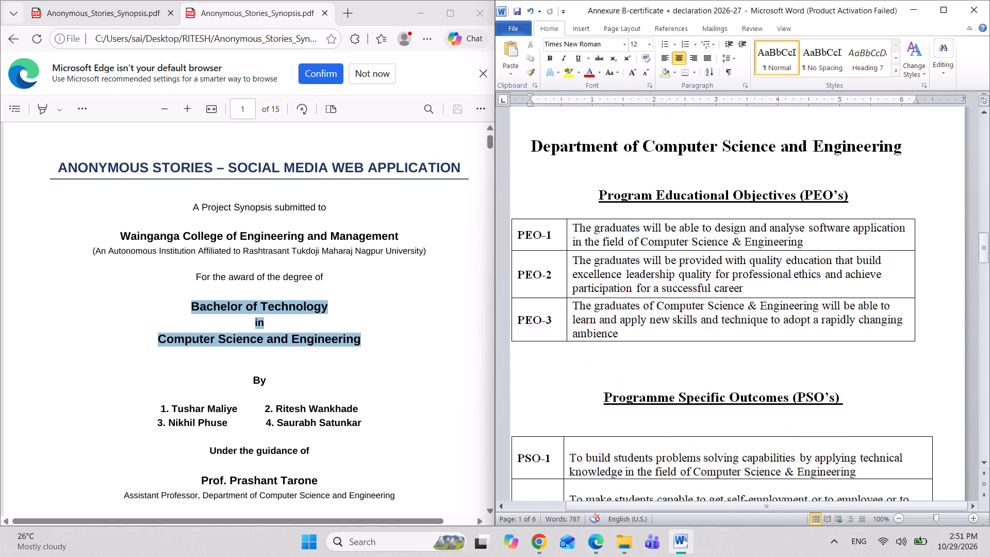
scroll(933, 191, "up", 1)
scroll(933, 191, "down", 2)
scroll(933, 191, "up", 4)
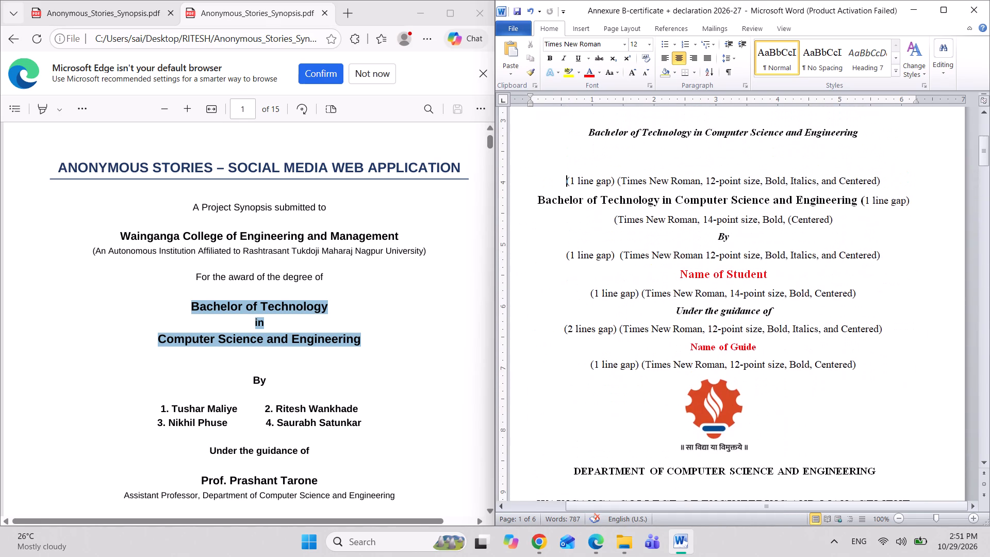
scroll(933, 191, "up", 3)
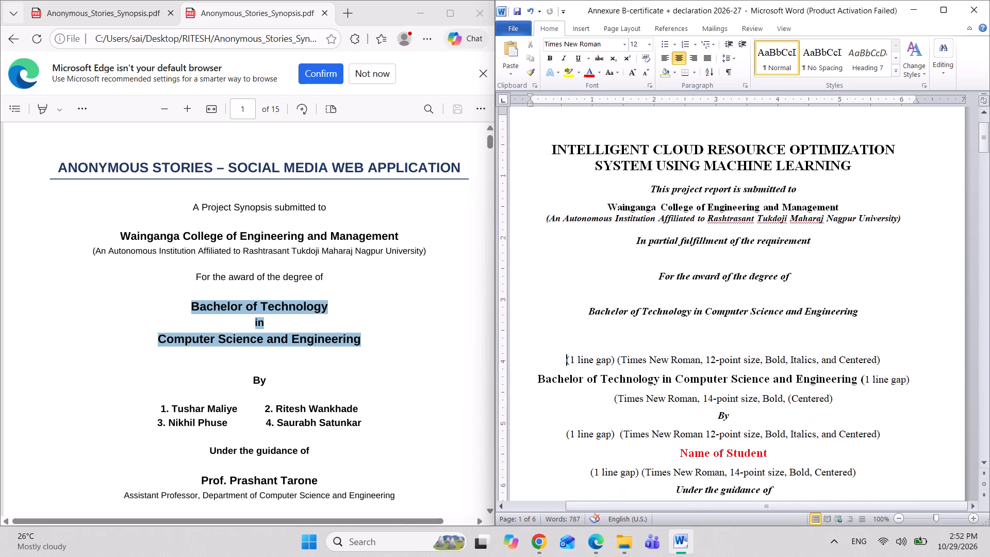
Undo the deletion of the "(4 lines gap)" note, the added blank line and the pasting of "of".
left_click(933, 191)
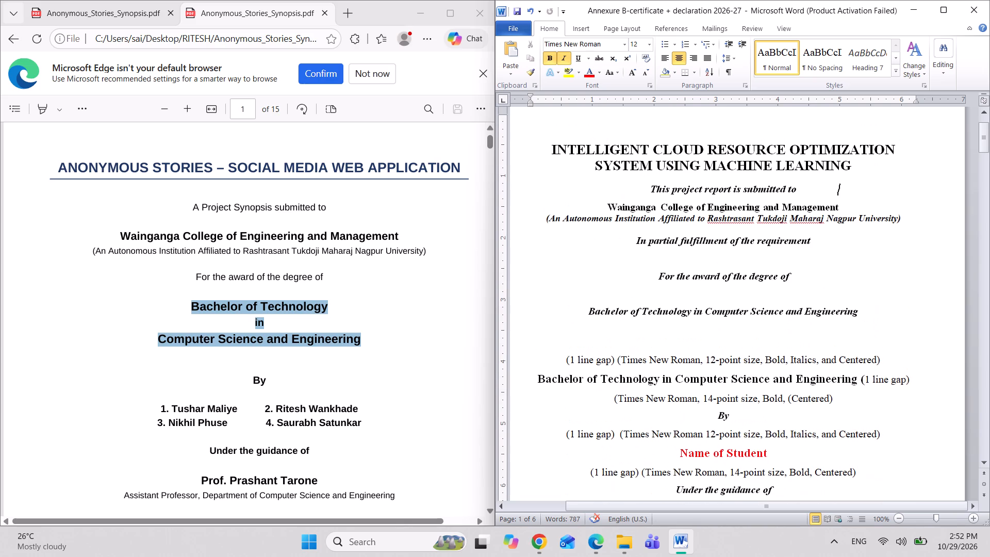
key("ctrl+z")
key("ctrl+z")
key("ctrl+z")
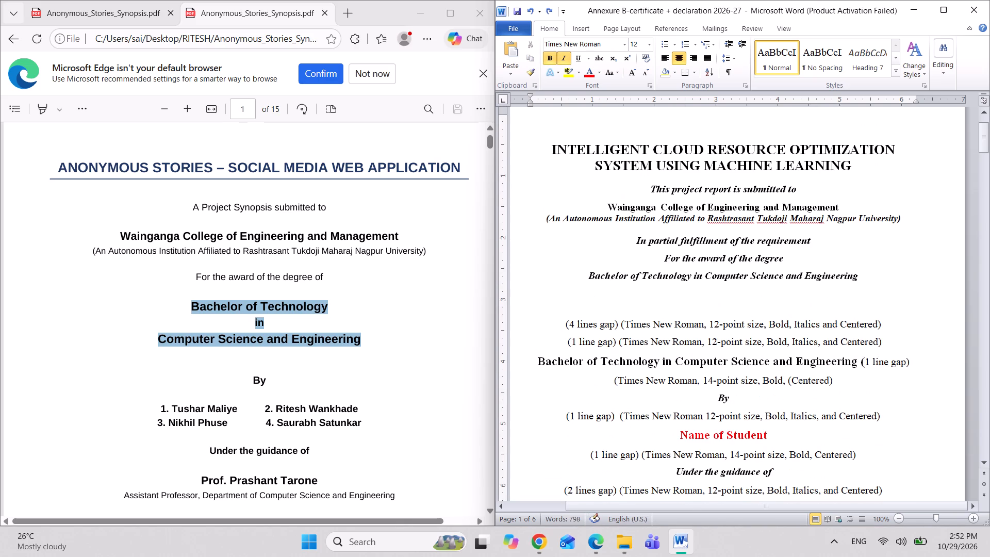
Undo the removal of "of" and the pasting, formatting and spacing of the degree name below "For the award of the degree".
key("ctrl+z")
key("ctrl+z")
key("ctrl+z")
key("ctrl+z")
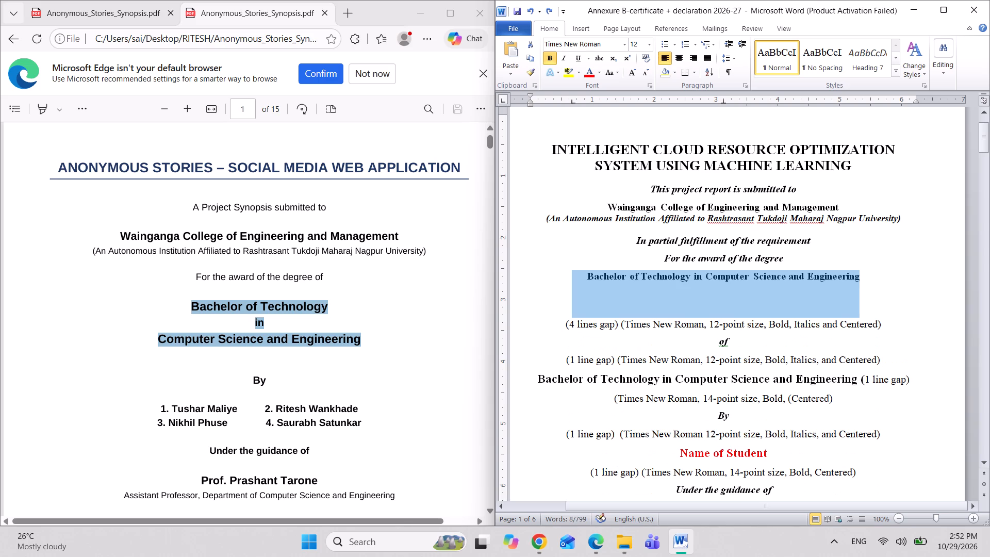
key("ctrl+z")
key("ctrl+z")
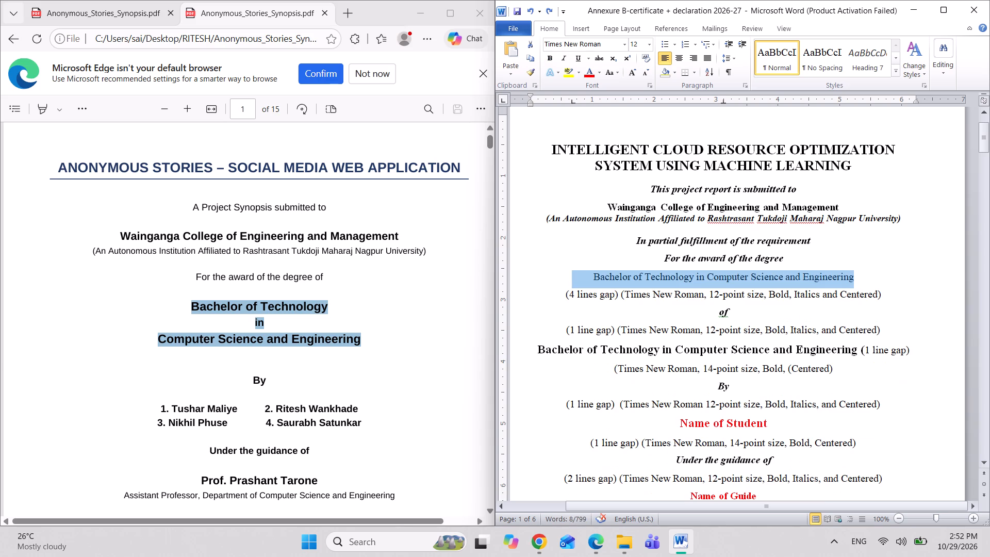
key("ctrl+z")
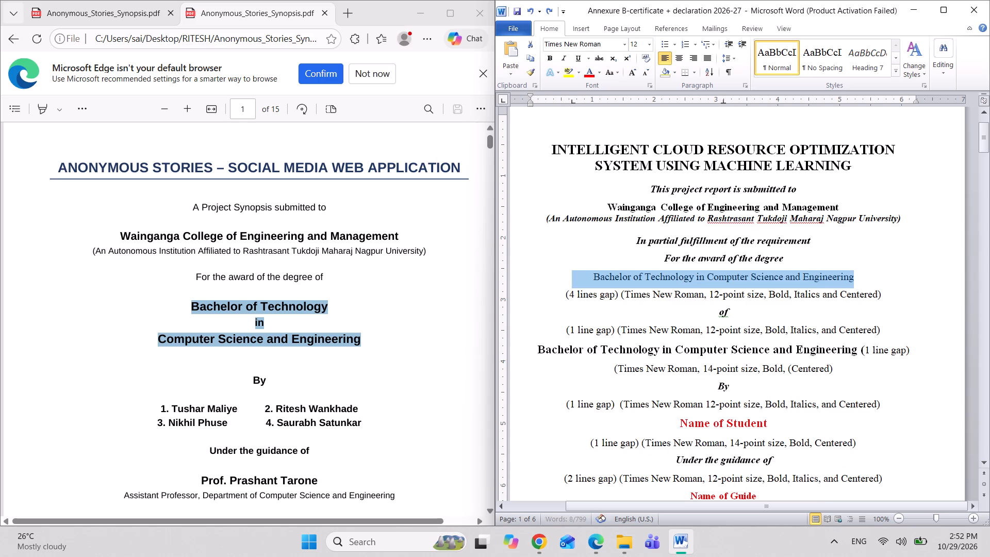
key("ctrl+z")
key("ctrl+z")
key("ctrl+z")
key("ctrl+z")
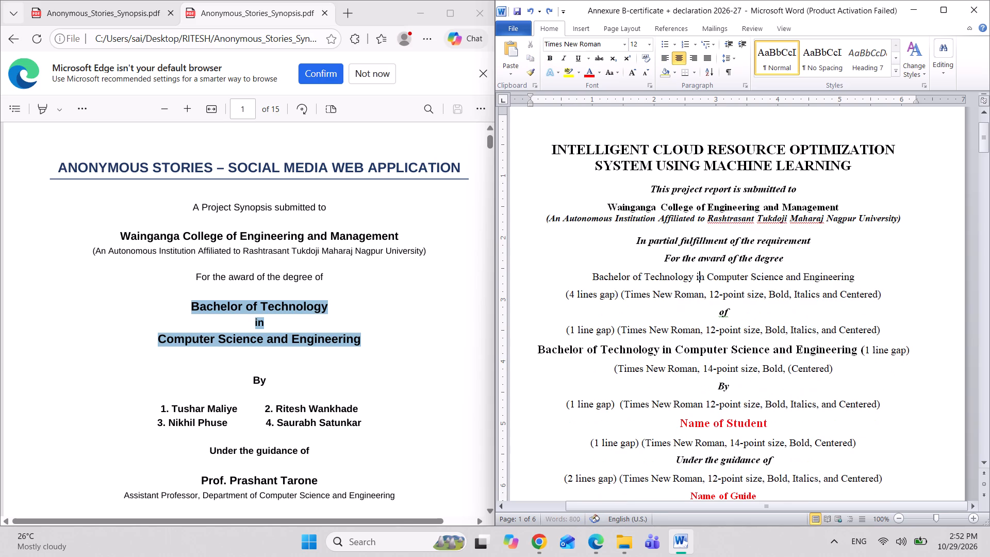
key("ctrl+z")
key("ctrl+z")
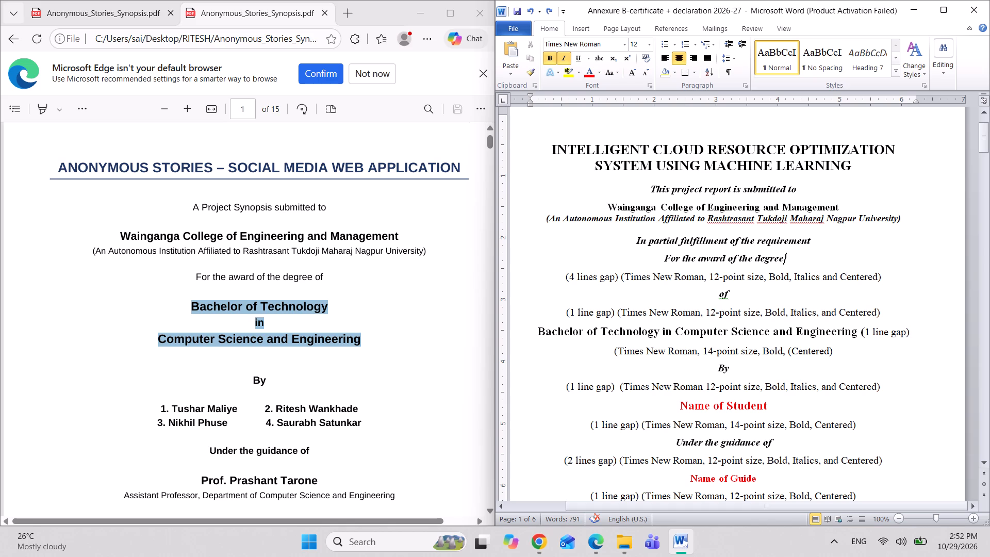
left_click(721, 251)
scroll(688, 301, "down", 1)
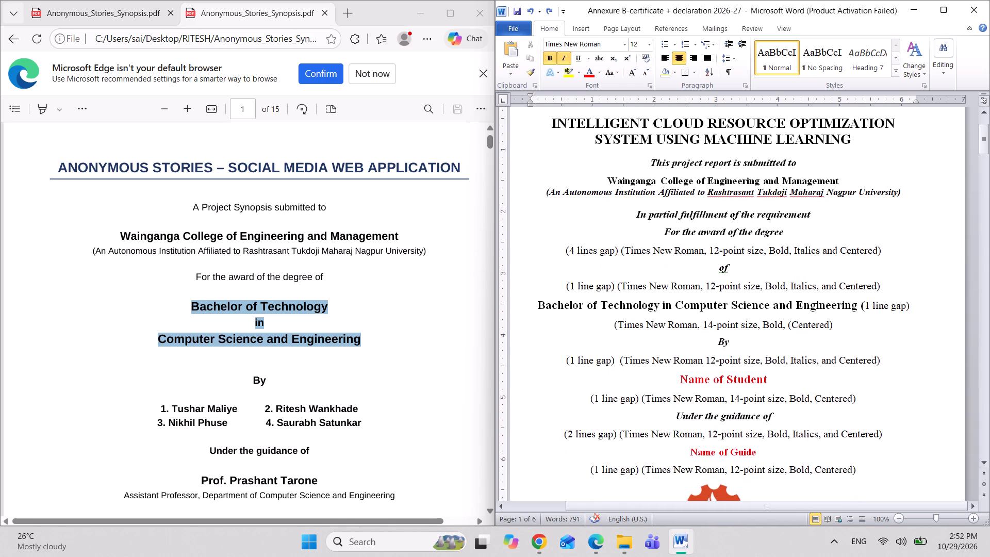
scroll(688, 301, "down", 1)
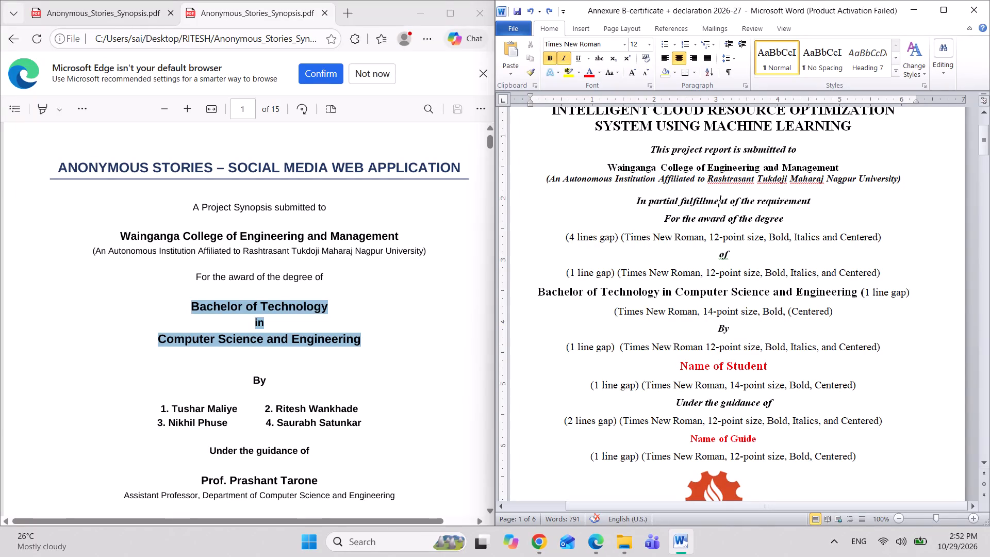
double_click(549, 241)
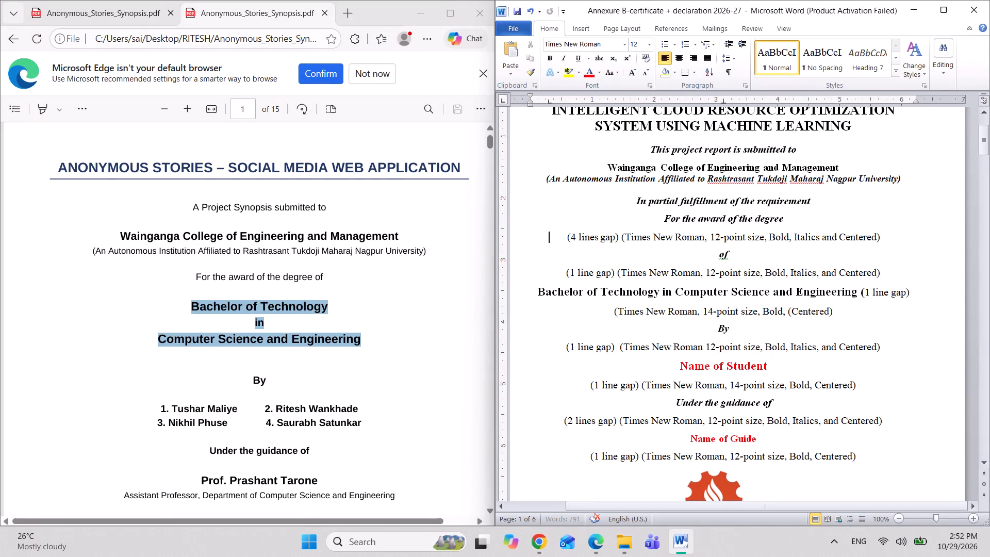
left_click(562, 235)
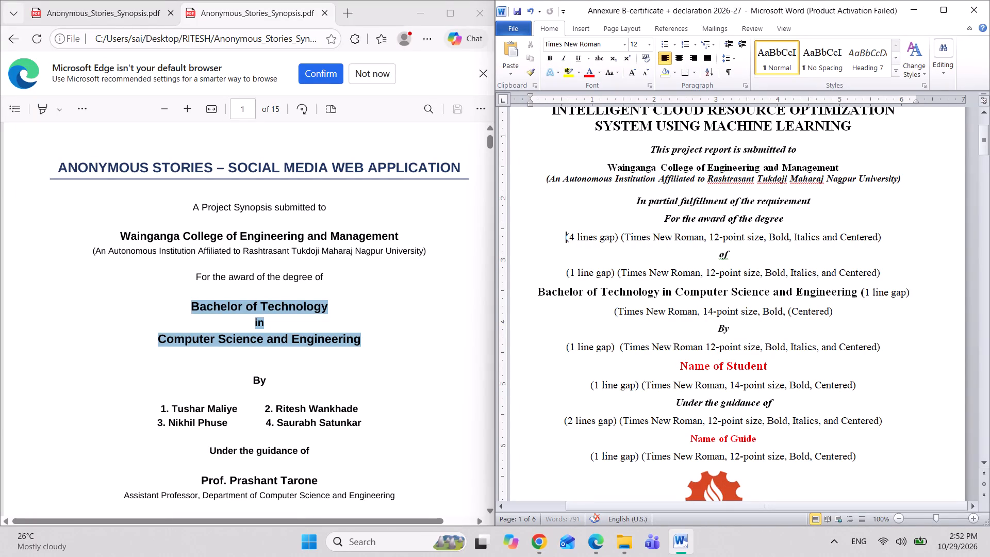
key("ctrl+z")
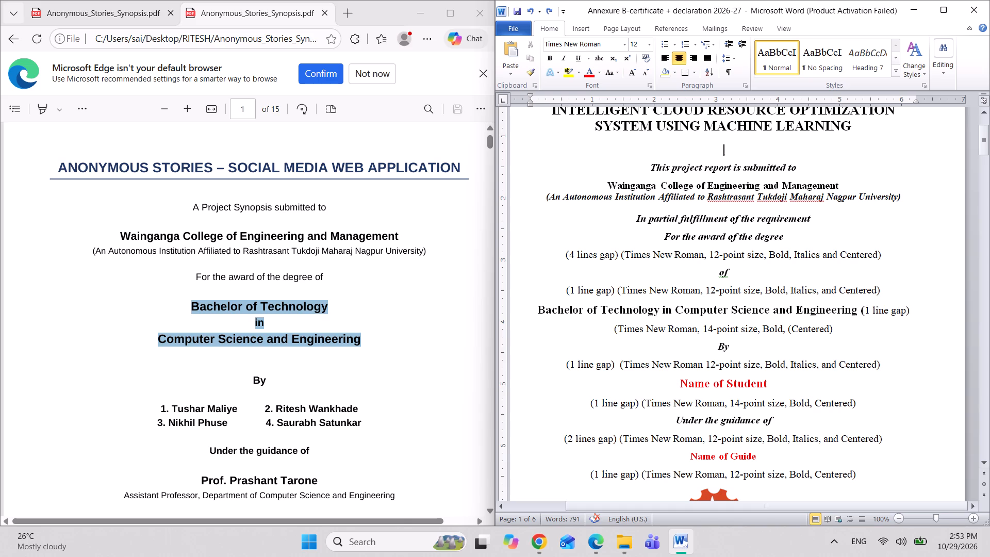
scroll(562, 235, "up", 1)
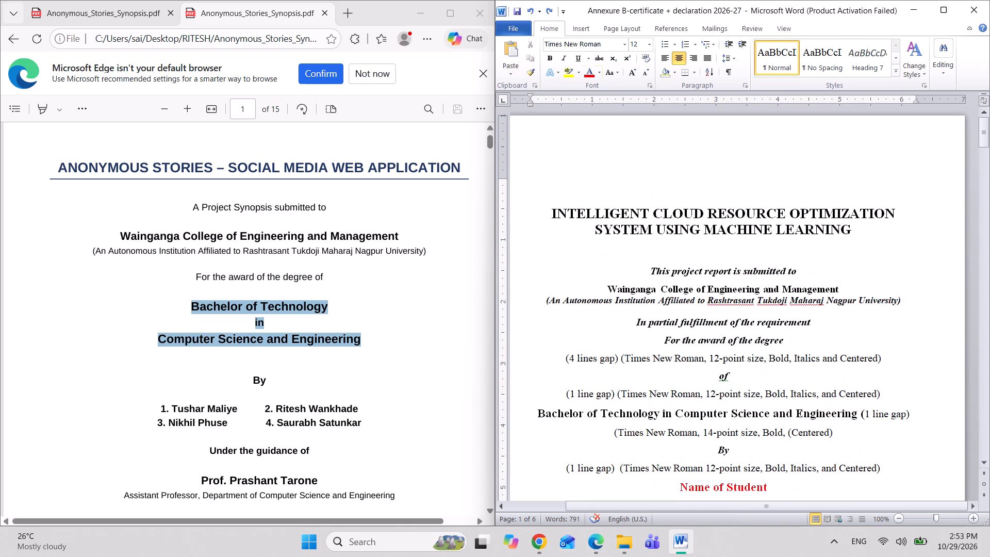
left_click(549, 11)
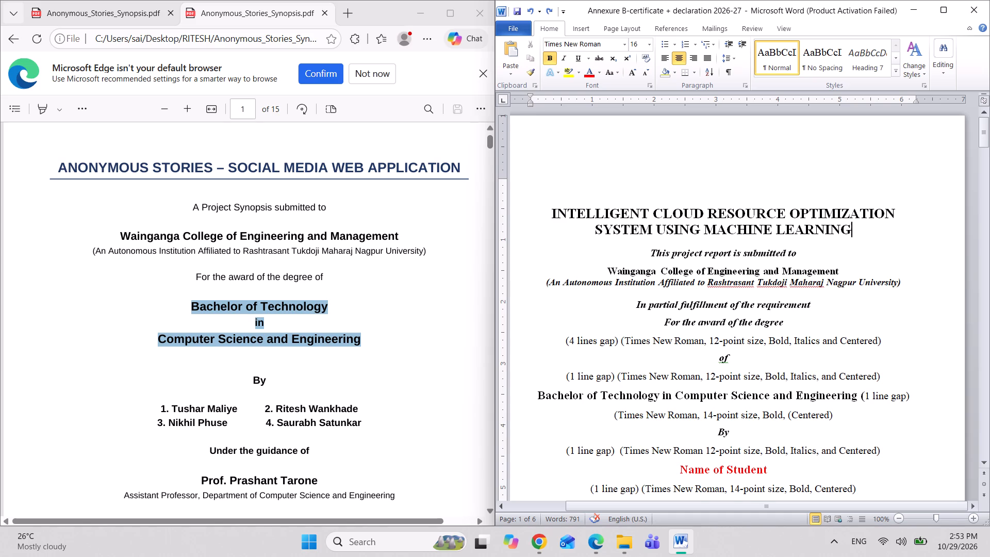
Insert a blank line below the title, "This project report is submitted to", the affiliation line and "In partial fulfillment of the requirement".
key("Return")
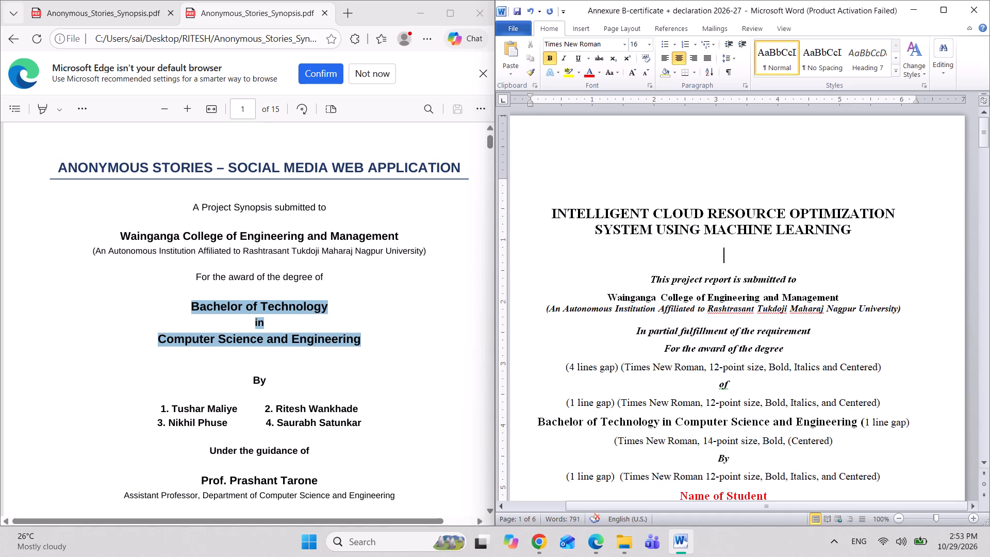
key("BackSpace")
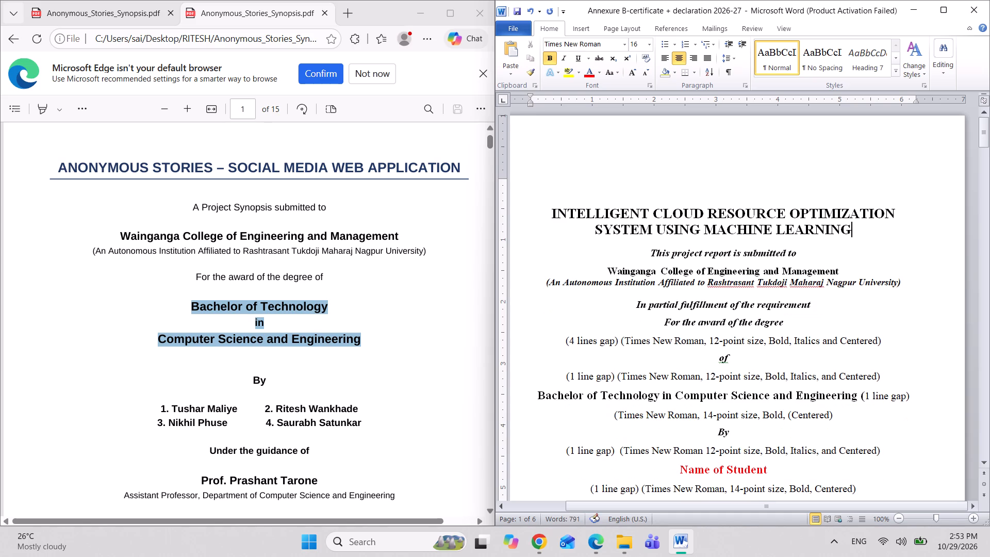
key("Return")
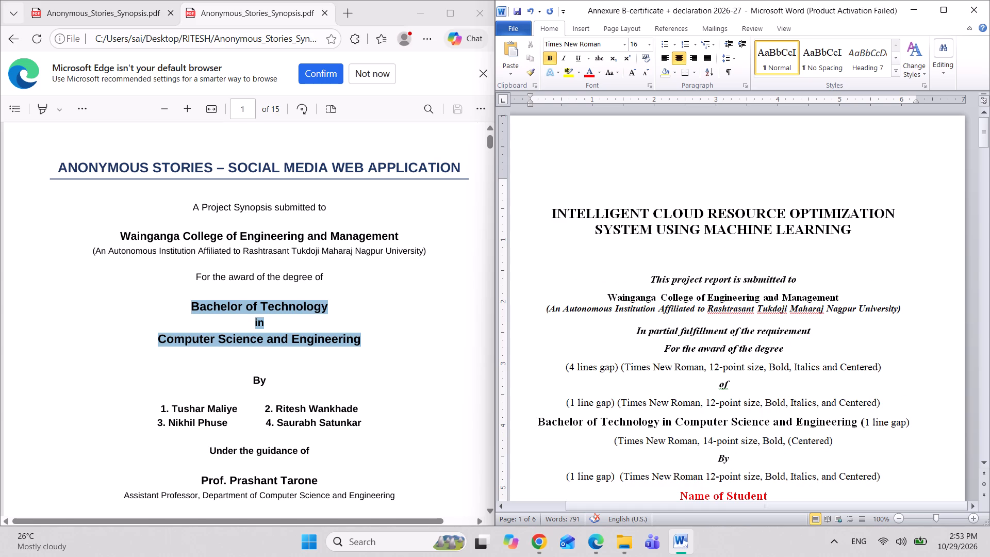
left_click(808, 287)
key("Return")
scroll(808, 287, "down", 1)
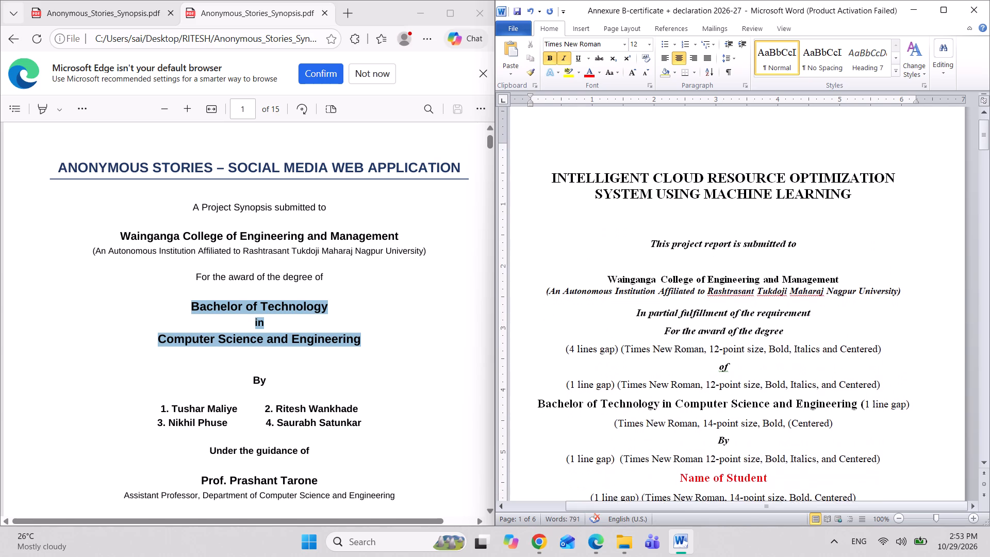
scroll(808, 287, "down", 1)
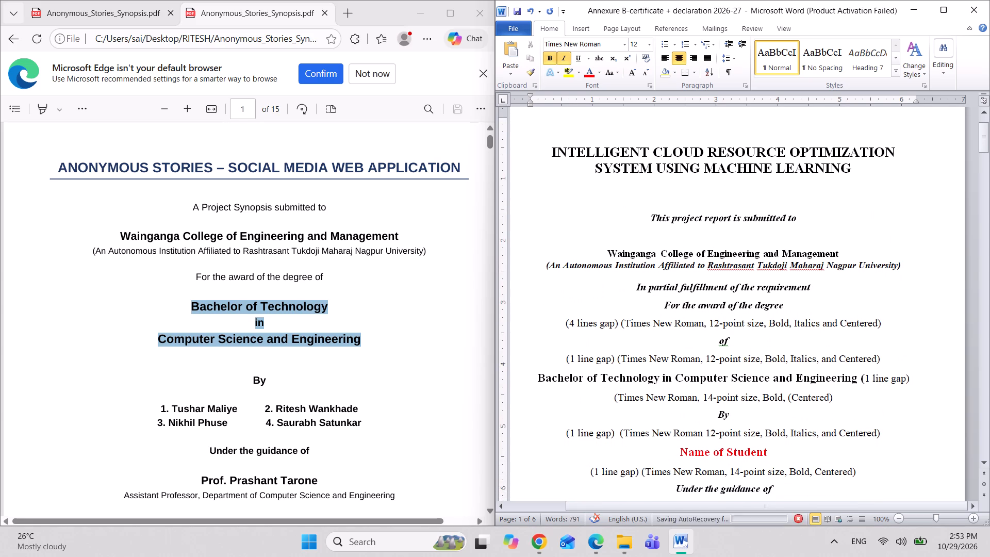
left_click(914, 271)
key("Return")
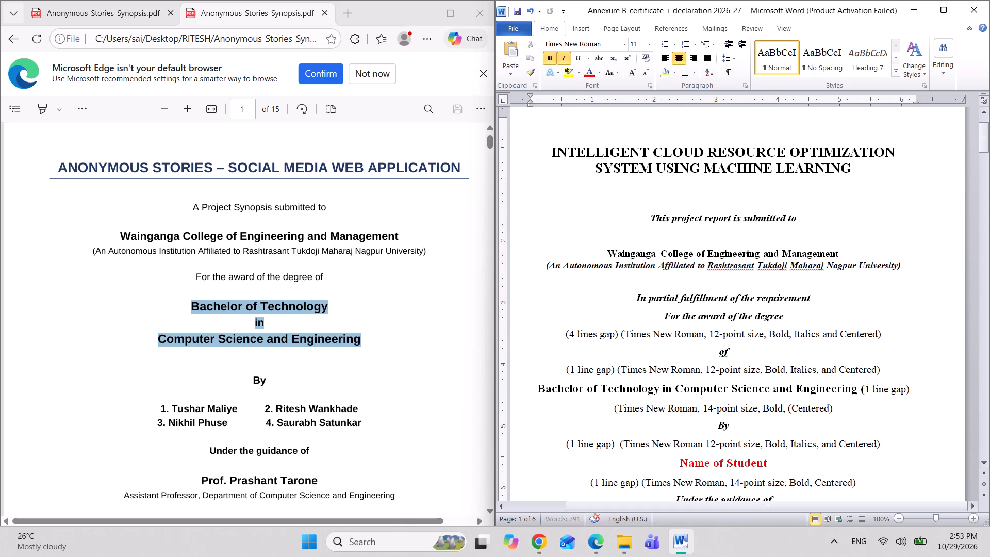
left_click(846, 300)
key("Return")
Delete the "(4 lines gap) (Times New Roman, 12-point size, Bold, Italics and Centered)" note below "For the award of the degree".
scroll(846, 300, "down", 1)
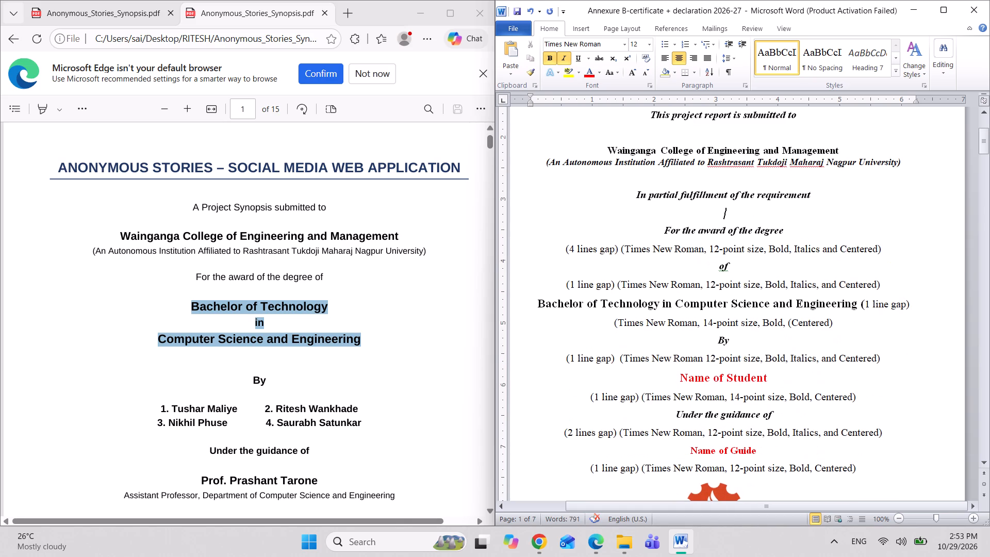
left_click(544, 249)
key("shift+Right")
key("shift+Down")
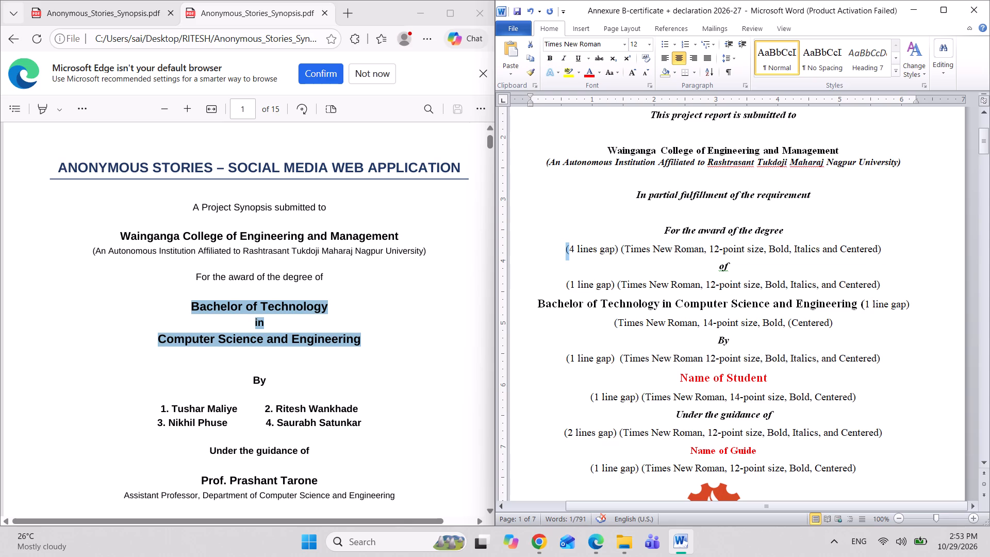
key("BackSpace")
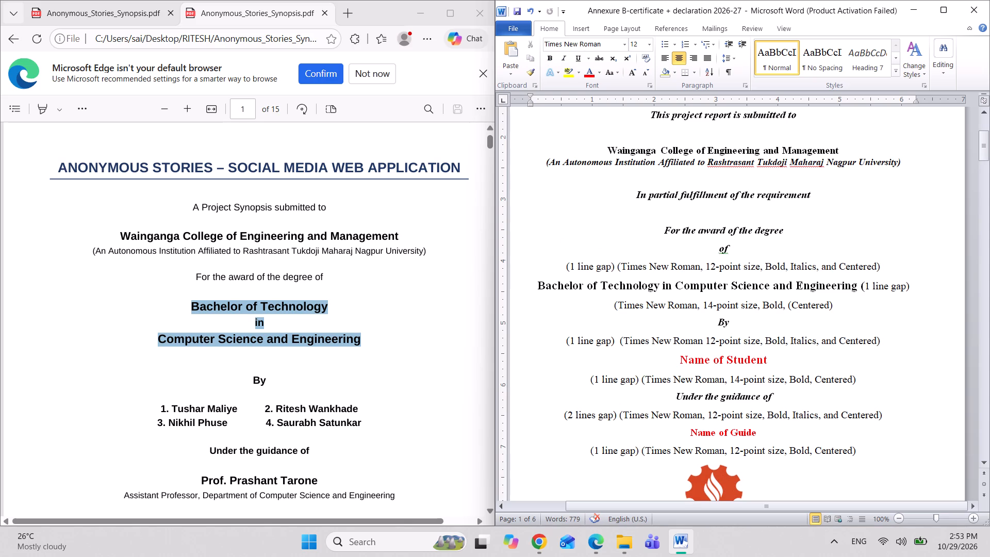
Delete the "(1 line gap) (Times New Roman, 12-point size, Bold, Italics, and Centered)" note below "of".
left_click(542, 268)
key("shift+Down")
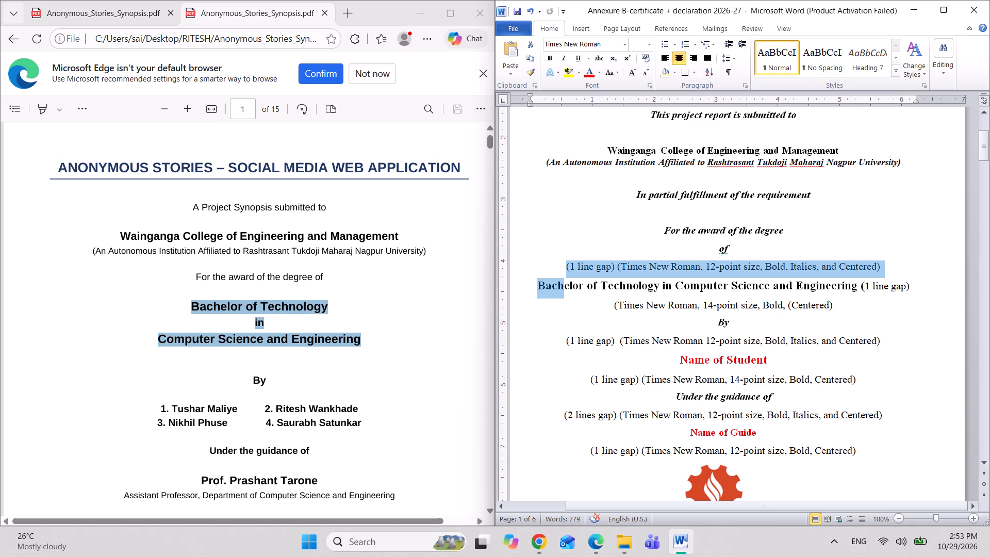
key("shift+Left")
key("shift+Left")
key("shift+Left")
key("shift+Left")
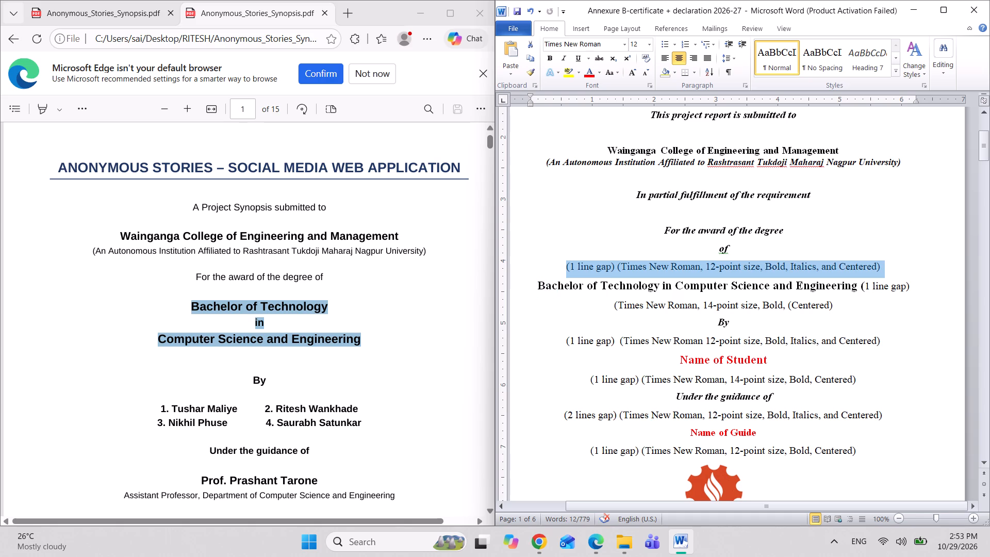
key("BackSpace")
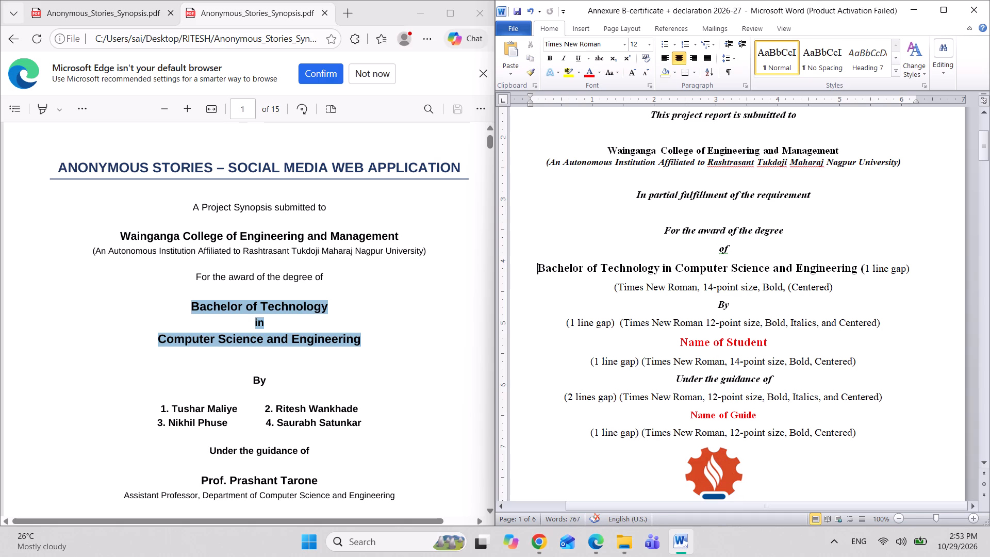
Insert two blank lines between "of" and "Bachelor of Technology in Computer Science and Engineering".
left_click(797, 256)
key("Return")
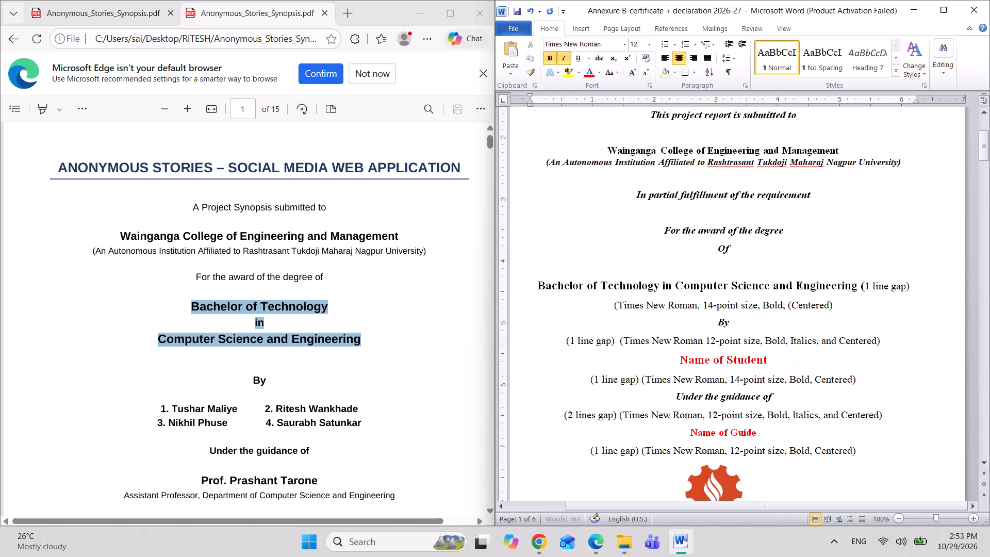
key("Return")
key("Return")
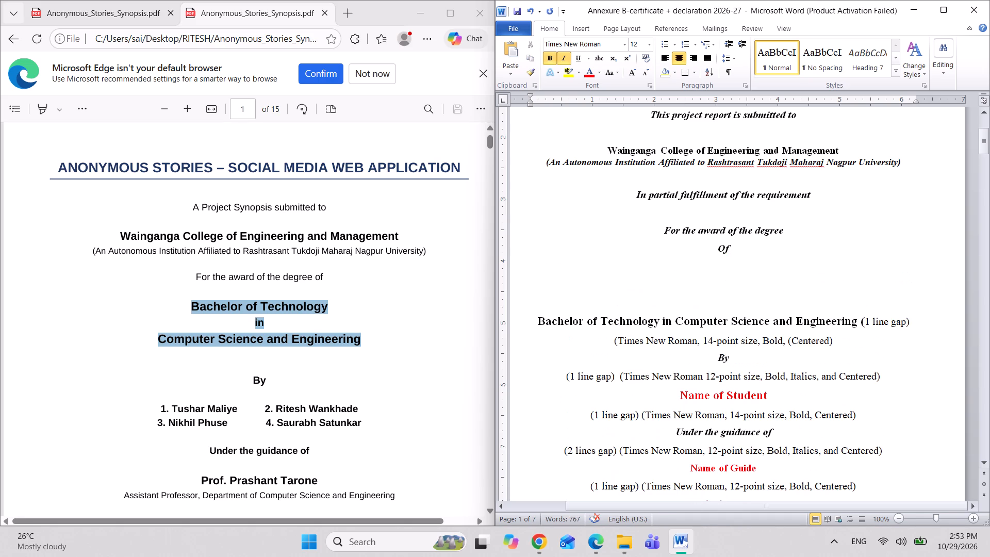
key("BackSpace")
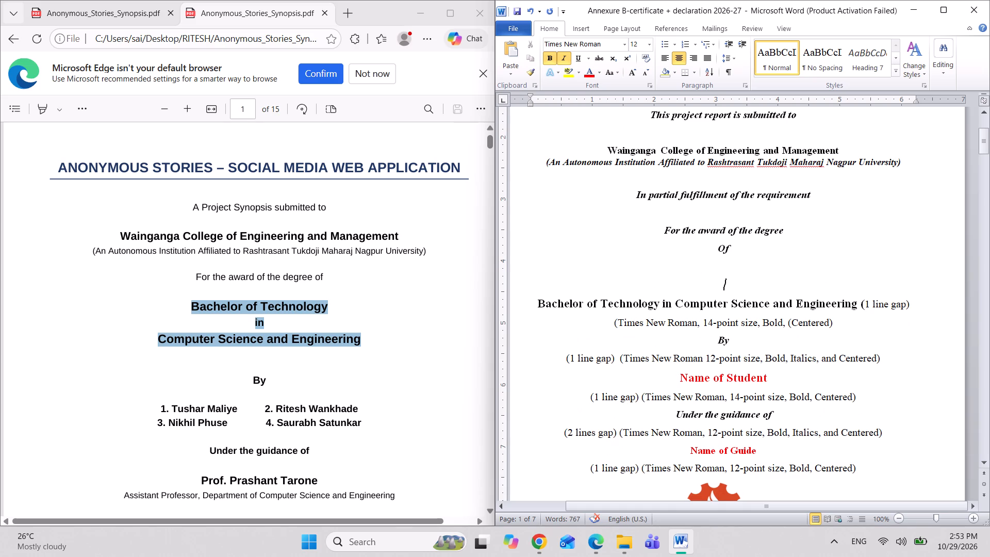
Delete the "(1 line gap) (Times New Roman, 14-point size, Bold, (Centered)" note after "Bachelor of Technology in Computer Science and Engineering".
left_click(748, 307)
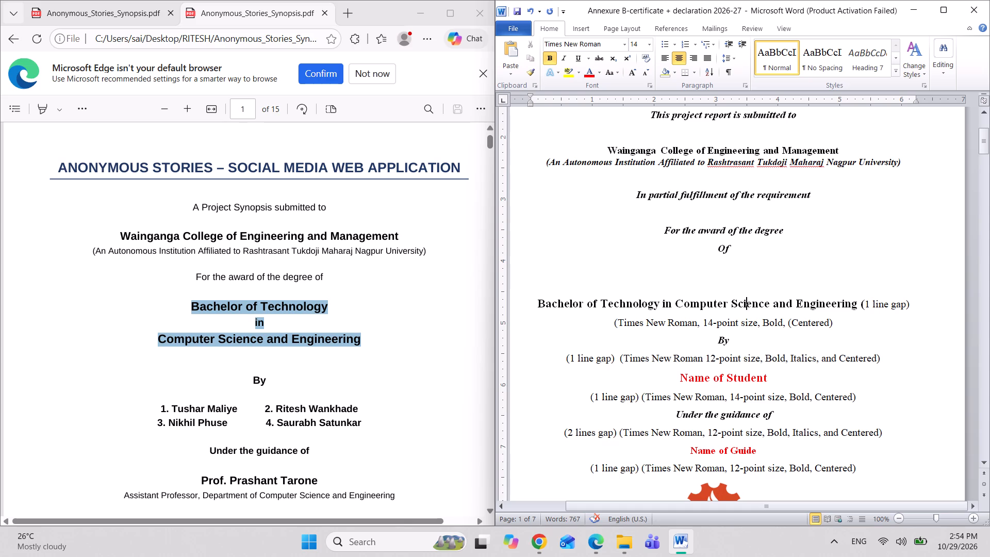
left_click(863, 305)
key("shift+Down")
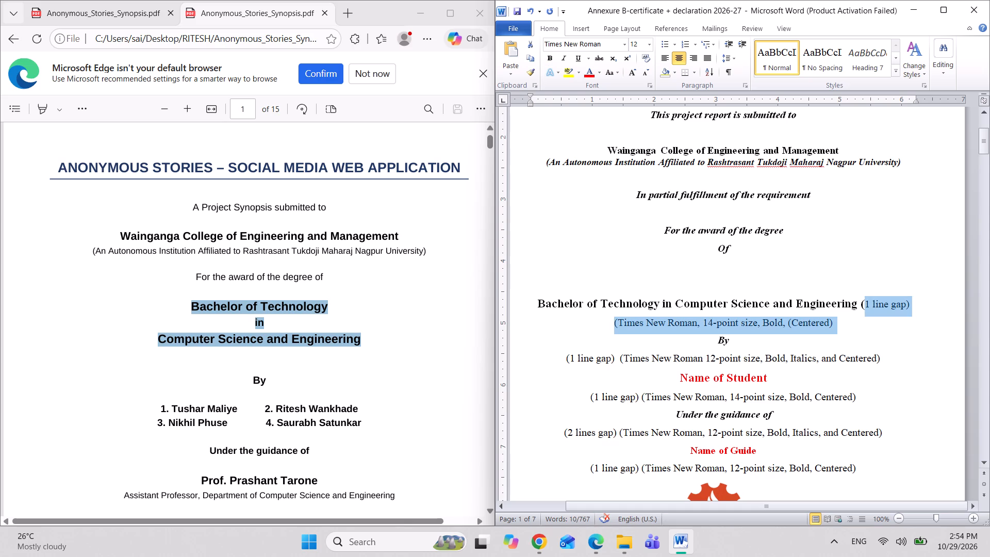
key("BackSpace")
key("BackSpace")
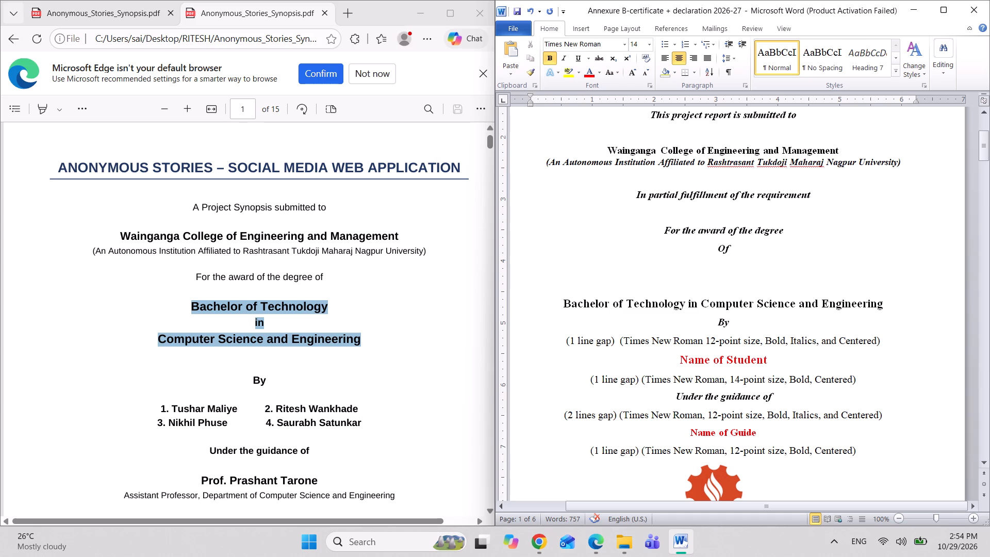
Clear the red "Name of Student" placeholder text below "By" on the title page.
left_click(801, 355)
key("BackSpace")
key("BackSpace")
key("BackSpace")
key("BackSpace")
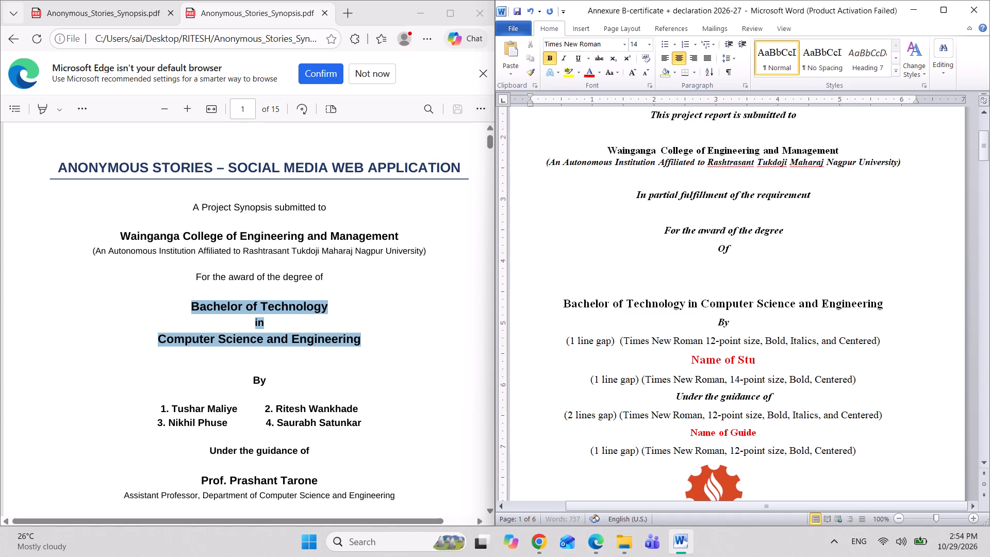
key("BackSpace")
key("BackSpace")
key("BackSpace")
key("BackSpace")
key("BackSpace")
key("BackSpace")
key("BackSpace")
key("BackSpace")
key("BackSpace")
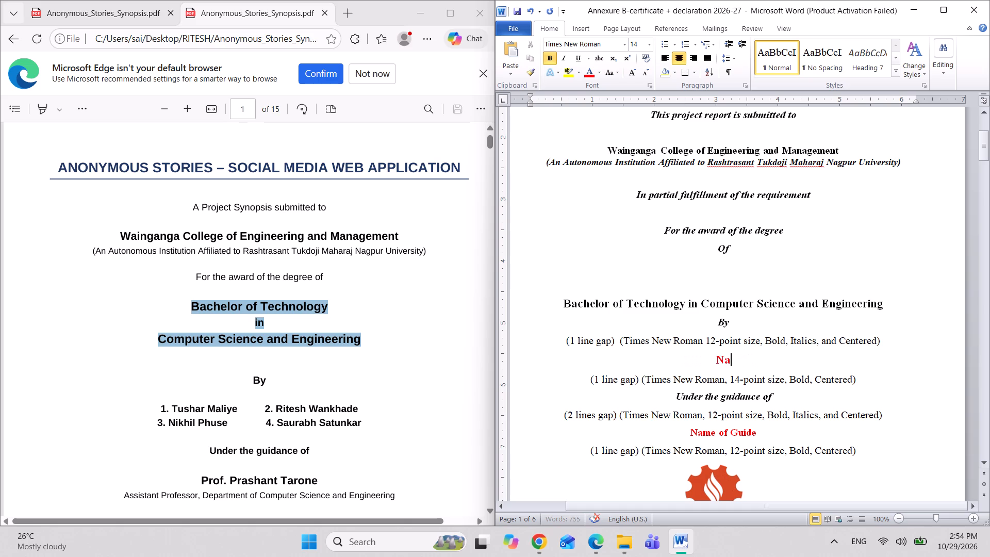
key("BackSpace")
key("BackSpace")
Start a numbered list at "1." for the student names, on a fresh line below the formatting note under "By".
key("shift+exclam")
key("BackSpace")
key("BackSpace")
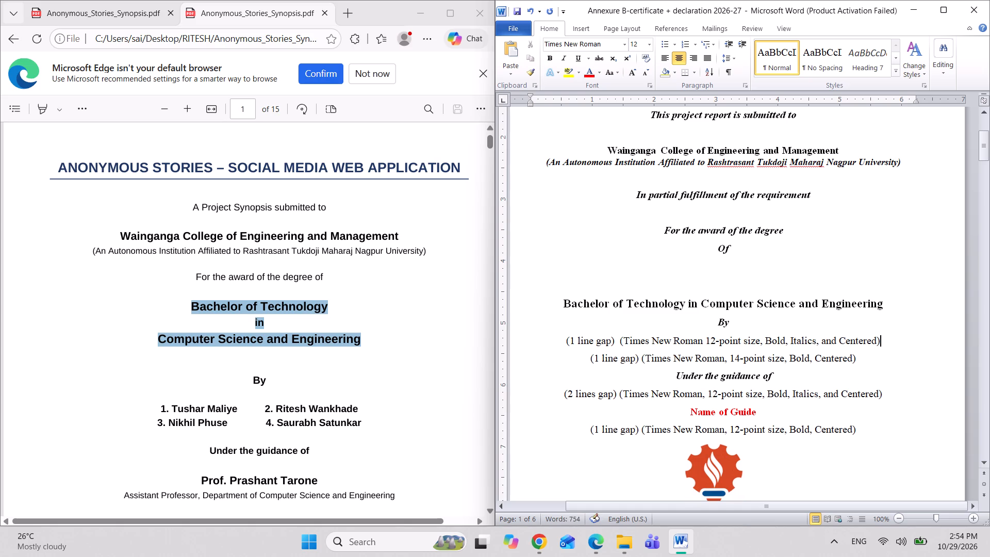
key("Return")
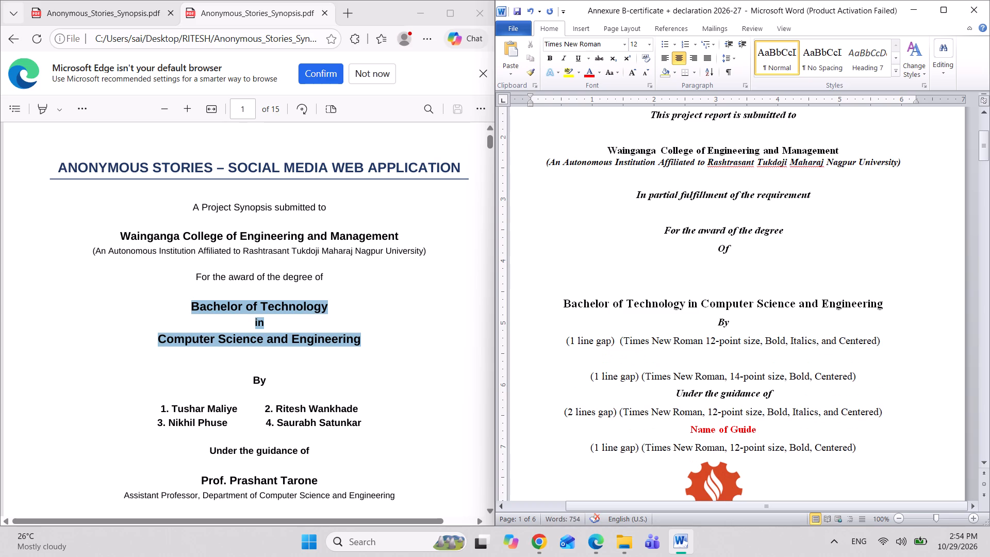
key("shift+exclam")
key("BackSpace")
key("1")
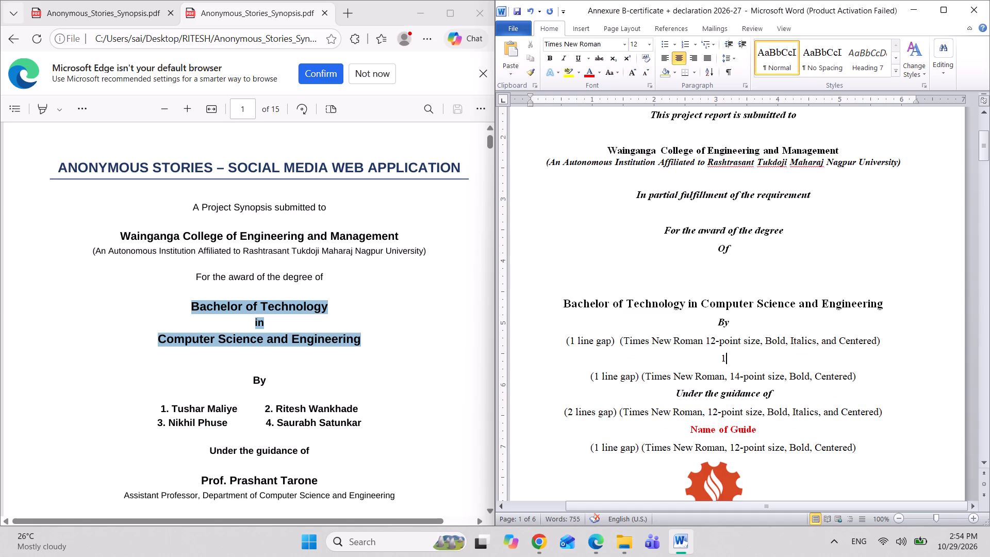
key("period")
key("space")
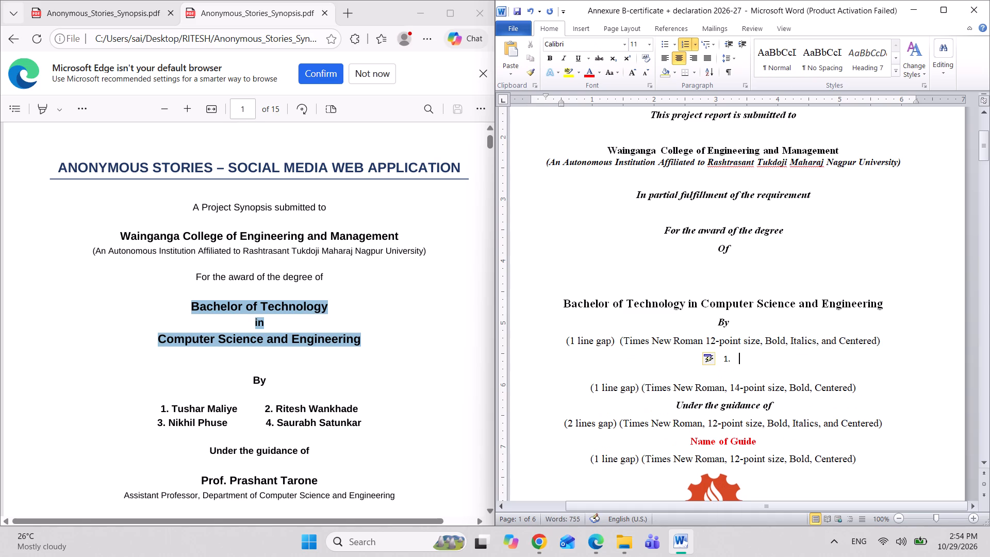
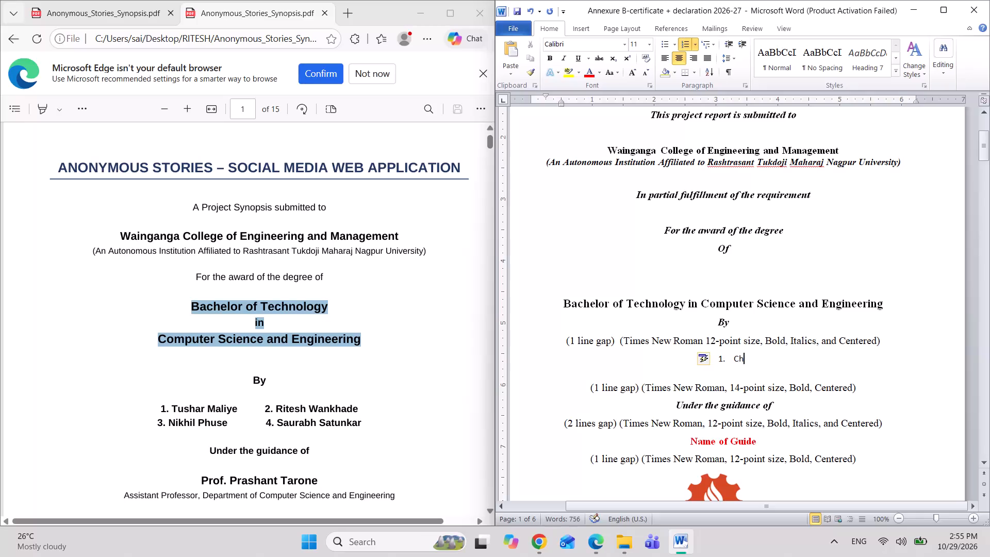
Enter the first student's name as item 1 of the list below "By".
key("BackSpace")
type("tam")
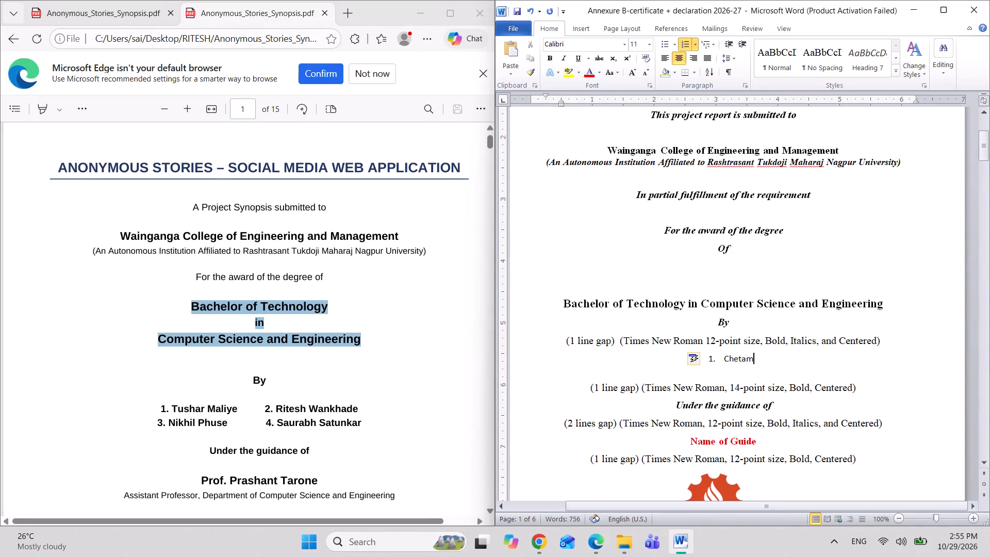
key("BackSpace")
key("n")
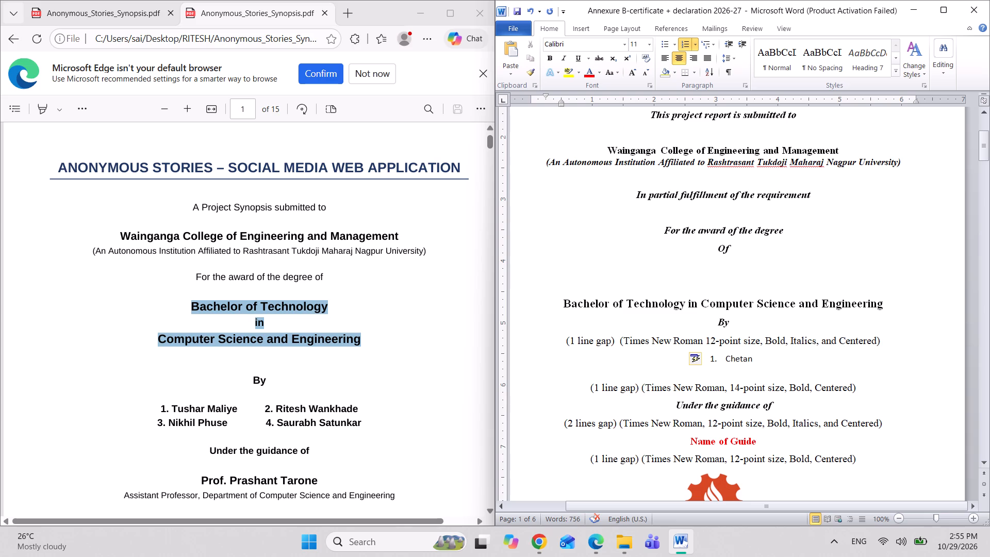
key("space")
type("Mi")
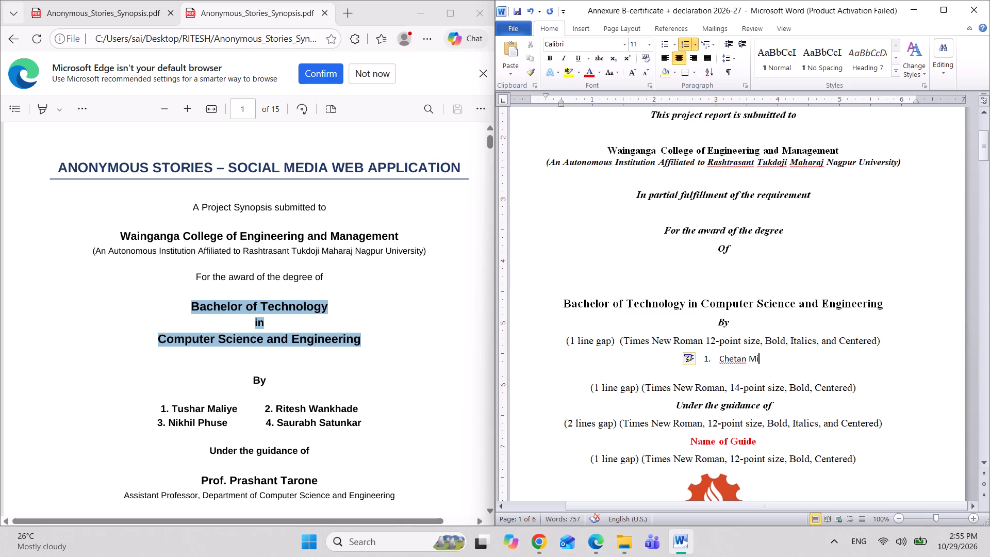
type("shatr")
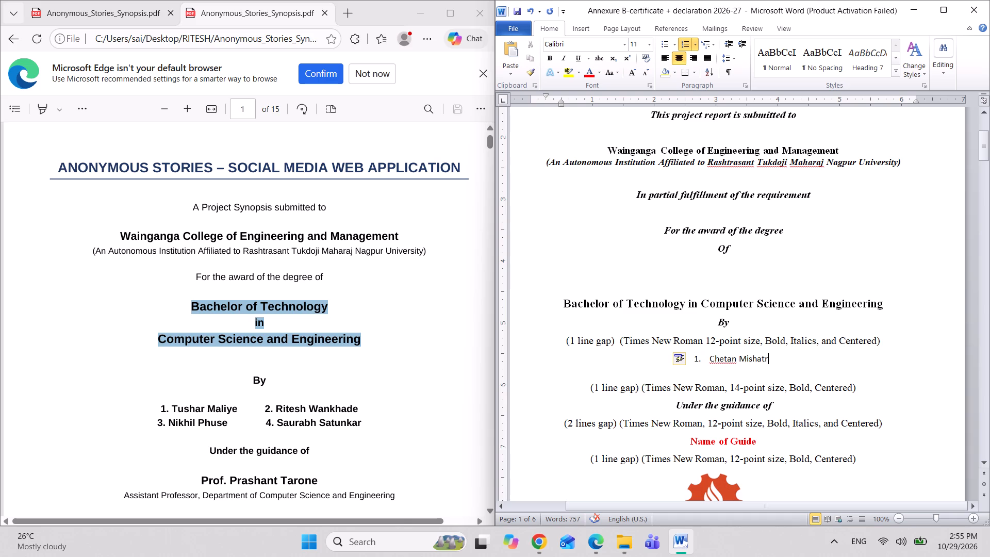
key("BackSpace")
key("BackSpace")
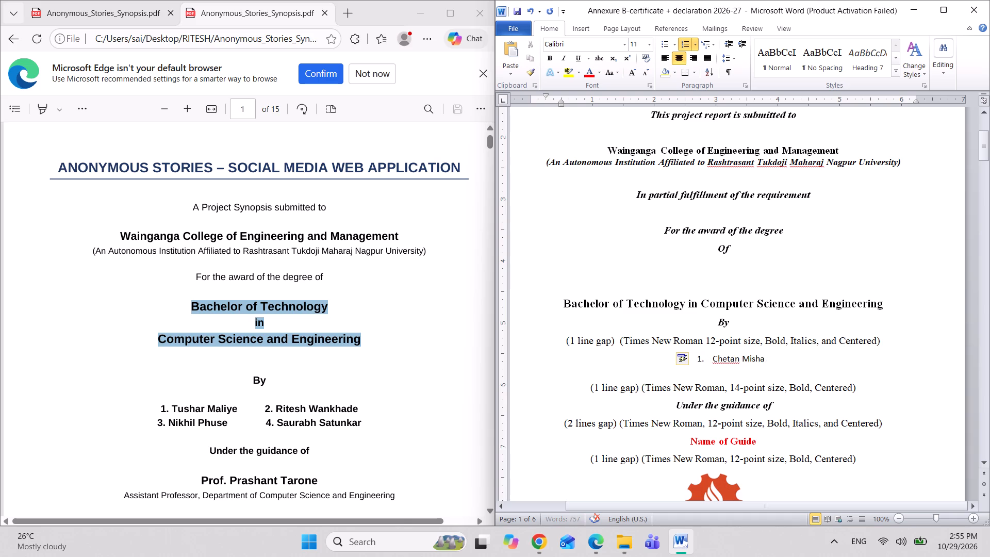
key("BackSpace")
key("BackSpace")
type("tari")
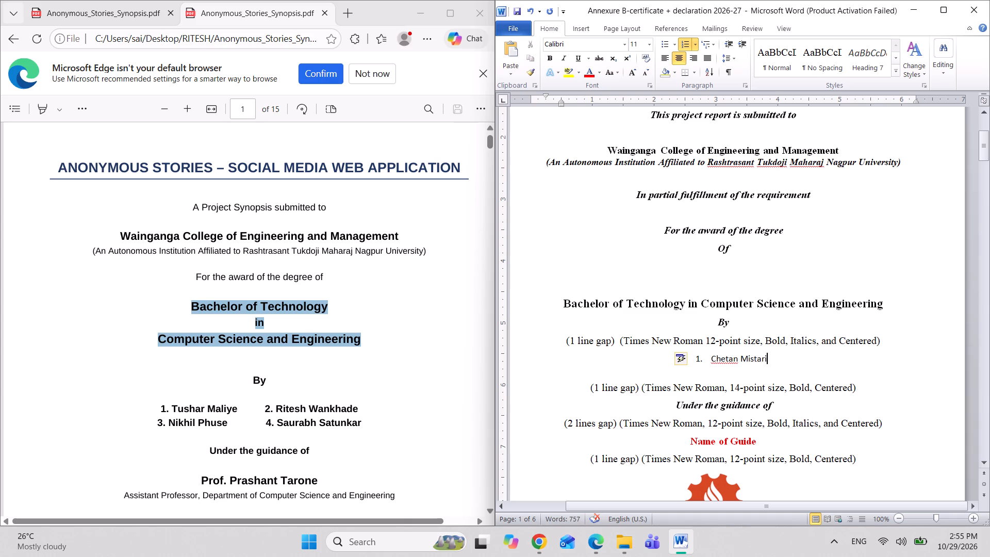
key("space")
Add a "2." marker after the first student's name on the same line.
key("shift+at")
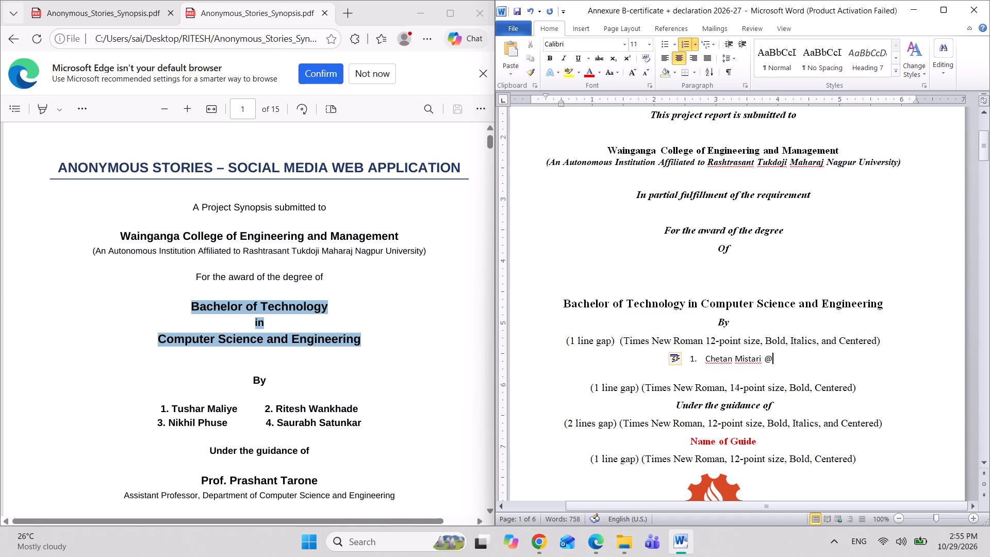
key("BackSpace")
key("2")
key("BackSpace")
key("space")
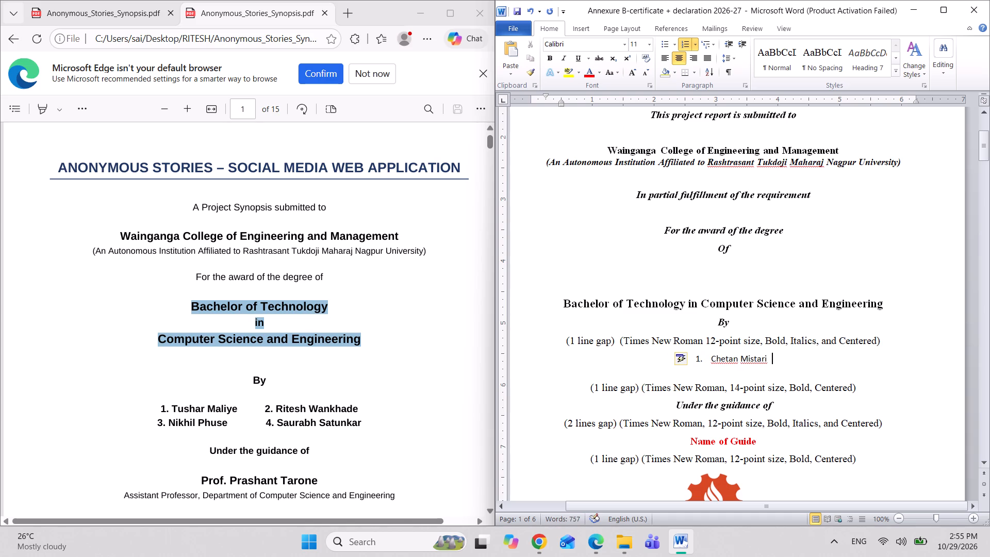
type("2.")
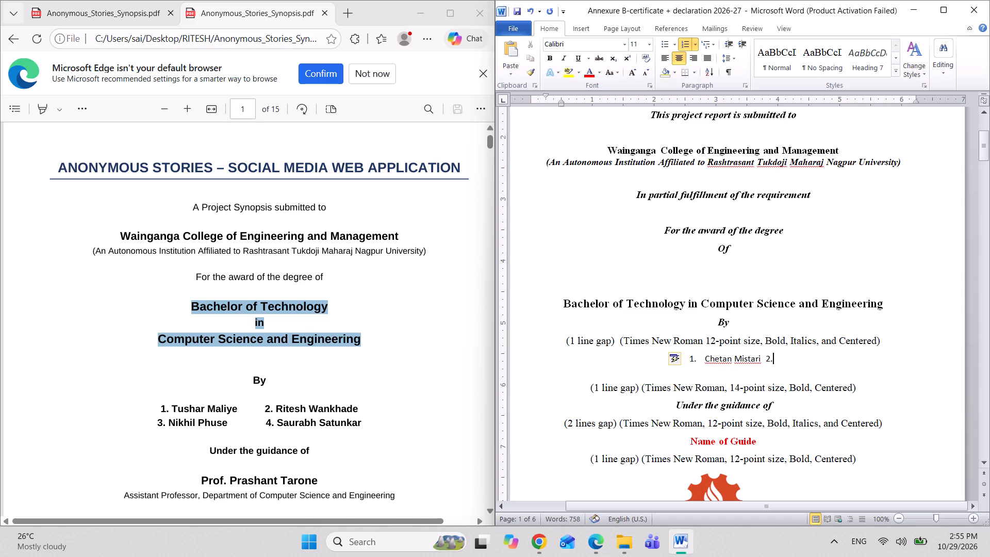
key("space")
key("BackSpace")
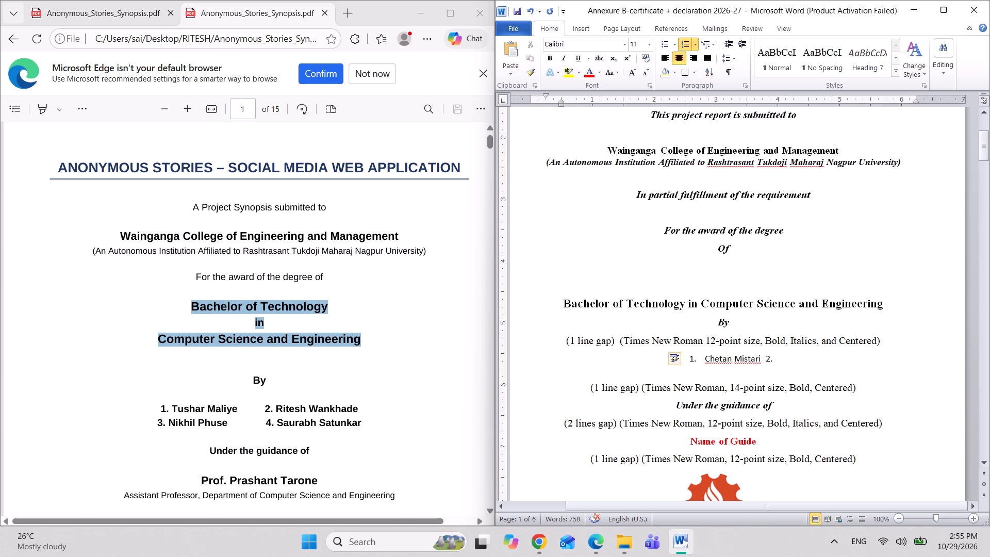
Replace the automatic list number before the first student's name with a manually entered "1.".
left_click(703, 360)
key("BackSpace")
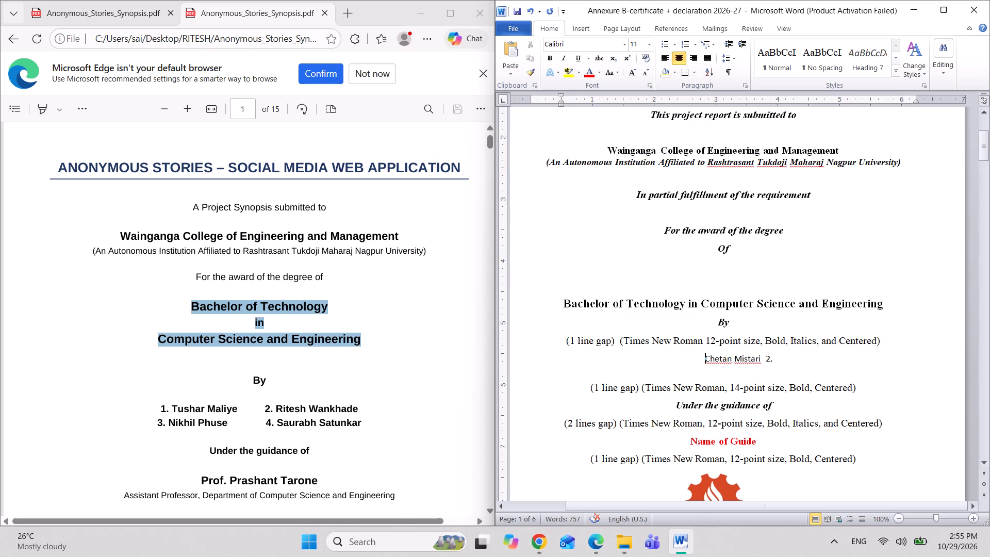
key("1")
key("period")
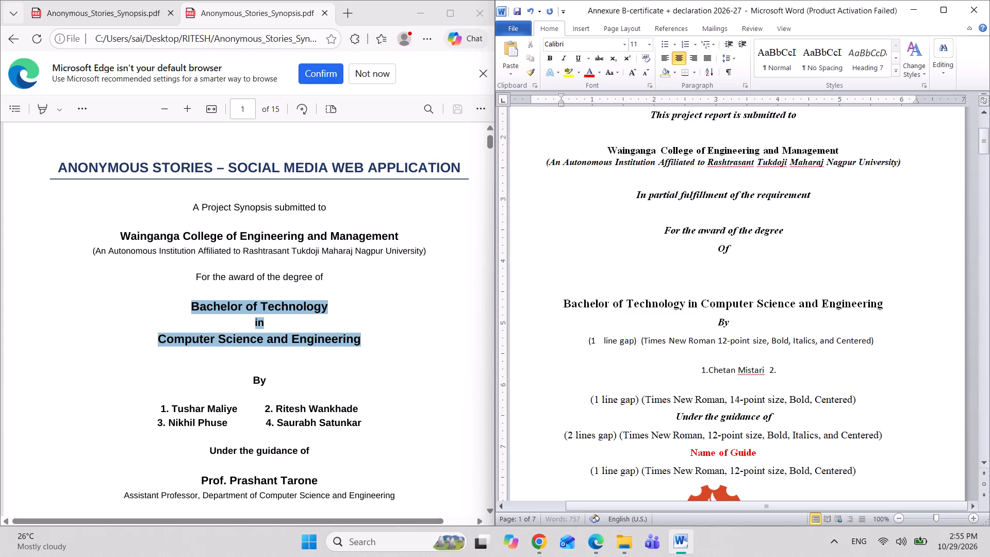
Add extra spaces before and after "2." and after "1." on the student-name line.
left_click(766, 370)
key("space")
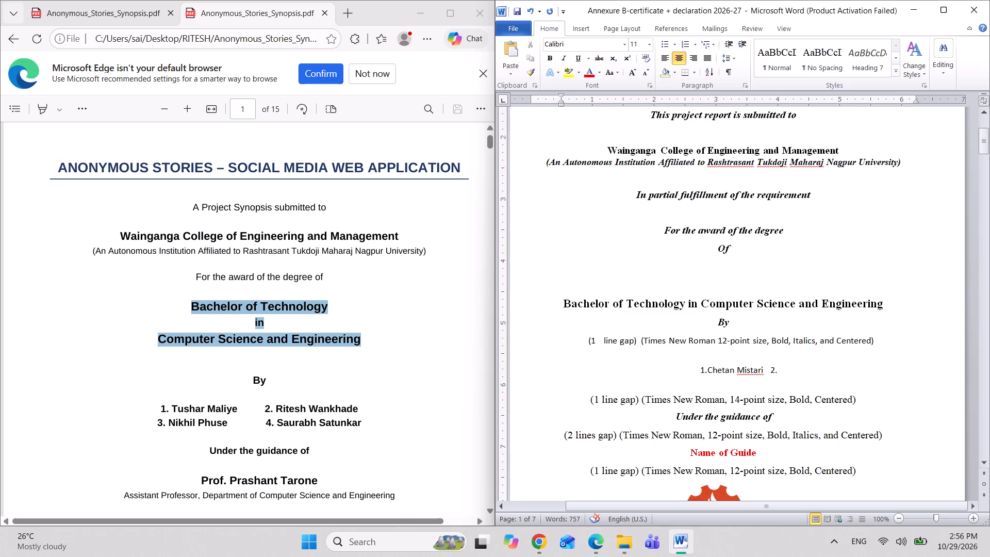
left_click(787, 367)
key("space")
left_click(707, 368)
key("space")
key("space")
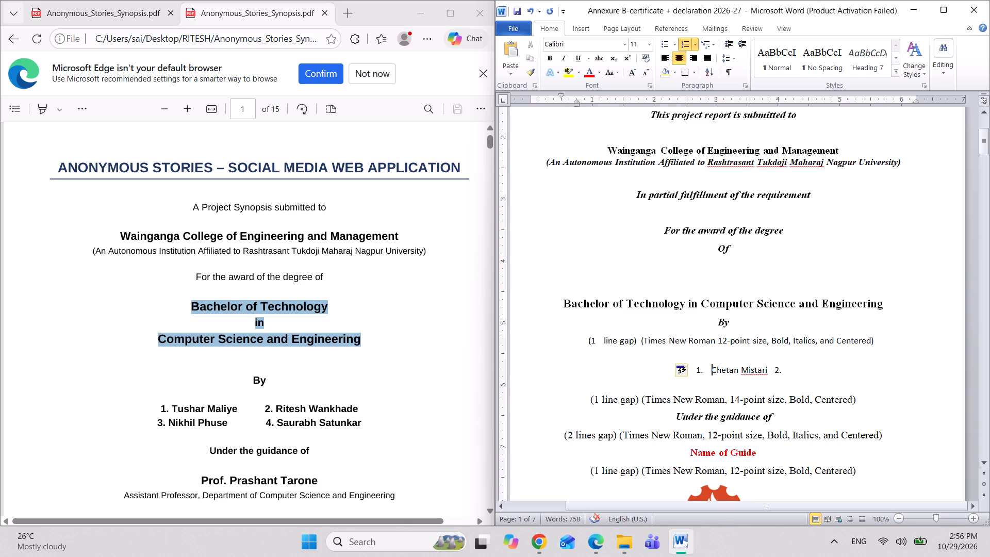
Turn off centering for the student-name line so it is left-aligned.
left_click(678, 56)
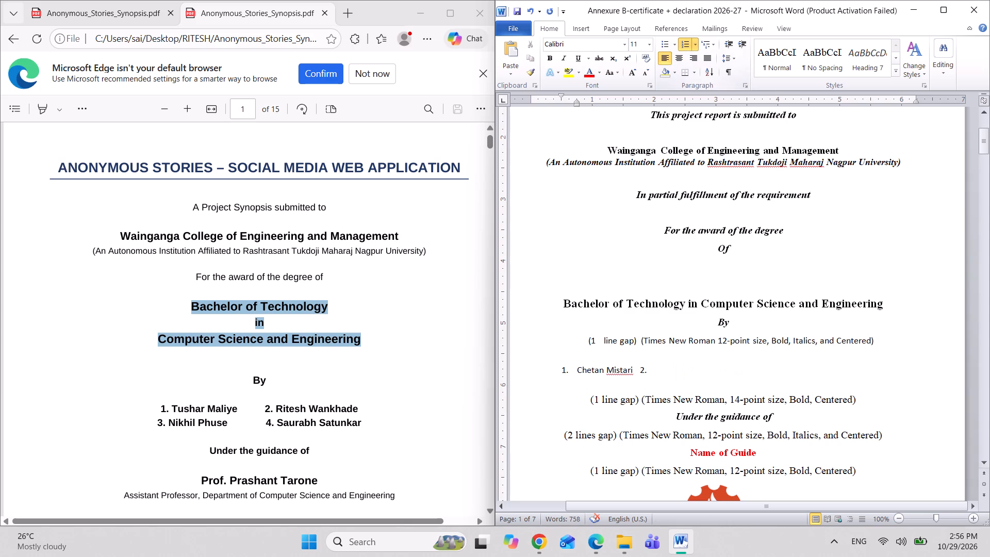
Remove the automatic numbering and all text from the student-name line.
key("BackSpace")
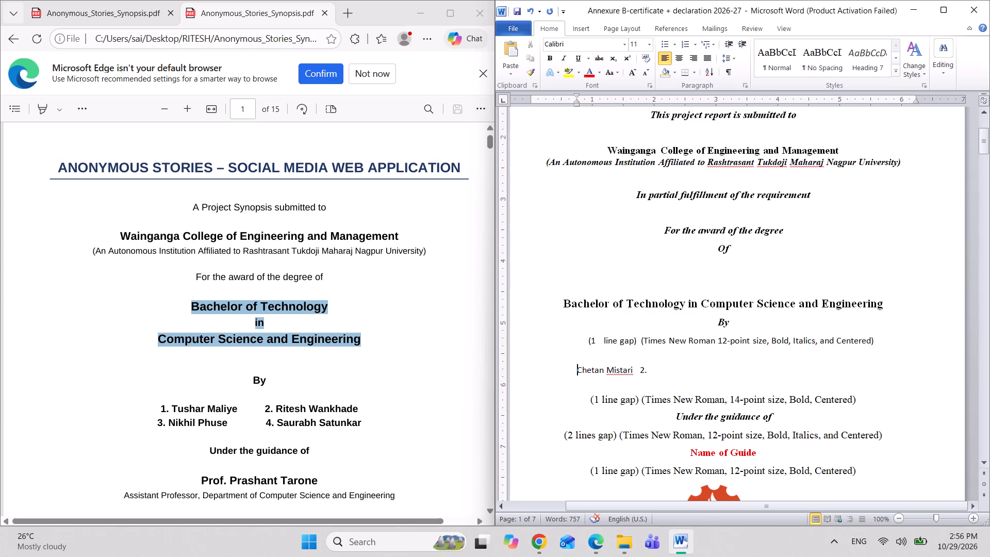
left_click(685, 371)
key("BackSpace")
key("BackSpace")
key("BackSpace")
key("BackSpace")
key("BackSpace")
key("BackSpace")
key("BackSpace")
key("BackSpace")
key("BackSpace")
key("BackSpace")
key("BackSpace")
key("BackSpace")
key("BackSpace")
key("BackSpace")
key("BackSpace")
key("BackSpace")
key("BackSpace")
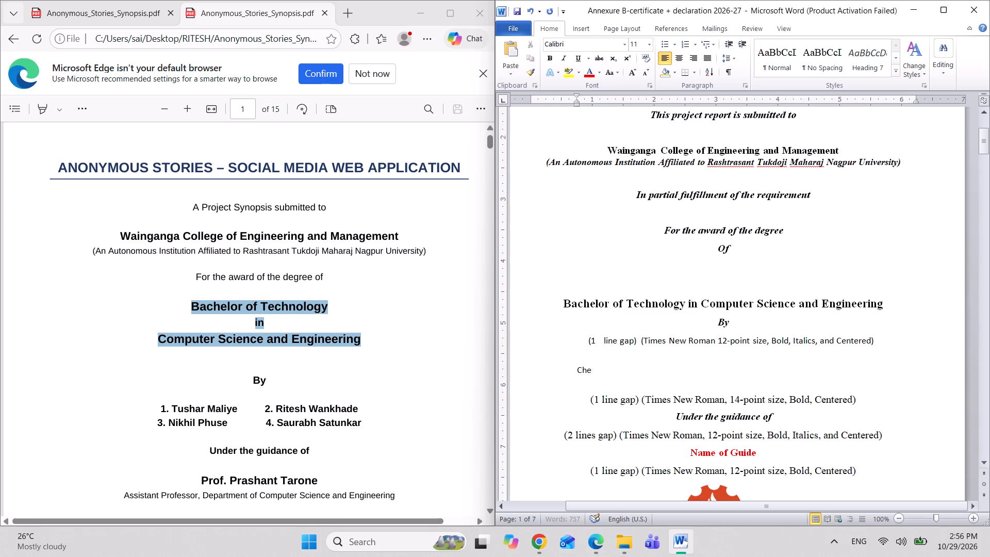
key("BackSpace")
key("BackSpace")
key("BackSpace")
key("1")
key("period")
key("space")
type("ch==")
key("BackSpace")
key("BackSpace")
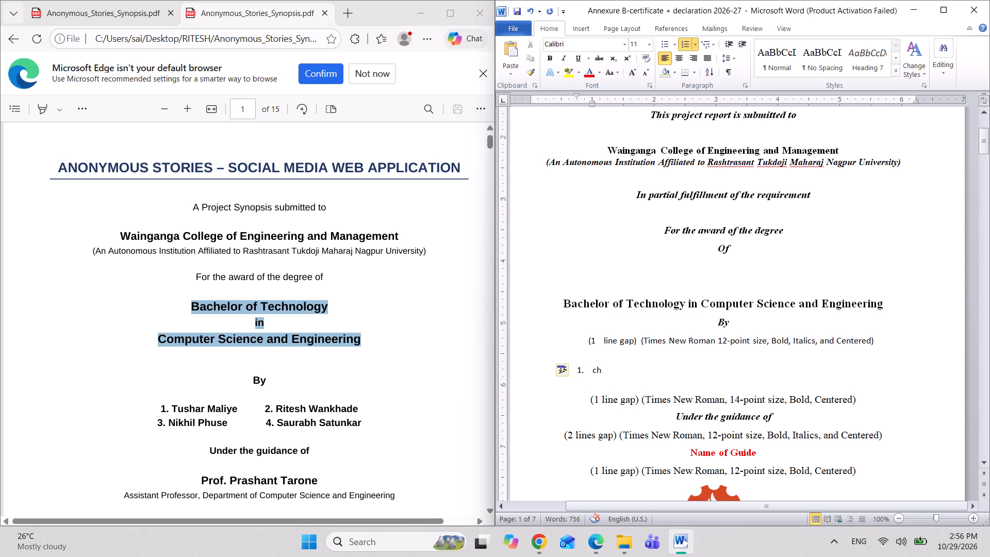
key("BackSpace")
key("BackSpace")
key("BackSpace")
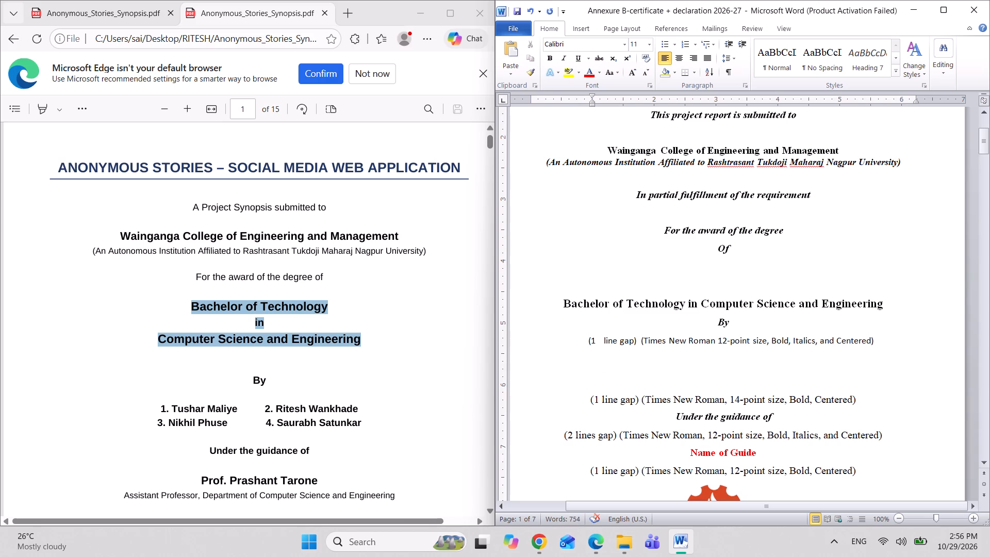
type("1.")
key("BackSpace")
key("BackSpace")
Enter the first and second students' names without numbers on the line below "By", separated by two spaces.
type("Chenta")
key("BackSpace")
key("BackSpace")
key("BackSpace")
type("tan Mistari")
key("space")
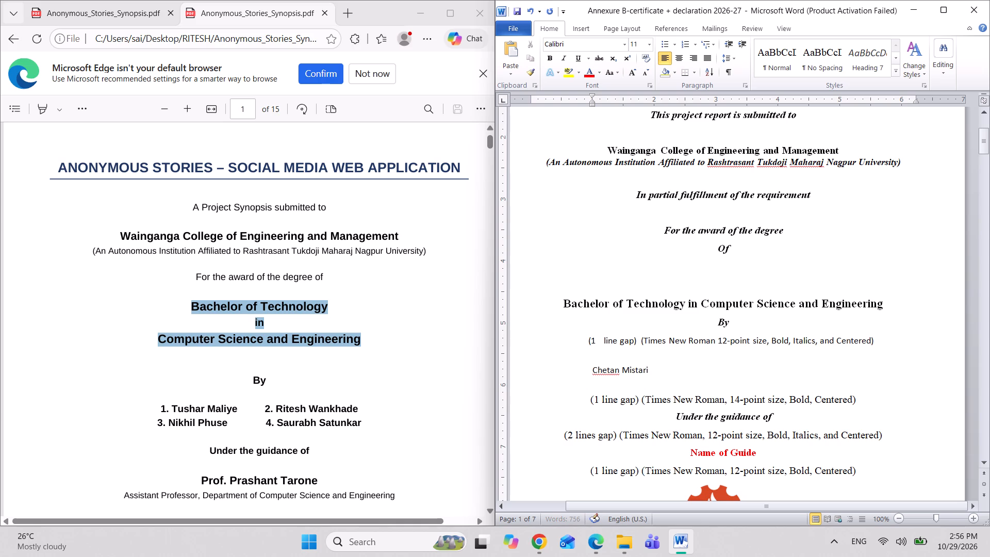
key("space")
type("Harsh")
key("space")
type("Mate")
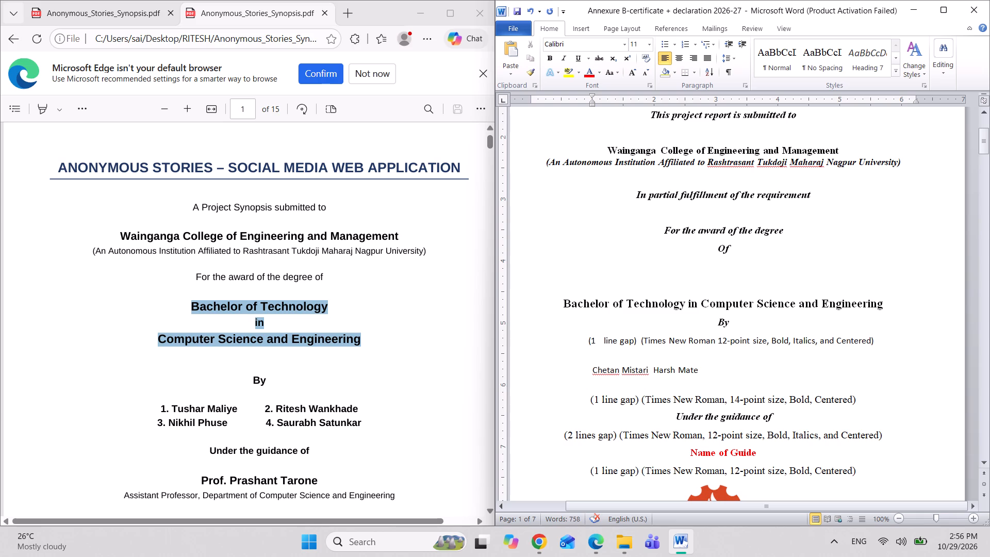
Add the third and fourth students' names on the same line, separated by spaces.
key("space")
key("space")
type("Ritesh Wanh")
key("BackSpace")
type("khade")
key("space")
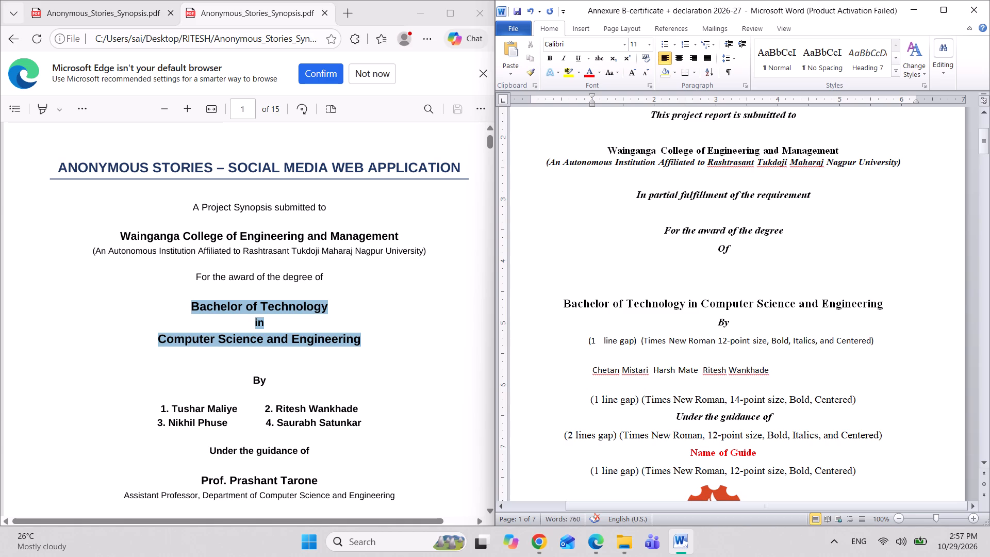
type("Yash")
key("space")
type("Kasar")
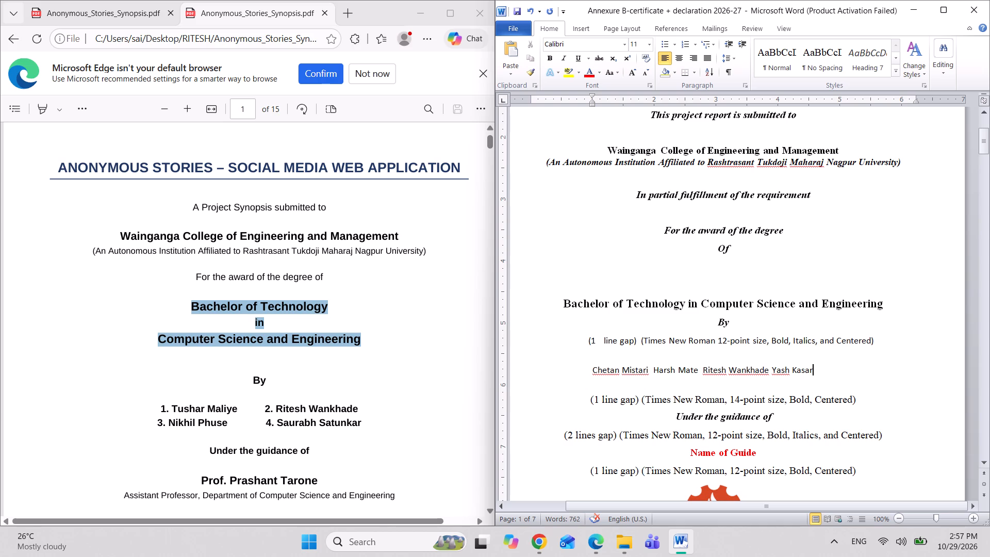
Format the line of four student names as Times New Roman, 12 point, bold, italic and centered.
double_click(569, 370)
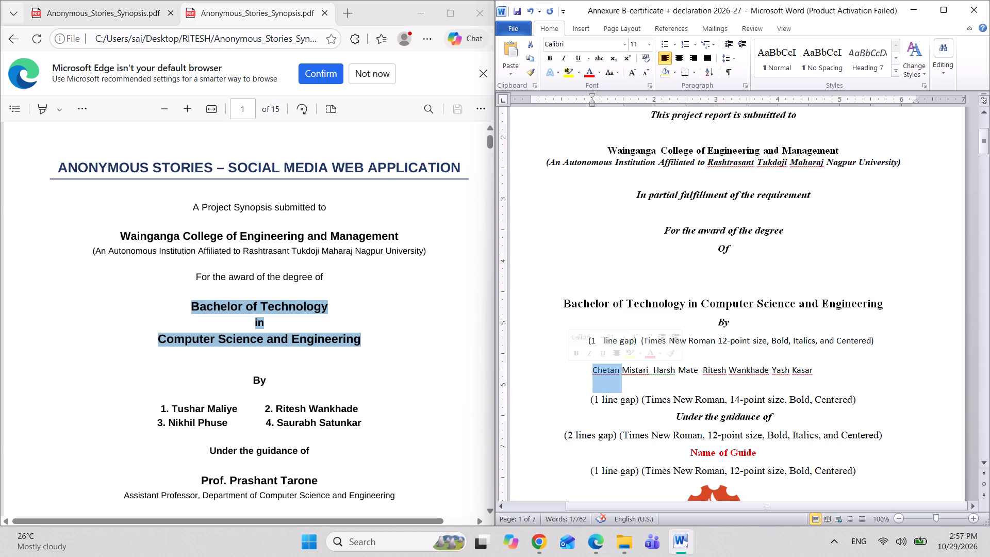
key("shift+Down")
left_click(569, 370)
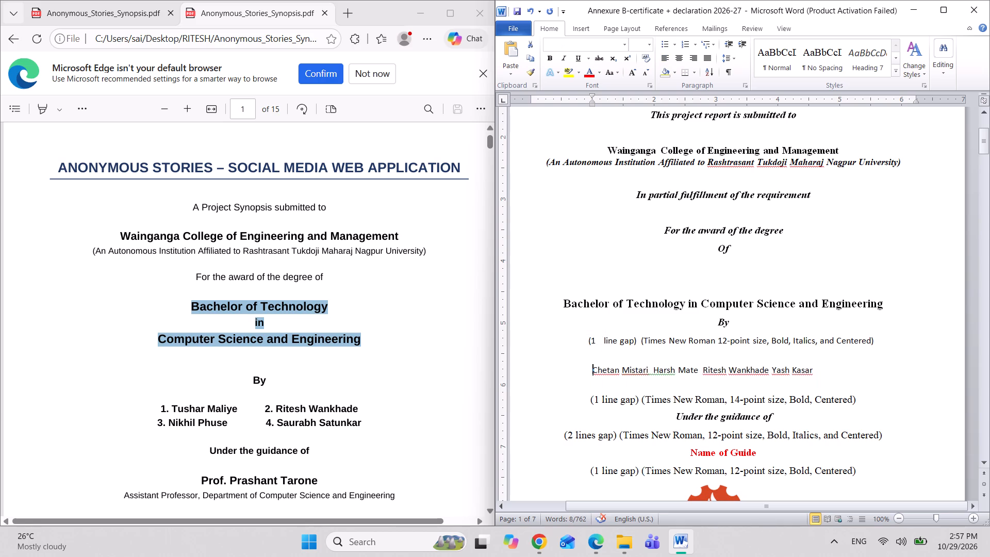
key("shift+Down")
key("shift+Left")
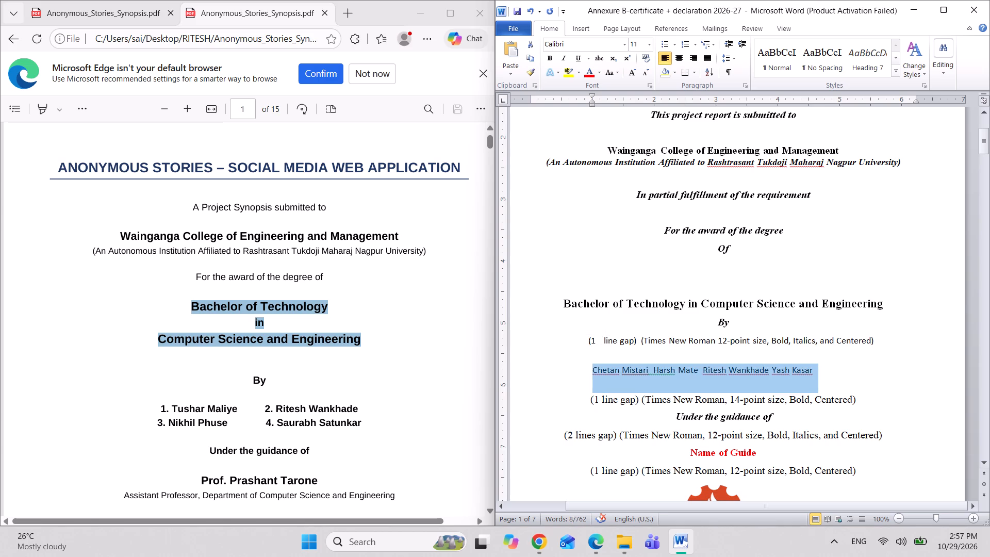
left_click(624, 45)
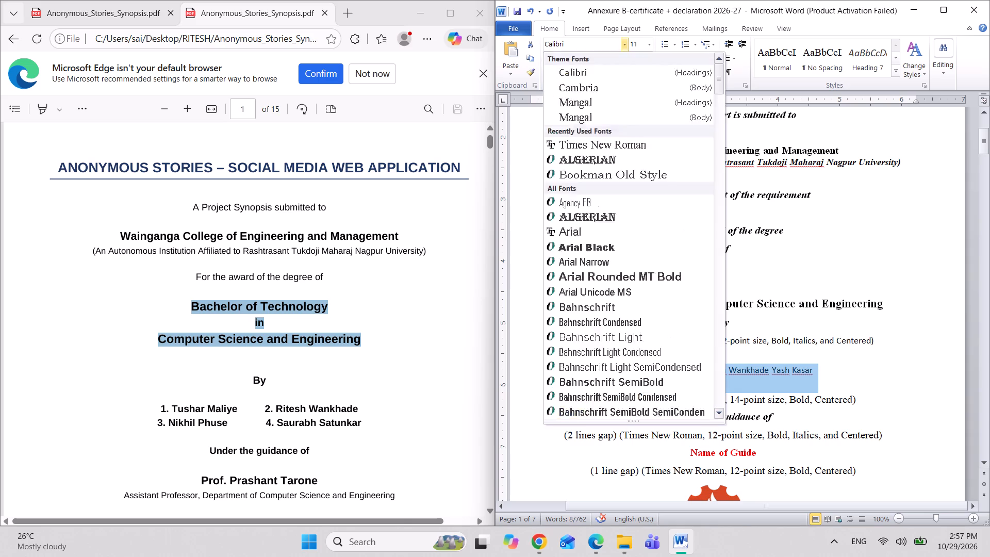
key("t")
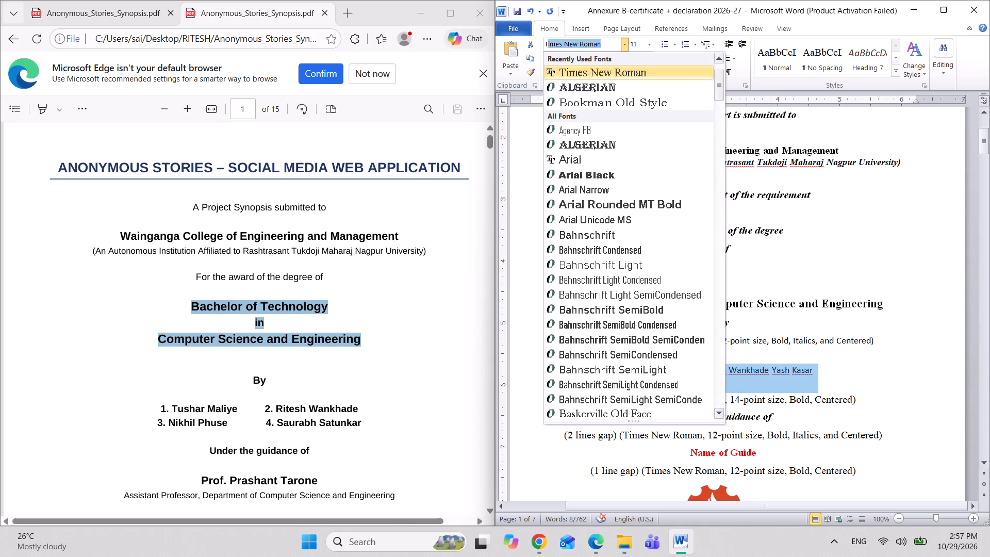
key("Return")
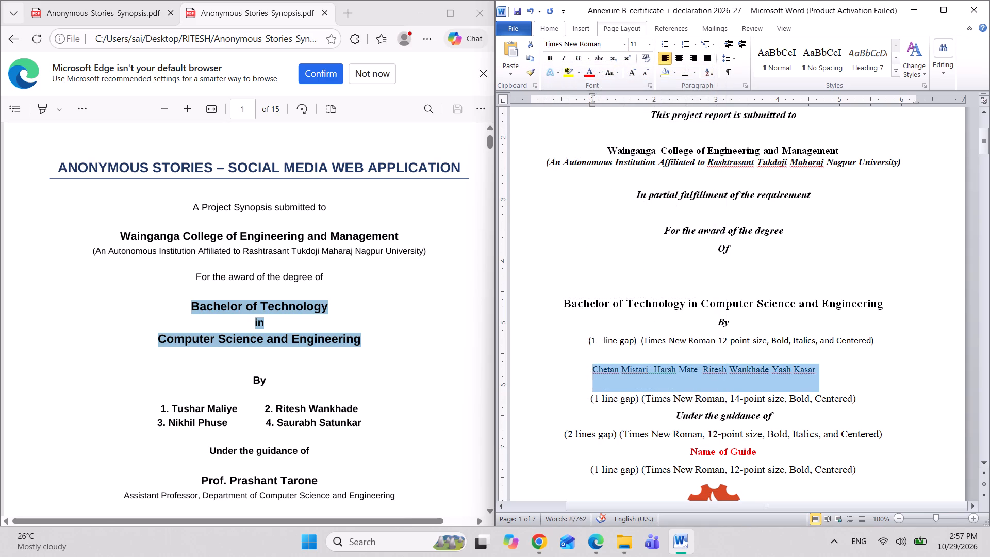
left_click(651, 47)
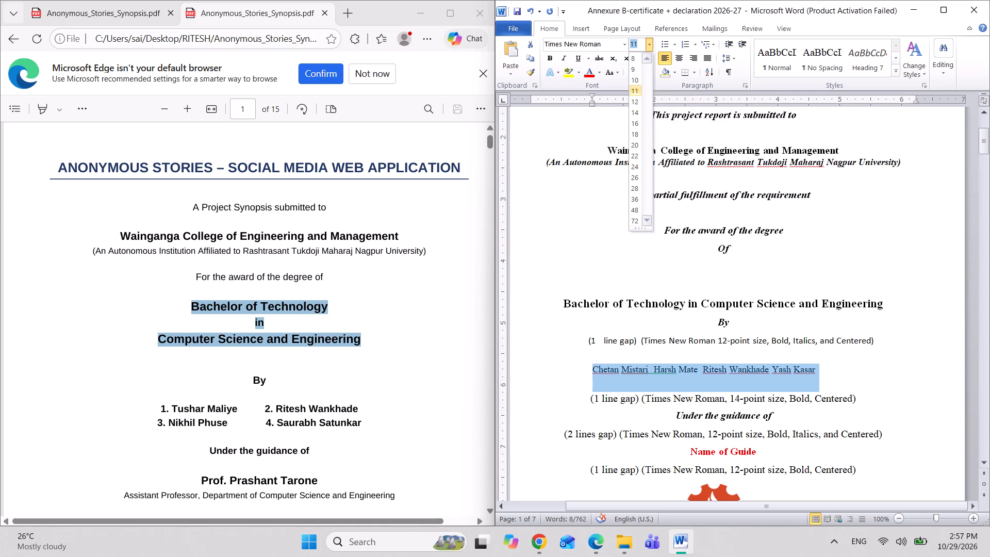
left_click(637, 102)
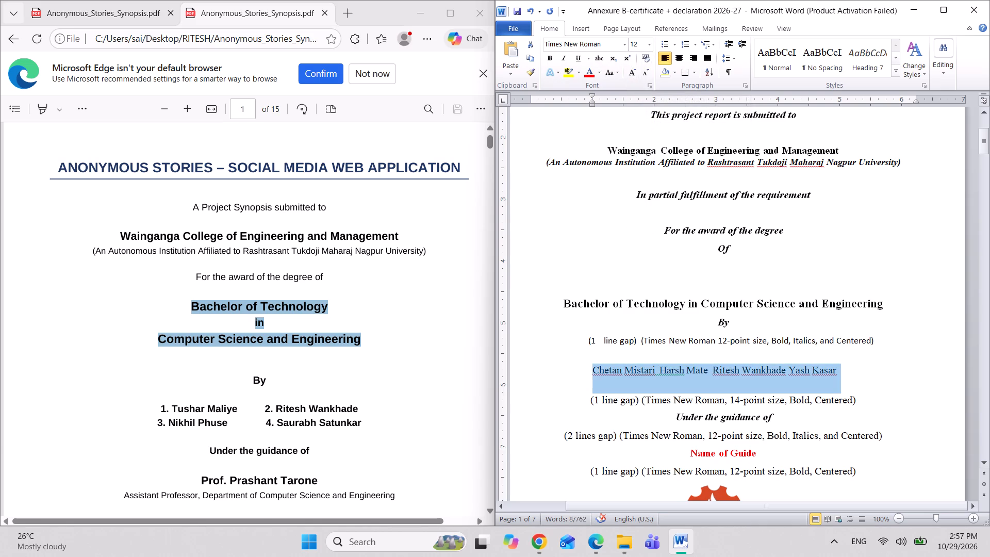
left_click(545, 53)
left_click(560, 55)
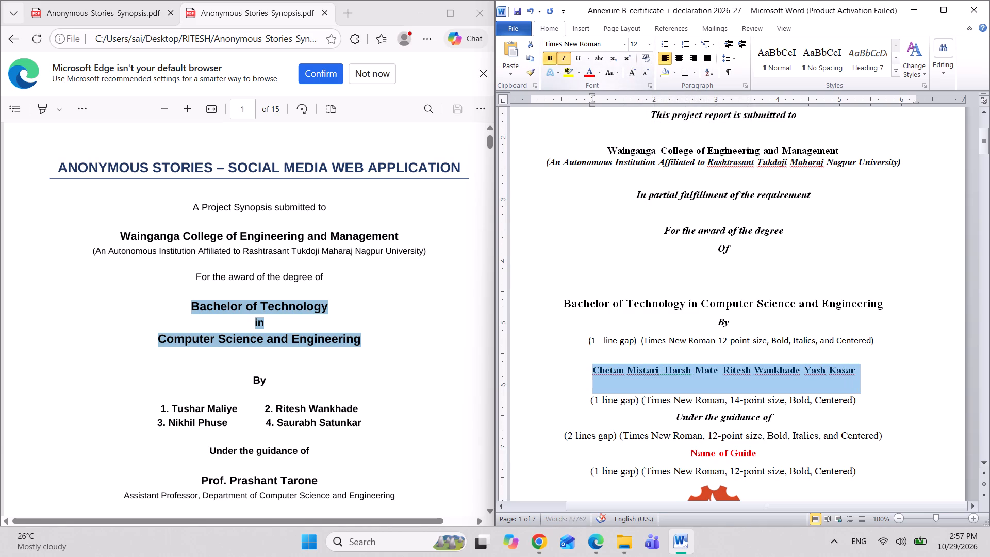
left_click(675, 57)
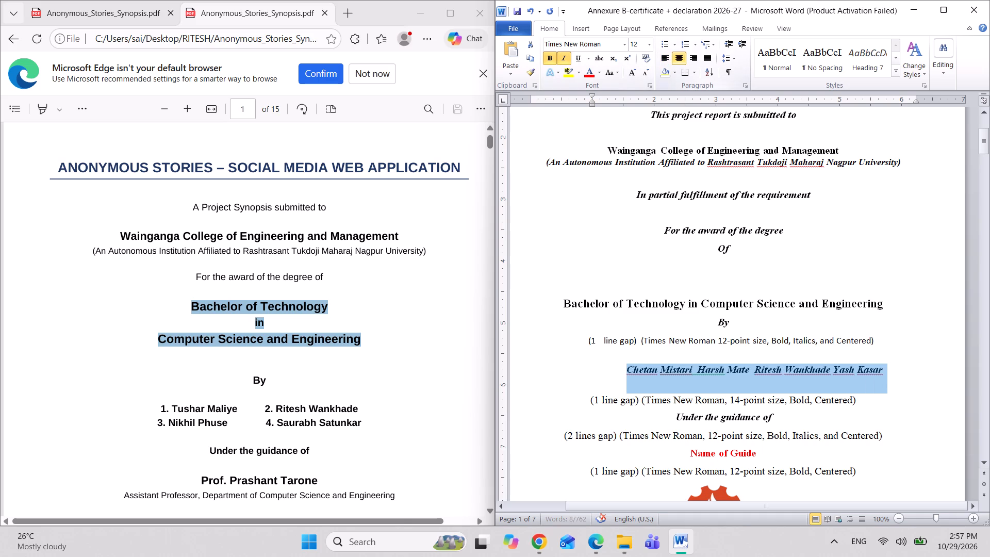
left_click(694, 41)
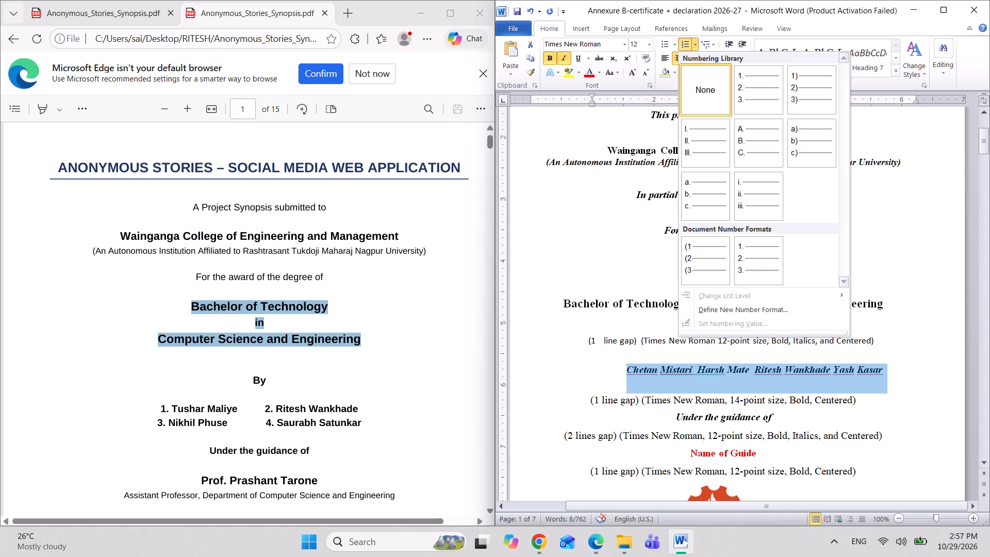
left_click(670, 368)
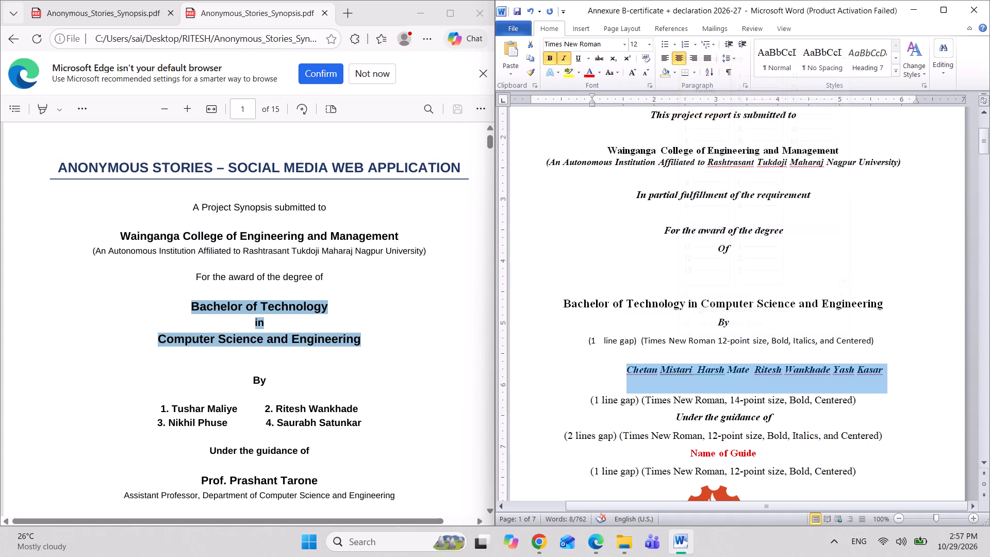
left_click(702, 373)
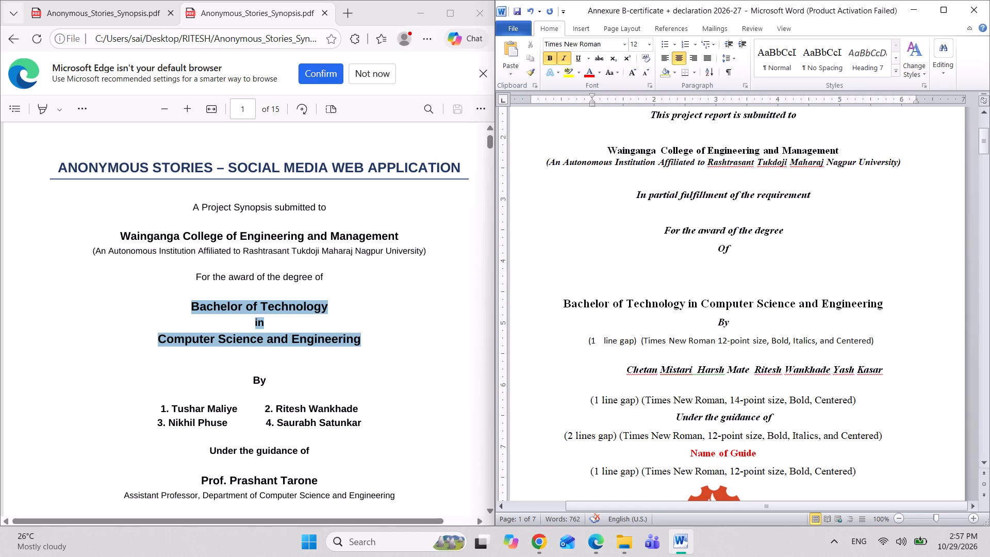
Apply the 1., 2., 3. numbering format to the student-name line, starting at the first student's name.
left_click(614, 373)
key("shift+Right")
key("shift+Right")
key("shift+Right")
key("shift+Right")
key("shift+Right")
key("shift+Right")
key("shift+Right")
key("shift+Right")
key("shift+Right")
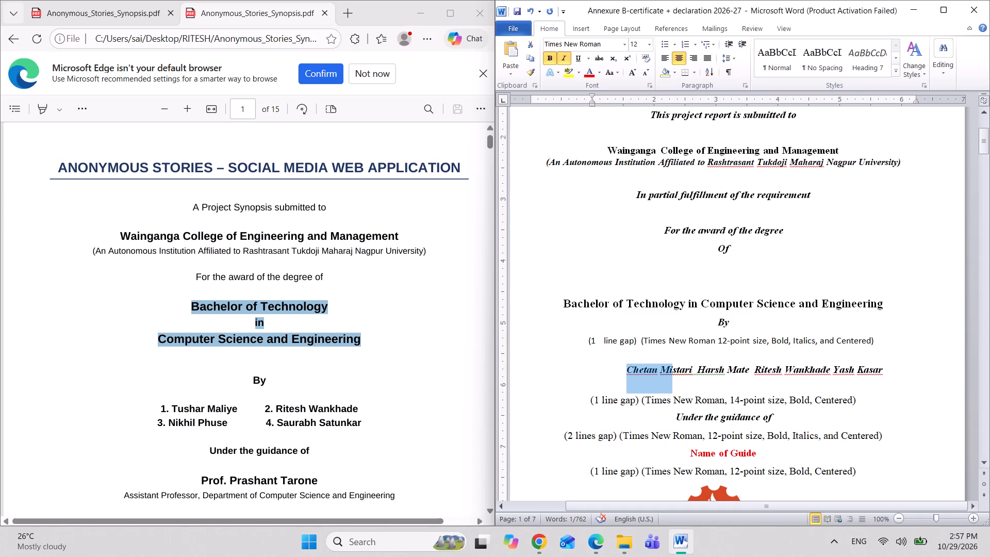
key("shift+Right")
key("shift+Right")
key("shift+Right")
key("shift+Right")
key("shift+Right")
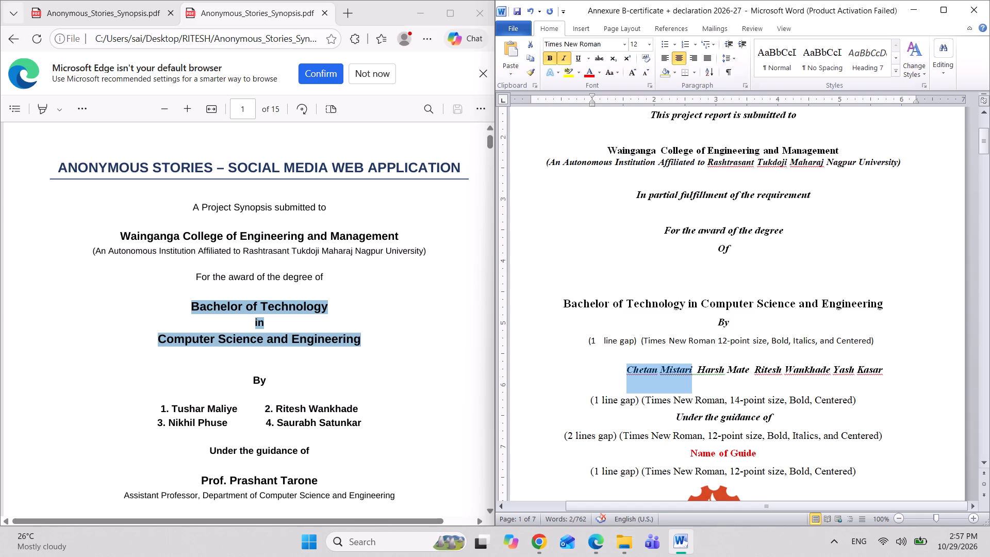
left_click(696, 46)
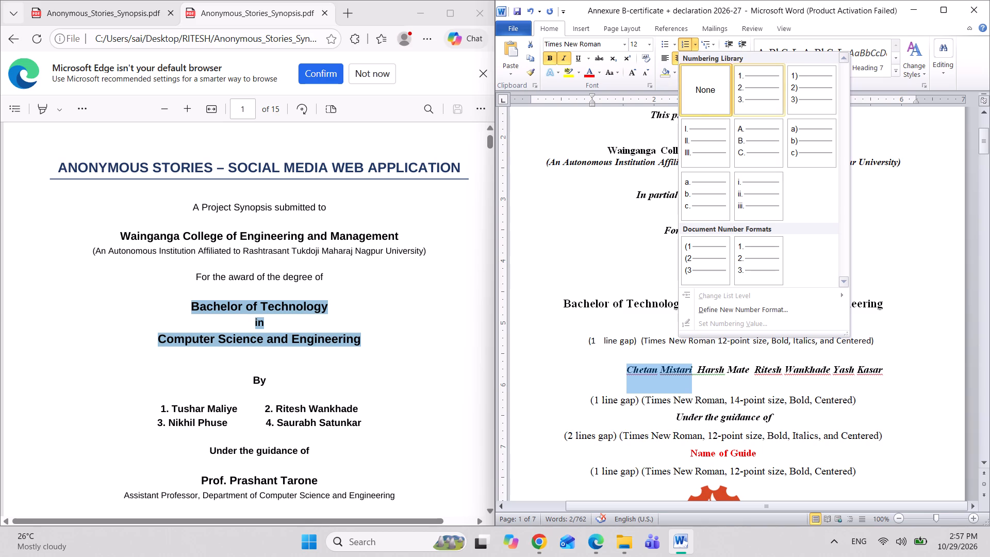
left_click(745, 84)
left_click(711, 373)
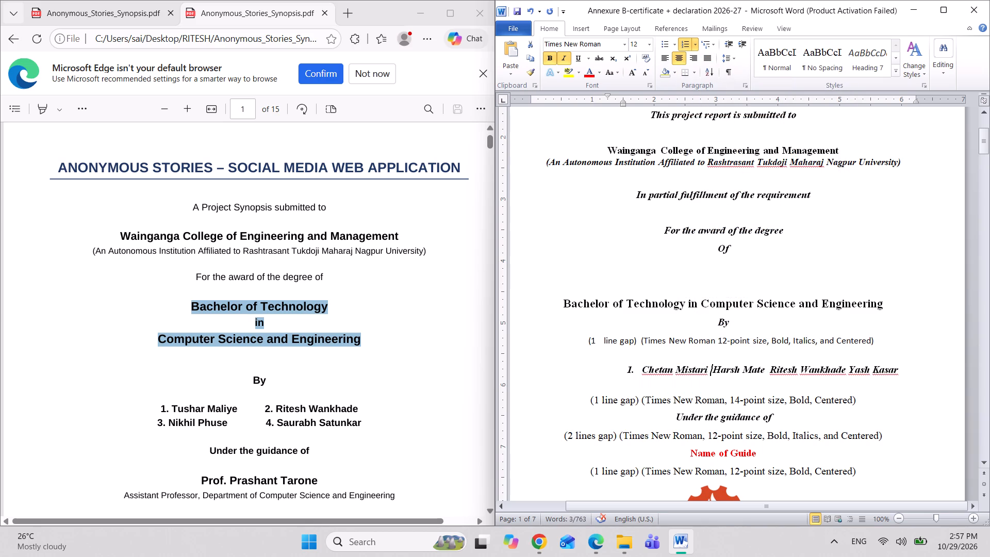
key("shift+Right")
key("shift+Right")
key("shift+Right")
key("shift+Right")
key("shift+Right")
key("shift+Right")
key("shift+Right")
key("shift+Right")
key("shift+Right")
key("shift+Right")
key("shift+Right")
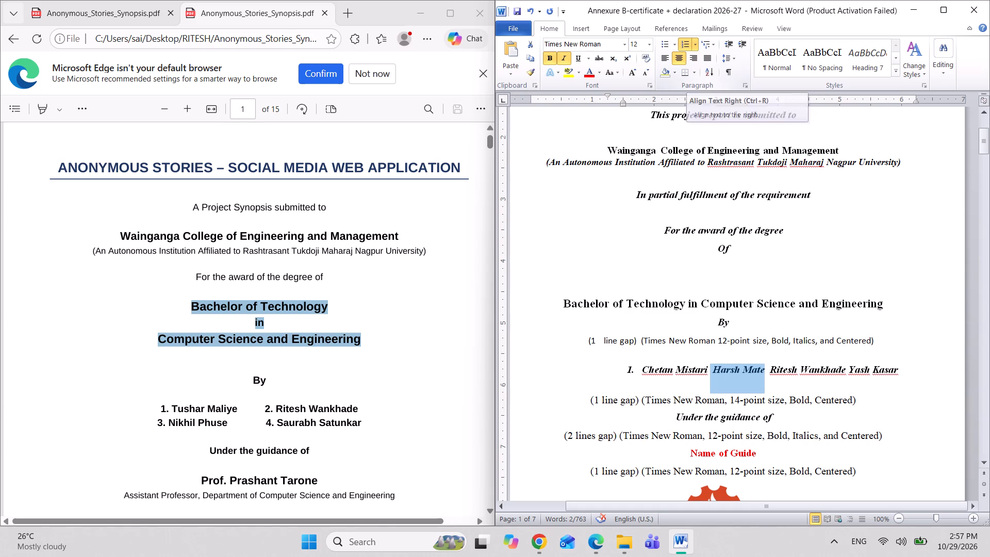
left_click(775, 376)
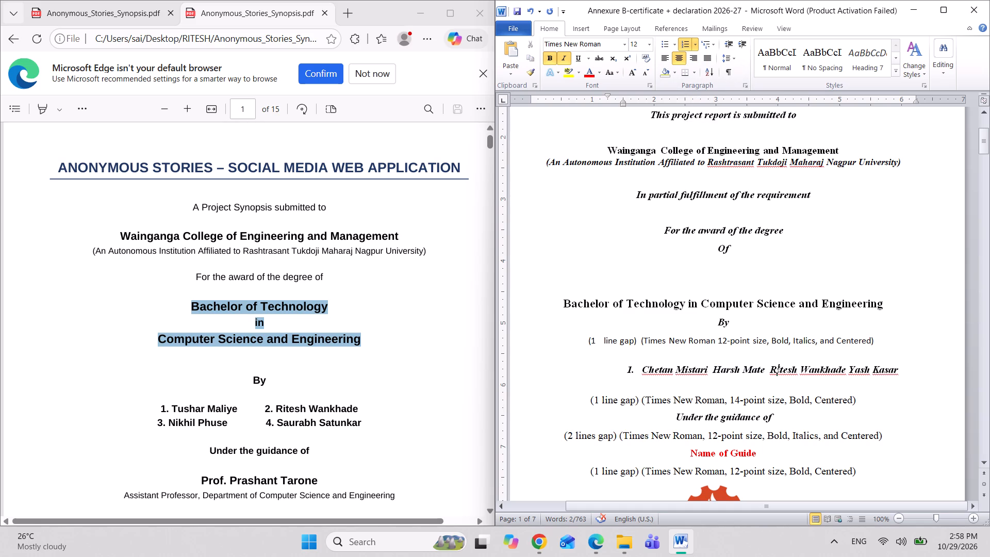
Split the student-name line before the second, third and fourth names so each student is a separate numbered item.
left_click(714, 369)
key("Return")
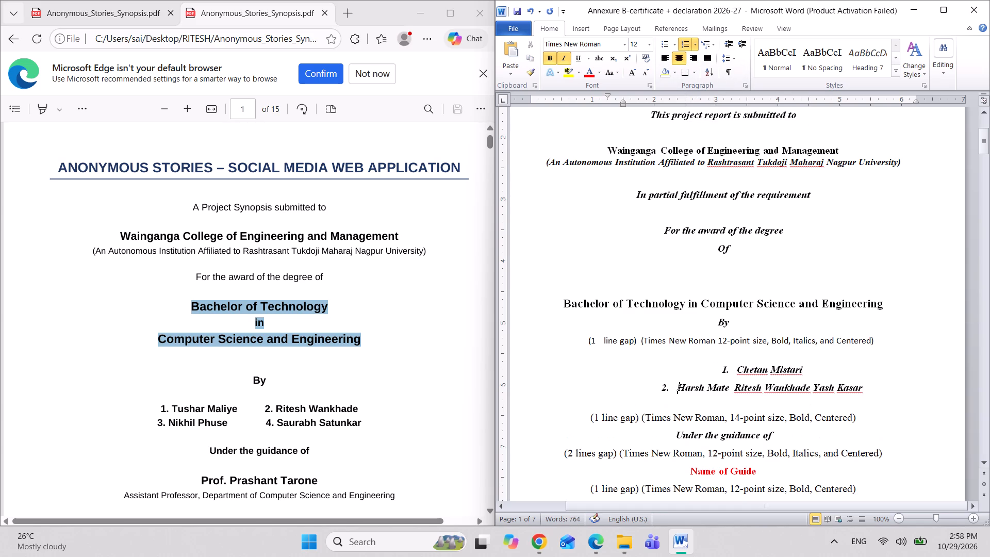
left_click(736, 390)
key("Return")
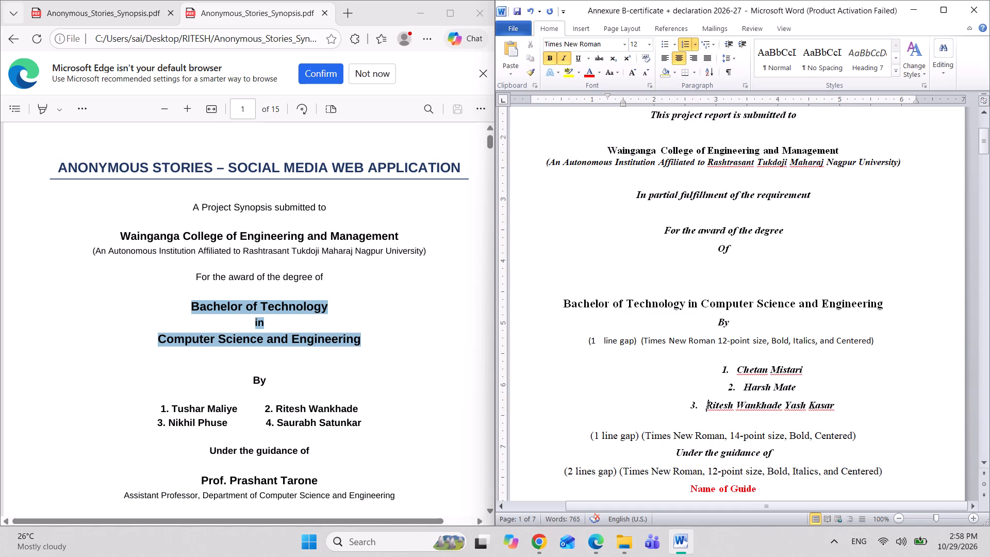
left_click(785, 407)
key("Return")
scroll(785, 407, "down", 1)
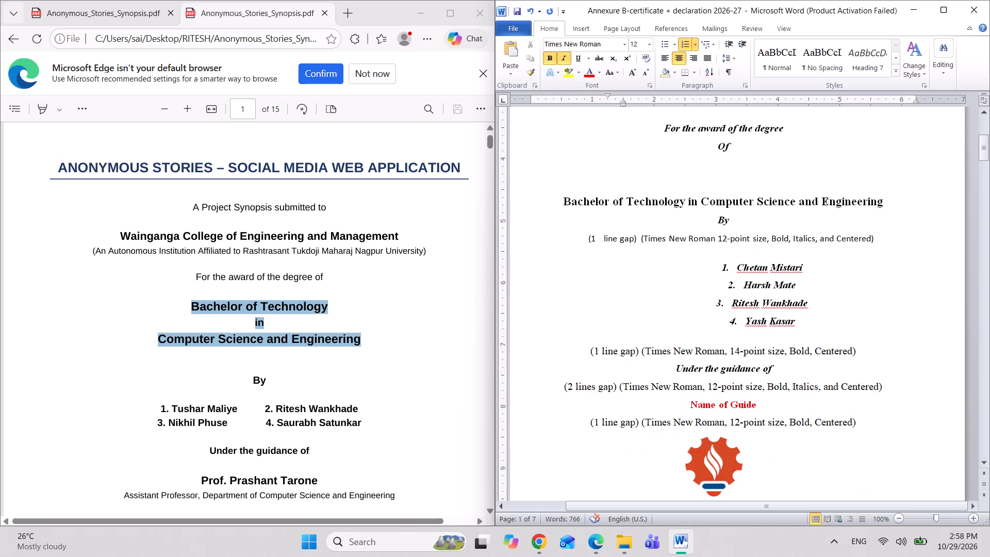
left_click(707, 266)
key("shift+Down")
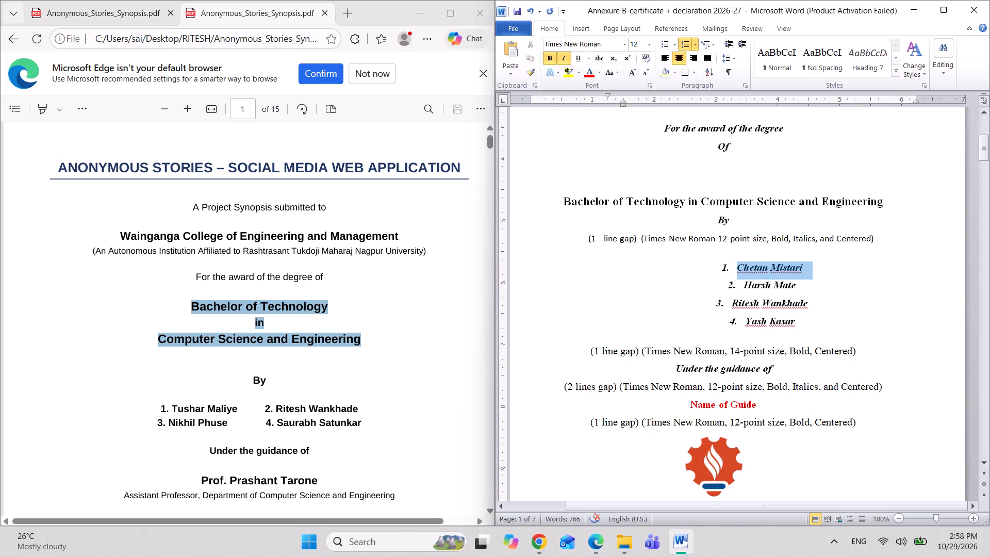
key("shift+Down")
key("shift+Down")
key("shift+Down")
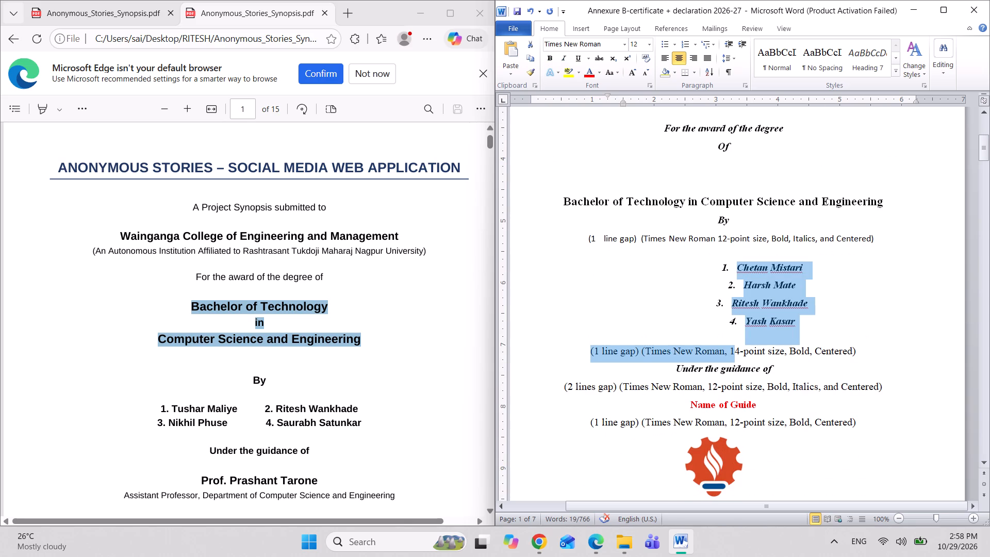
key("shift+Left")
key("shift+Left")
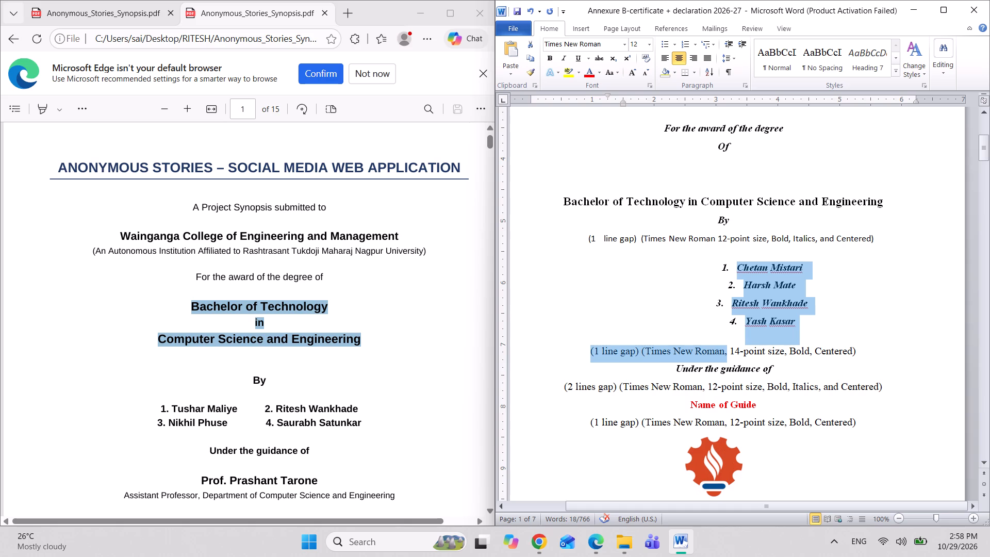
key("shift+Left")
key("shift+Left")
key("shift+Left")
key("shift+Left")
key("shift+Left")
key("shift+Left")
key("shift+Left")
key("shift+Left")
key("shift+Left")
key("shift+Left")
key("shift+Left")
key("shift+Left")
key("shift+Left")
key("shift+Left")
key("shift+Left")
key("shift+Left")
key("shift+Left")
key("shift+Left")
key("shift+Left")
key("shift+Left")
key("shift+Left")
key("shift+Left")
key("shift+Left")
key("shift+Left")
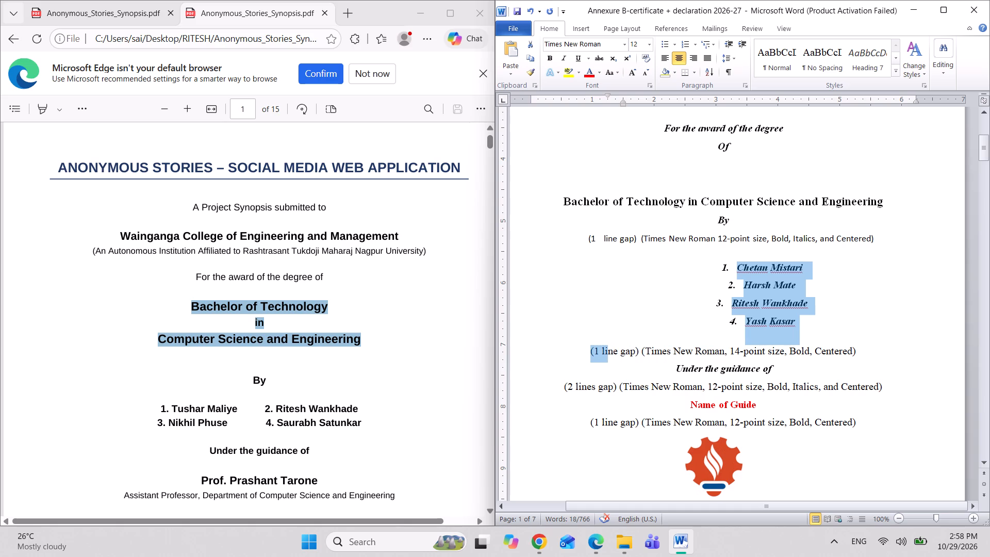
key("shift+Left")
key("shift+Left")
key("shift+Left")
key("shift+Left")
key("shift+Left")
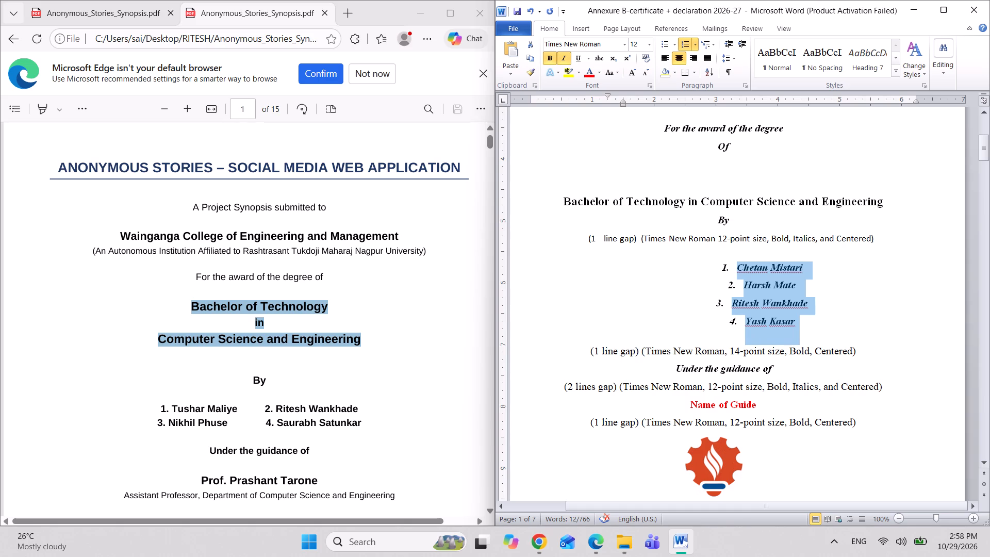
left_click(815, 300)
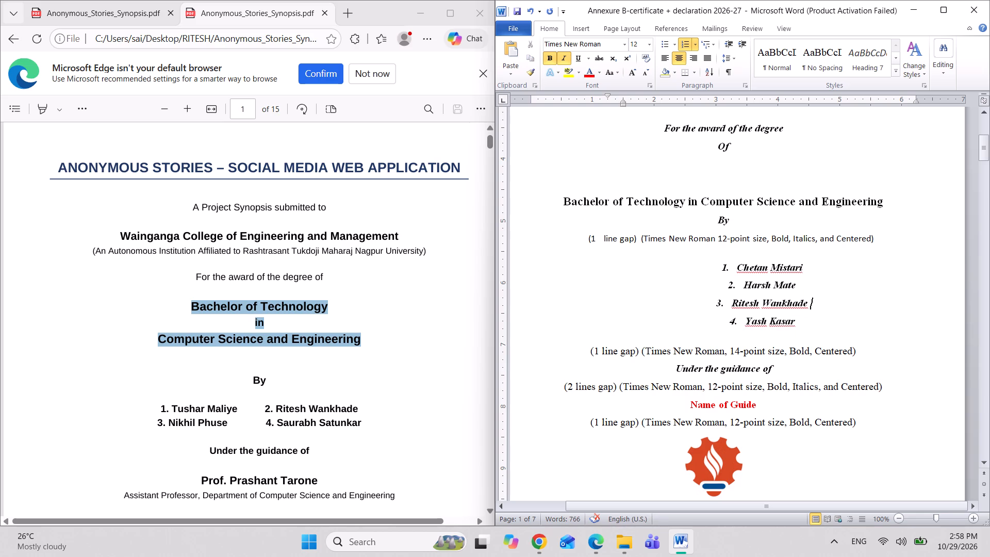
Remove the second student's list number and join that name onto the first student's line.
left_click(730, 286)
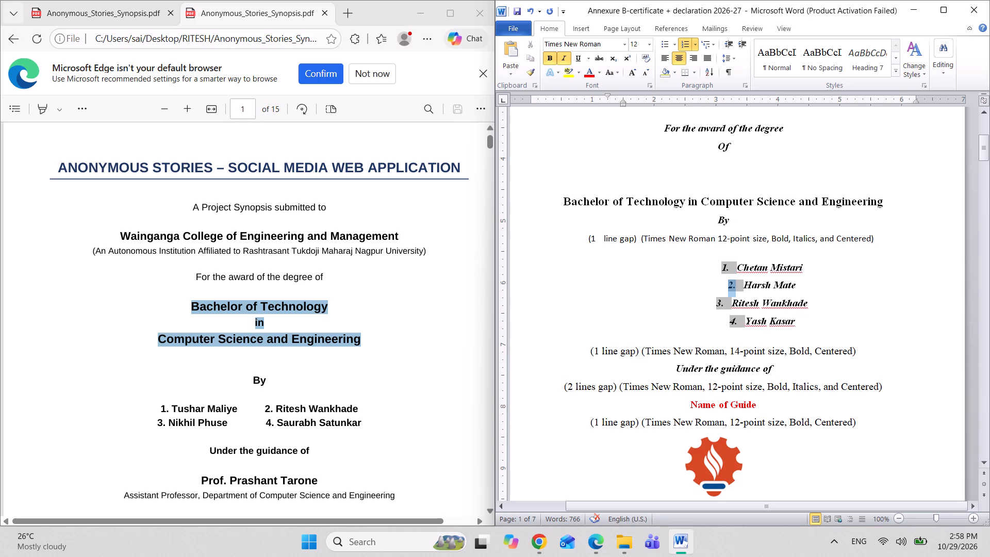
left_click(730, 286)
left_click(703, 291)
left_click(703, 291)
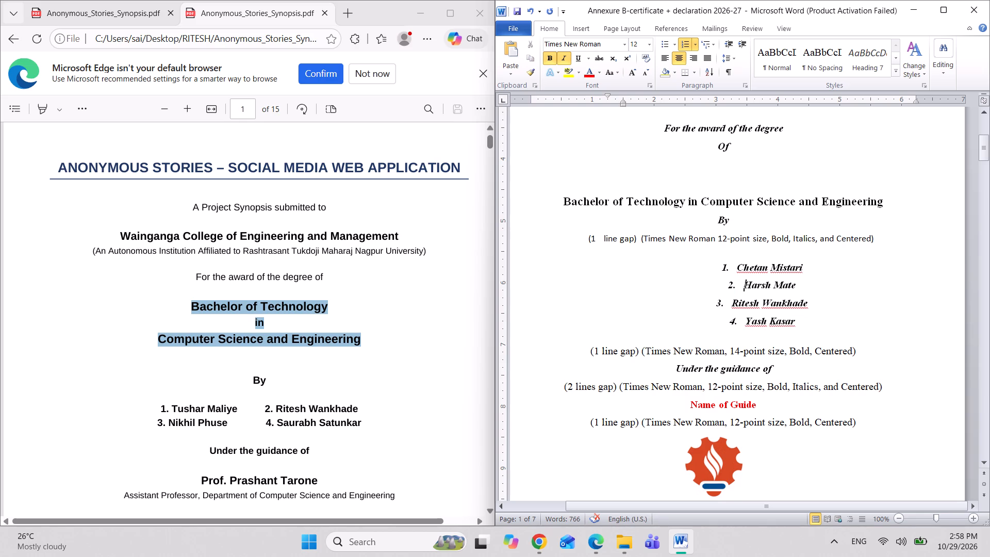
key("BackSpace")
key("BackSpace")
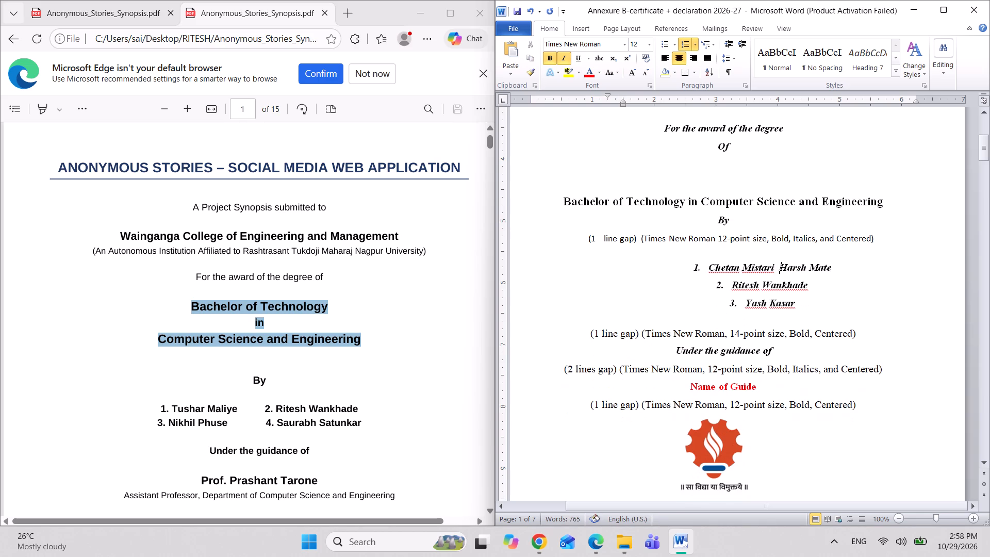
left_click(637, 269)
Undo the automatic numbering and line splits, back to the single unnumbered line of four student names.
key("ctrl+z")
key("ctrl+z")
key("ctrl+z")
key("ctrl+z")
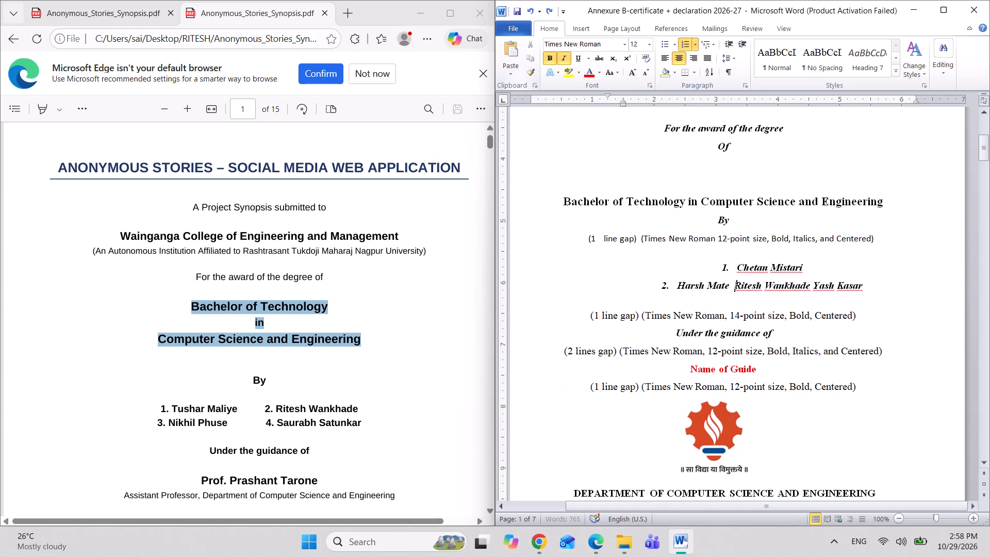
key("ctrl+z")
key("ctrl+z")
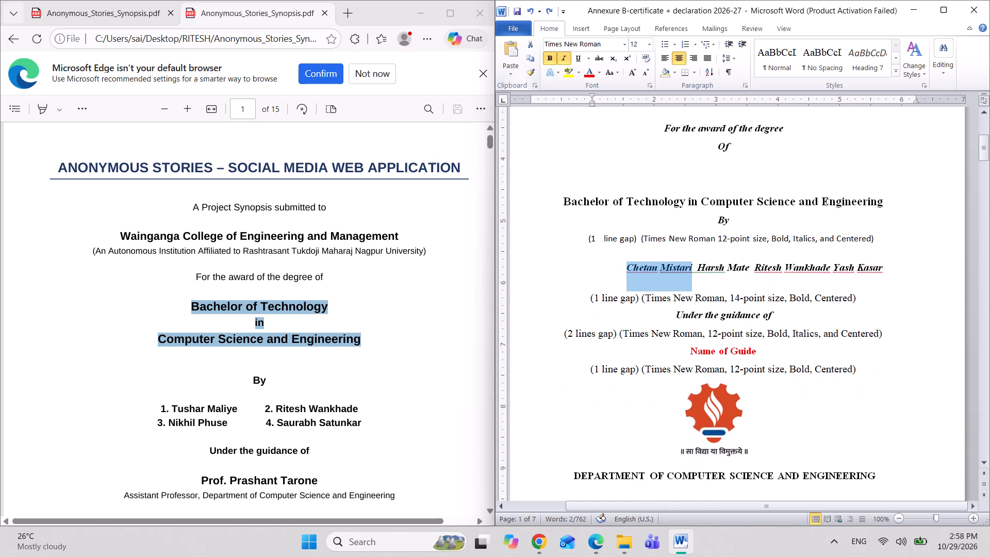
Number the first student's name "1." and the second student's name "2." on the same line.
left_click(626, 271)
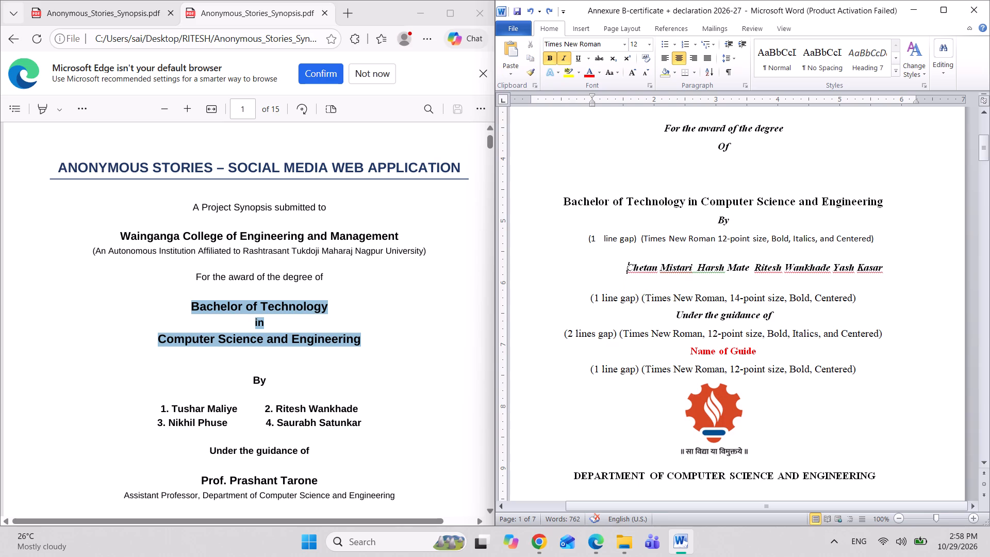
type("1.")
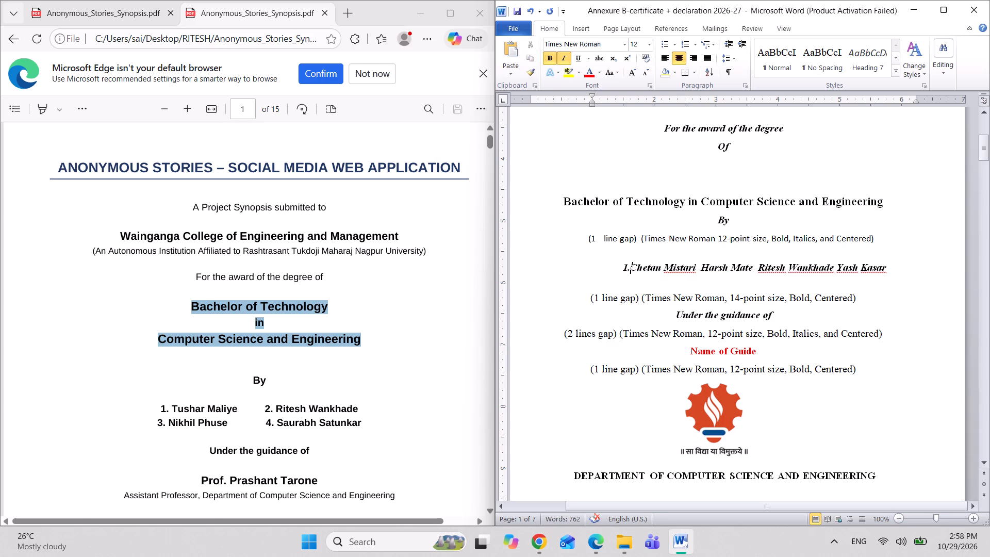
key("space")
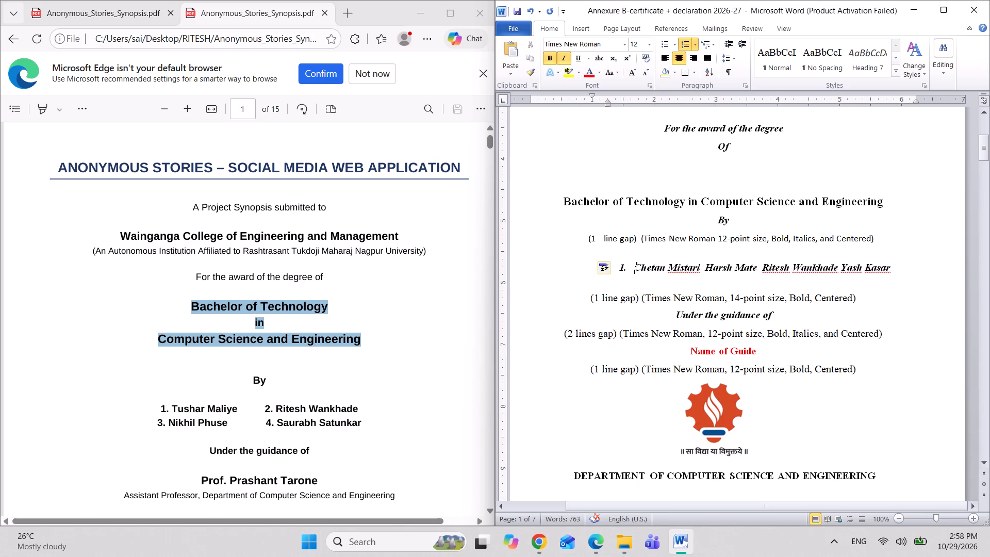
left_click(705, 270)
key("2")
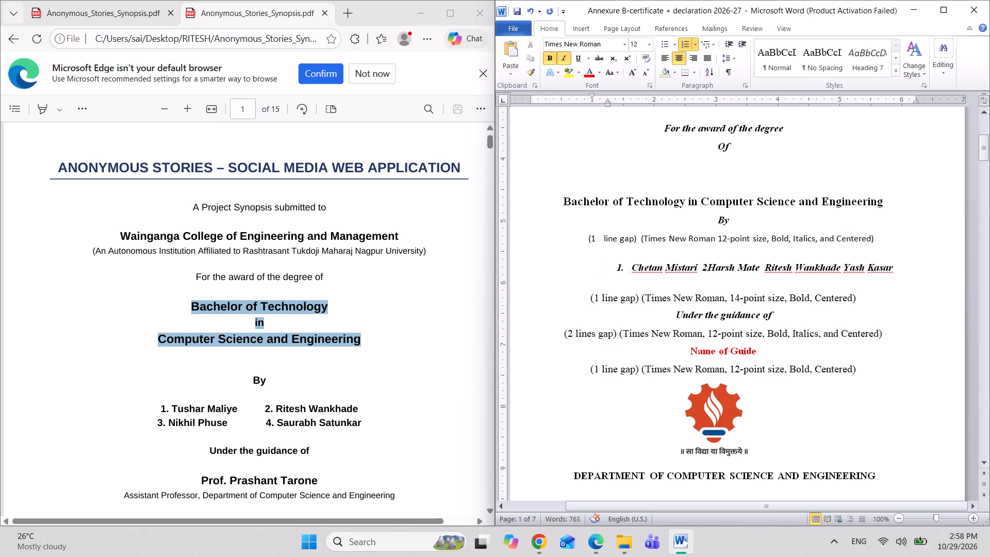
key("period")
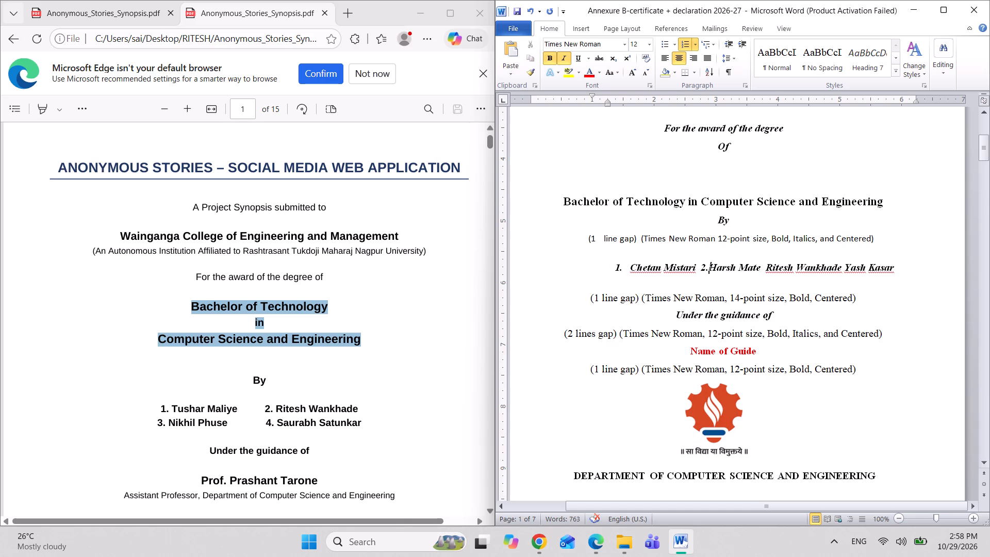
Move the third and fourth names onto a second line without automatic numbering and number them "3." and "4.".
left_click(768, 268)
key("Return")
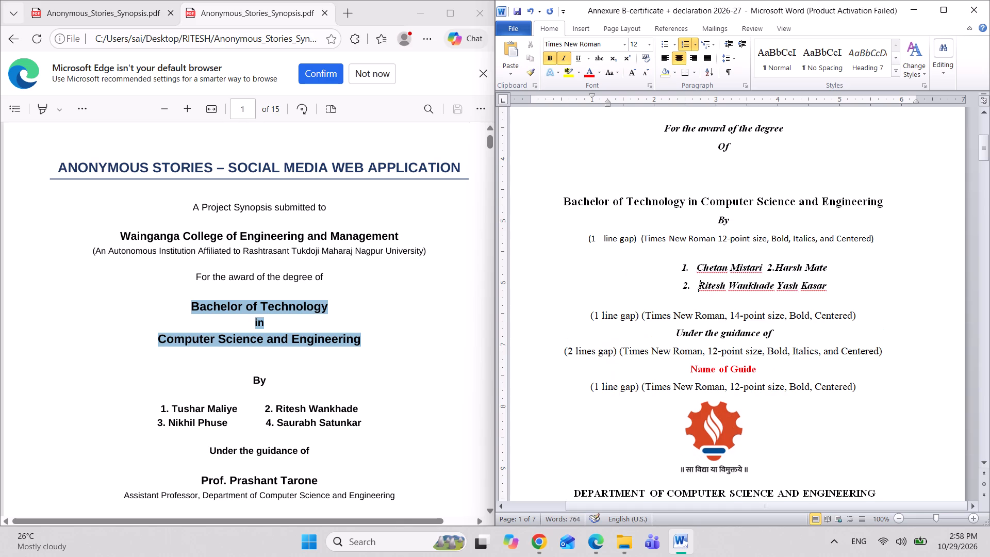
left_click(694, 287)
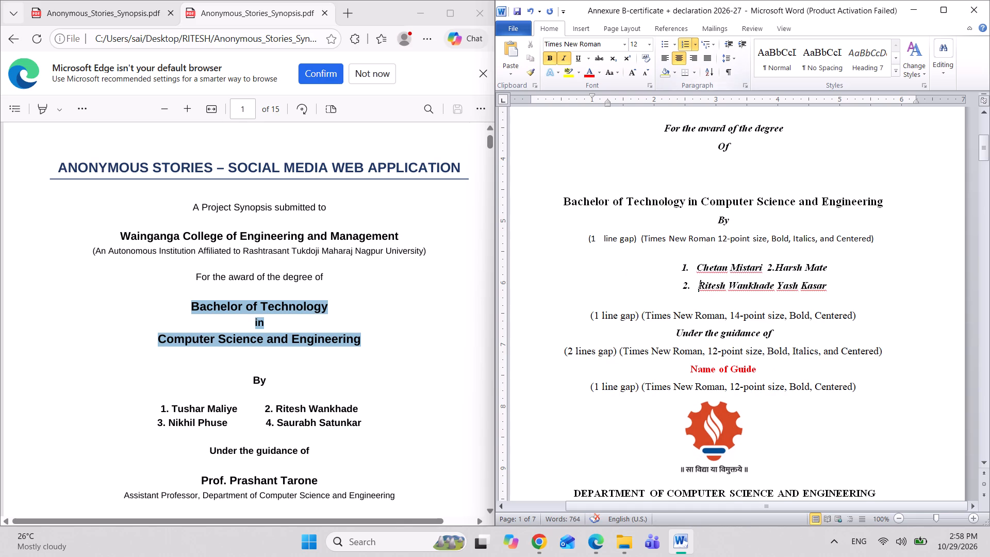
left_click(685, 41)
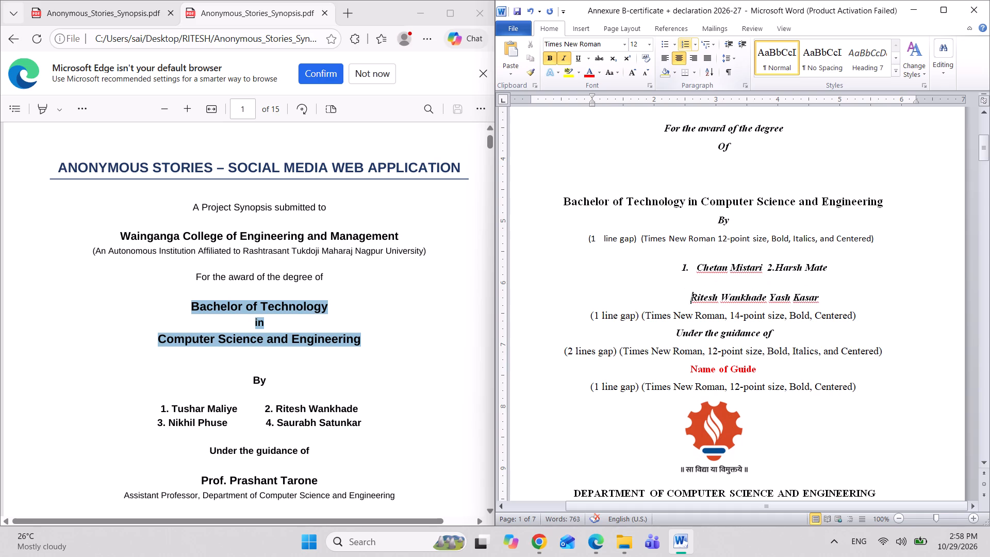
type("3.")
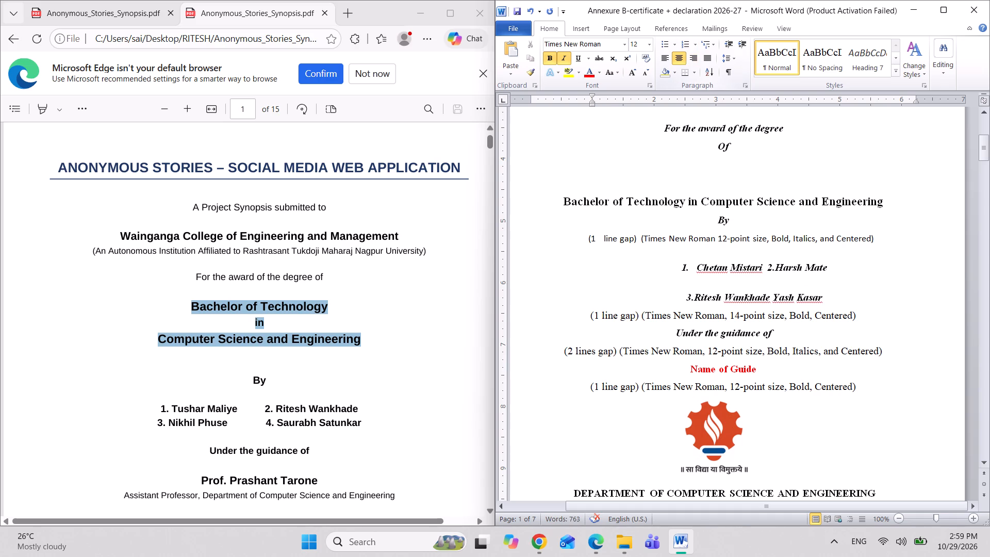
left_click(774, 302)
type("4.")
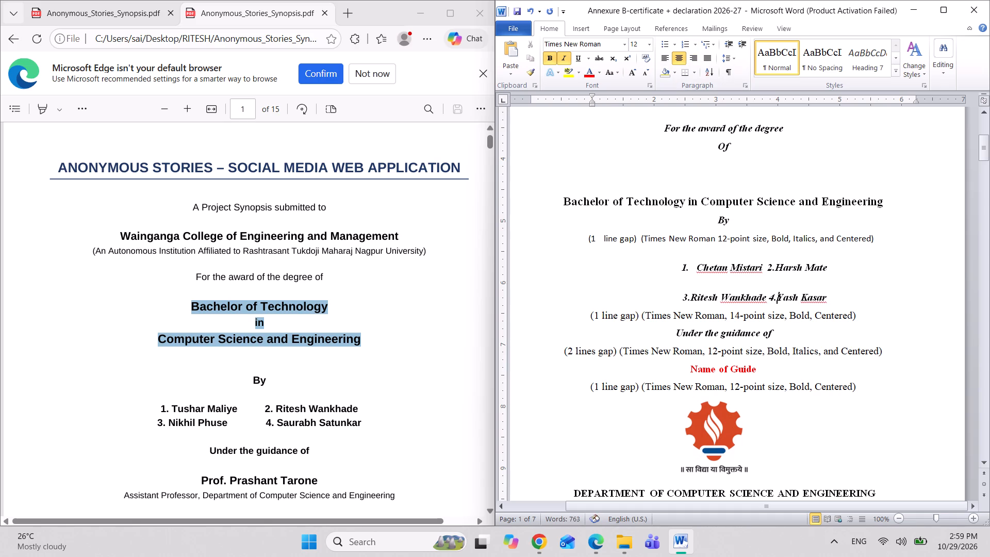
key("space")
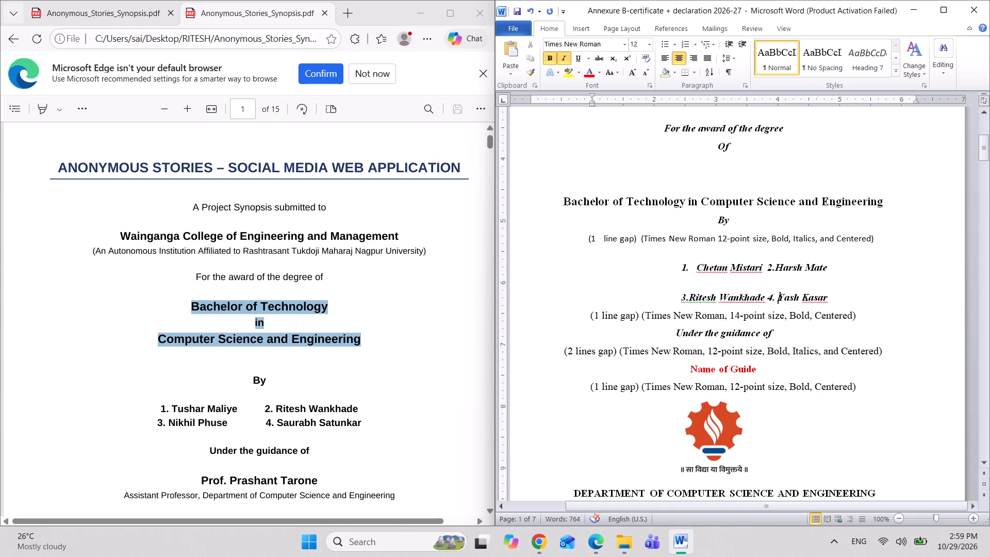
Insert a space between the 3 and its period, and another between "2." and the second student's name.
left_click(687, 296)
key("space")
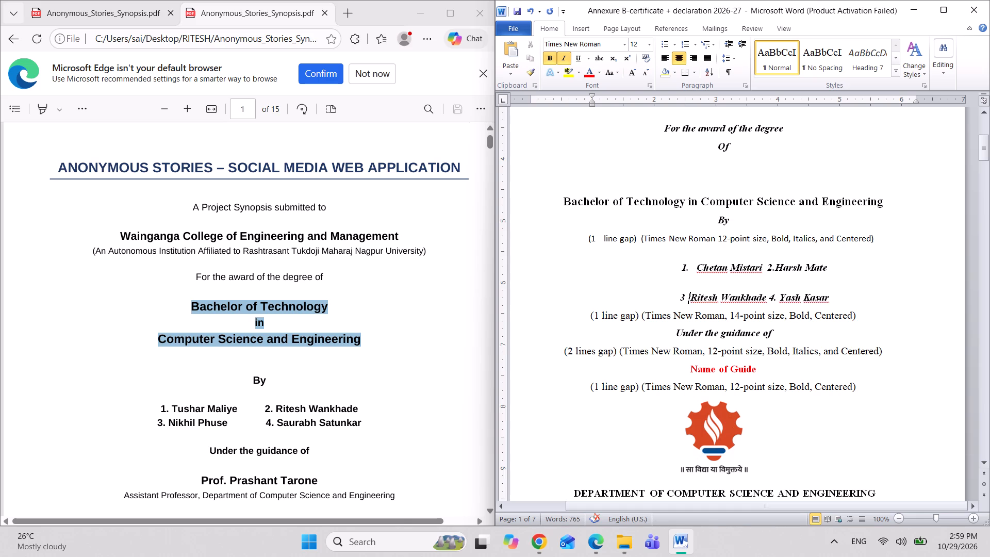
left_click(775, 269)
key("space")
left_click(871, 292)
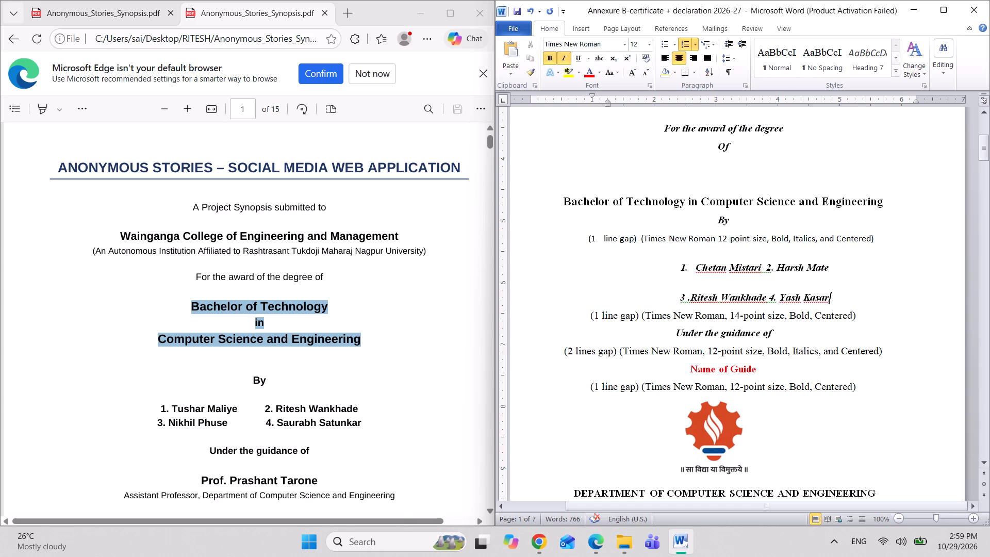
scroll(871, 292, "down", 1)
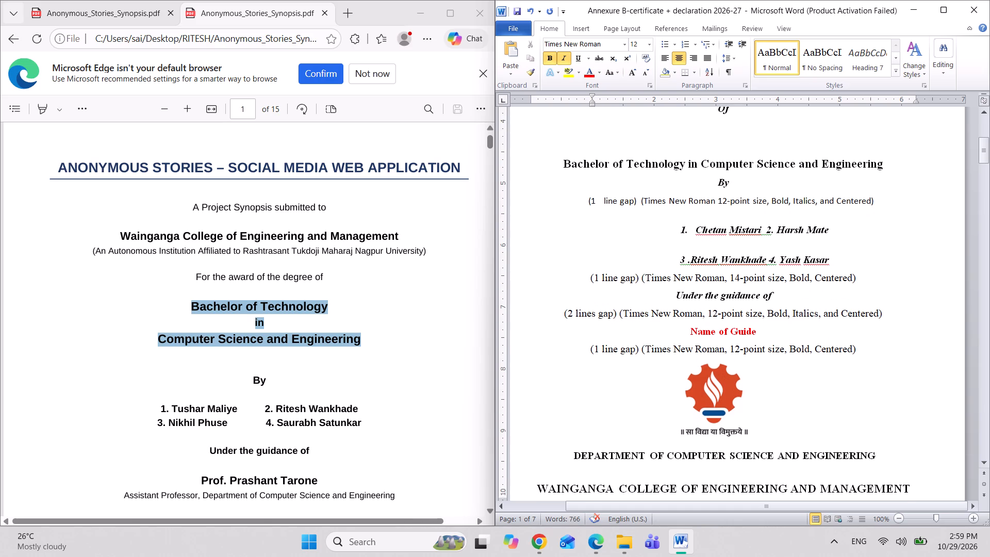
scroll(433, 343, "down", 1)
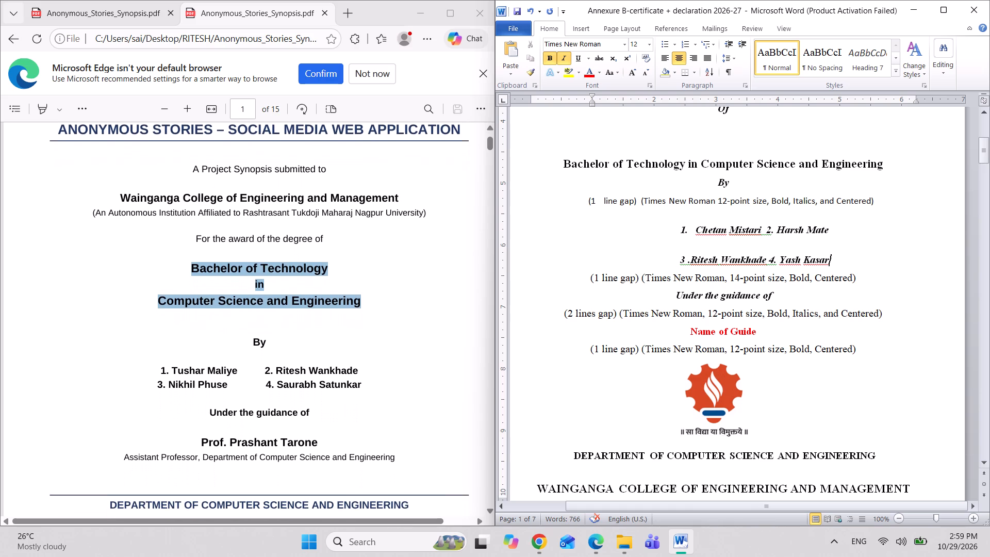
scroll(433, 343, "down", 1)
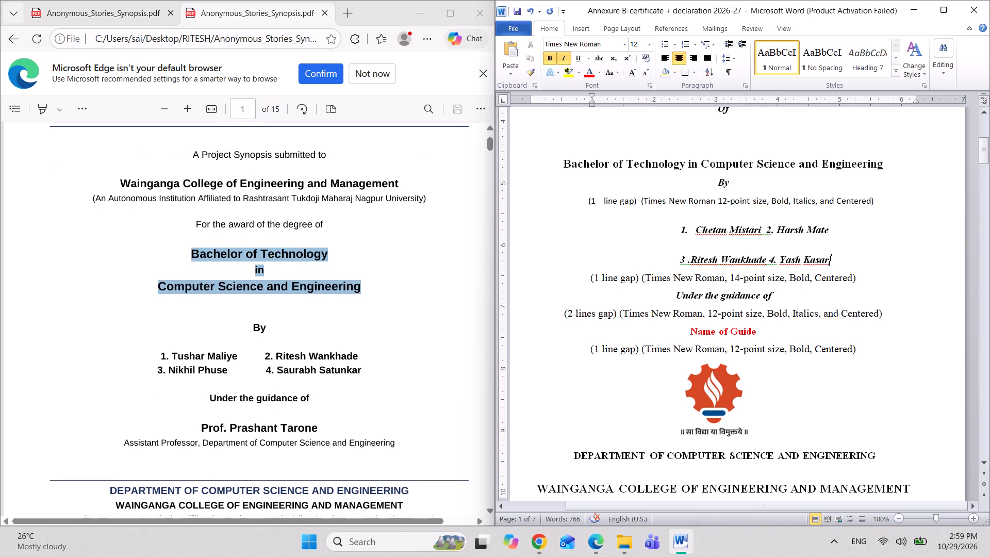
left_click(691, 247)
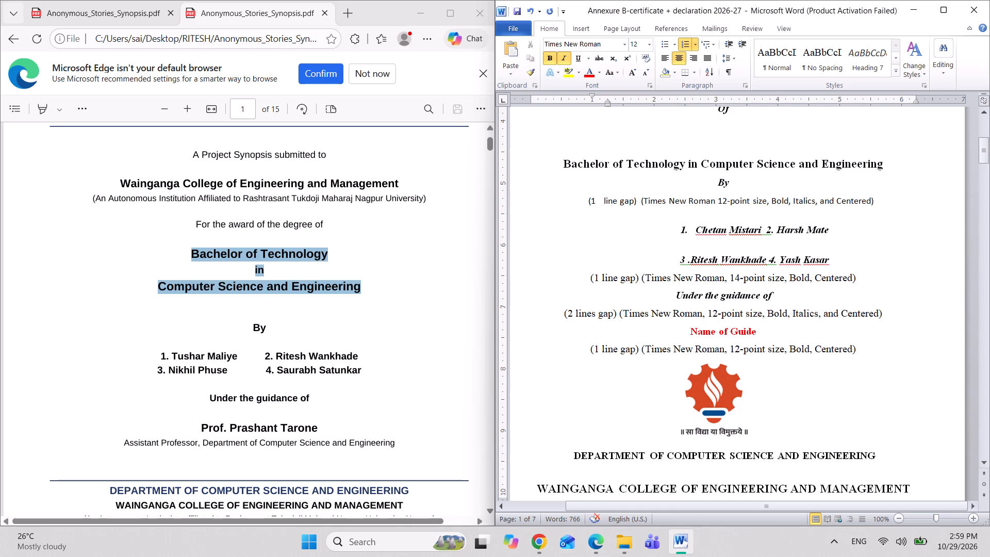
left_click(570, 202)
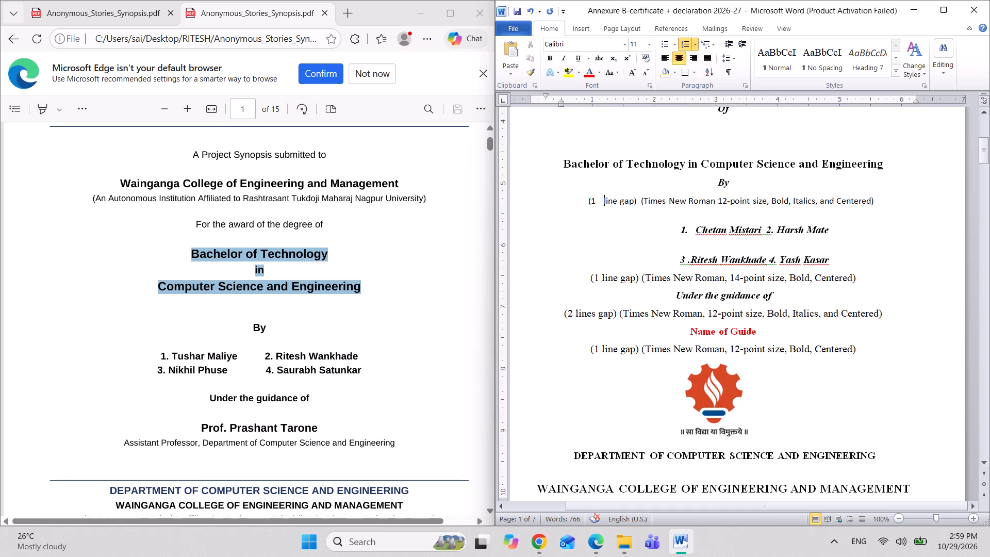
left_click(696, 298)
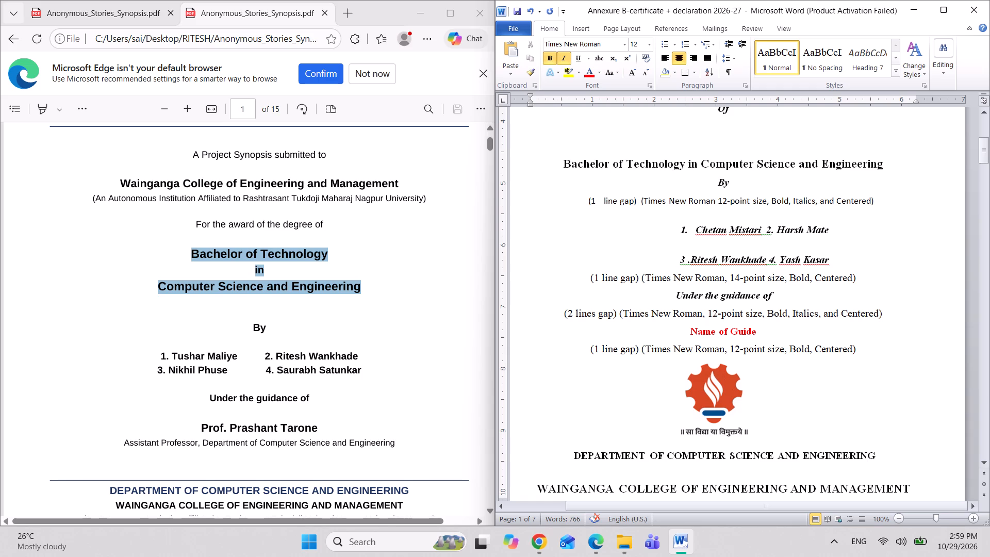
Set the font size of both lines of student names to 14 point.
left_click(679, 230)
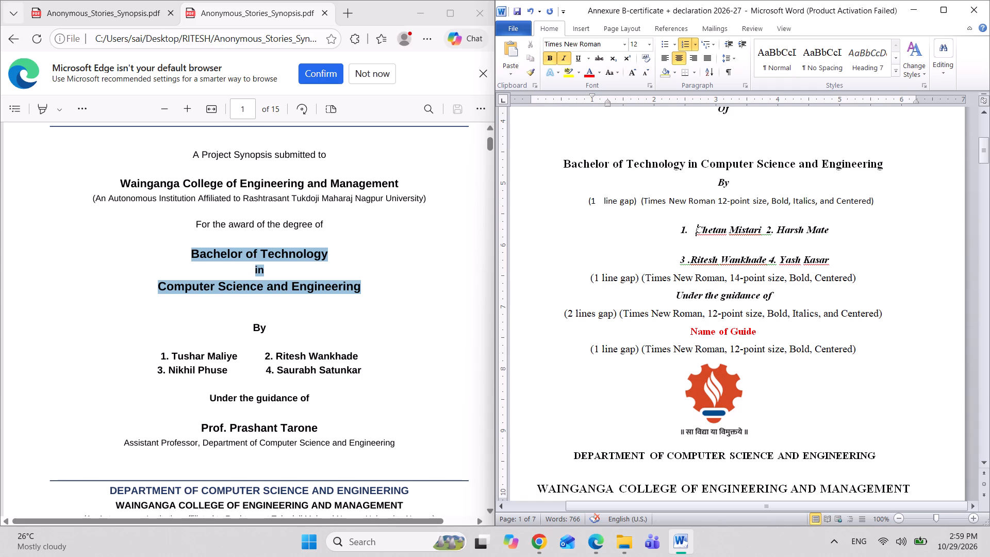
key("shift+Down")
key("shift+Right")
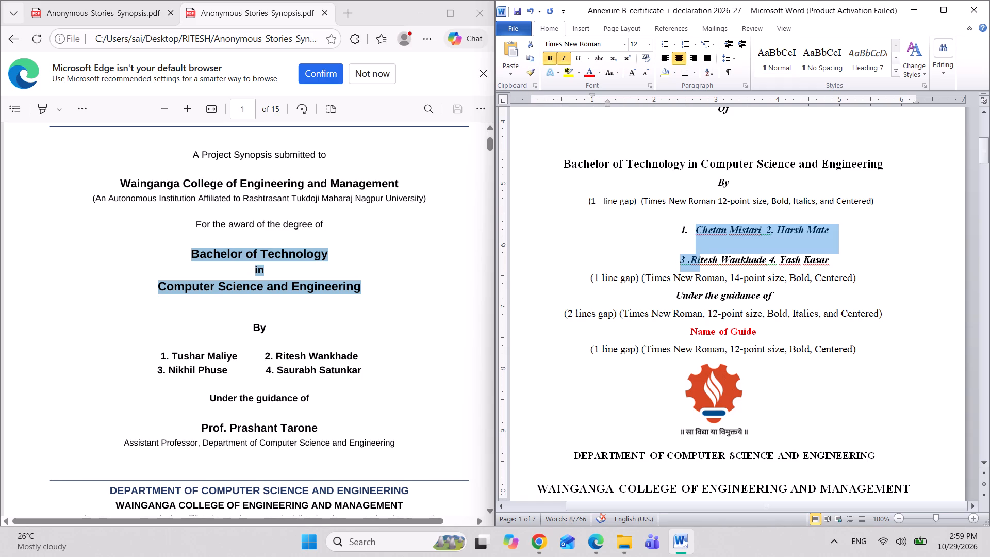
key("shift+Right")
key("shift+Right")
key("shift+Right")
key("shift+Right")
key("shift+Right")
key("shift+Right")
key("shift+Right")
key("shift+Right")
key("shift+Right")
key("shift+Right")
key("shift+Right")
key("shift+Right")
key("shift+Right")
key("shift+Right")
key("shift+Right")
key("shift+Right")
key("shift+Right")
key("shift+Right")
key("shift+Right")
key("shift+Right")
key("shift+Right")
key("shift+Right")
key("shift+Right")
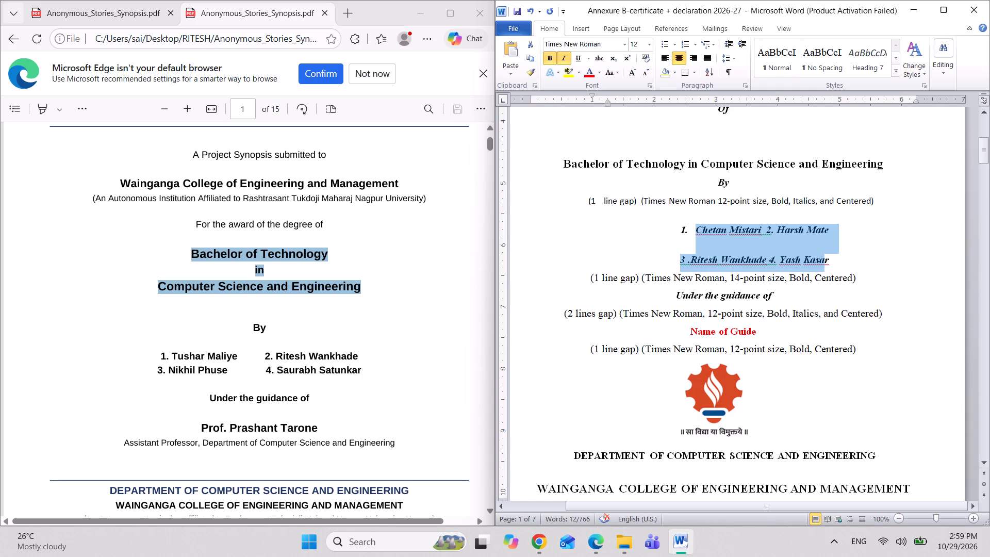
key("shift+Right")
left_click_drag(649, 45, 642, 130)
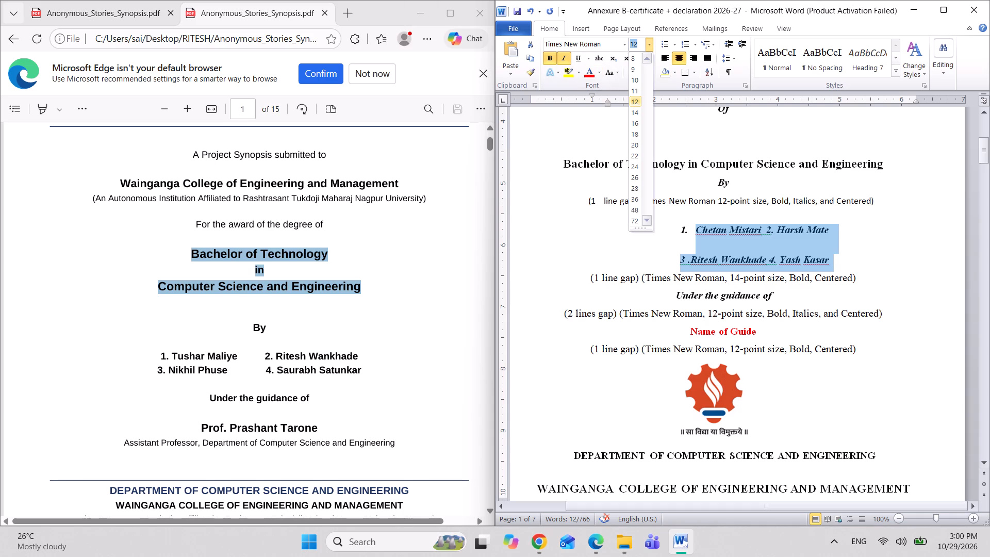
left_click_drag(642, 130, 636, 116)
left_click(636, 116)
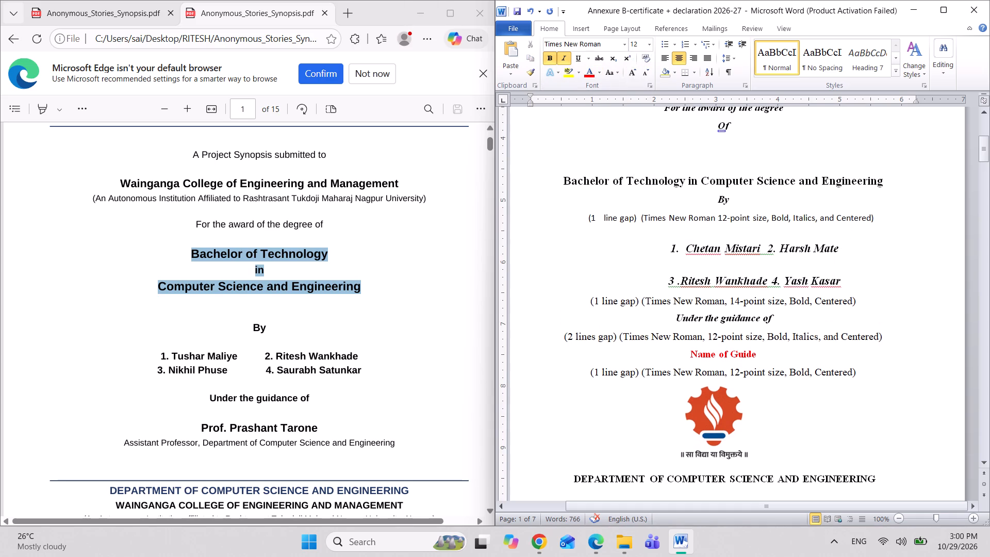
Delete the one-line-gap, 12-point formatting note between "By" and the student names.
left_click(556, 215)
key("shift+Down")
key("BackSpace")
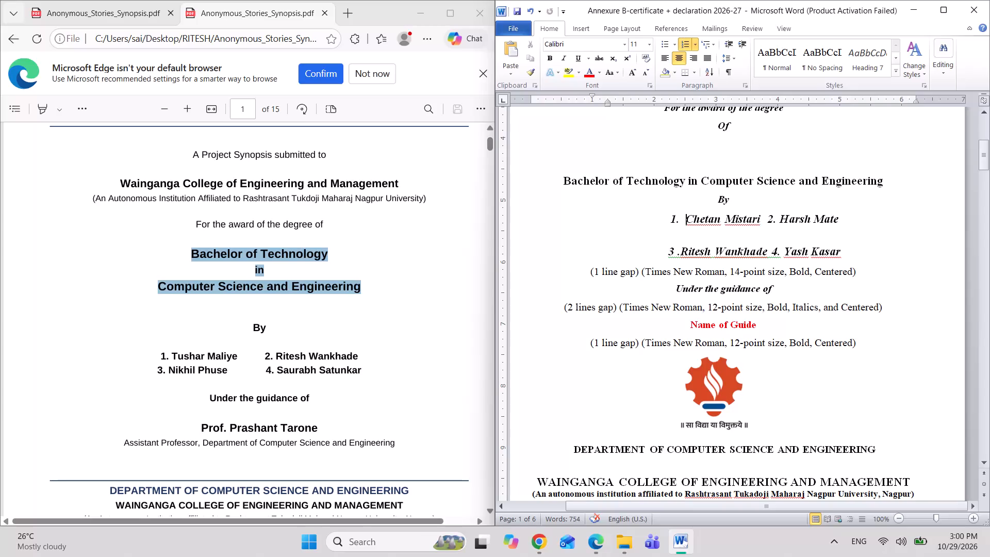
Remove the italic formatting from both lines of student names, keeping them bold.
left_click(573, 270)
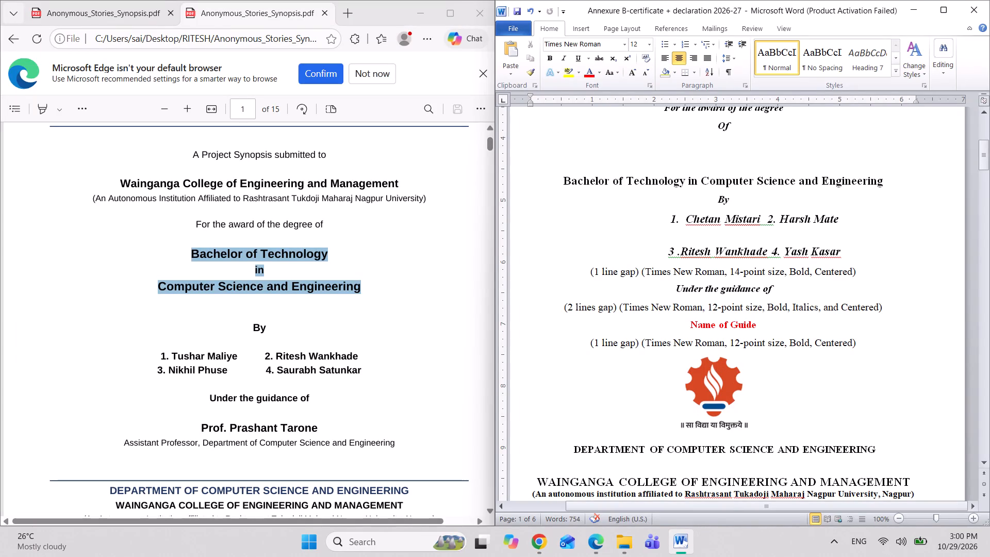
left_click(659, 218)
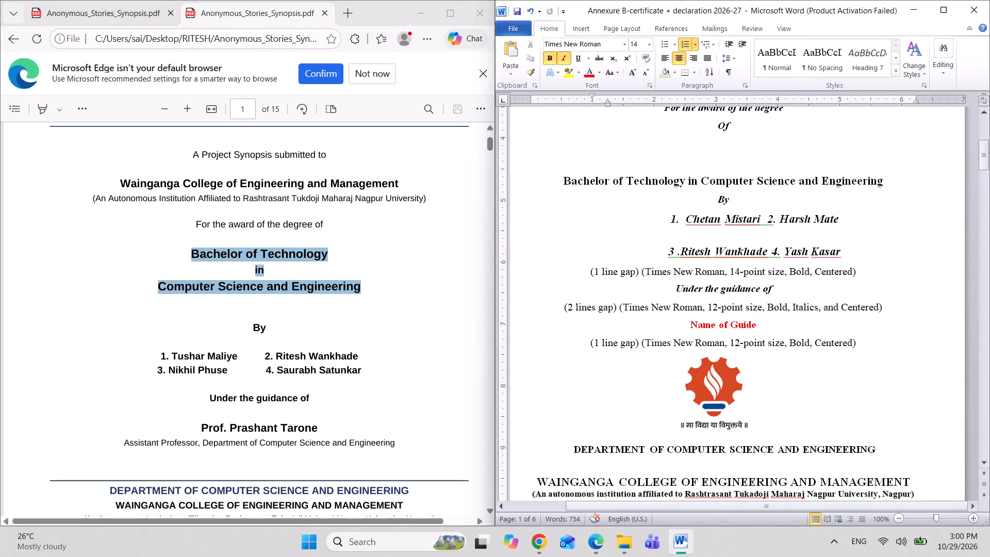
key("shift+Down")
key("shift+Right")
key("shift+Right")
key("shift+Right")
key("shift+Right")
key("shift+Right")
key("shift+Right")
key("shift+Right")
key("shift+Right")
key("shift+Right")
key("shift+Right")
key("shift+Right")
key("shift+Right")
key("shift+Right")
key("shift+Right")
key("shift+Right")
key("shift+Right")
key("shift+Right")
key("shift+Right")
key("shift+Right")
key("shift+Right")
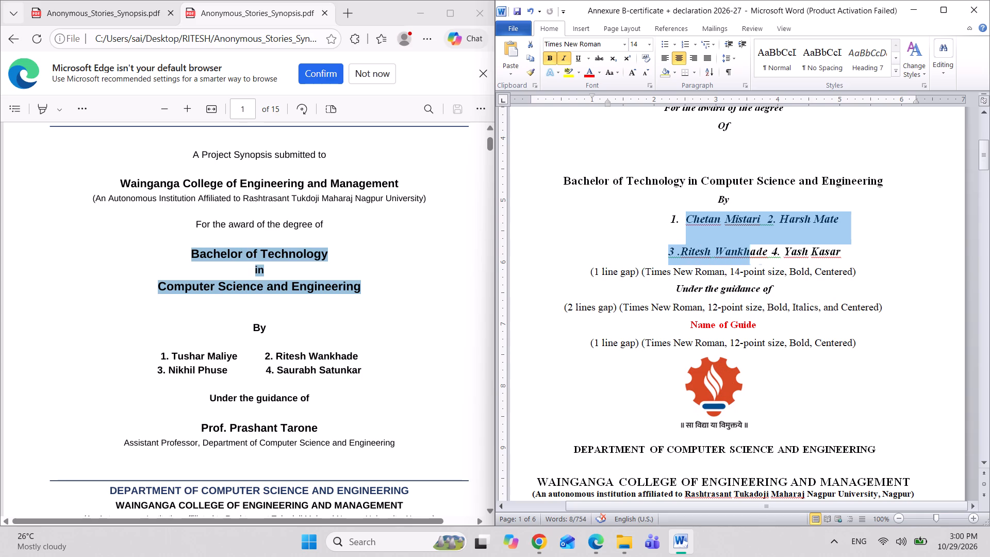
key("shift+Right")
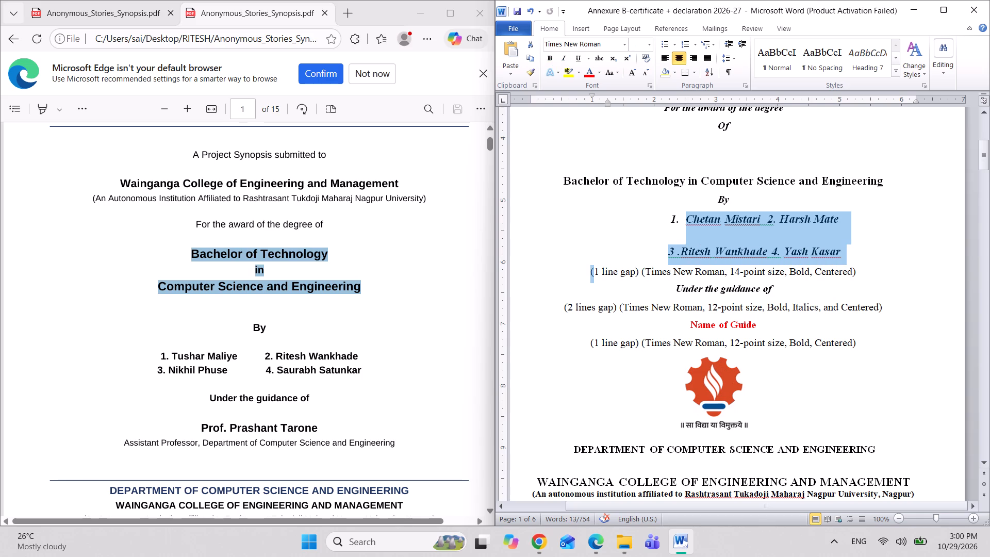
key("shift+Left")
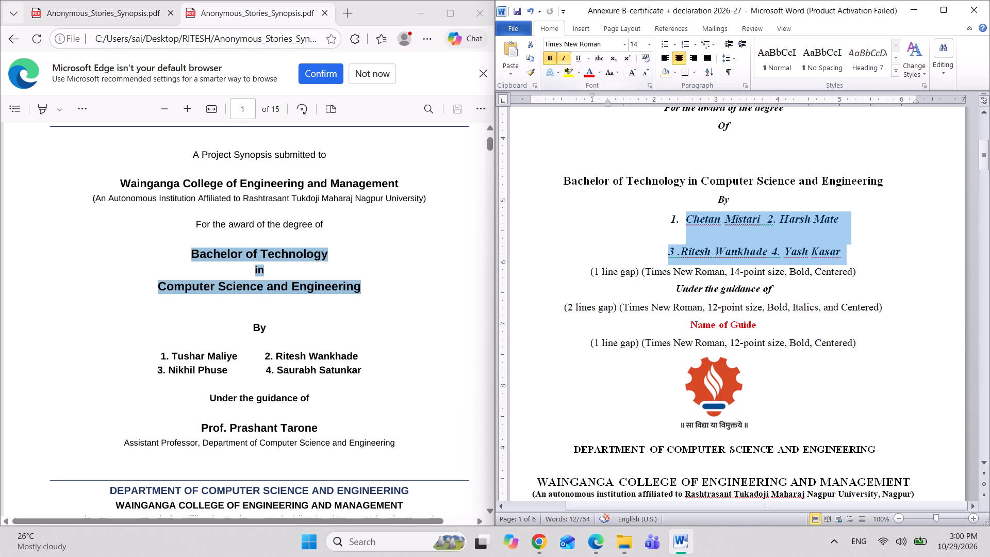
left_click(567, 59)
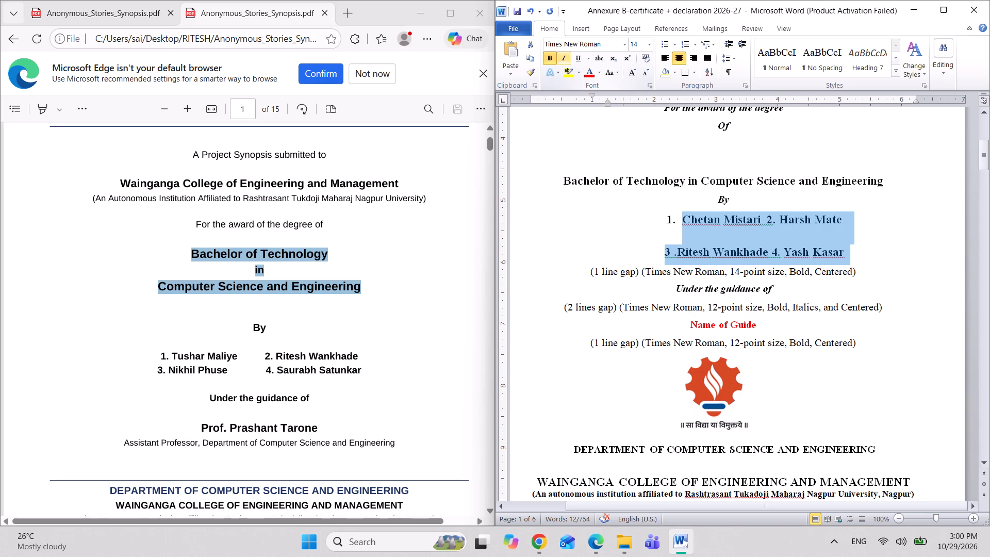
left_click(567, 59)
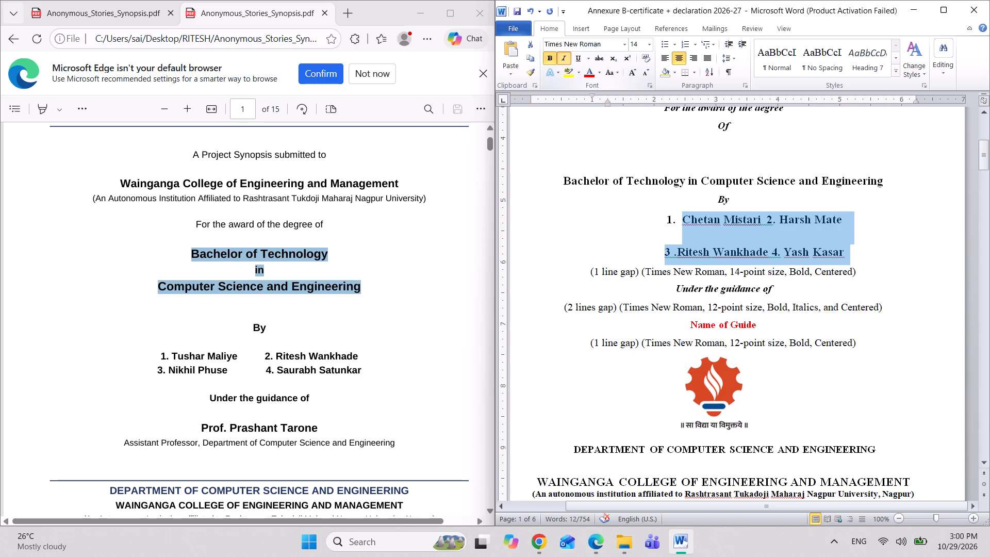
left_click(561, 56)
left_click(867, 265)
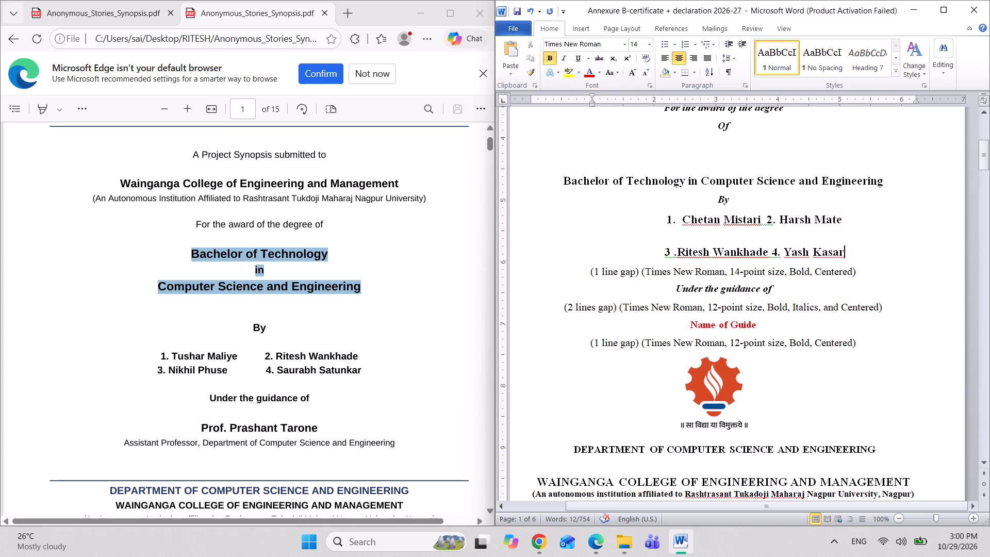
Replace the one-line-gap, 14-point formatting note below the student names with a blank line.
left_click(563, 275)
key("shift+Down")
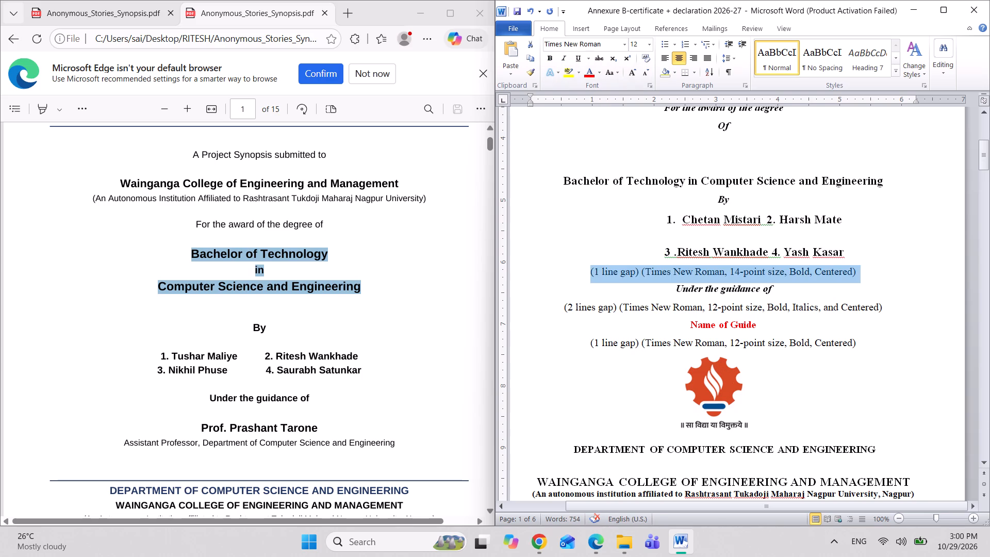
key("BackSpace")
left_click(797, 268)
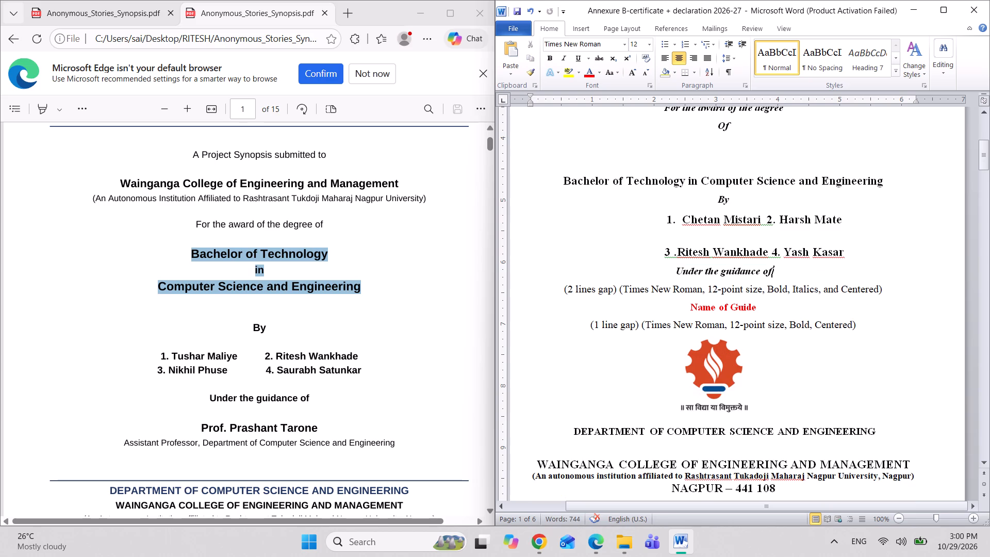
left_click(860, 249)
key("Return")
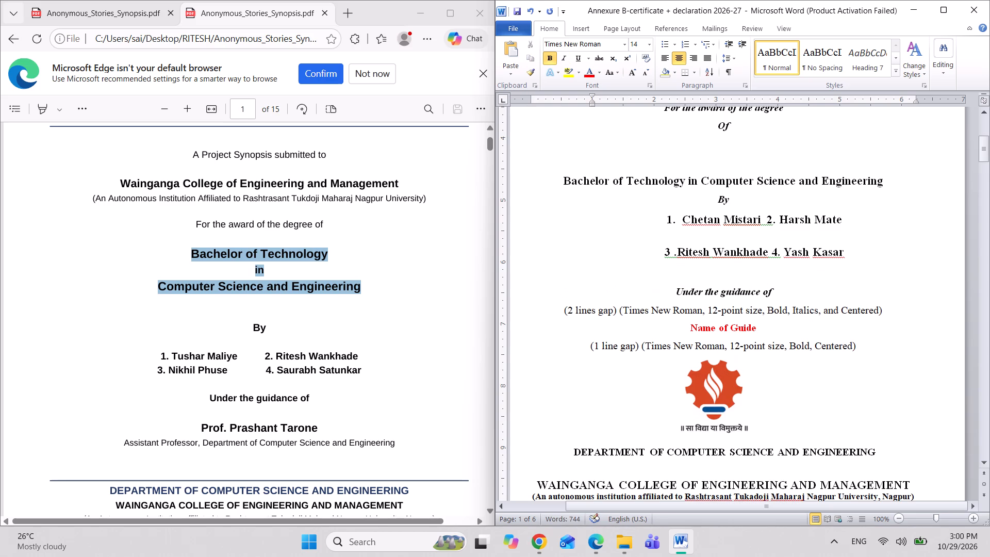
Replace the two-lines-gap, 12-point formatting note below "Under the guidance of" with a blank line.
left_click(547, 309)
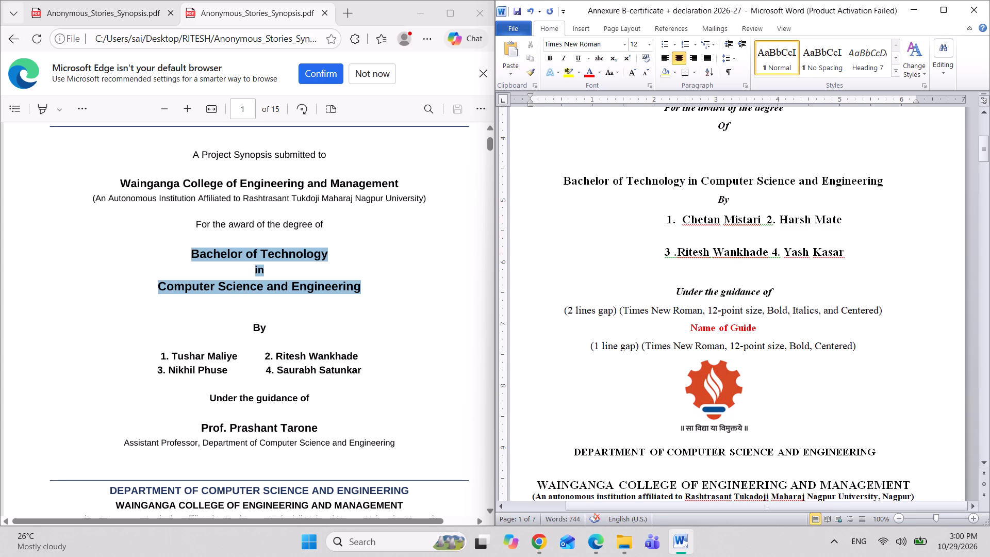
key("shift+Down")
key("BackSpace")
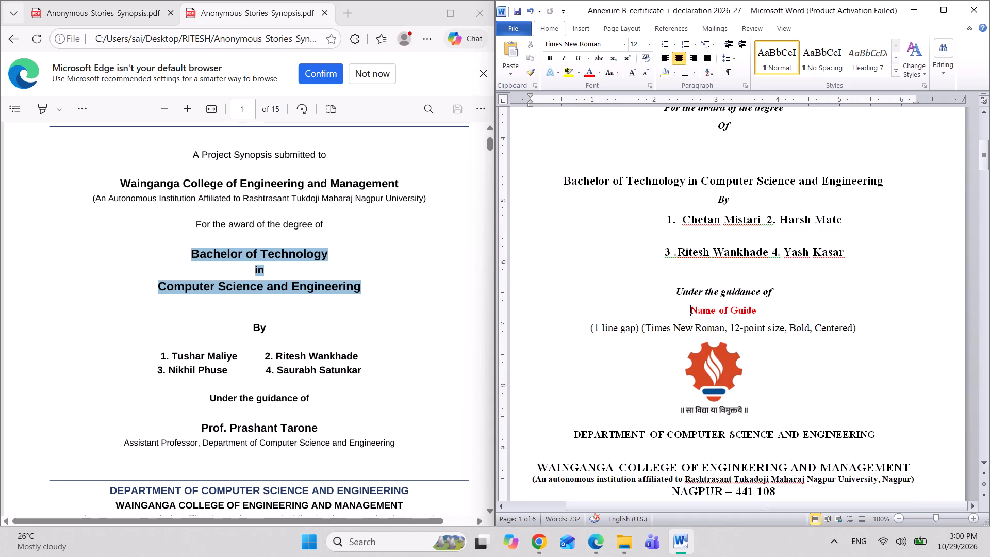
left_click(784, 299)
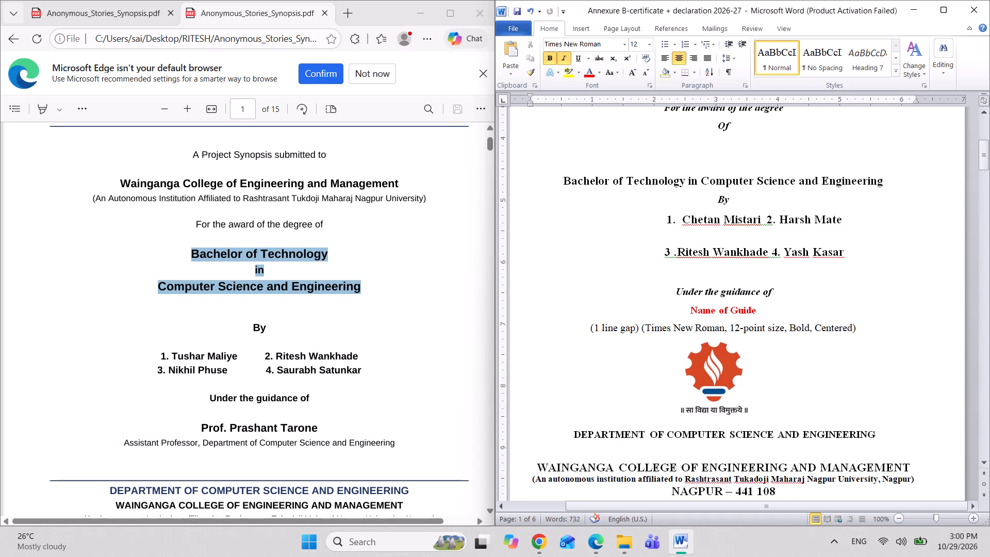
key("Return")
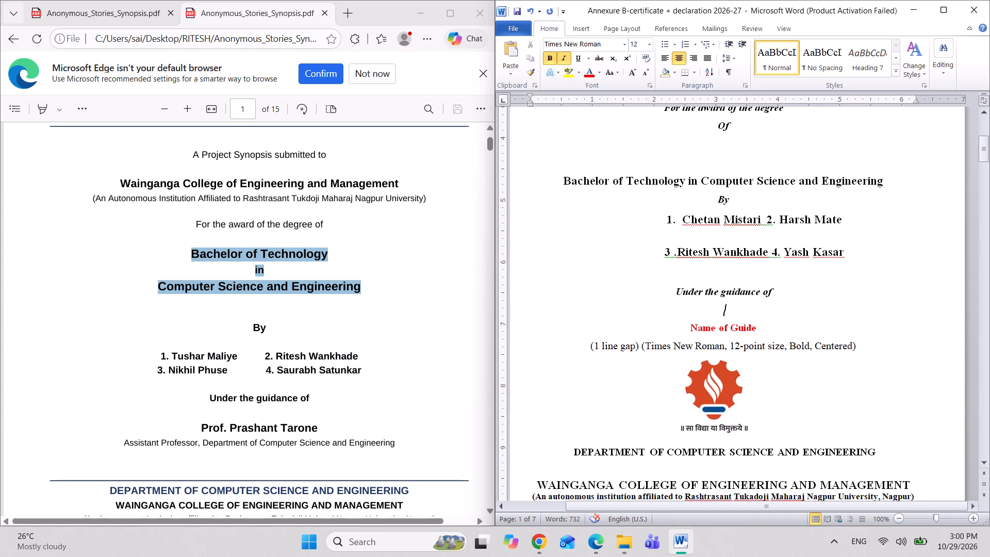
Replace the red "Name of Guide" placeholder with the title "Prof." followed by the guide's name.
left_click(762, 329)
key("BackSpace")
key("BackSpace")
key("BackSpace")
key("BackSpace")
key("BackSpace")
key("BackSpace")
key("BackSpace")
key("BackSpace")
key("BackSpace")
key("BackSpace")
key("BackSpace")
key("BackSpace")
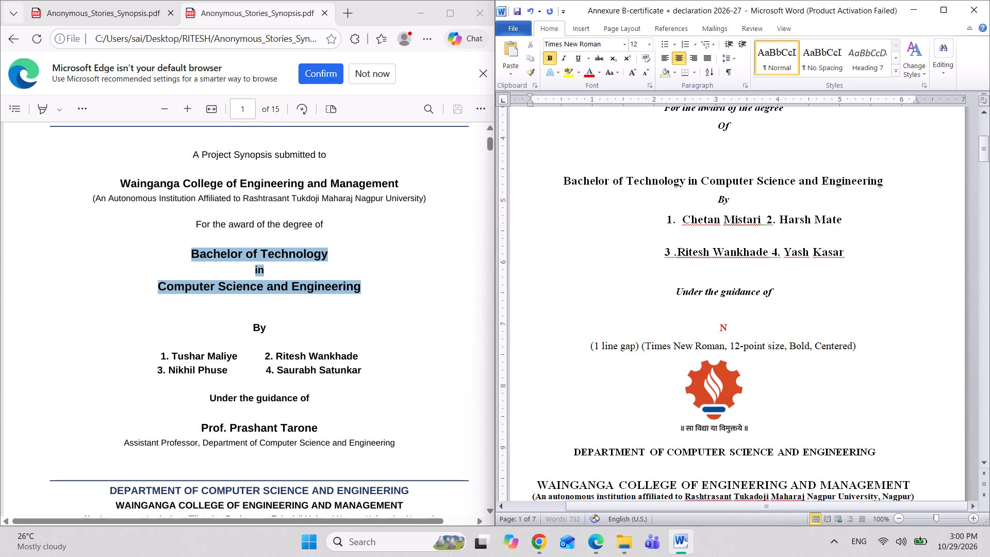
key("BackSpace")
key("BackSpace")
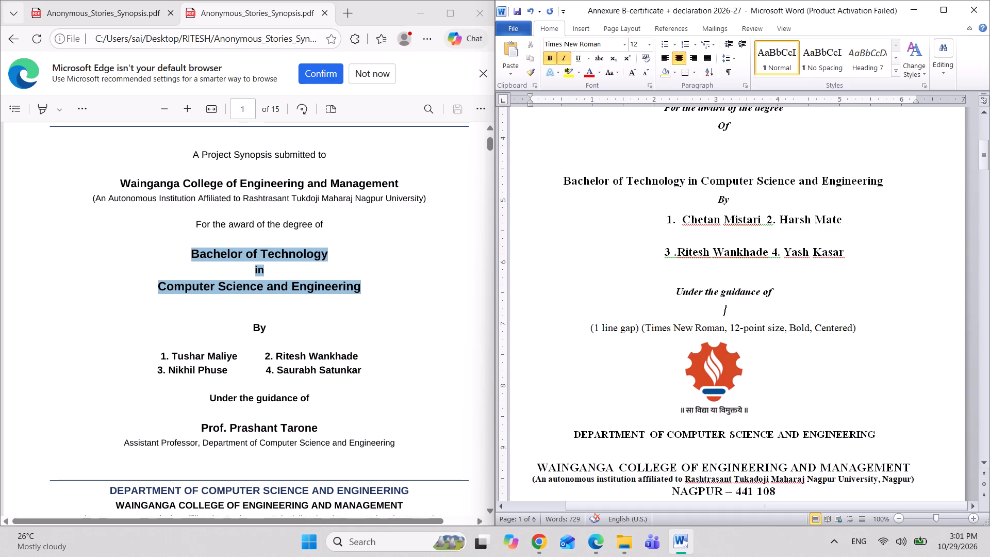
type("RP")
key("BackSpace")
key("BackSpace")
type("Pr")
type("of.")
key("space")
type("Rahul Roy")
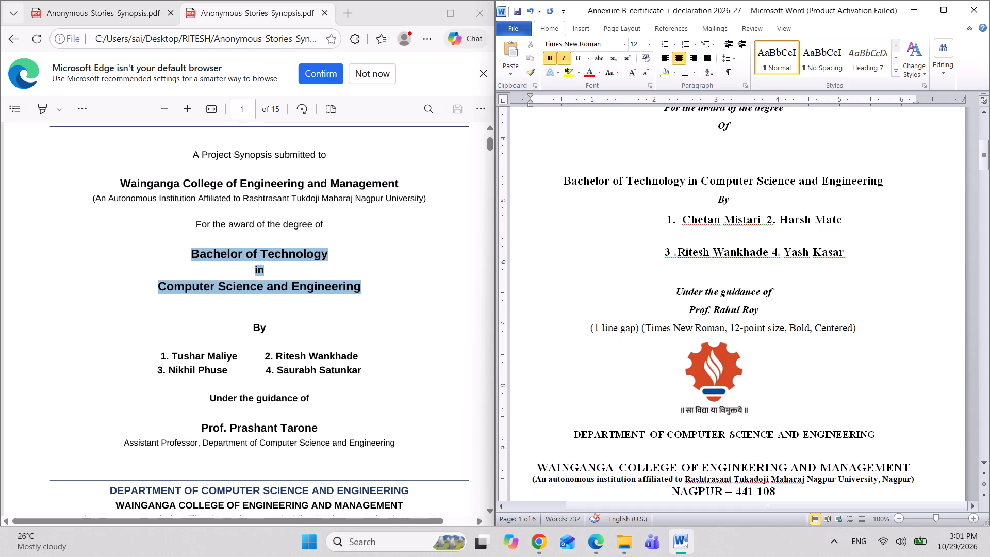
Insert one blank line between "Under the guidance of" and the guide's name.
left_click(789, 295)
key("Return")
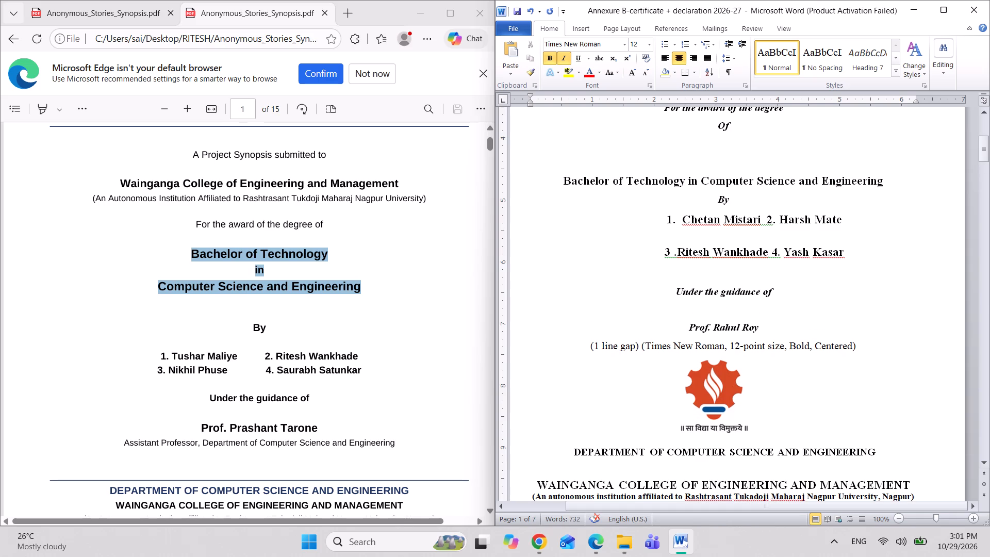
left_click(700, 330)
left_click(680, 317)
key("BackSpace")
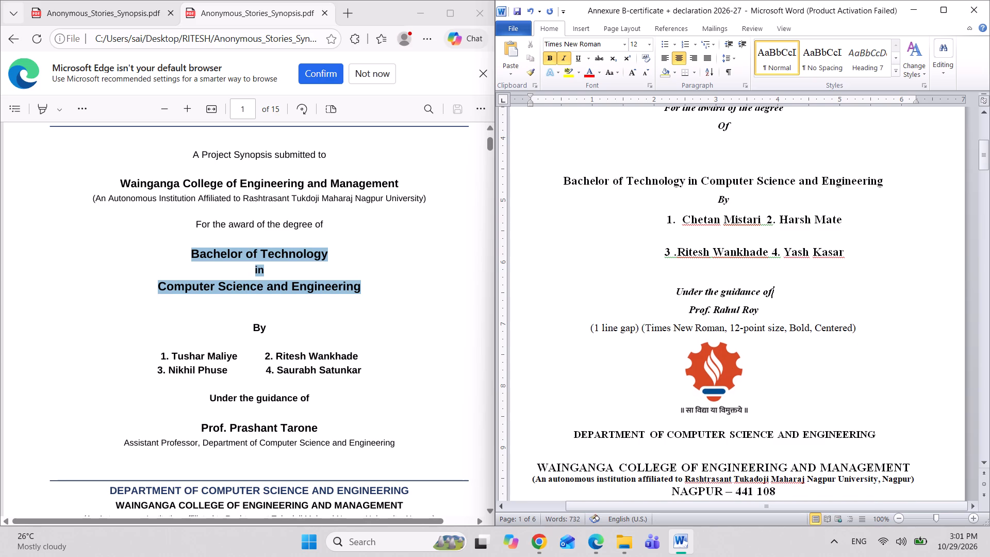
key("Return")
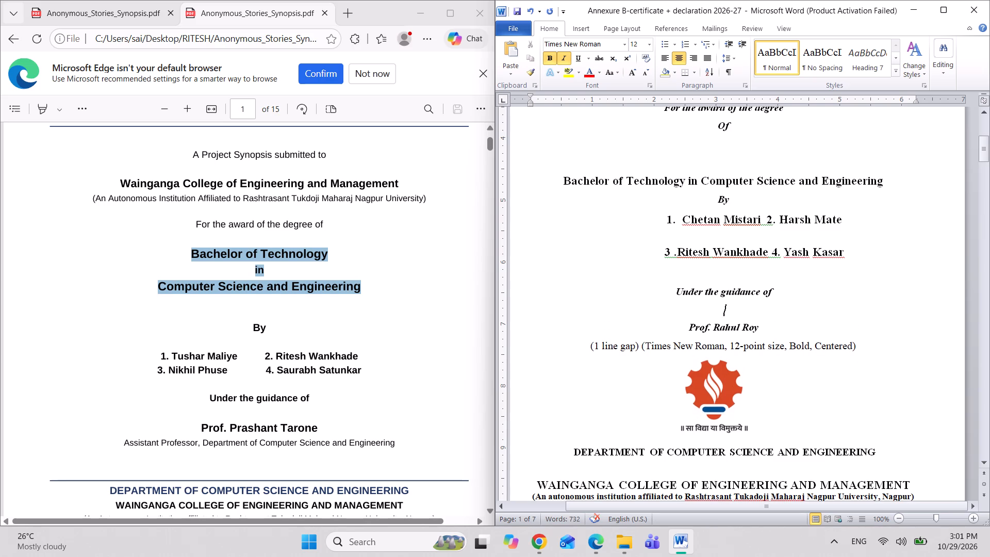
Replace the one-line-gap, 12-point formatting note between the guide's name and the college logo with a blank line.
left_click(577, 338)
left_click(589, 348)
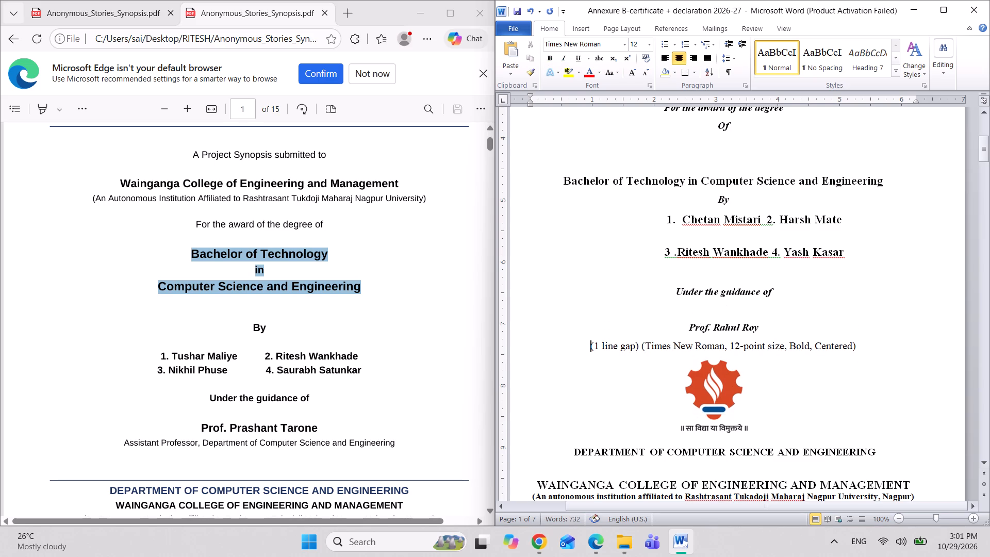
left_click(735, 323)
left_click(578, 353)
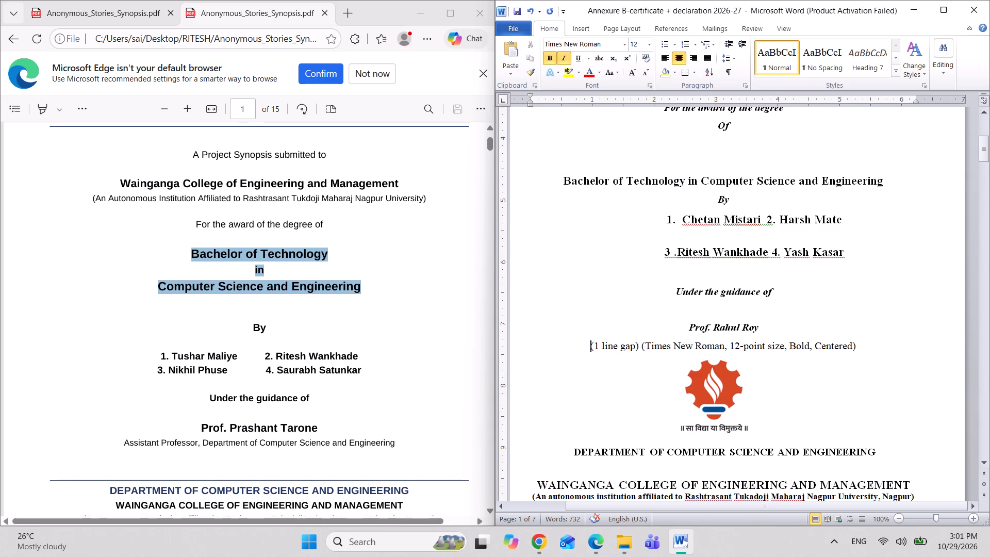
key("shift+Down")
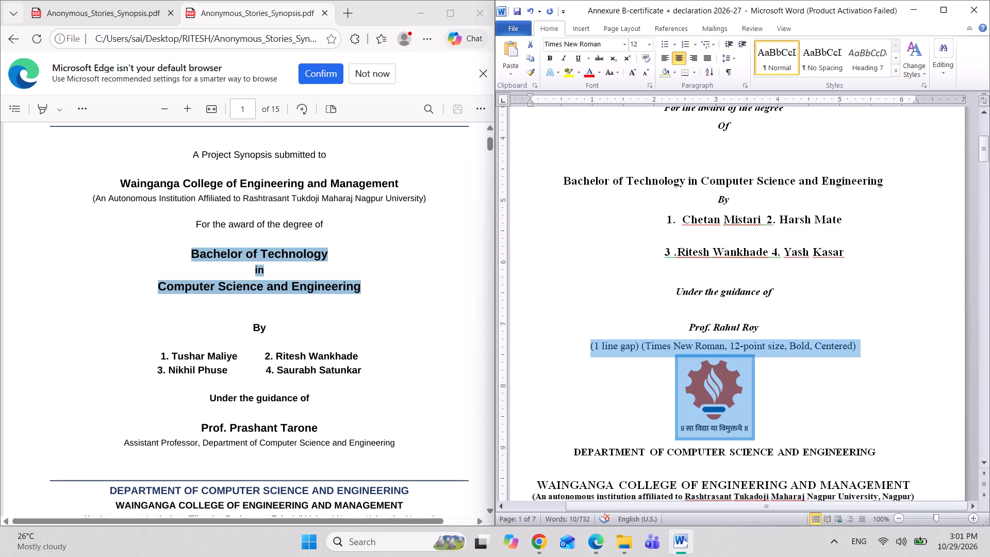
key("shift+Up")
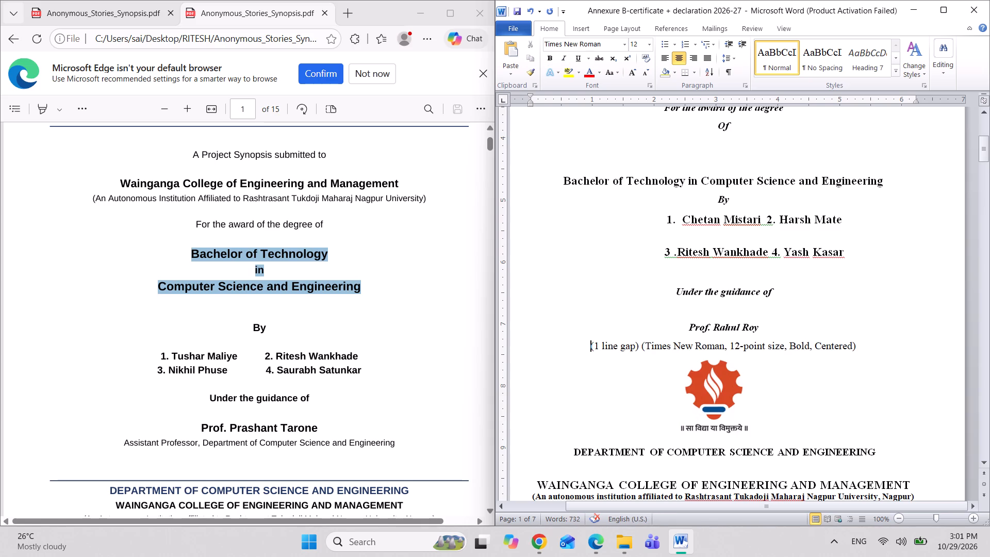
left_click(881, 347)
key("BackSpace")
key("BackSpace")
key("BackSpace")
key("BackSpace")
key("BackSpace")
key("BackSpace")
key("BackSpace")
key("BackSpace")
key("BackSpace")
key("BackSpace")
key("BackSpace")
key("BackSpace")
key("BackSpace")
key("BackSpace")
key("BackSpace")
key("BackSpace")
key("BackSpace")
key("BackSpace")
key("BackSpace")
key("BackSpace")
key("BackSpace")
key("BackSpace")
key("BackSpace")
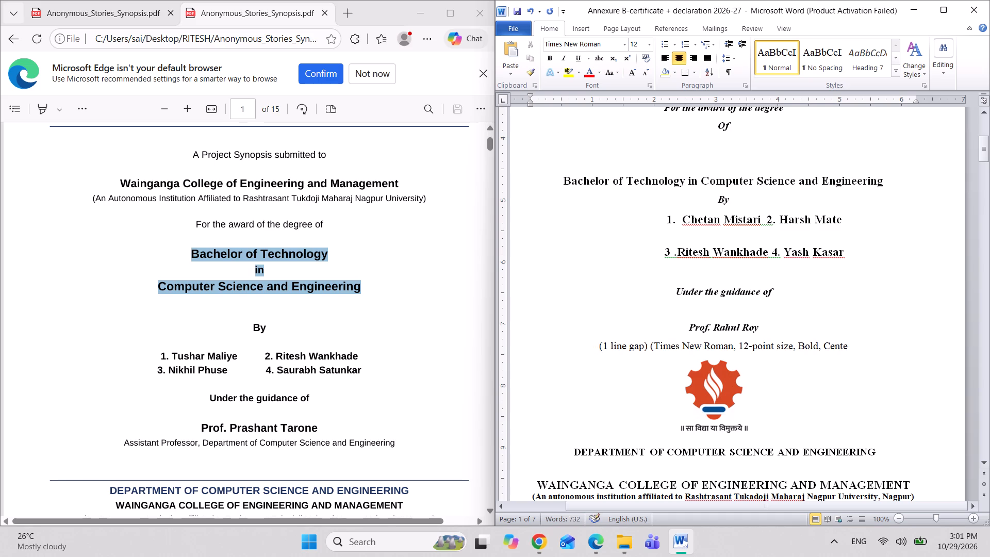
key("BackSpace")
key("BackSpace")
key("BackSpace")
key("BackSpace")
key("BackSpace")
key("BackSpace")
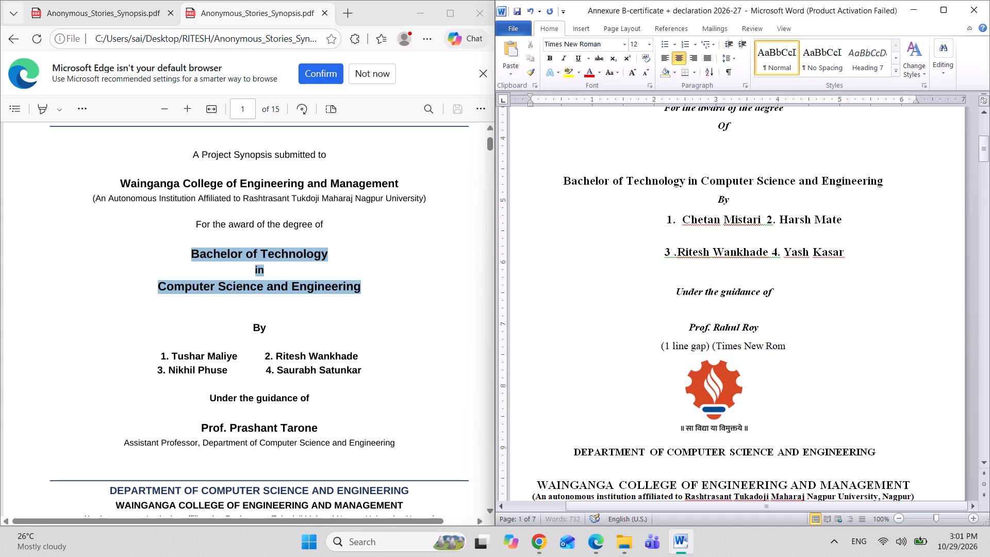
key("BackSpace")
key("BackSpace")
key("BackSpace")
key("BackSpace")
key("BackSpace")
key("BackSpace")
key("BackSpace")
key("BackSpace")
key("BackSpace")
key("BackSpace")
key("BackSpace")
key("BackSpace")
key("BackSpace")
key("BackSpace")
key("BackSpace")
key("BackSpace")
key("BackSpace")
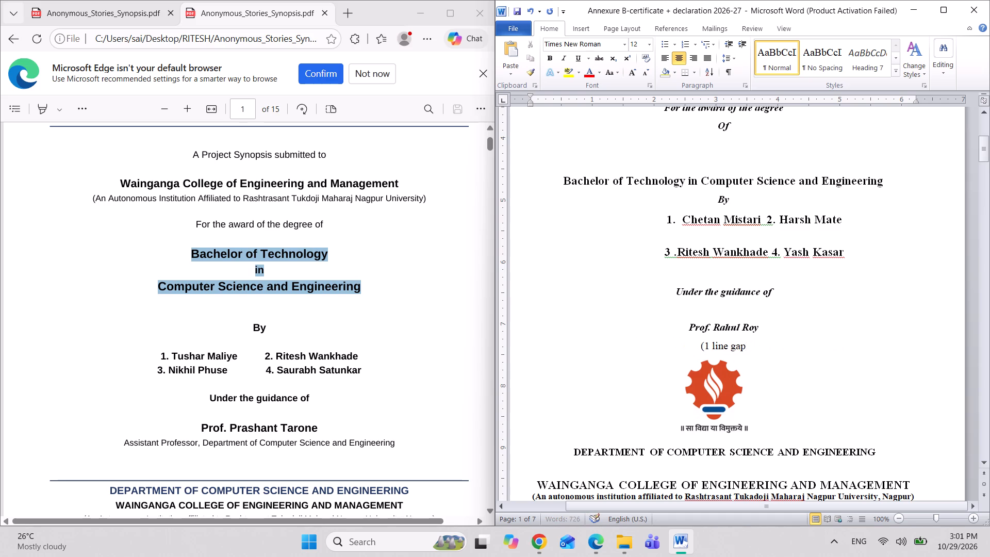
key("BackSpace")
key("BackSpace")
key("BackSpace")
key("BackSpace")
key("BackSpace")
key("BackSpace")
key("BackSpace")
key("BackSpace")
key("BackSpace")
key("BackSpace")
key("BackSpace")
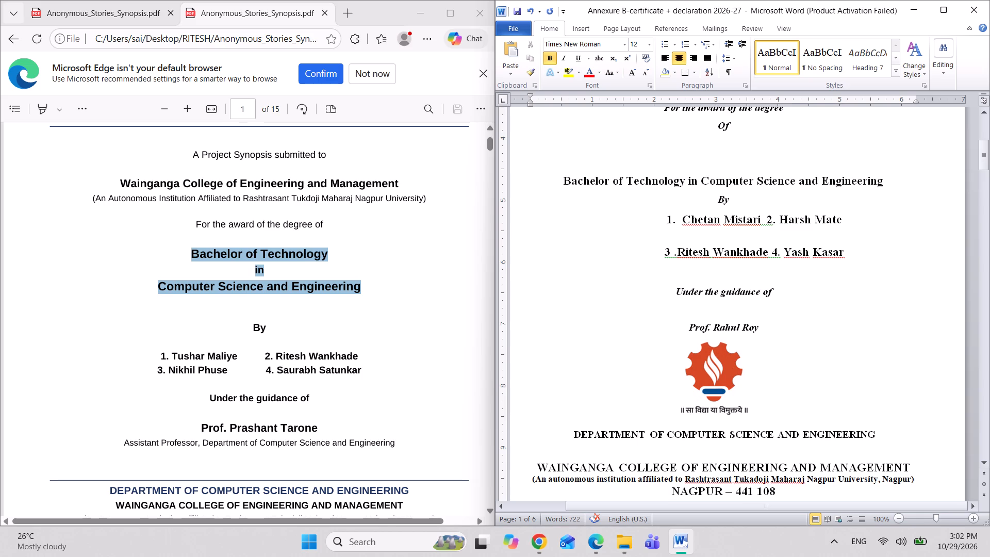
scroll(781, 396, "down", 1)
key("Return")
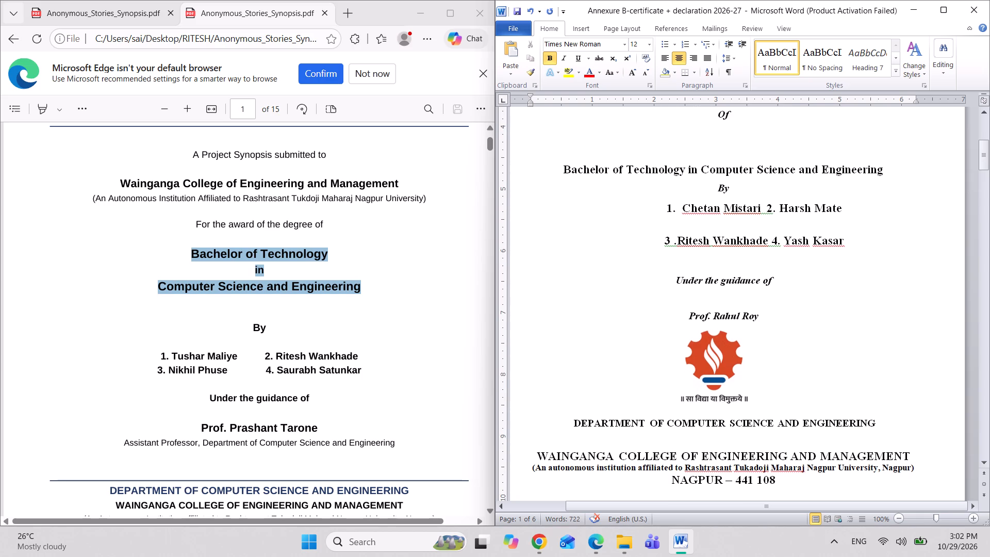
Save the changes to the Annexure B document.
scroll(802, 305, "down", 1)
scroll(802, 305, "up", 2)
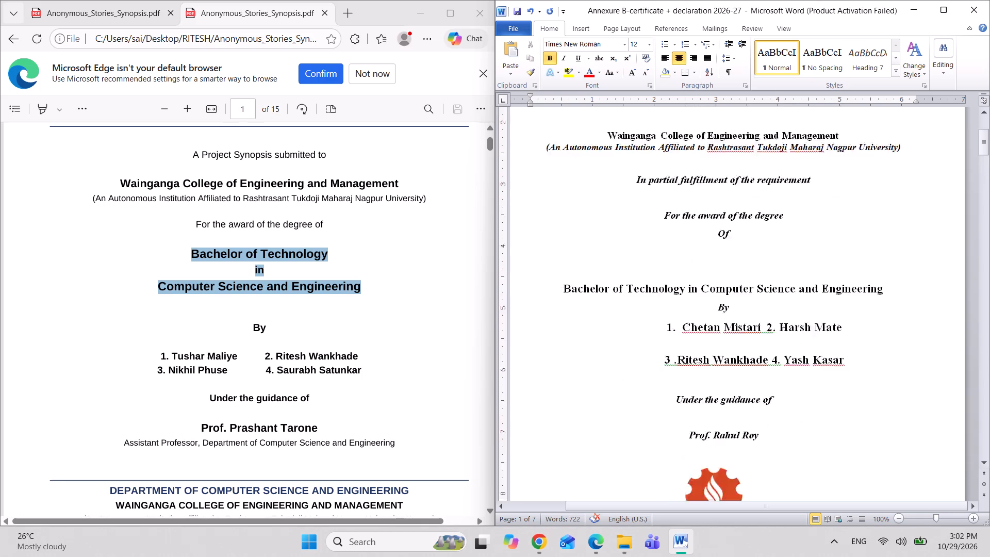
scroll(802, 305, "up", 1)
key("ctrl+s")
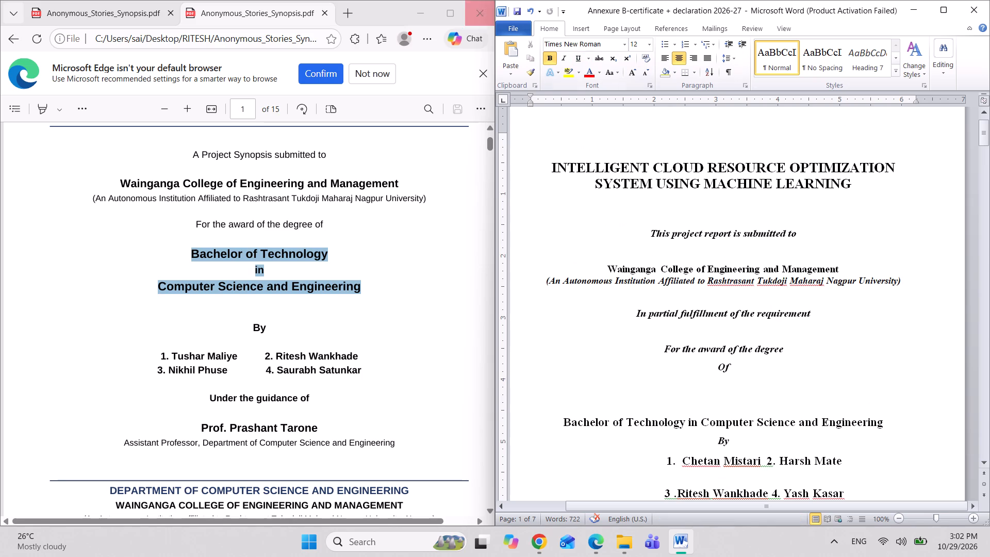
Start saving a copy of the document, create a folder named 2 inside the RITESH folder and open it.
left_click(509, 25)
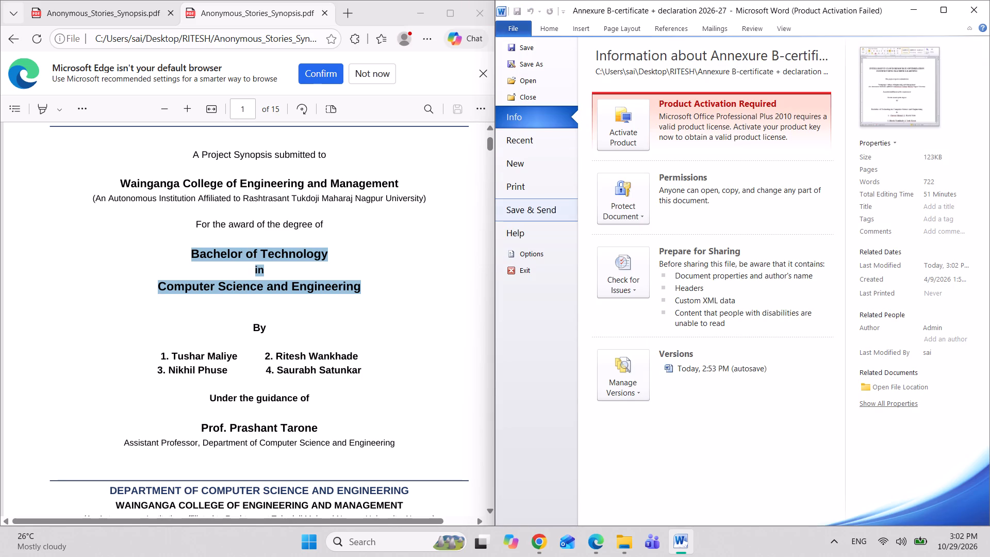
left_click(526, 64)
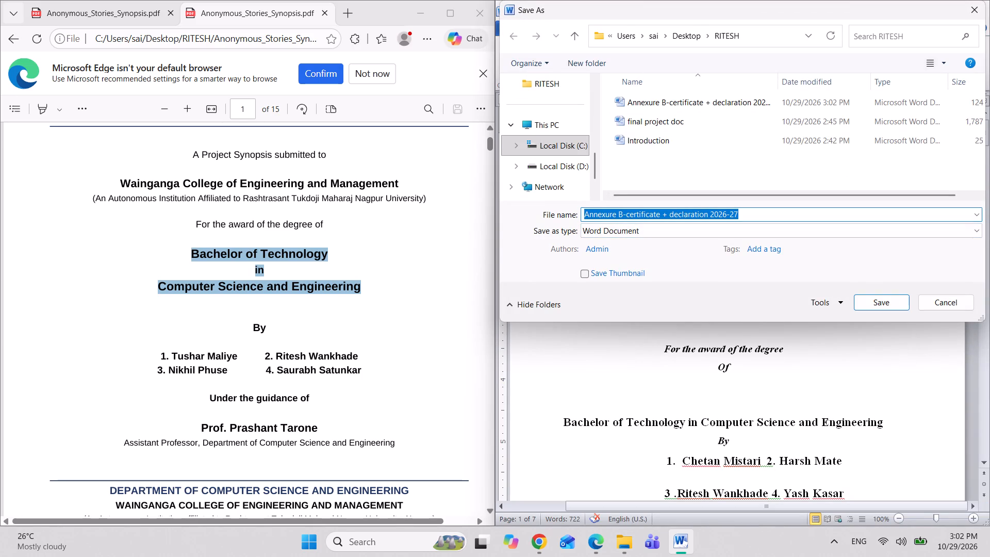
left_click(759, 220)
left_click(759, 220)
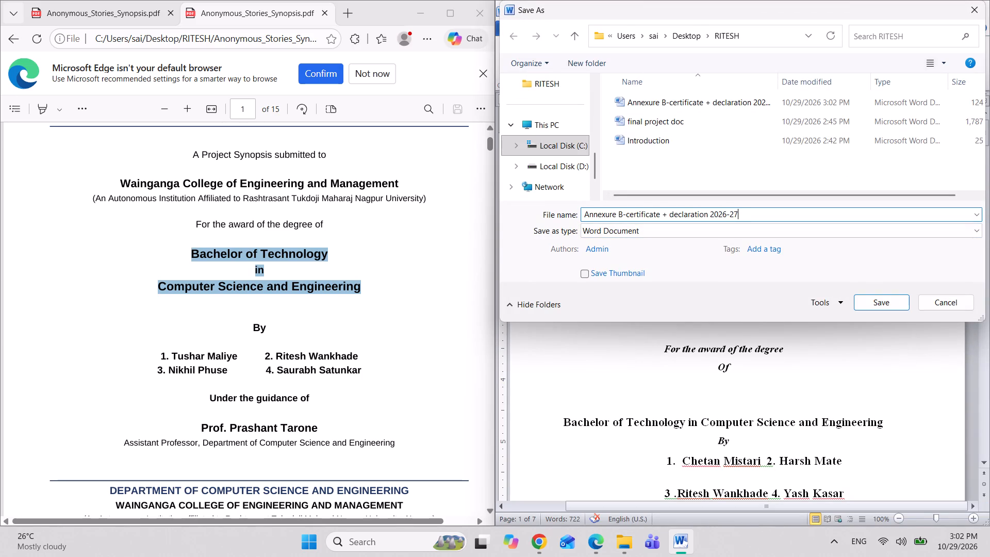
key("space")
left_click(660, 177)
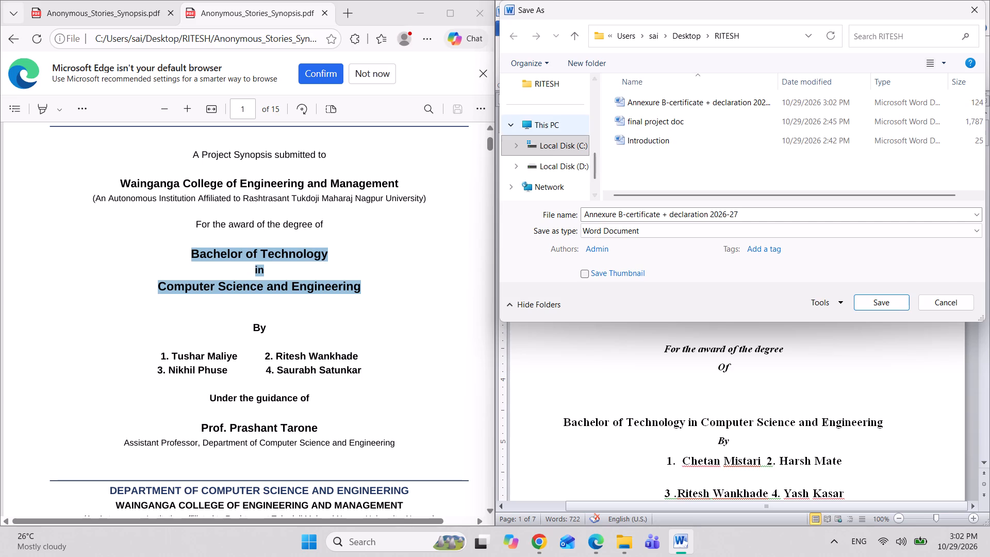
left_click(581, 63)
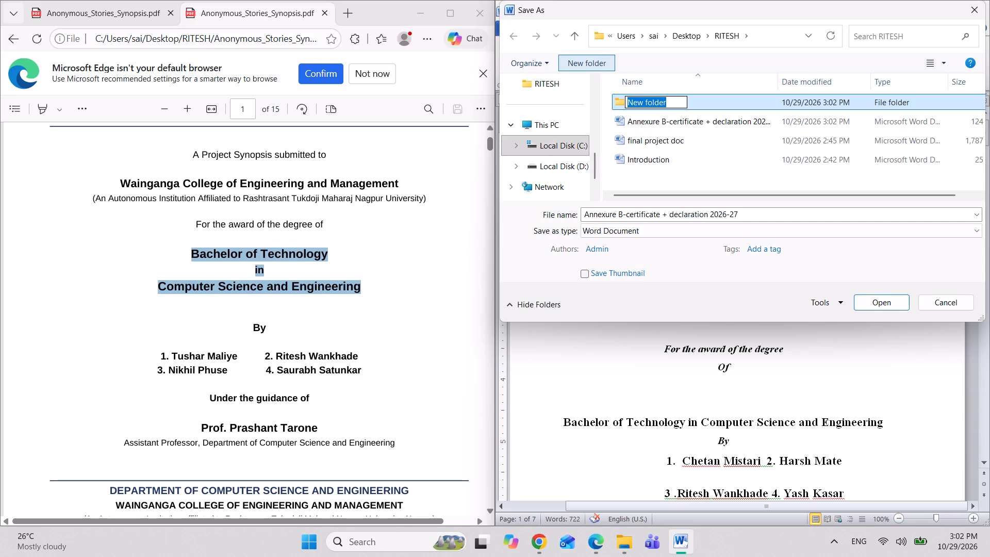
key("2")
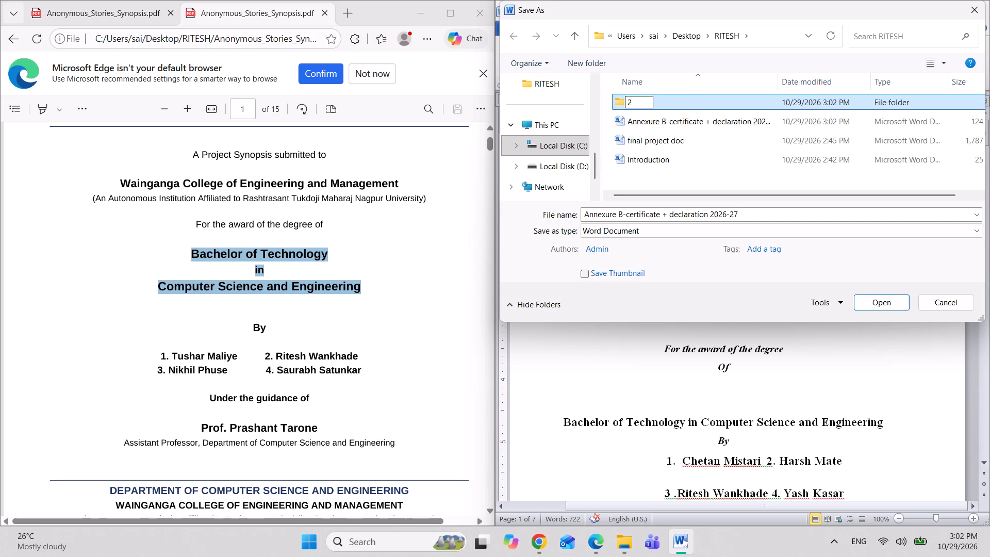
left_click(673, 98)
double_click(673, 98)
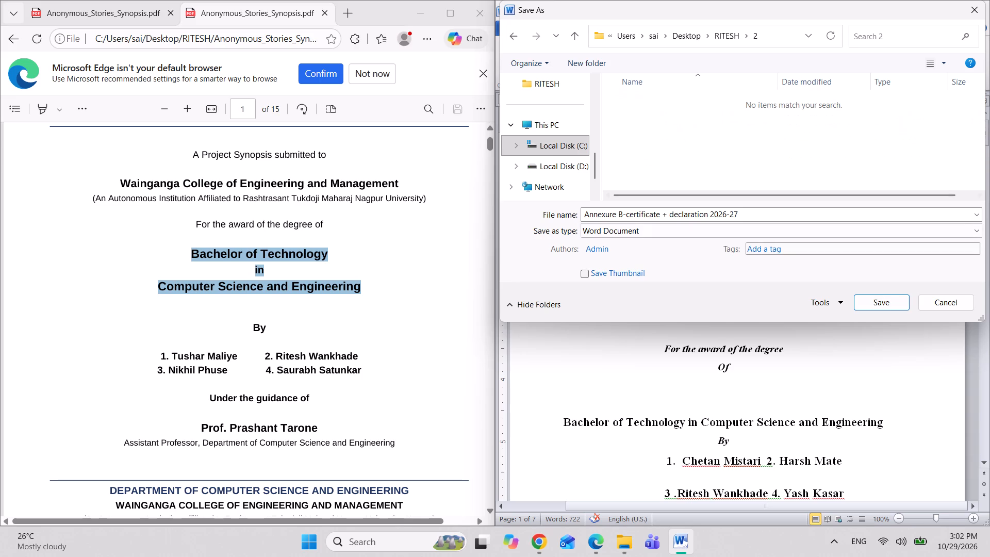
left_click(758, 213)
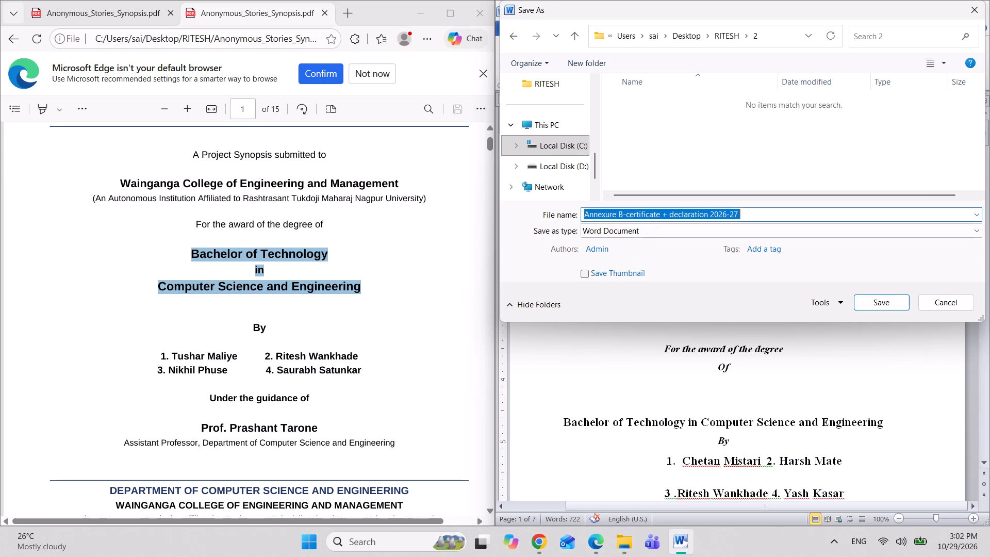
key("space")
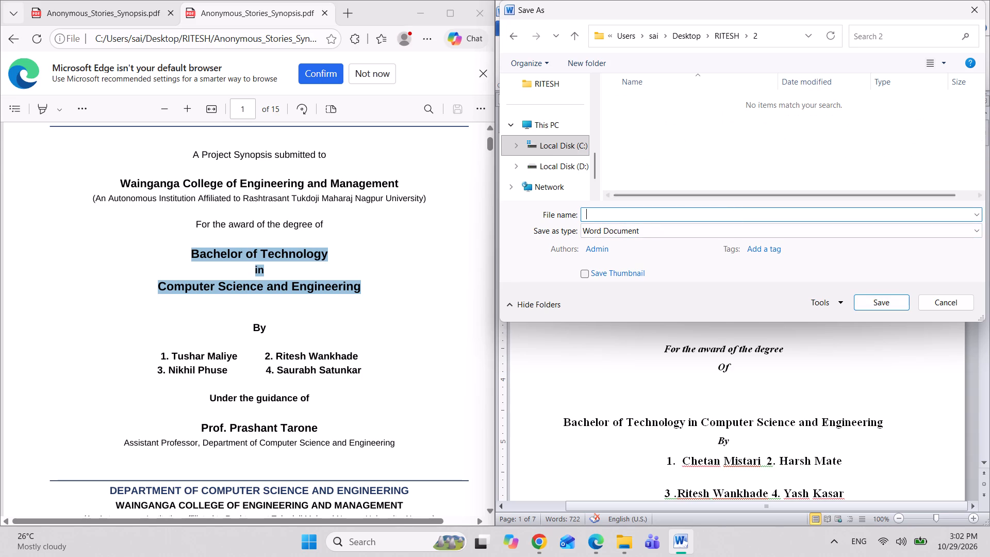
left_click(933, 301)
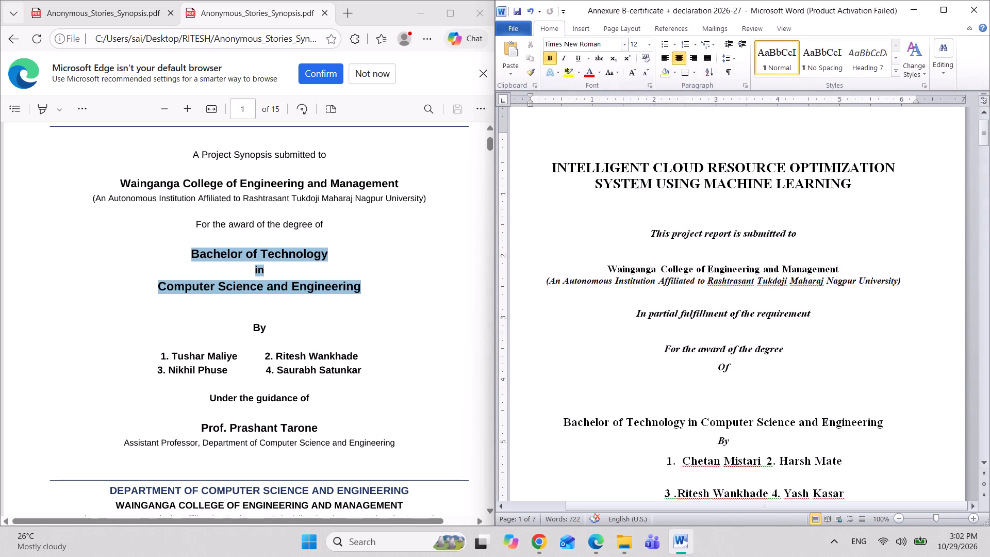
Save a copy of the document in folder 2 as "Annexure B-certificate + declaration 2026-27 0".
left_click(518, 26)
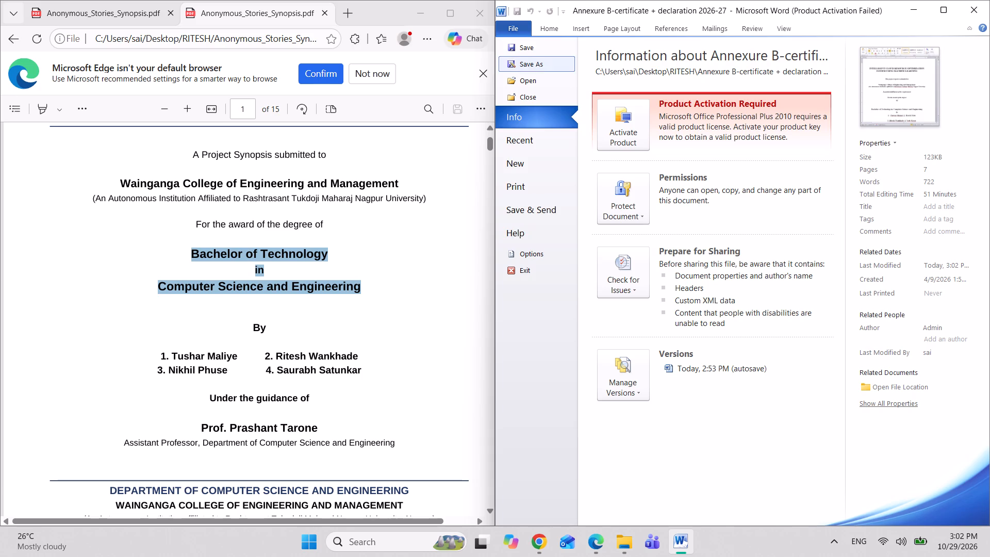
left_click(548, 69)
double_click(637, 97)
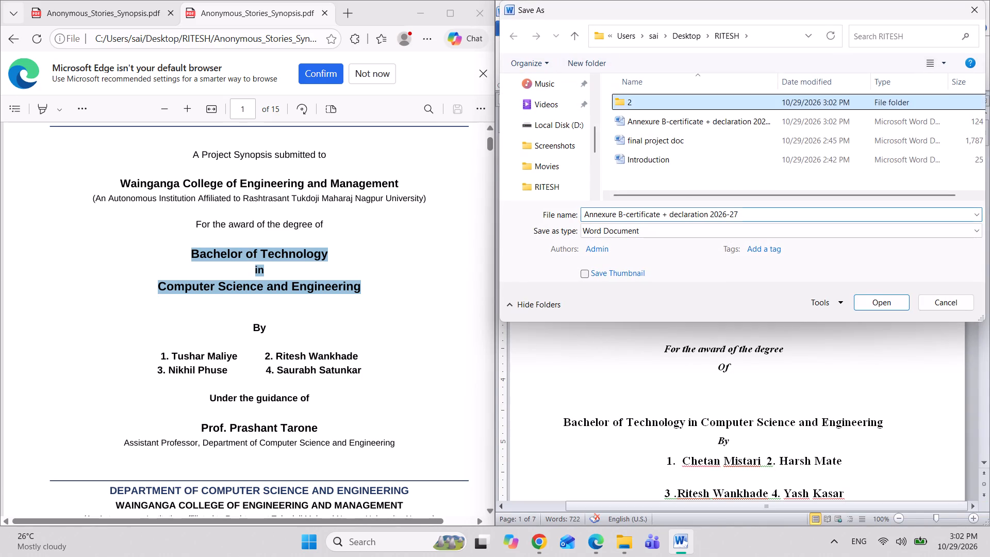
left_click(748, 208)
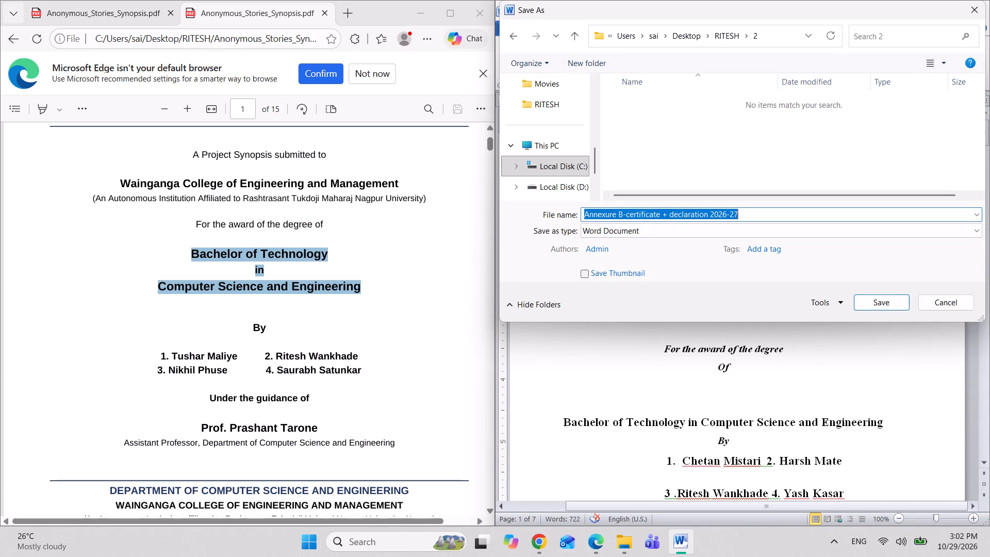
left_click(748, 208)
double_click(748, 208)
left_click(751, 215)
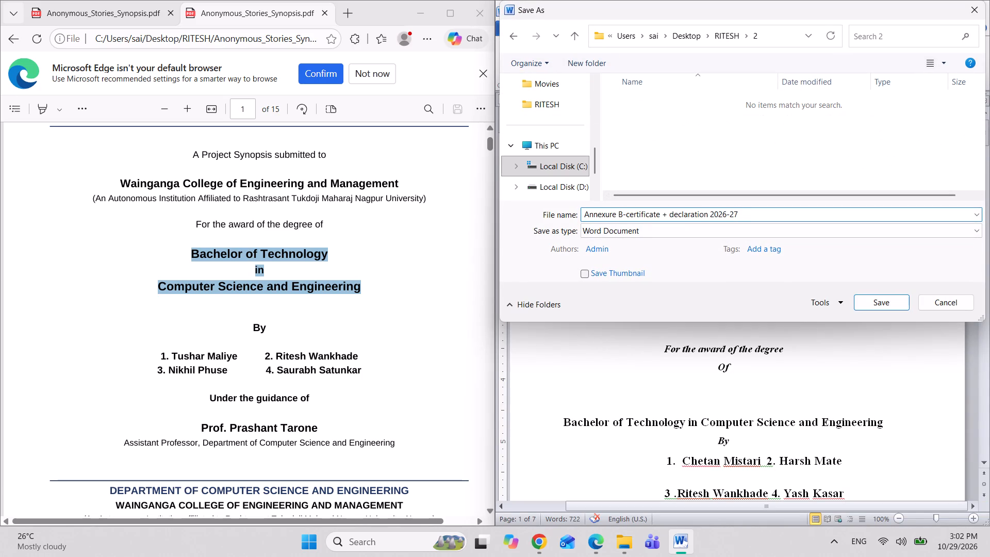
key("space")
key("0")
left_click(876, 301)
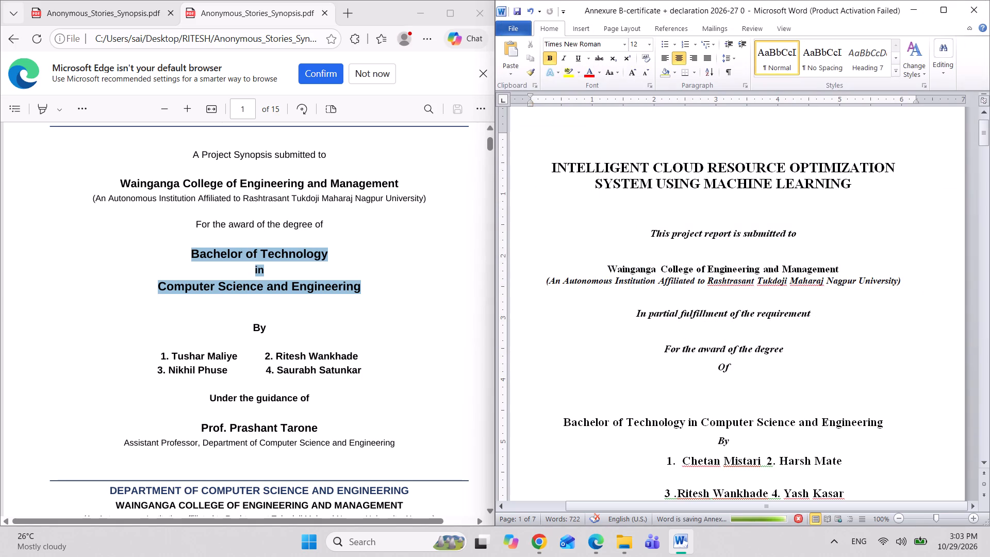
Delete one blank line between "Of" and "Bachelor of Technology in Computer Science and Engineering" on the title page.
scroll(876, 301, "down", 2)
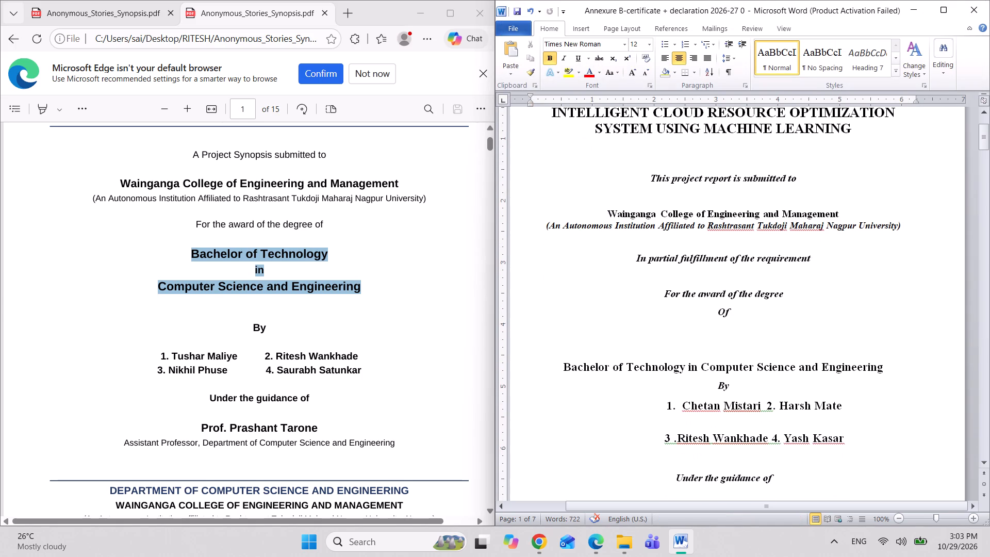
scroll(876, 301, "down", 2)
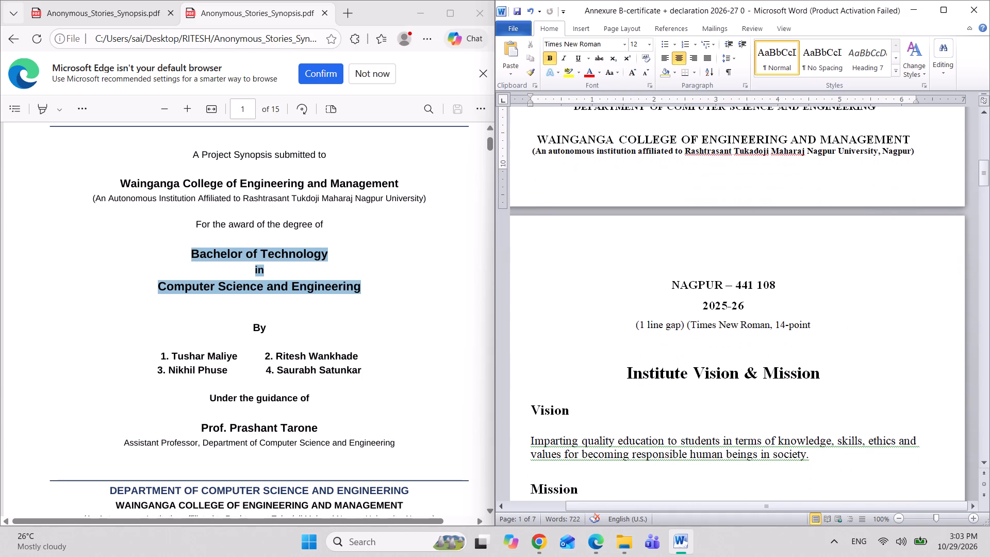
scroll(876, 301, "up", 2)
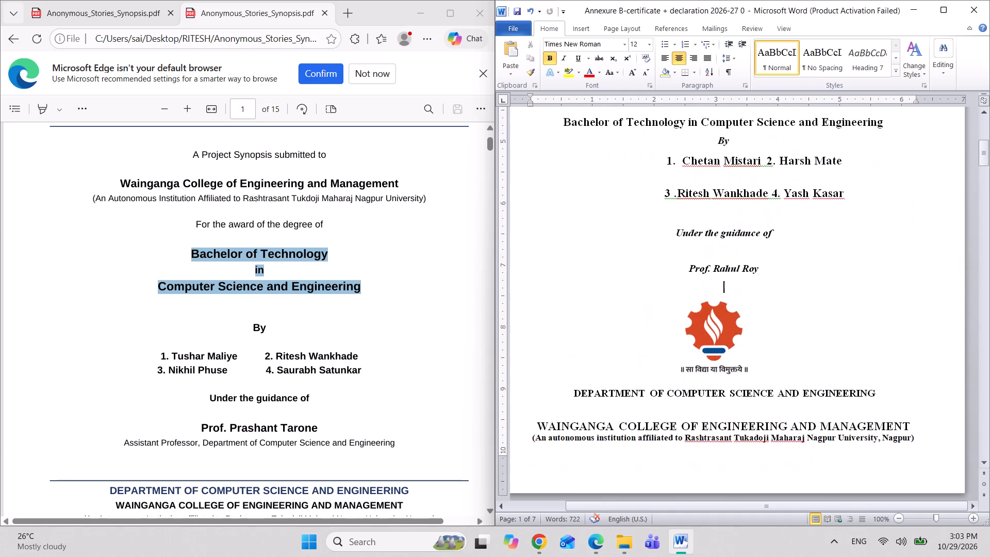
scroll(876, 301, "up", 2)
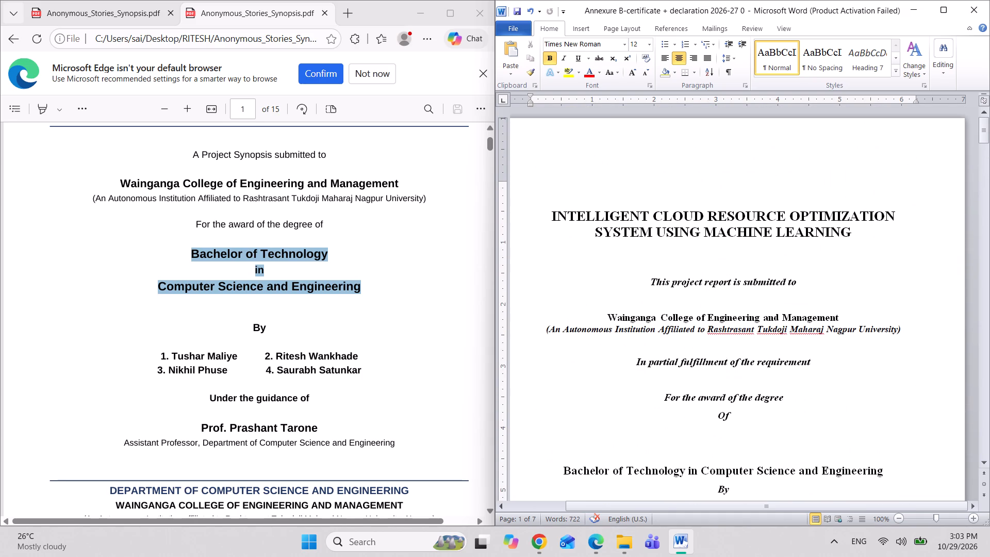
left_click(648, 455)
key("BackSpace")
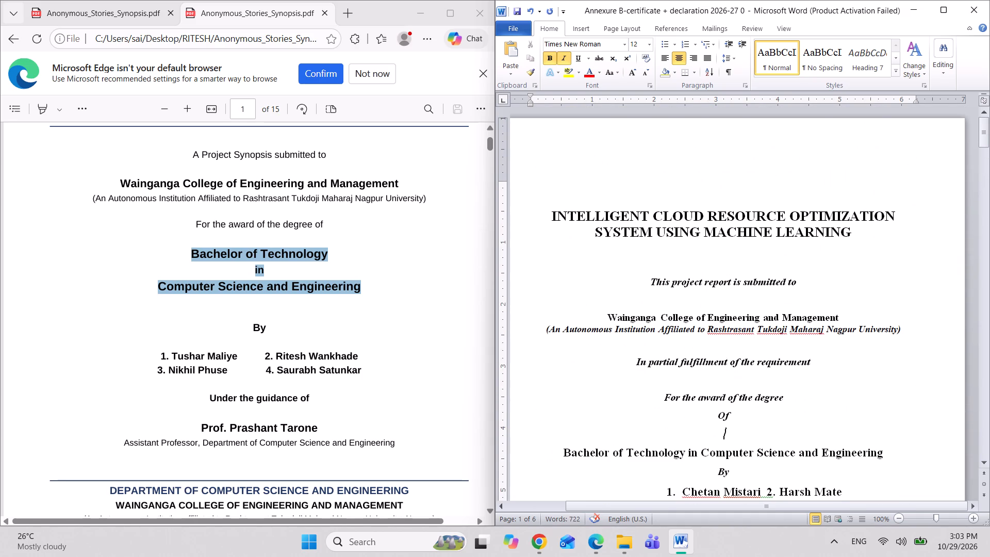
scroll(648, 455, "down", 4)
scroll(648, 455, "up", 2)
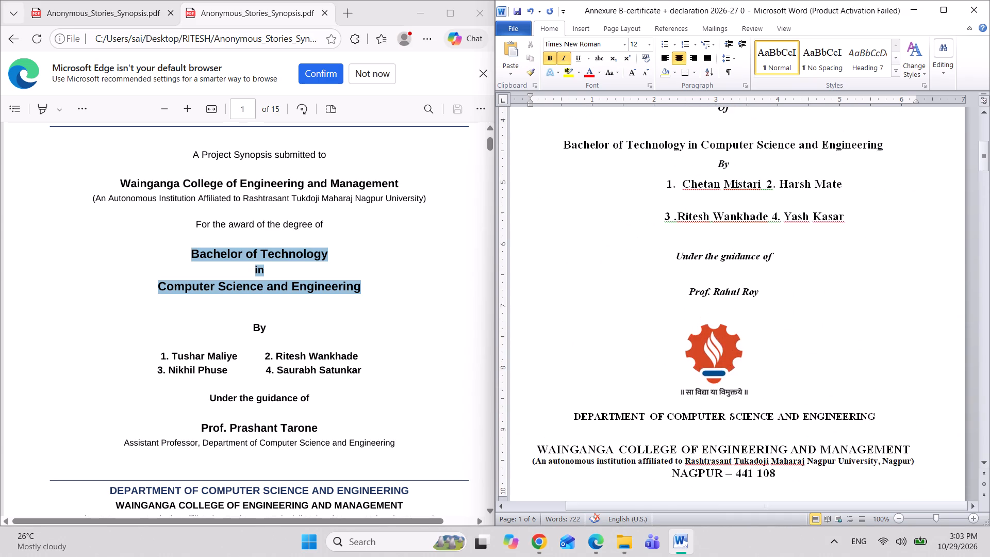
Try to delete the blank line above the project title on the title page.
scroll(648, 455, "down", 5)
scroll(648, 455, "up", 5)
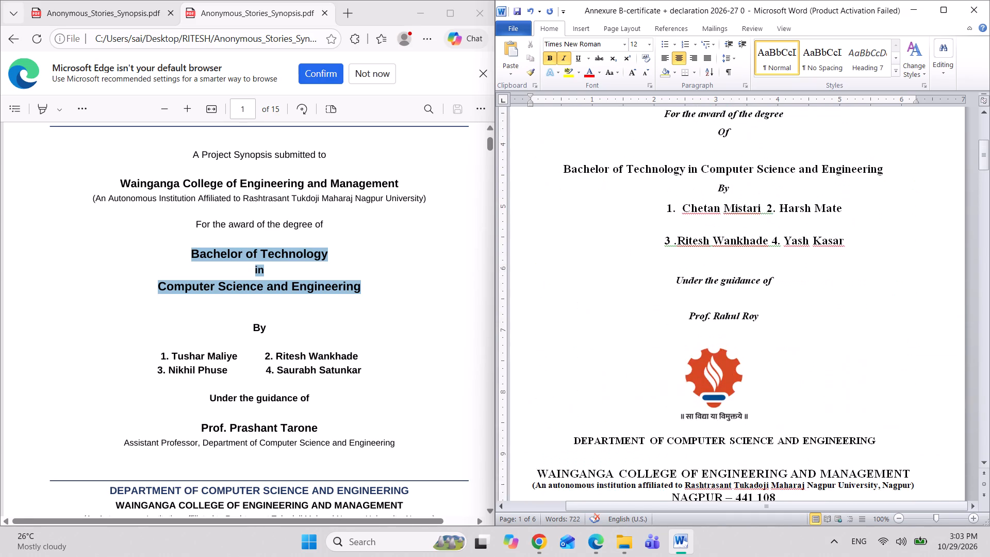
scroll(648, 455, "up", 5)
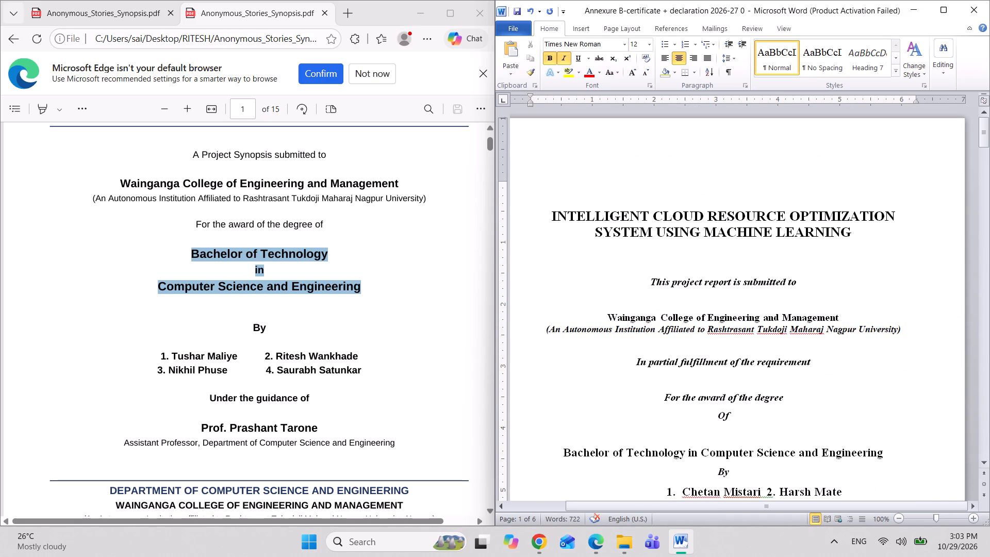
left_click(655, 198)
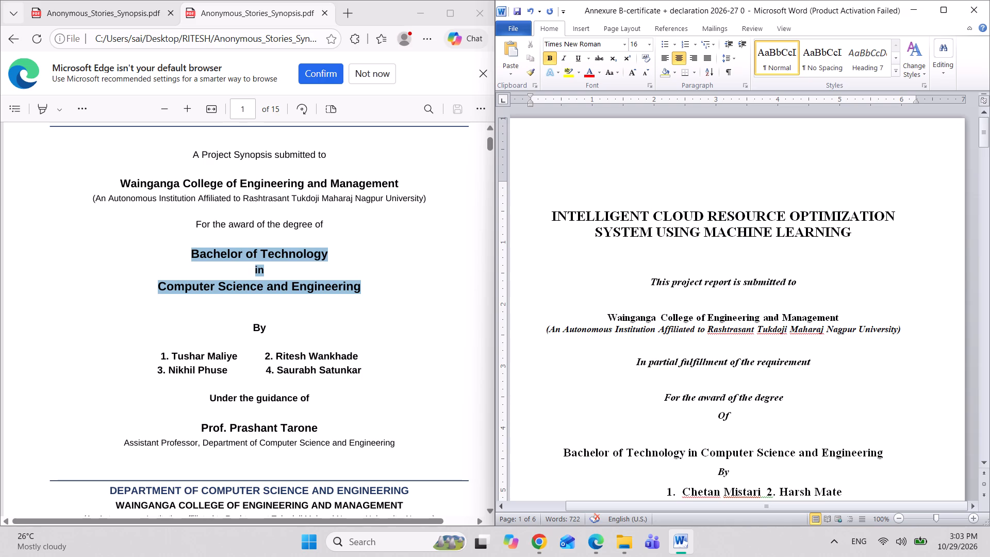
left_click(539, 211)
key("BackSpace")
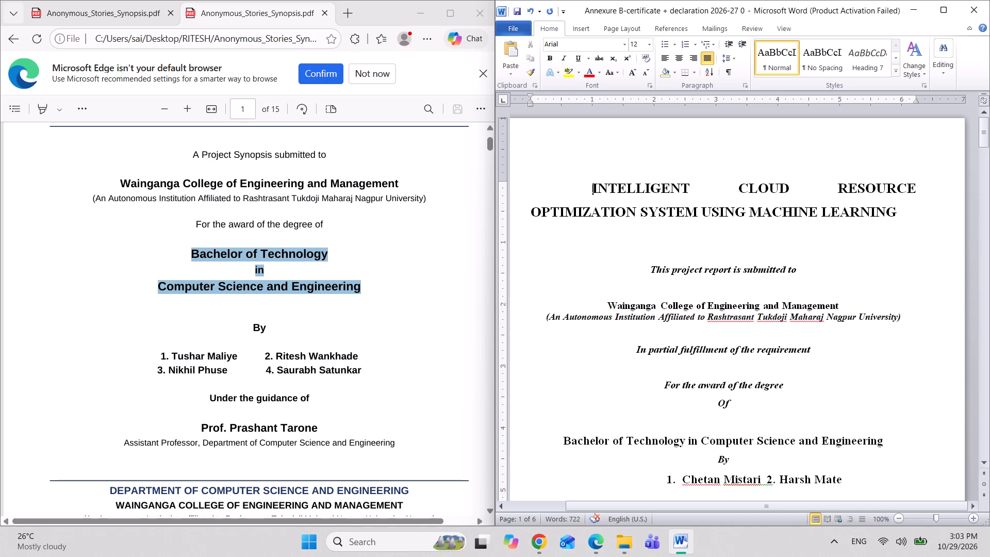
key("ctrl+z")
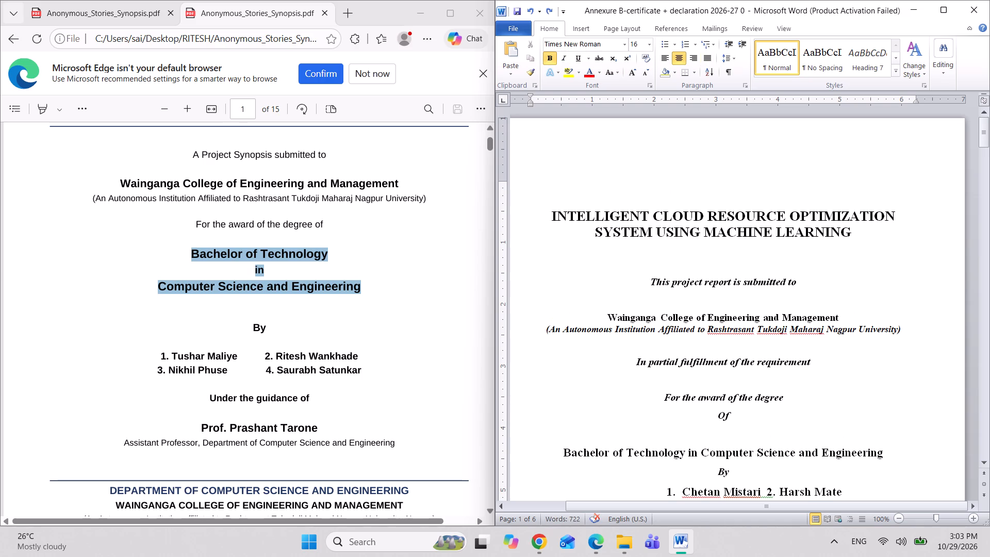
Insert one blank line between "Bachelor of Technology in Computer Science and Engineering" and "By" on the title page.
scroll(711, 346, "down", 3)
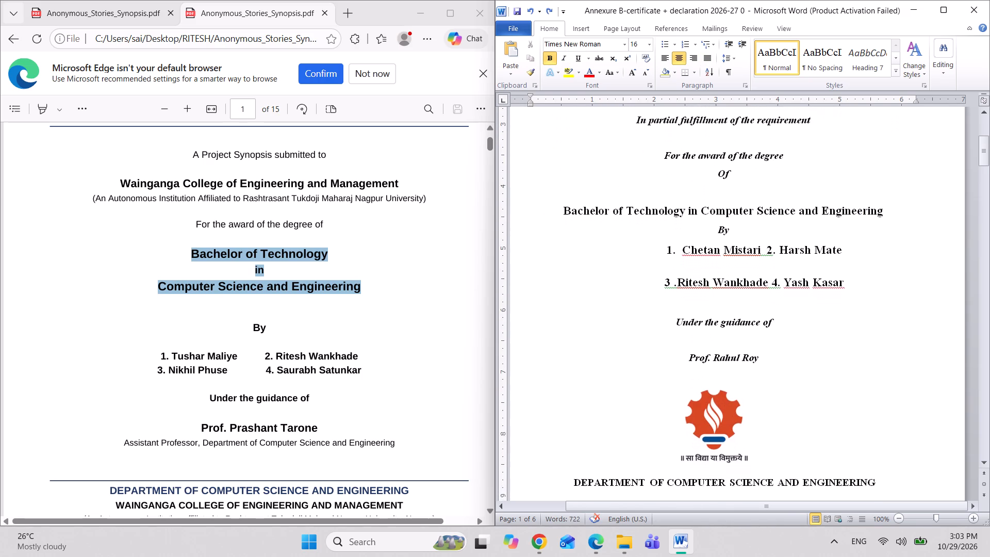
scroll(711, 346, "down", 2)
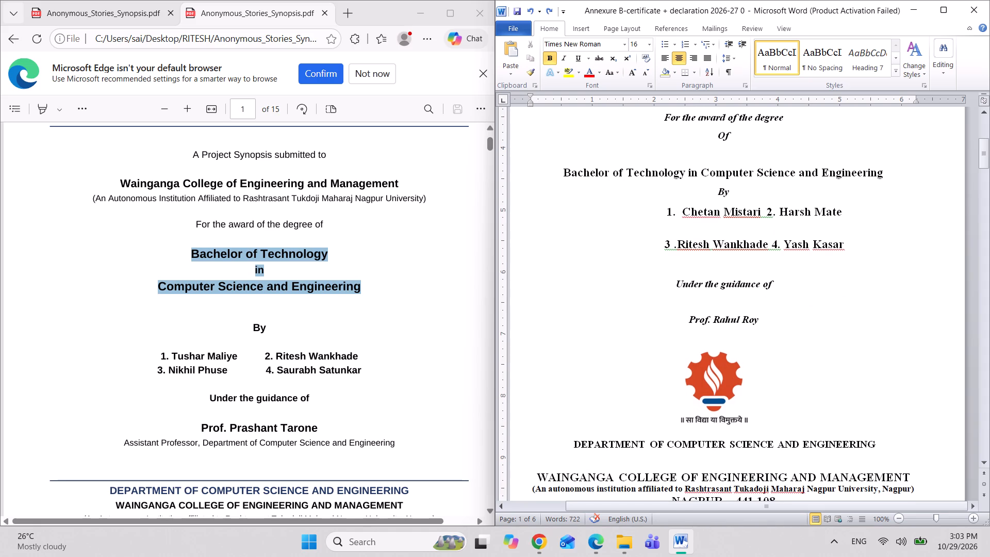
scroll(667, 286, "up", 1)
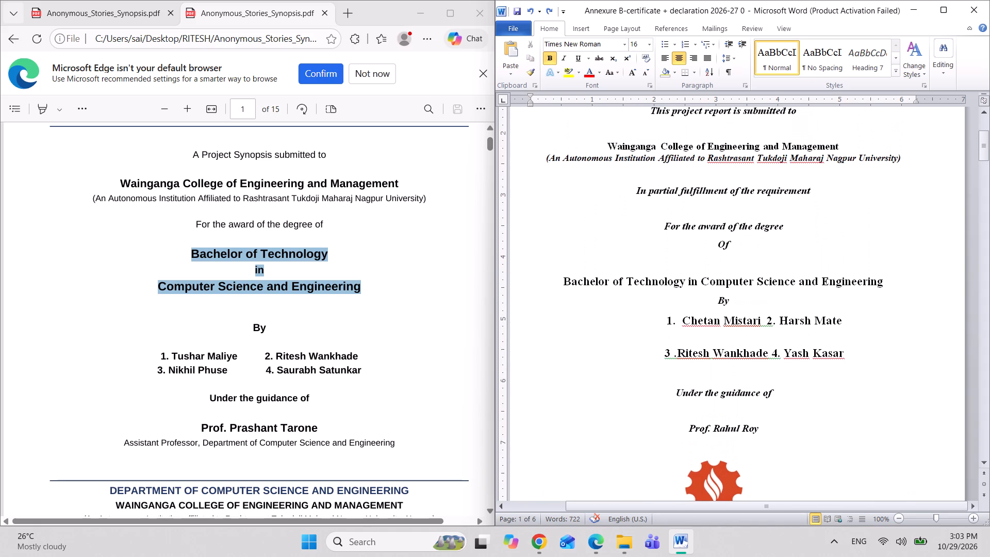
scroll(667, 286, "up", 2)
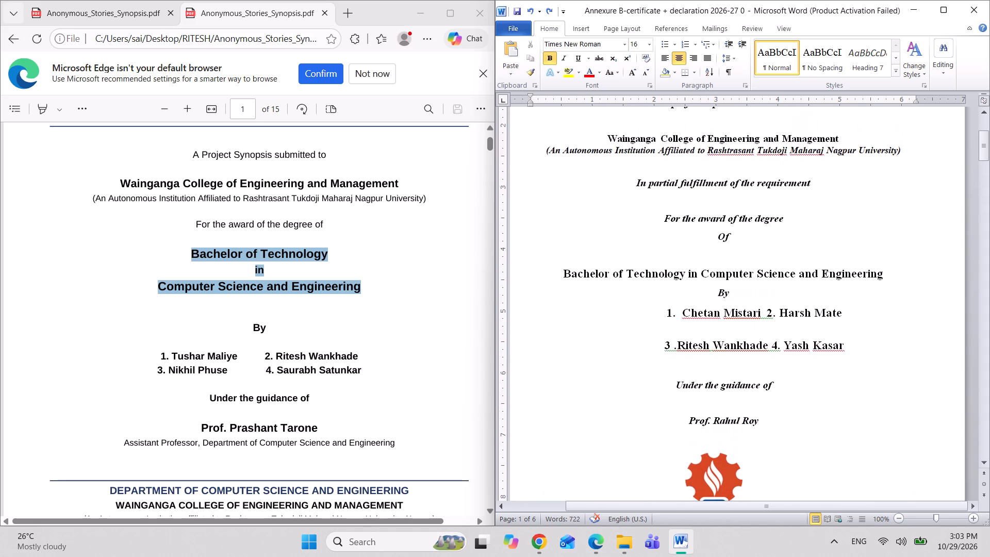
left_click(909, 271)
key("Return")
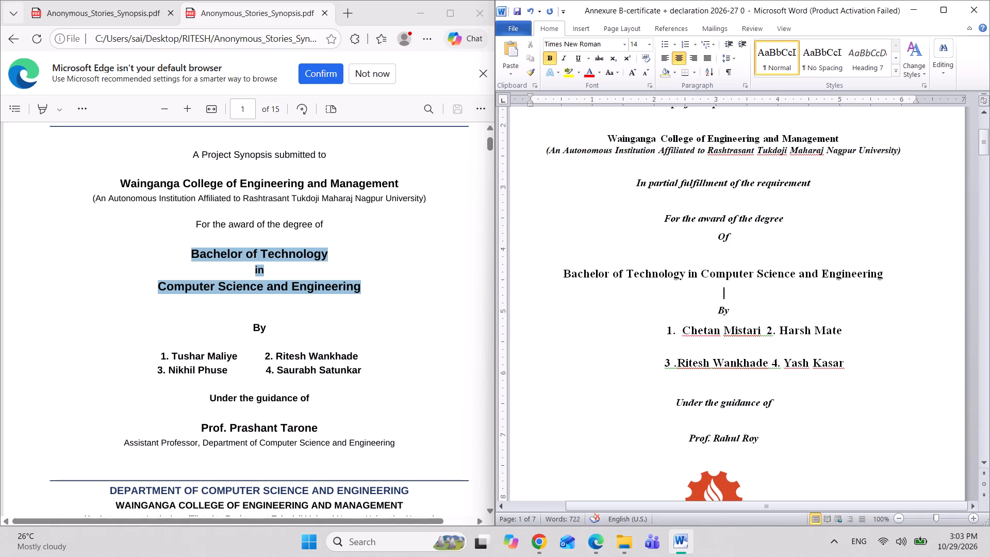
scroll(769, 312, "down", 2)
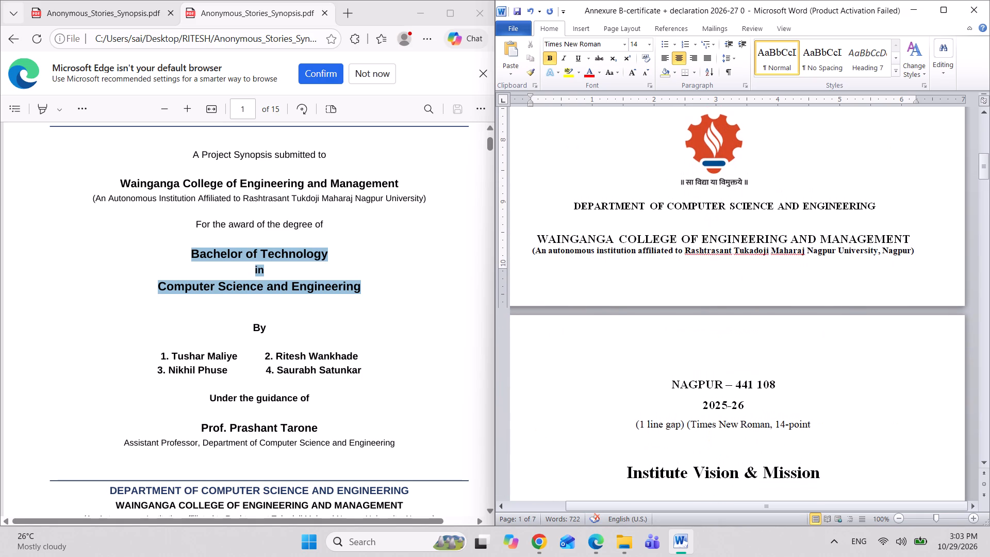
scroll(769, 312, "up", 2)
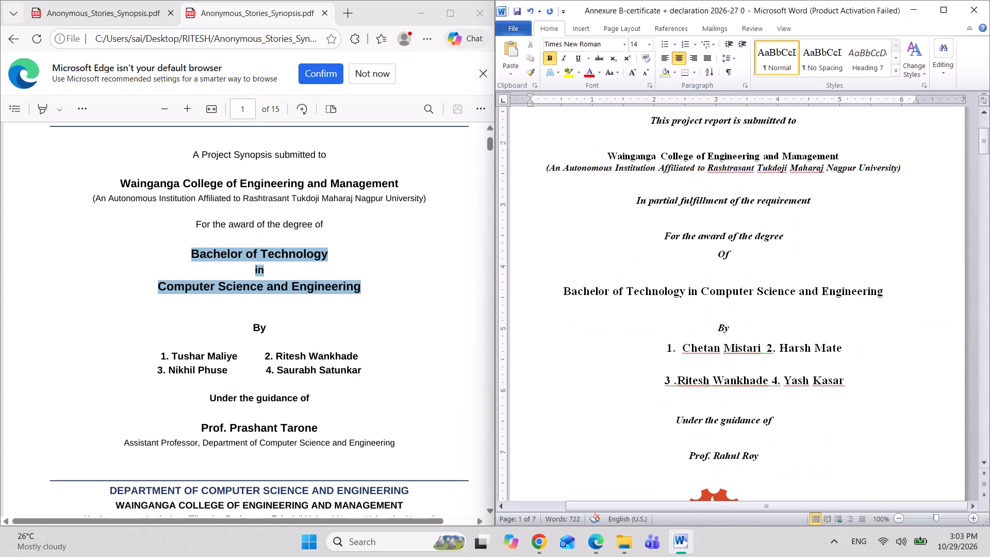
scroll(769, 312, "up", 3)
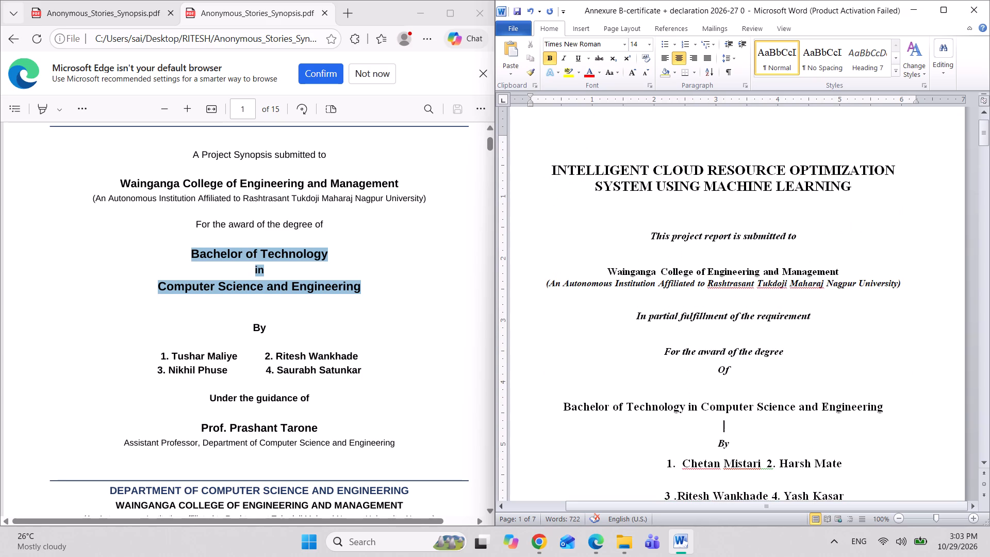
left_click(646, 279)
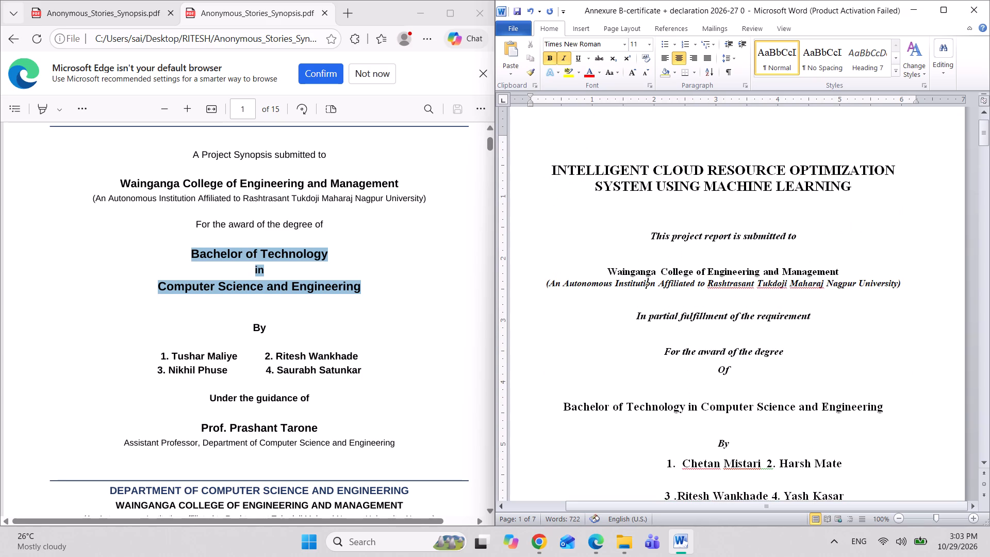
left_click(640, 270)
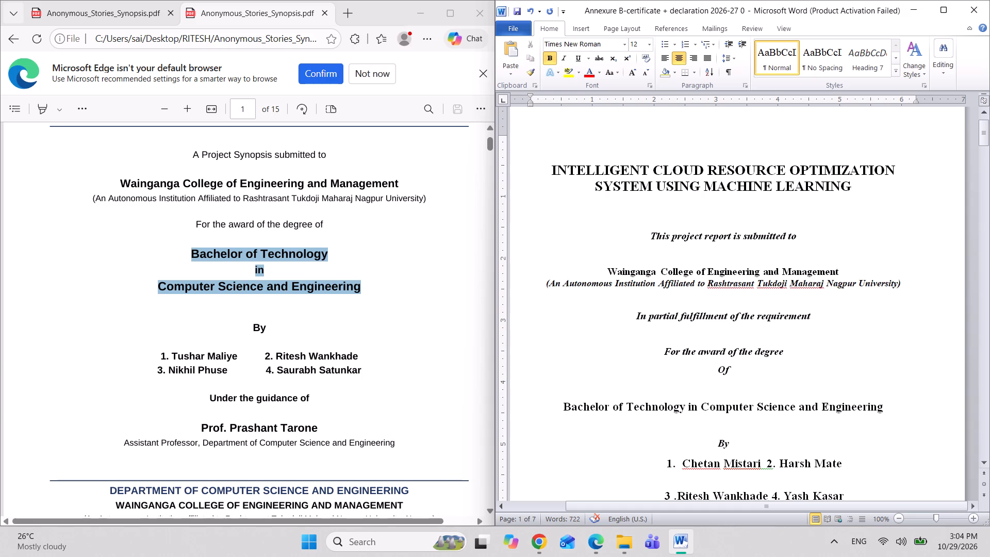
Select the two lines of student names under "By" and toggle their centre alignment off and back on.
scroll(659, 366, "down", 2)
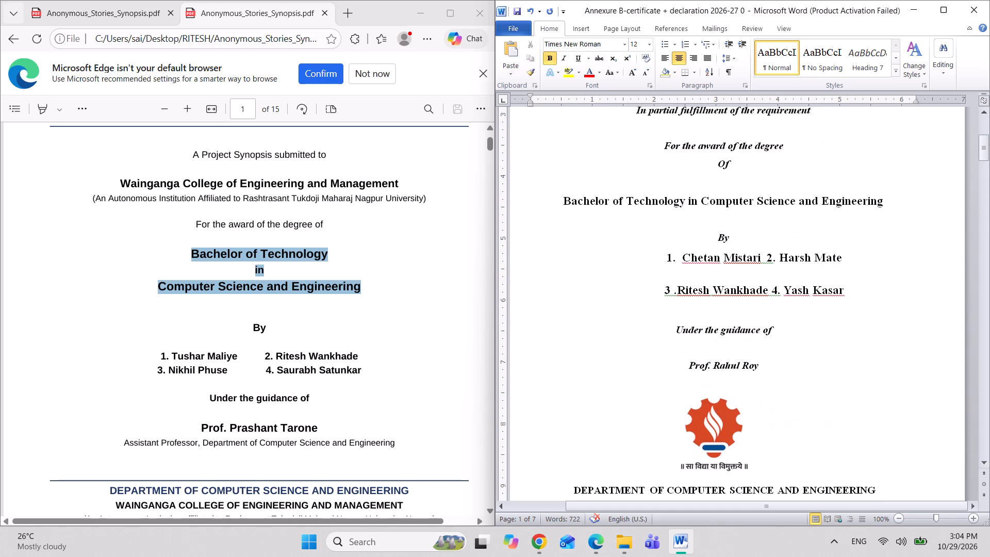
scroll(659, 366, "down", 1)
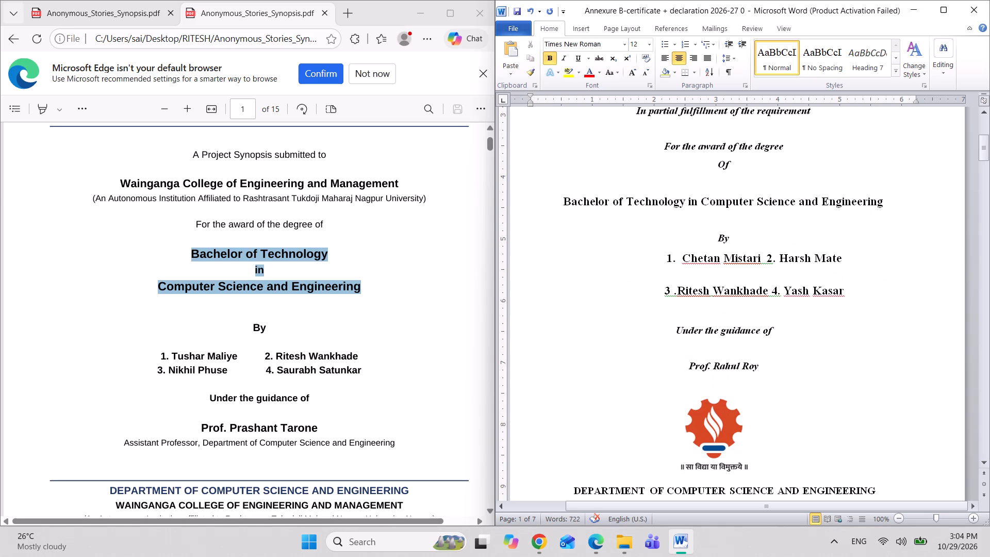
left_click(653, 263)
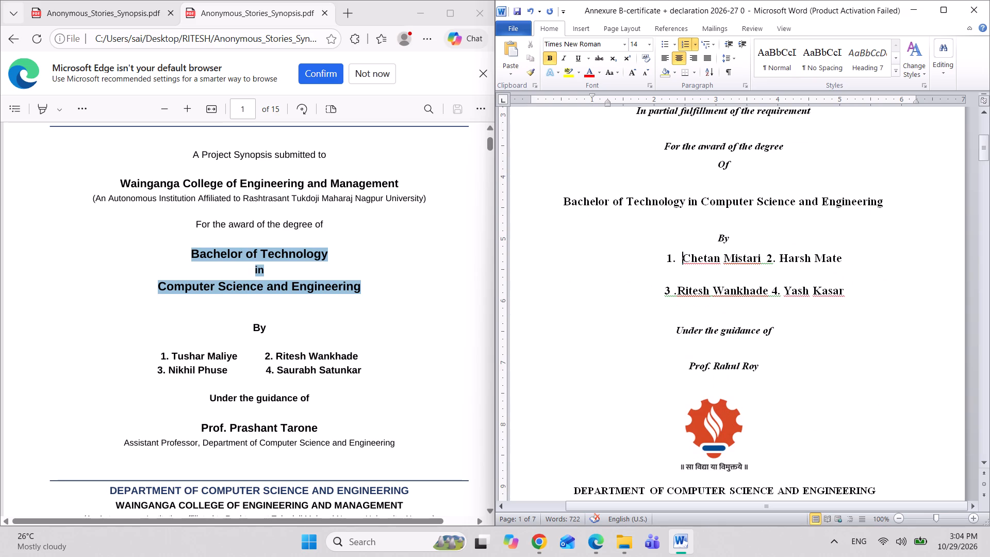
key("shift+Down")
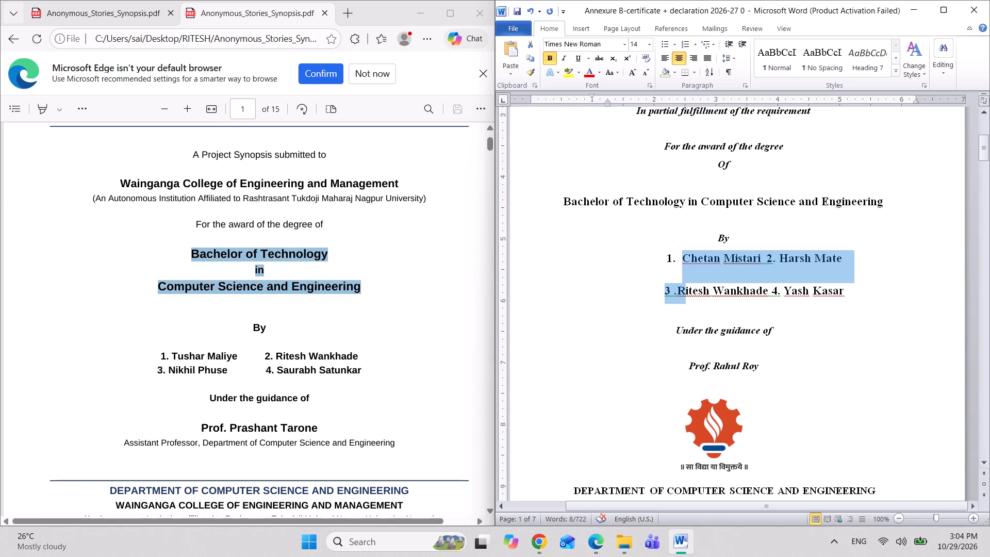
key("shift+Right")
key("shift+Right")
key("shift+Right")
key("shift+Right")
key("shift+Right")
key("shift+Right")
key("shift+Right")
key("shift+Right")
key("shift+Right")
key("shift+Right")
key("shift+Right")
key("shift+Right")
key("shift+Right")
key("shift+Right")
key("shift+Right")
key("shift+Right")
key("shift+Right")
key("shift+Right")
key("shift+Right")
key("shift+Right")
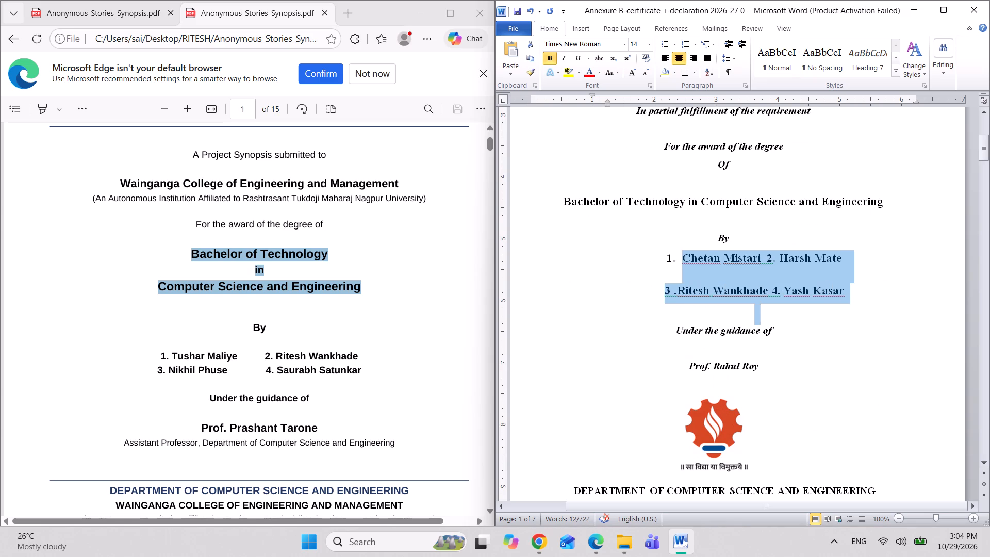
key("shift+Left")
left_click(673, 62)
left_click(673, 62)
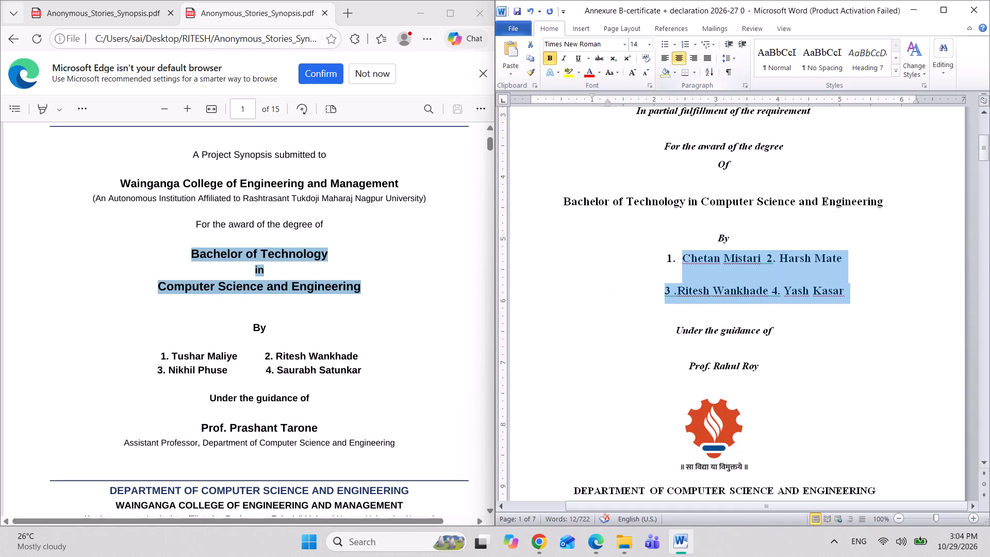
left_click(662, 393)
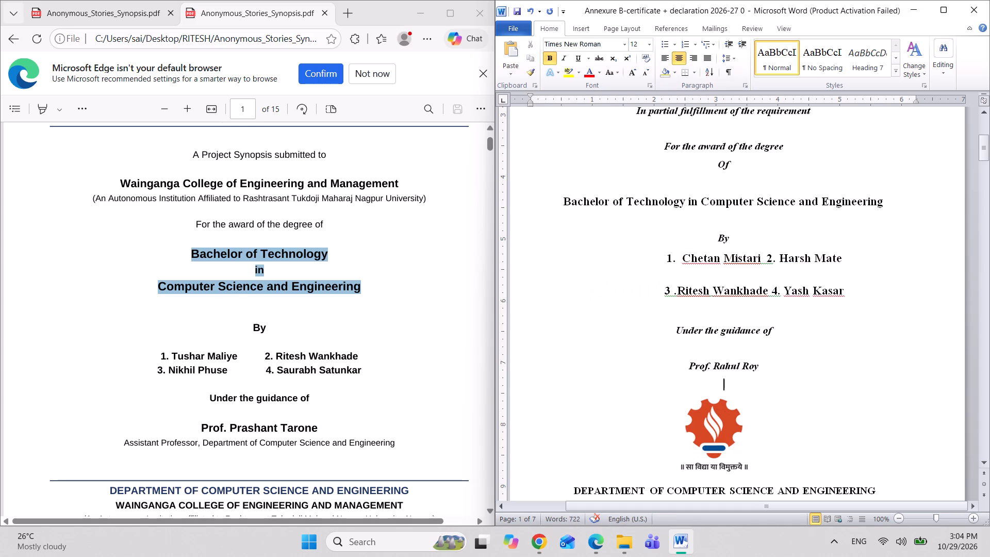
Delete the blank line between the department heading and "WAINGANGA COLLEGE OF ENGINEERING AND MANAGEMENT" on the title page.
scroll(662, 393, "down", 1)
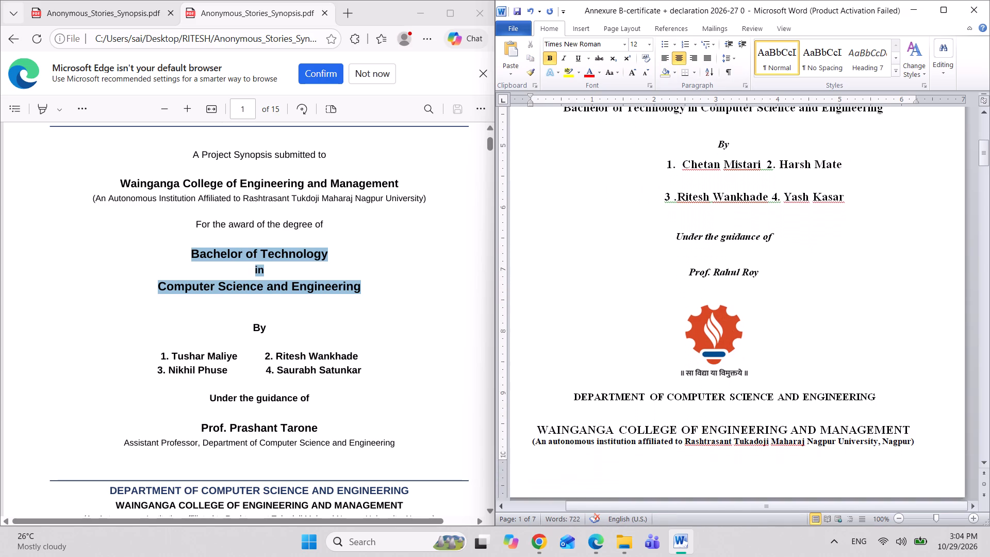
scroll(662, 393, "down", 2)
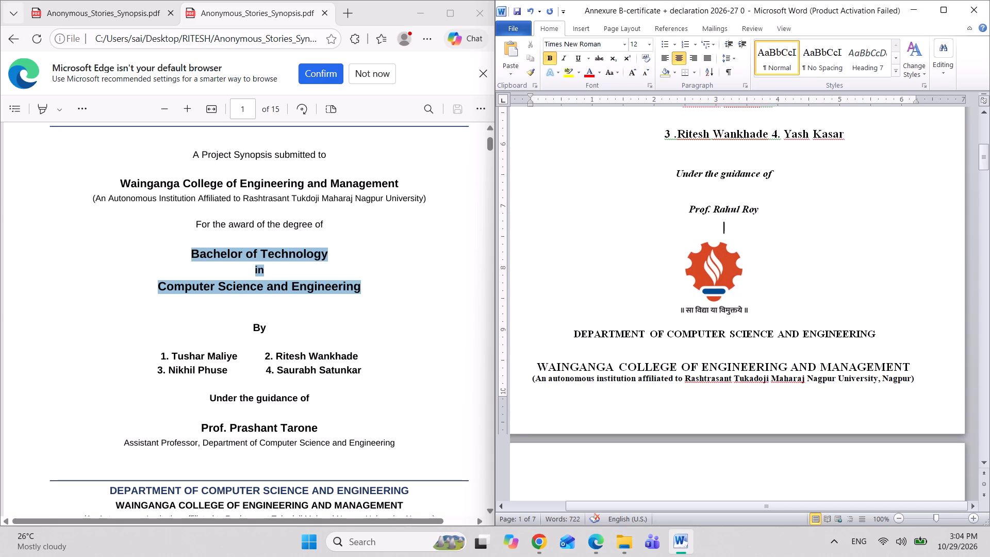
left_click(530, 362)
key("BackSpace")
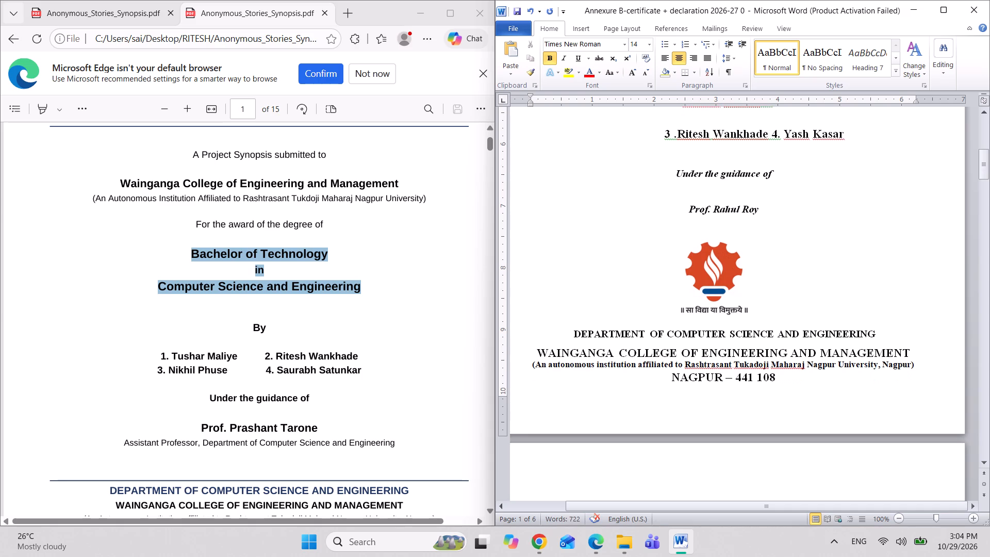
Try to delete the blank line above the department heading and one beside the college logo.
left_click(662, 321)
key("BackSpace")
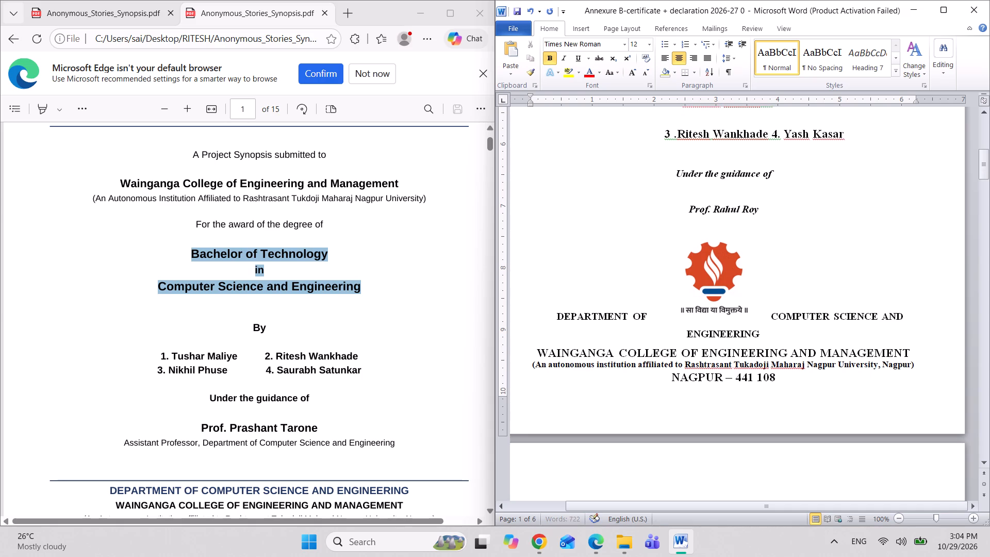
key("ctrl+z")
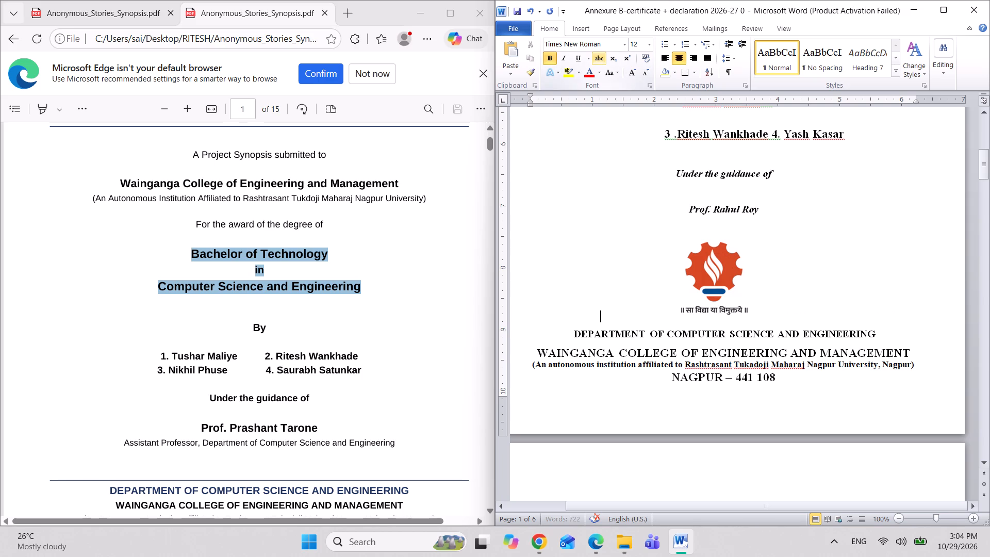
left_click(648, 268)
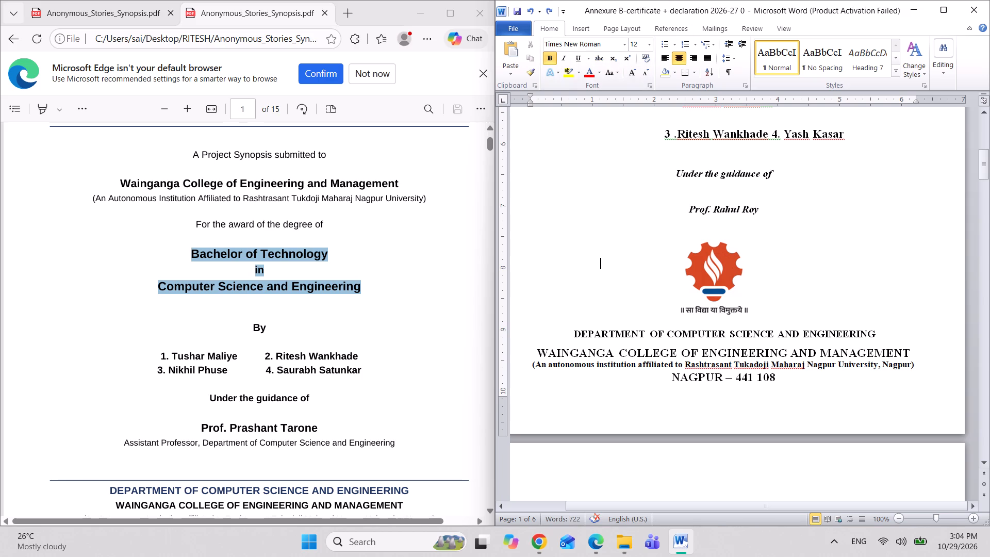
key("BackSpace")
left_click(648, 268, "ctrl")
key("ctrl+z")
Delete the blank line between "Under the guidance of" and the guide's name on the title page.
left_click(679, 206)
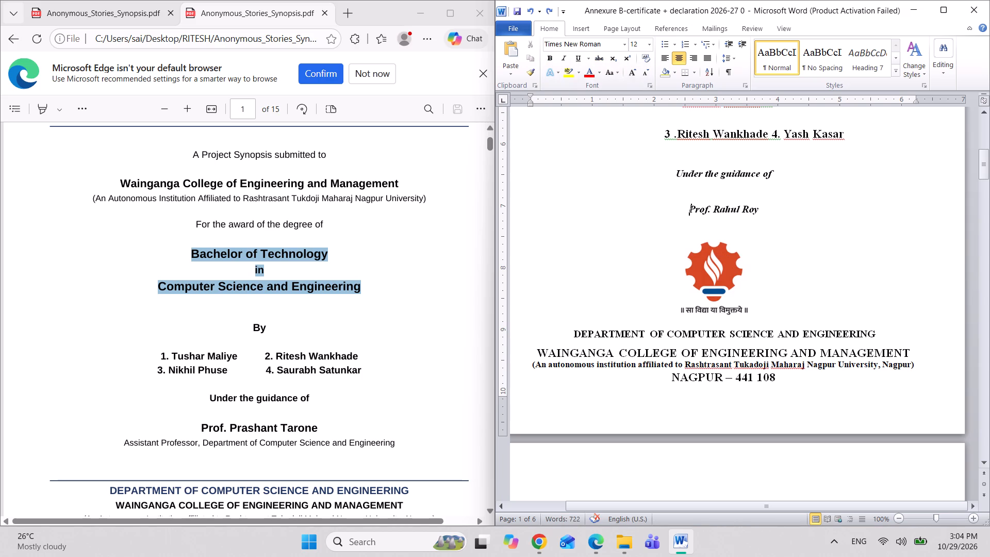
key("BackSpace")
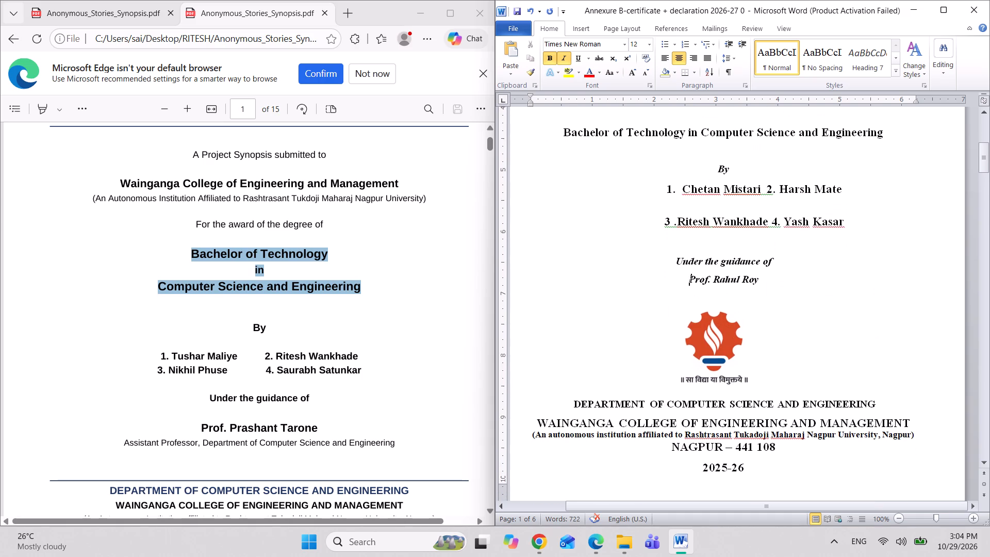
scroll(679, 206, "down", 2)
scroll(679, 206, "up", 1)
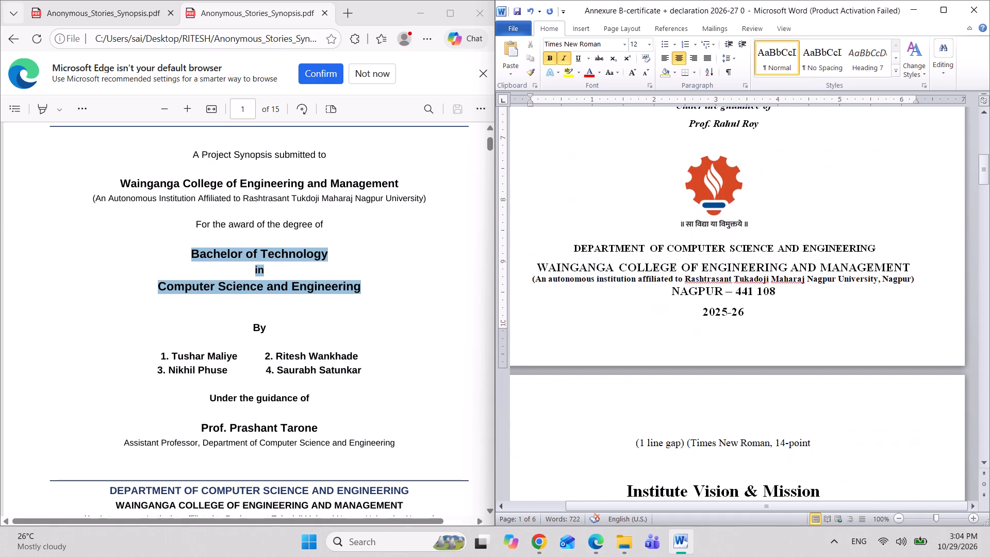
scroll(605, 432, "down", 1)
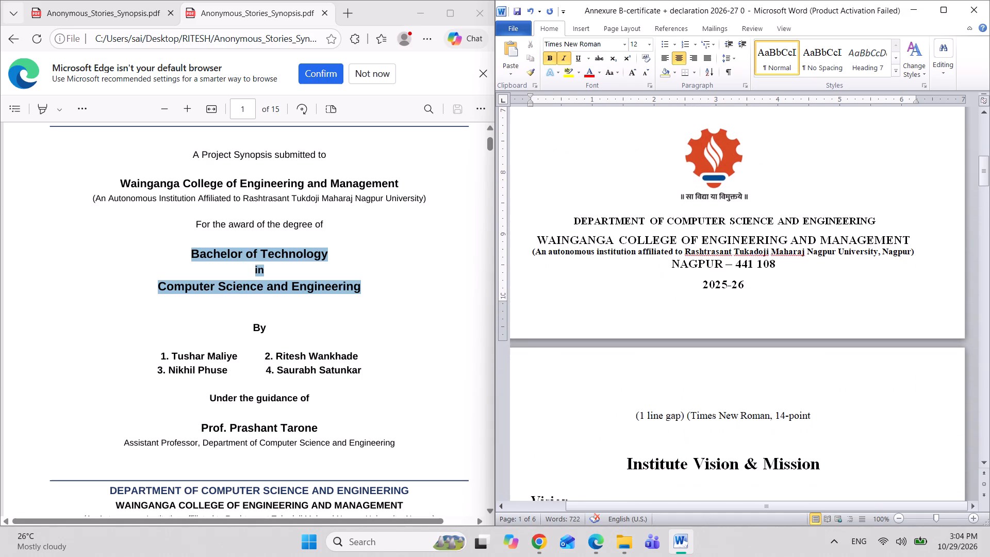
Delete the "(1 line gap) (Times New Roman, 14-point" placeholder line above "Institute Vision & Mission" and undo the last deletion.
left_click(723, 283)
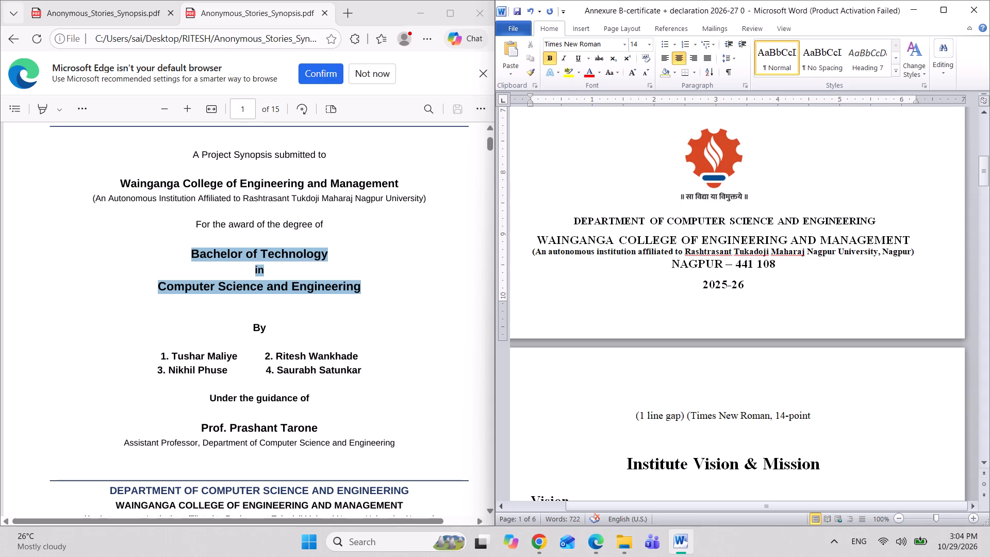
left_click(615, 422)
left_click(615, 422)
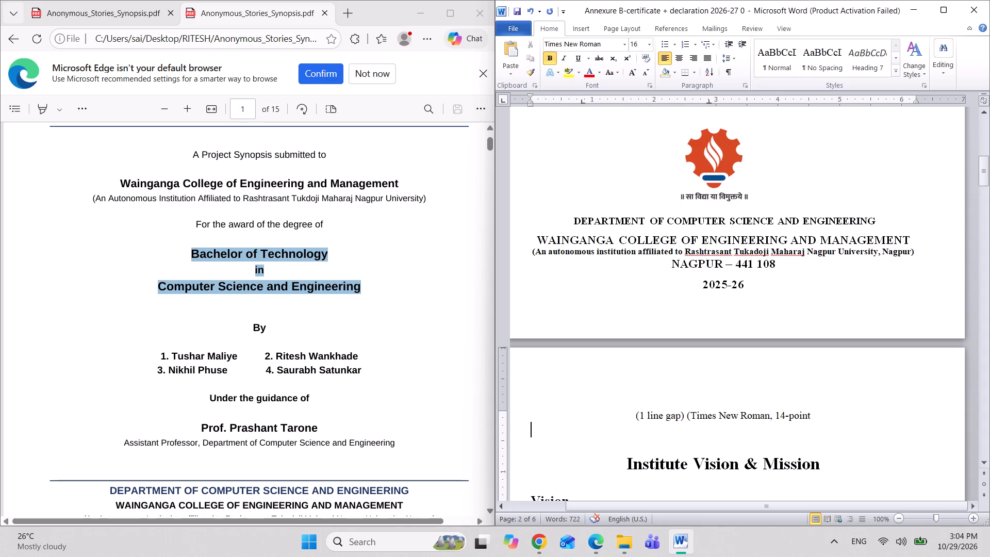
left_click(629, 420)
key("shift+Down")
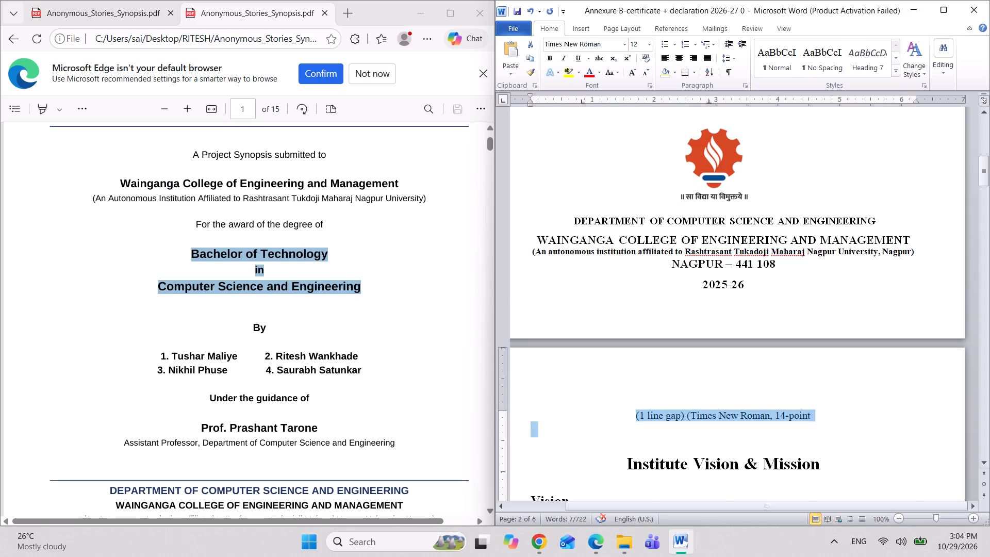
key("BackSpace")
key("BackSpace")
key("BackSpace")
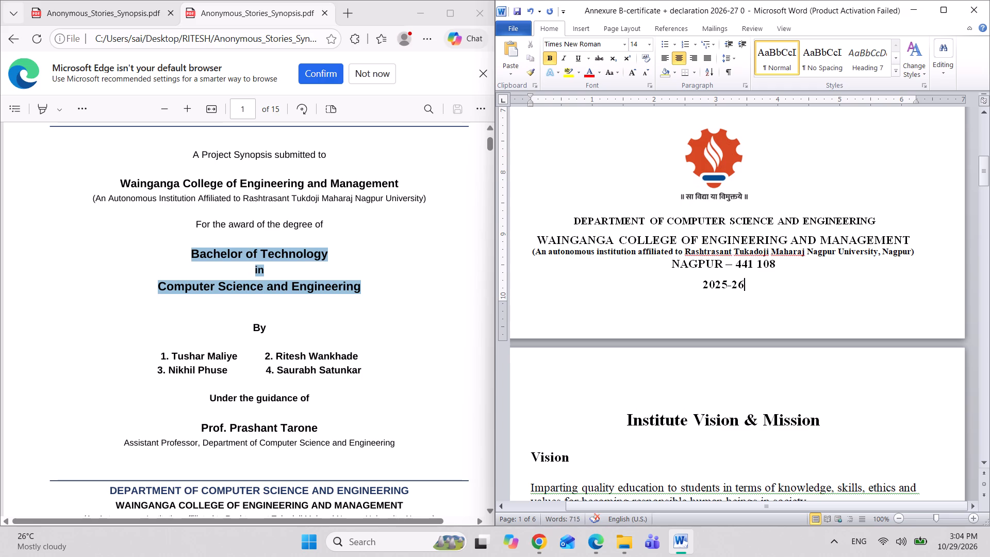
key("ctrl+z")
Review the vision and mission, PEO and PSO pages of the annexure against the synopsis PDF.
scroll(363, 386, "down", 2)
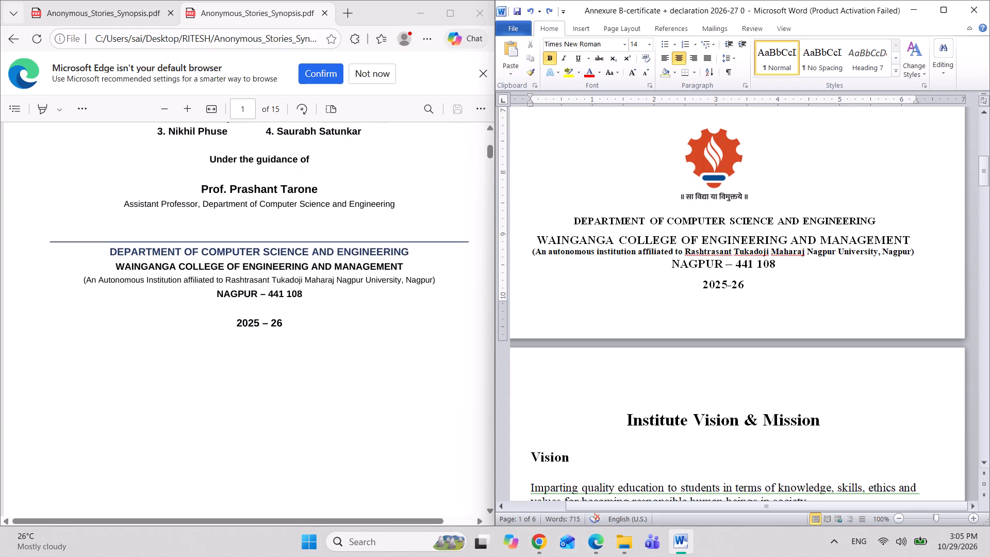
scroll(363, 386, "down", 5)
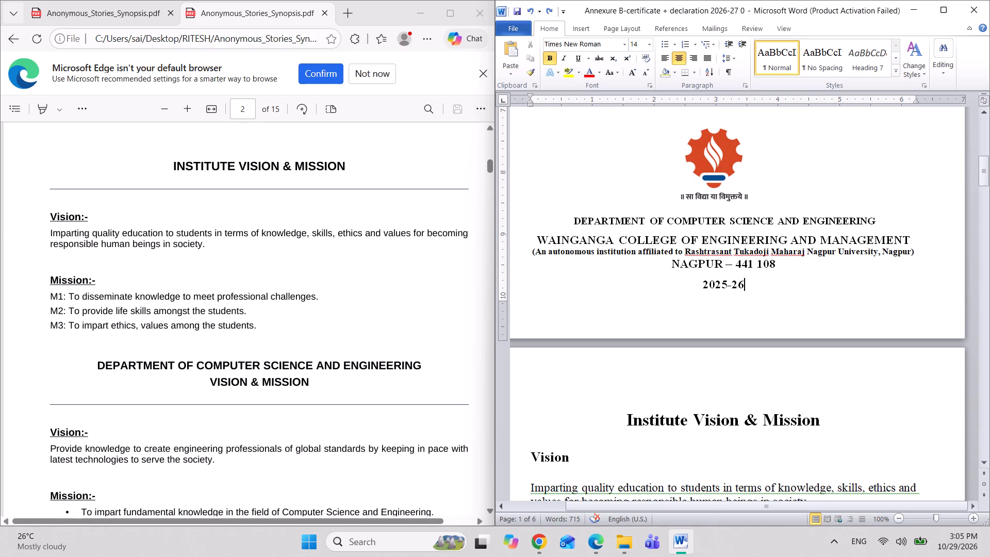
scroll(623, 429, "down", 1)
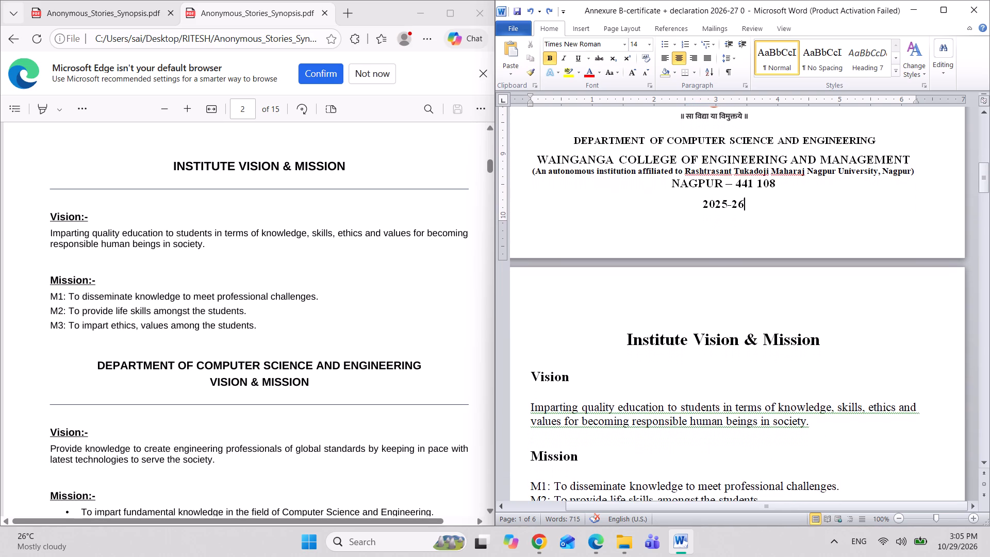
scroll(623, 429, "down", 2)
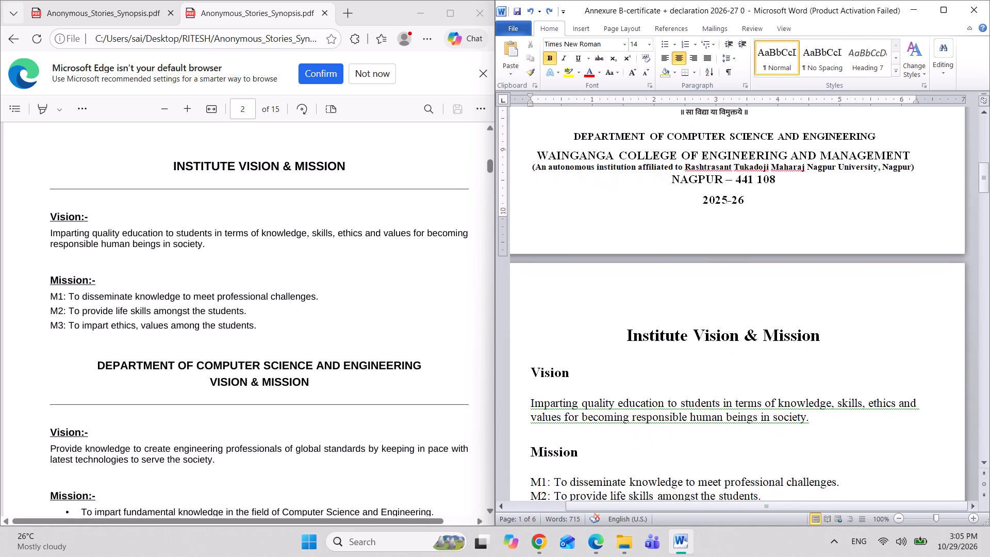
scroll(623, 429, "down", 2)
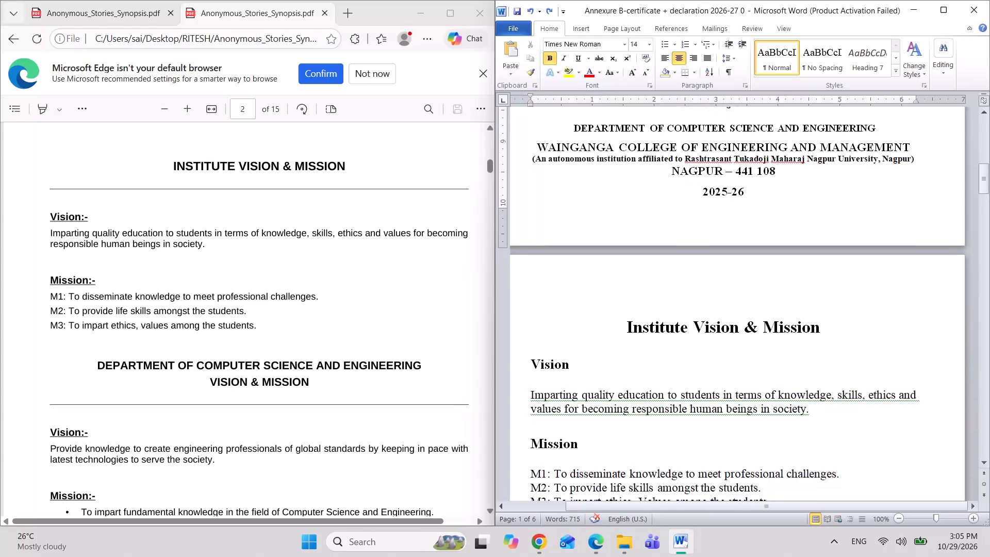
scroll(623, 429, "down", 1)
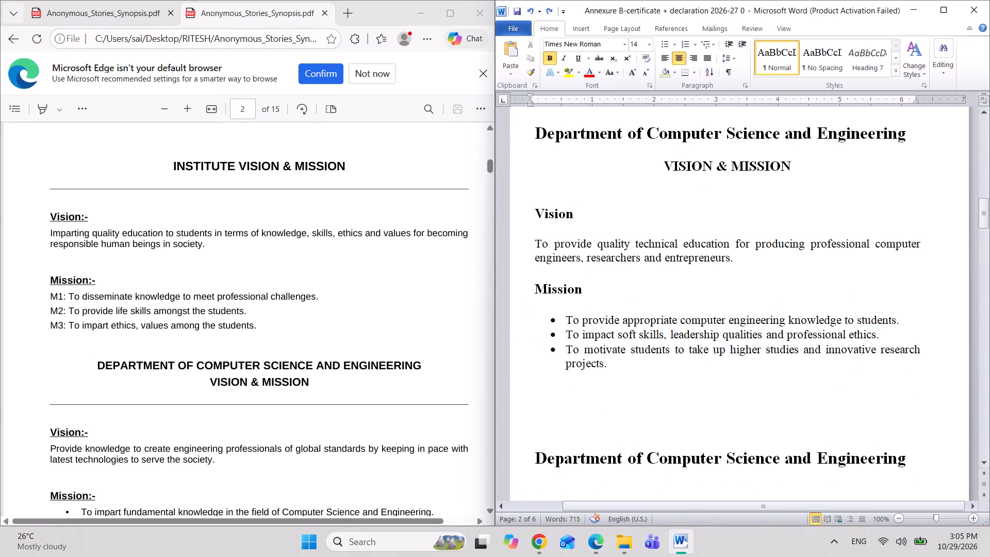
scroll(623, 429, "down", 3)
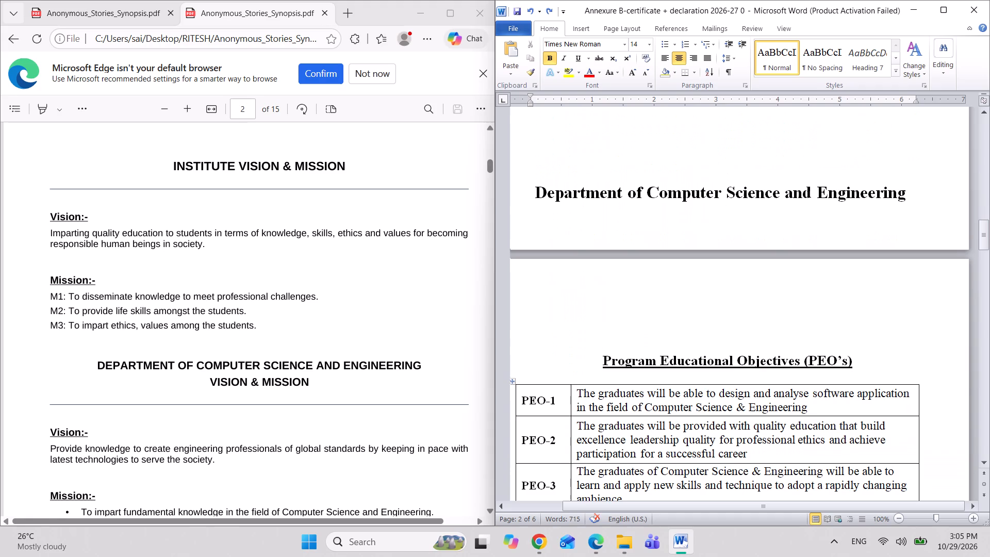
scroll(623, 429, "down", 1)
scroll(453, 447, "down", 2)
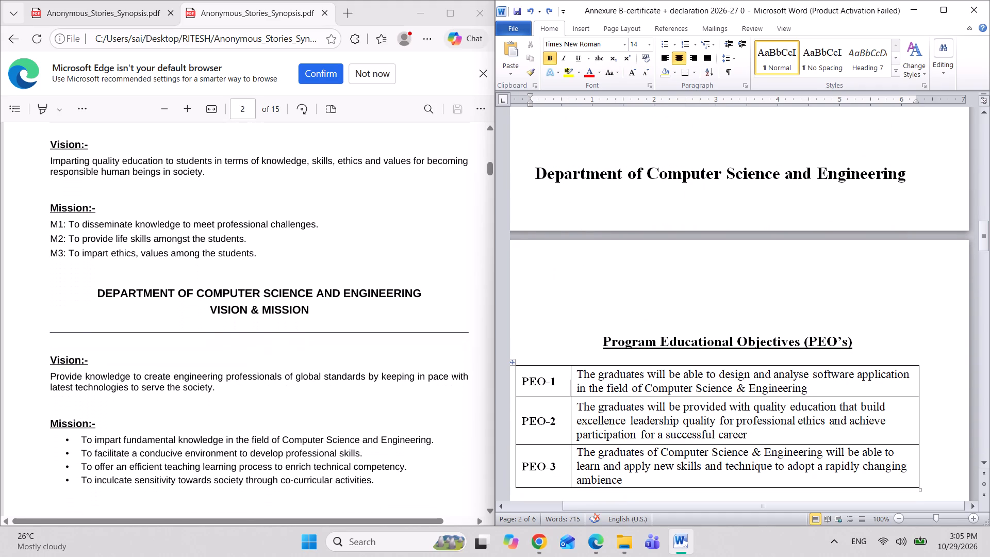
scroll(453, 447, "down", 2)
scroll(793, 468, "down", 2)
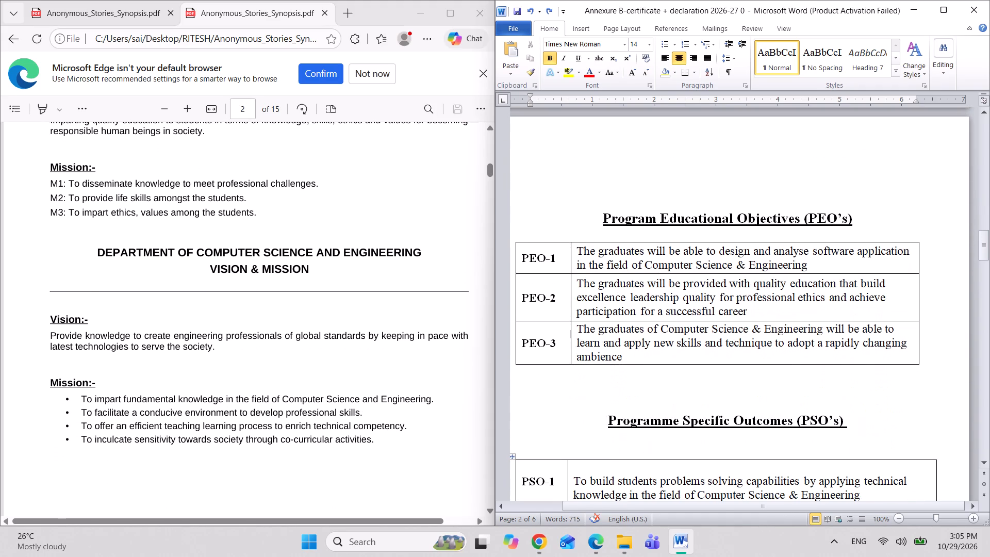
scroll(793, 468, "down", 2)
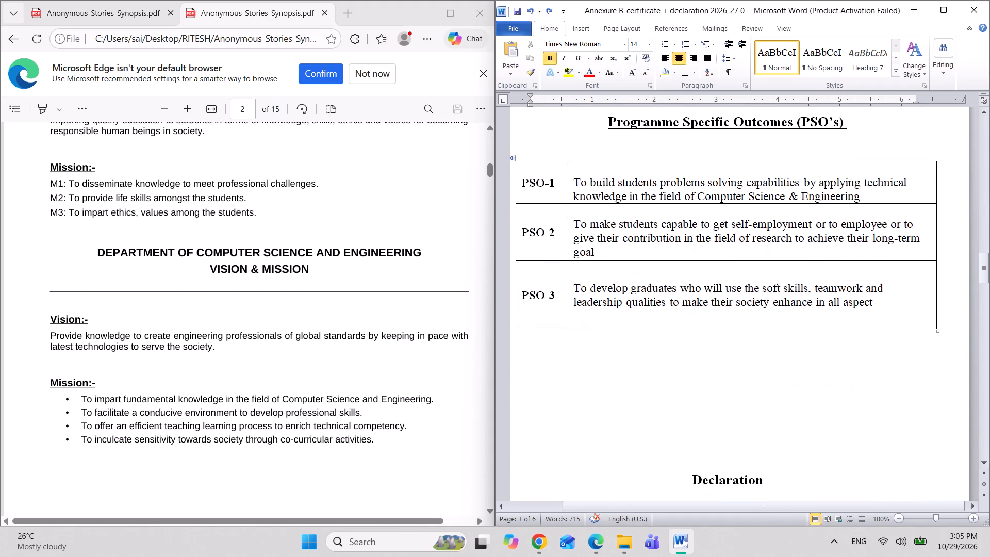
Insert two blank lines before the "Declaration" heading to move it onto the page with its paragraph.
scroll(793, 468, "down", 1)
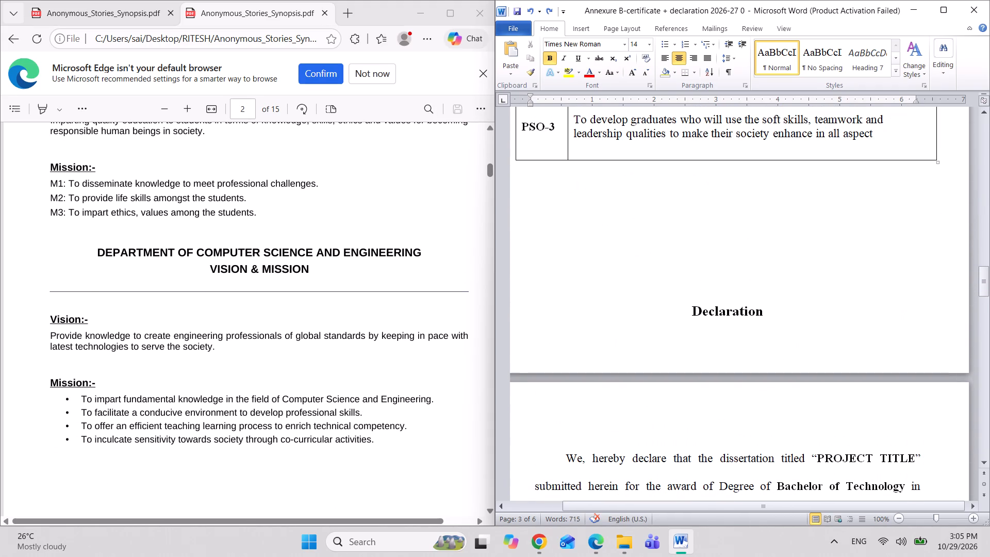
left_click(670, 317)
key("Return")
key("Return")
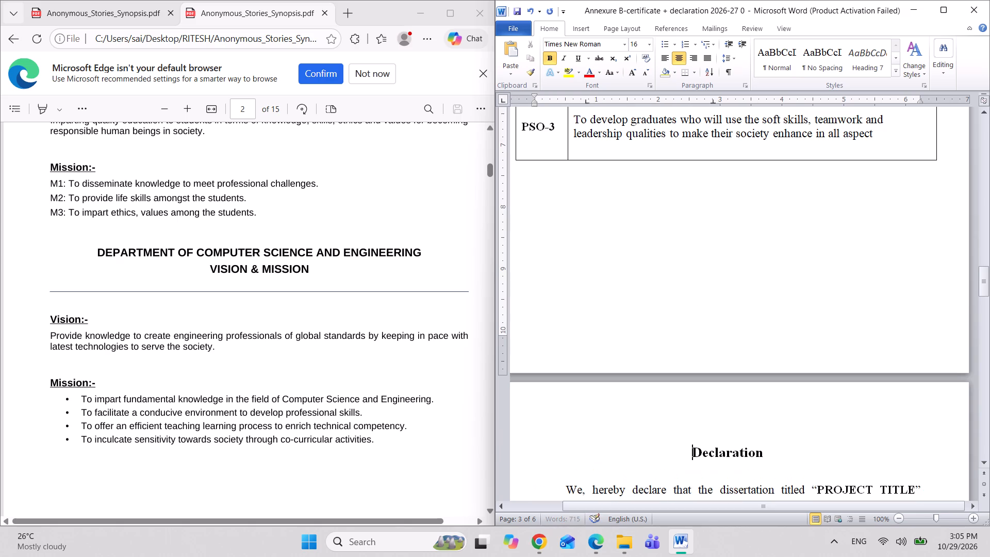
scroll(670, 317, "right", 1)
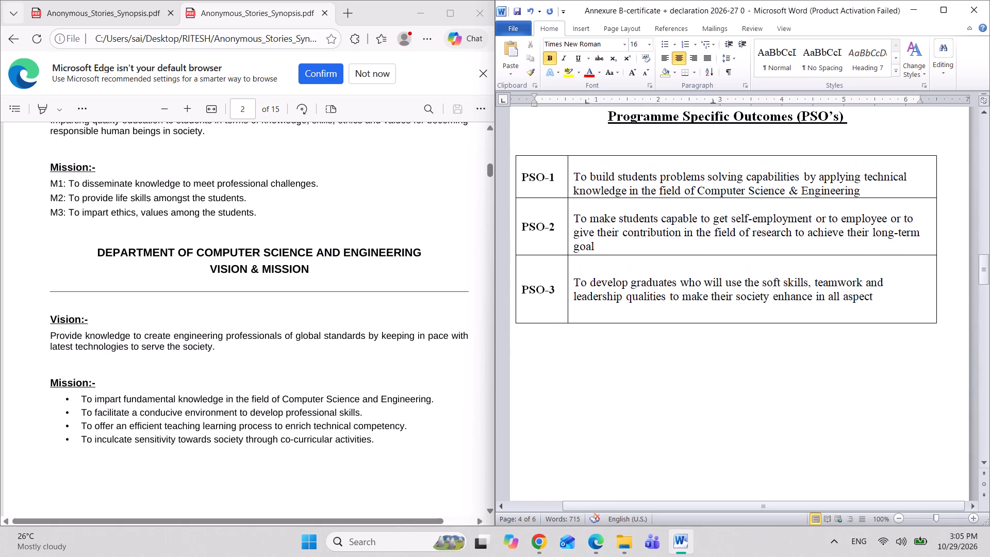
scroll(670, 317, "down", 1)
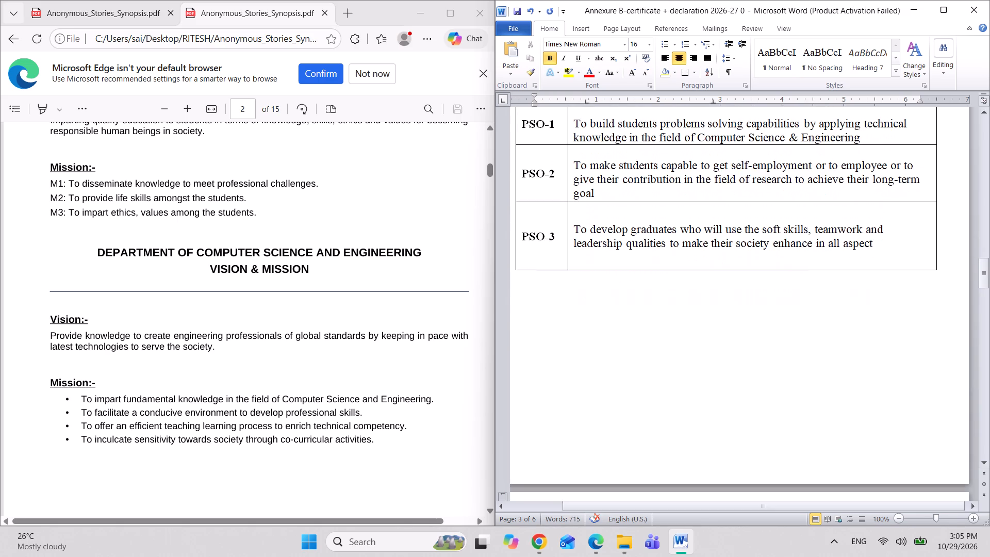
scroll(670, 317, "down", 1)
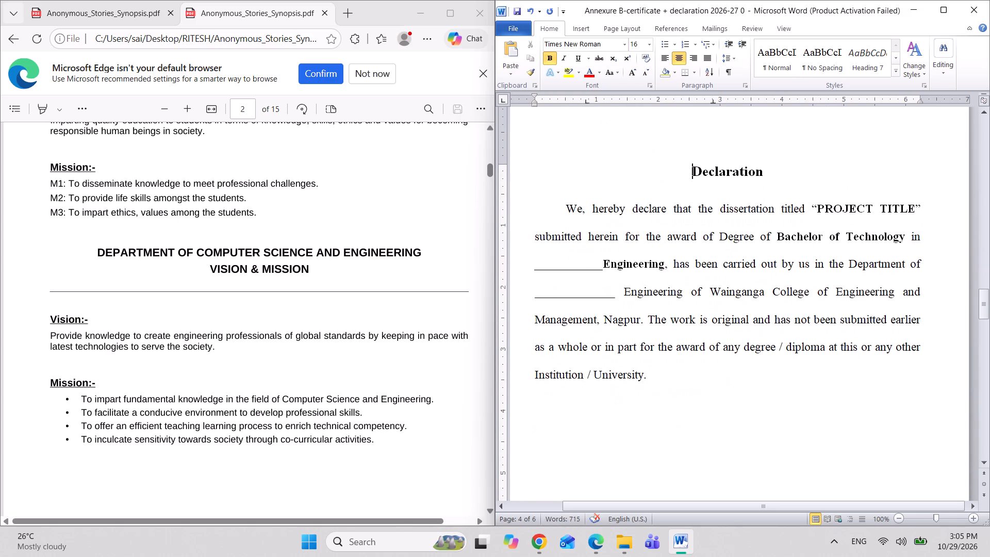
scroll(670, 317, "down", 1)
Rearrange the windows so the annexure document and the synopsis PDF sit side by side in swapped places.
left_click(943, 5)
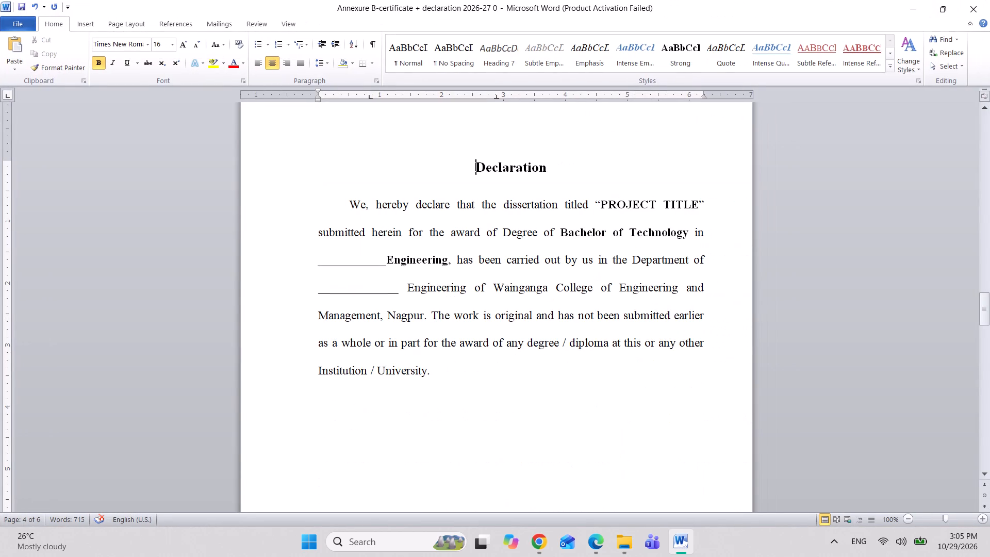
left_click(680, 270)
scroll(680, 270, "up", 1)
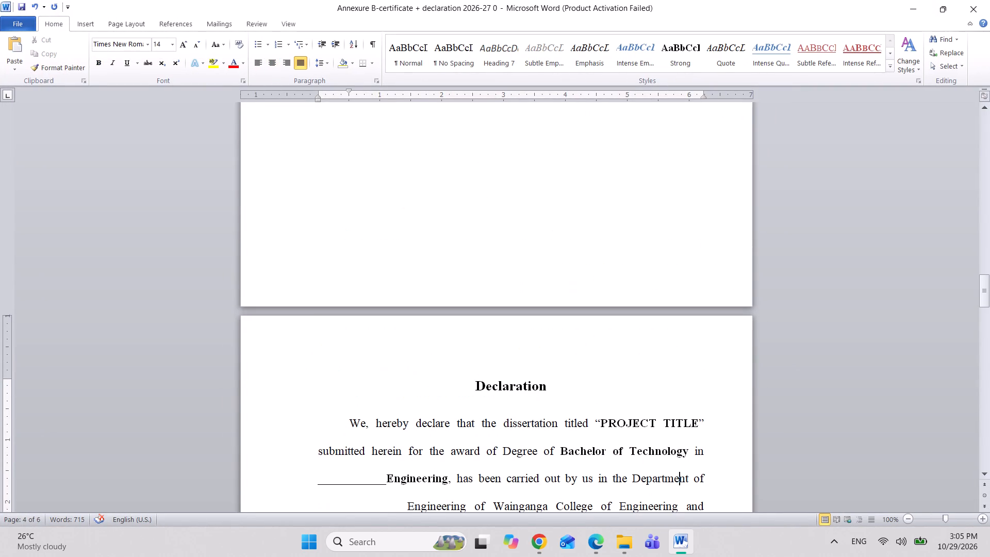
scroll(680, 270, "up", 12)
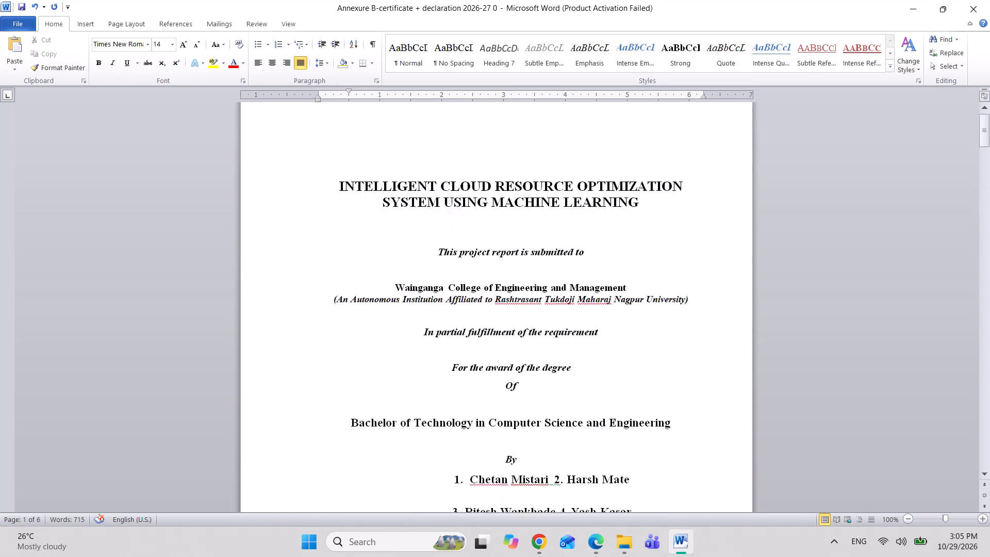
scroll(680, 270, "up", 1)
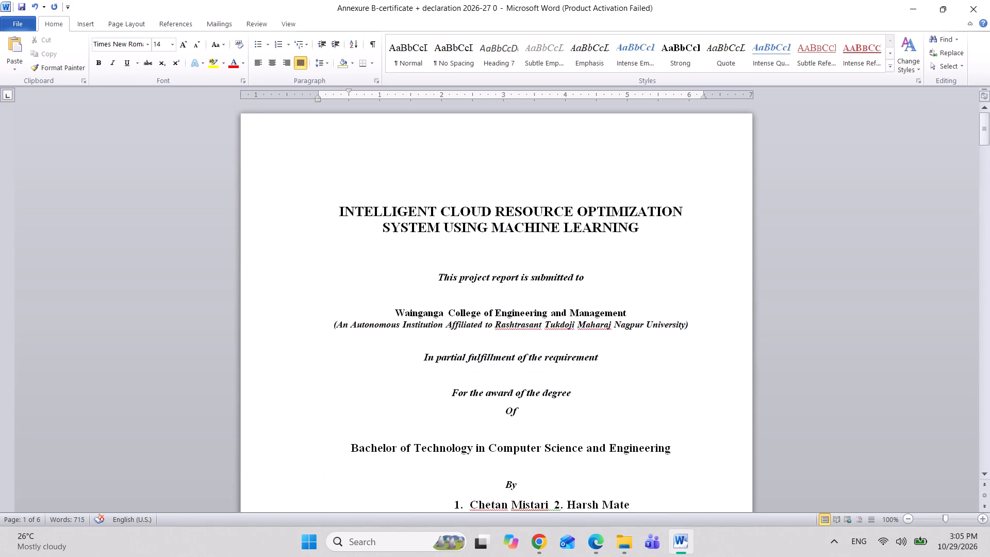
left_click(680, 270)
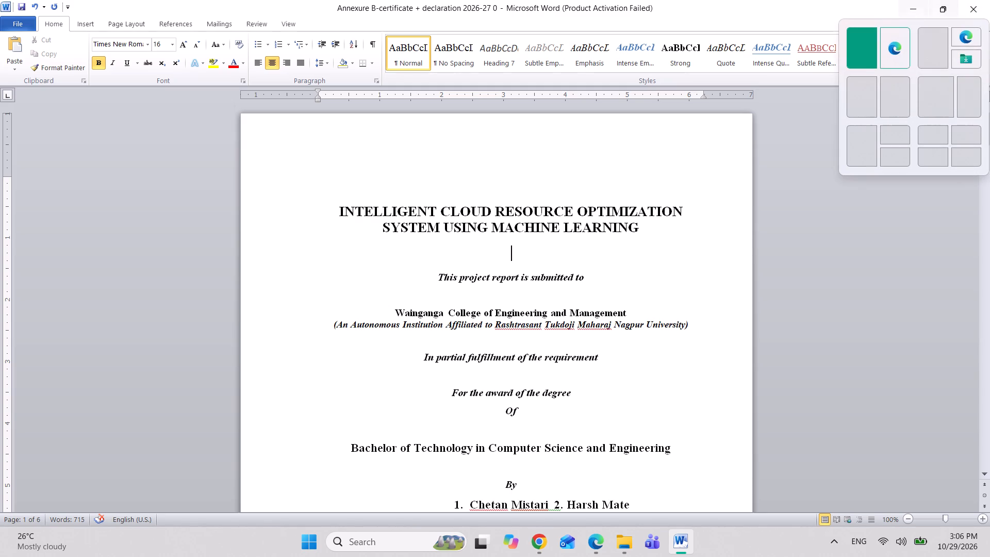
left_click(896, 39)
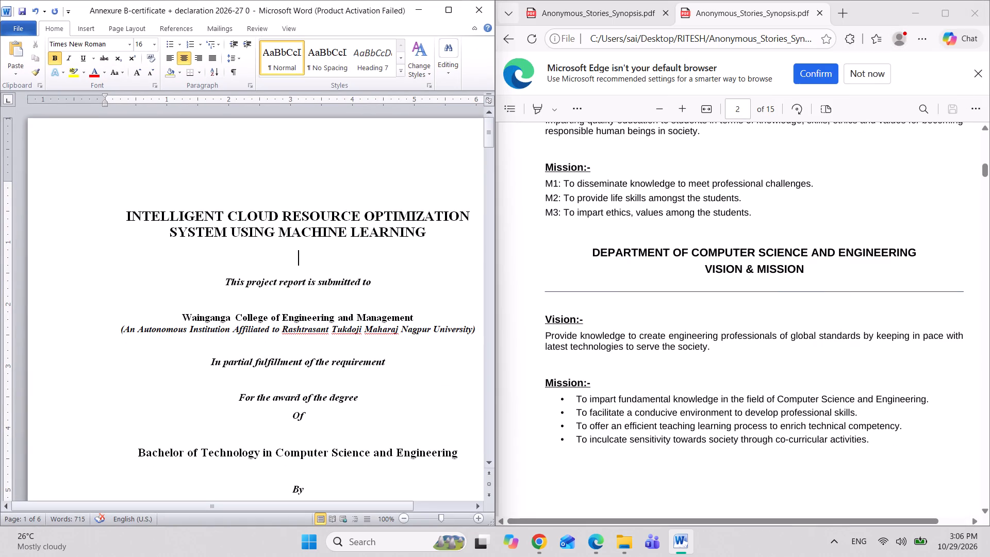
Compare the annexure's Declaration page with the declaration page of the synopsis PDF.
scroll(381, 317, "down", 1)
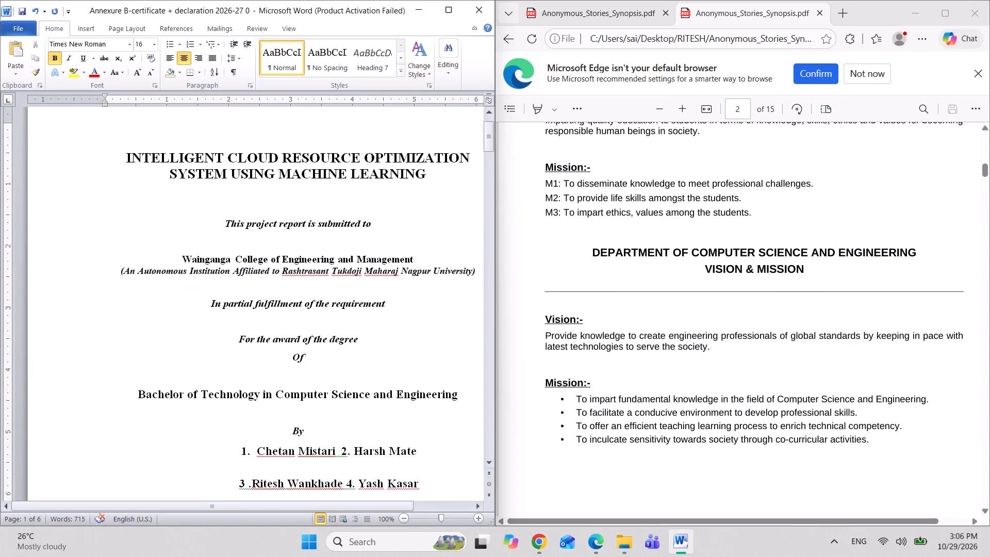
scroll(400, 383, "down", 4)
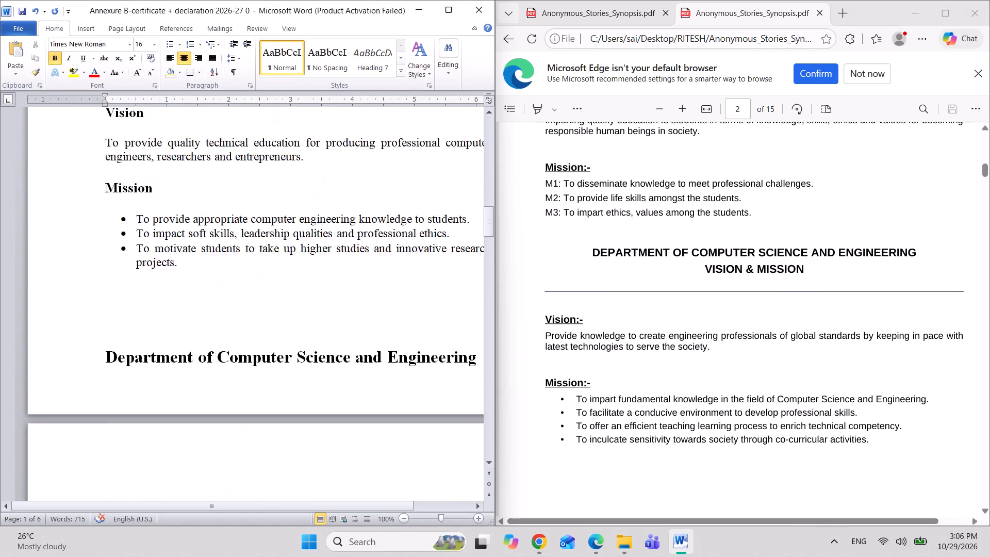
scroll(400, 383, "down", 5)
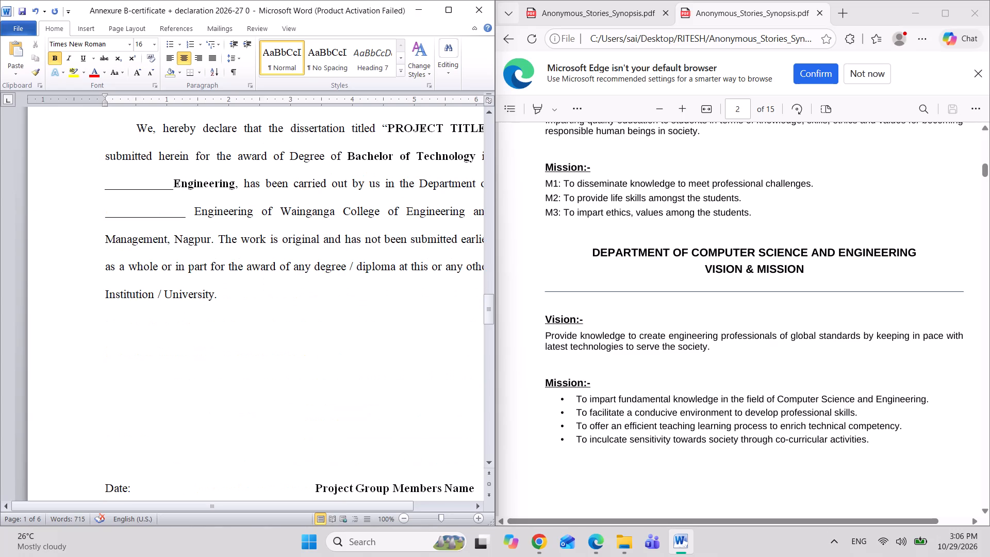
scroll(400, 383, "down", 1)
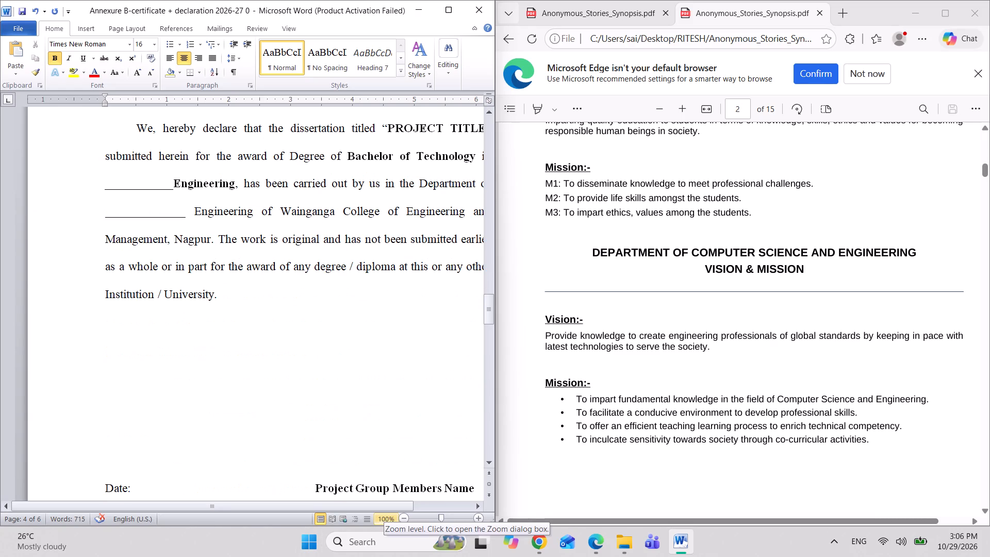
left_click(385, 506)
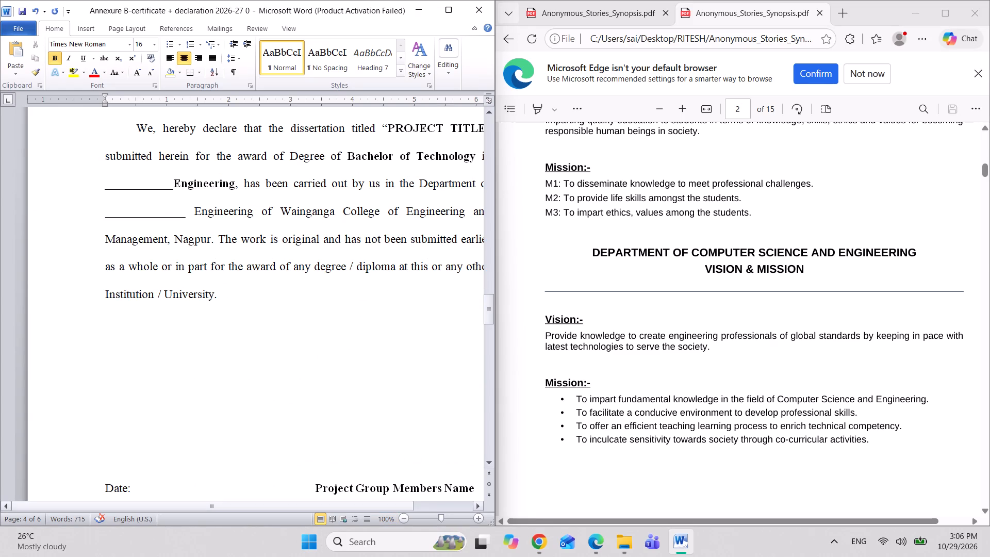
left_click_drag(385, 506, 406, 509)
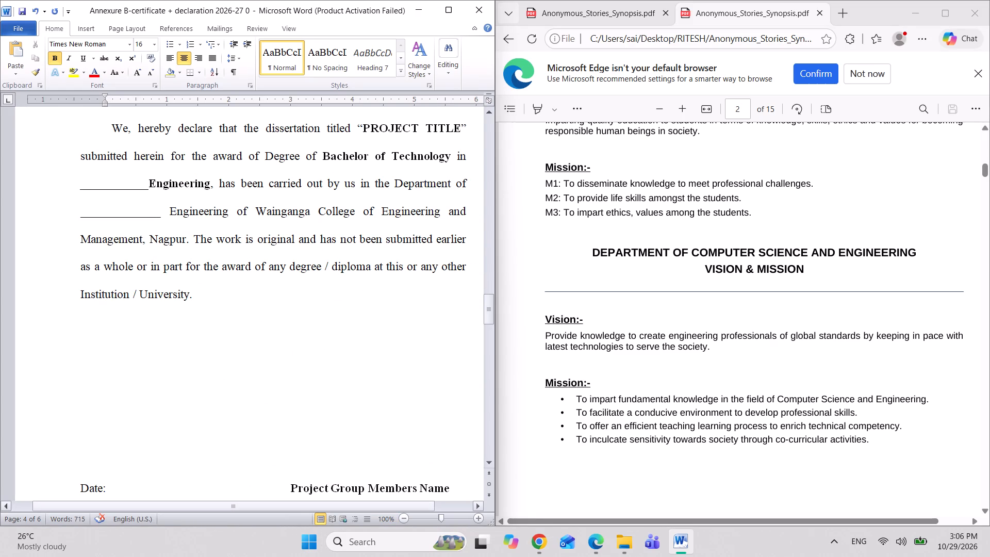
scroll(403, 439, "up", 1)
scroll(731, 294, "down", 2)
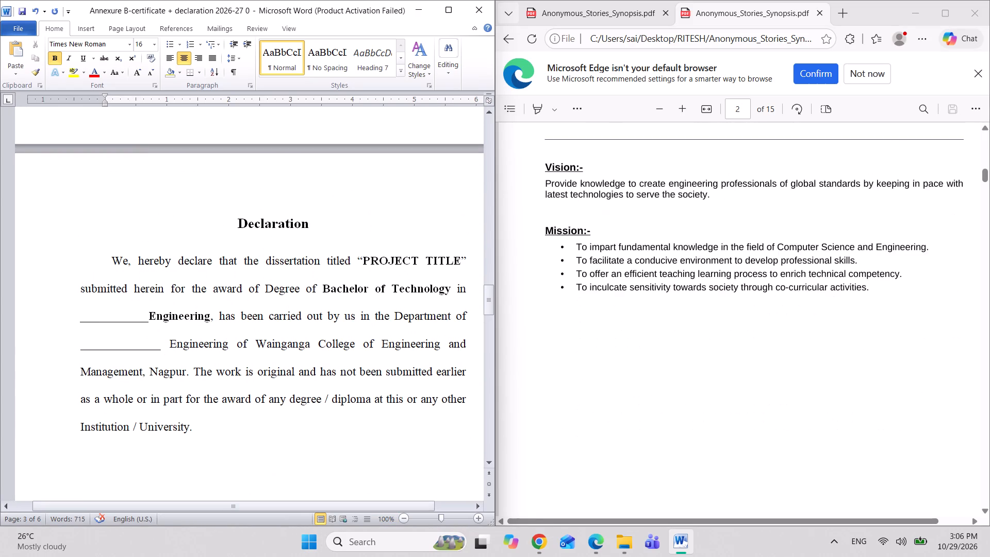
scroll(731, 294, "down", 3)
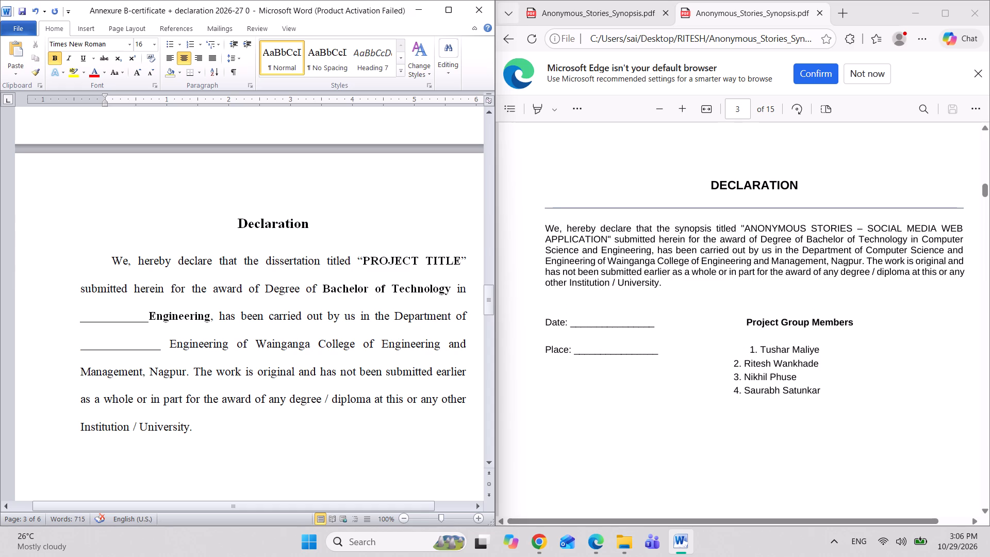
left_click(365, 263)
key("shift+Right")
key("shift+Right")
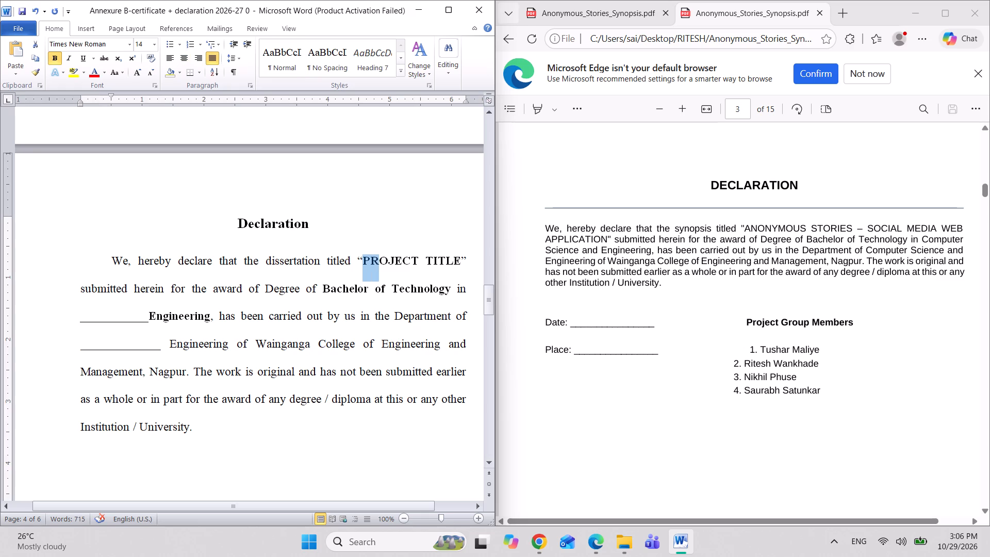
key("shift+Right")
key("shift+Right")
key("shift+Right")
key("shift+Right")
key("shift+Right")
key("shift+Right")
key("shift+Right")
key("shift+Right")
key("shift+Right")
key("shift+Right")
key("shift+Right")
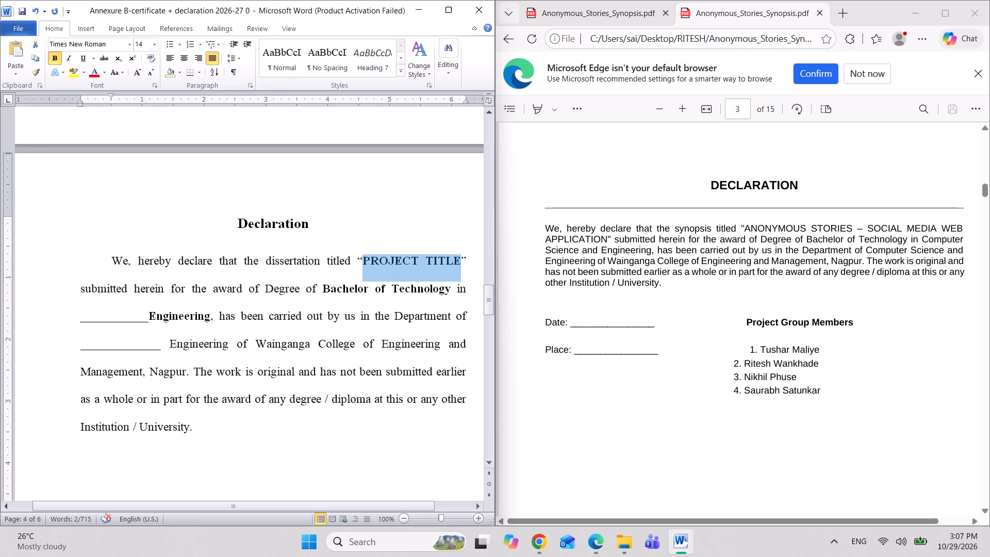
Copy the project title "INTELLIGENT CLOUD RESOURCE OPTIMIZATION SYSTEM USING MACHINE LEARNING" from the cover page.
scroll(365, 263, "up", 9)
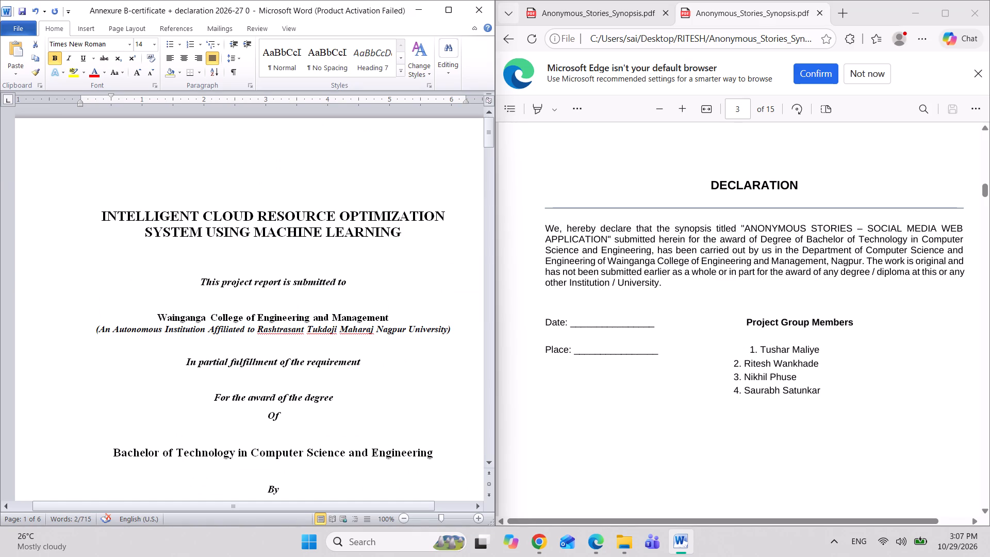
left_click(89, 214)
key("shift+Down")
key("shift+Down")
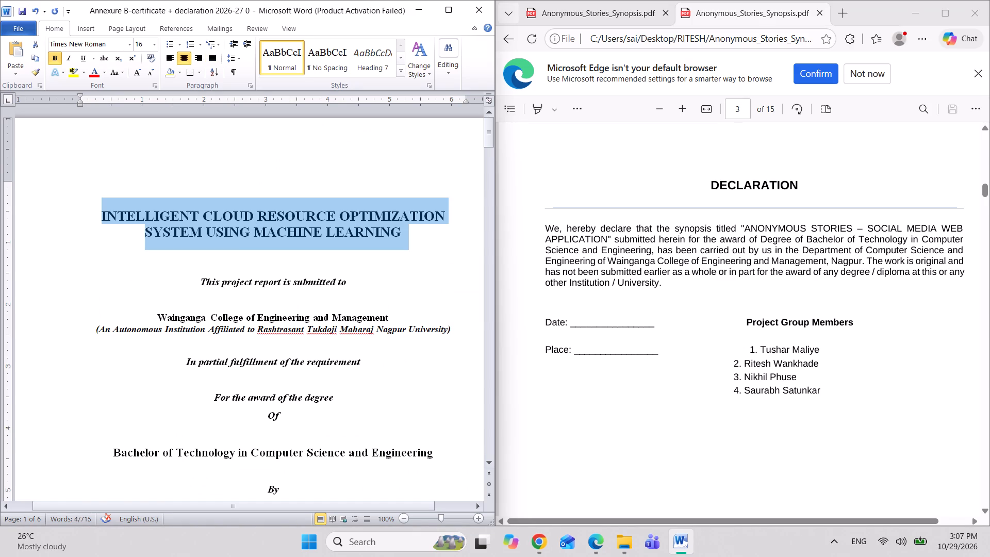
key("ctrl+c")
Replace the "Project Title" placeholder in the Certificate paragraph with the copied project title.
scroll(89, 214, "down", 8)
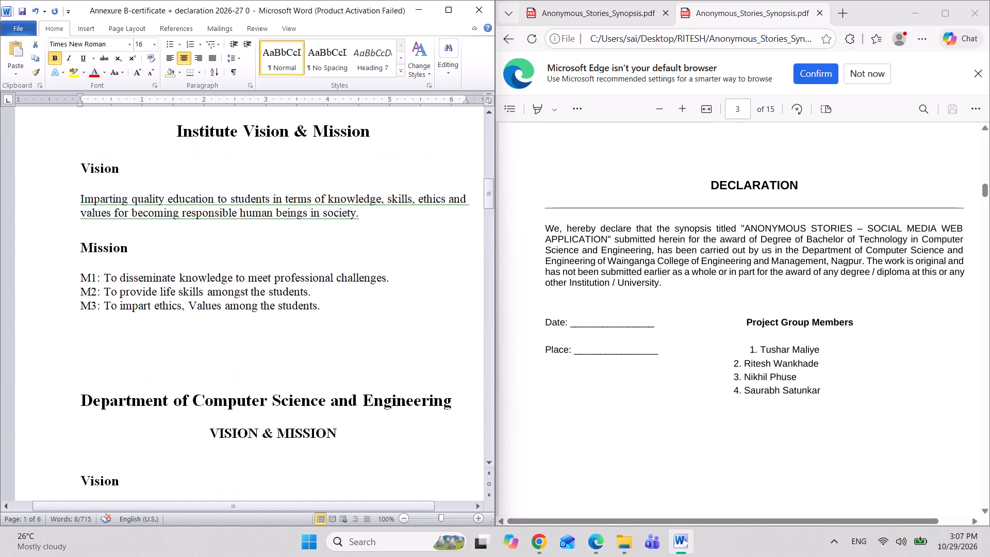
scroll(89, 214, "down", 8)
scroll(89, 214, "up", 1)
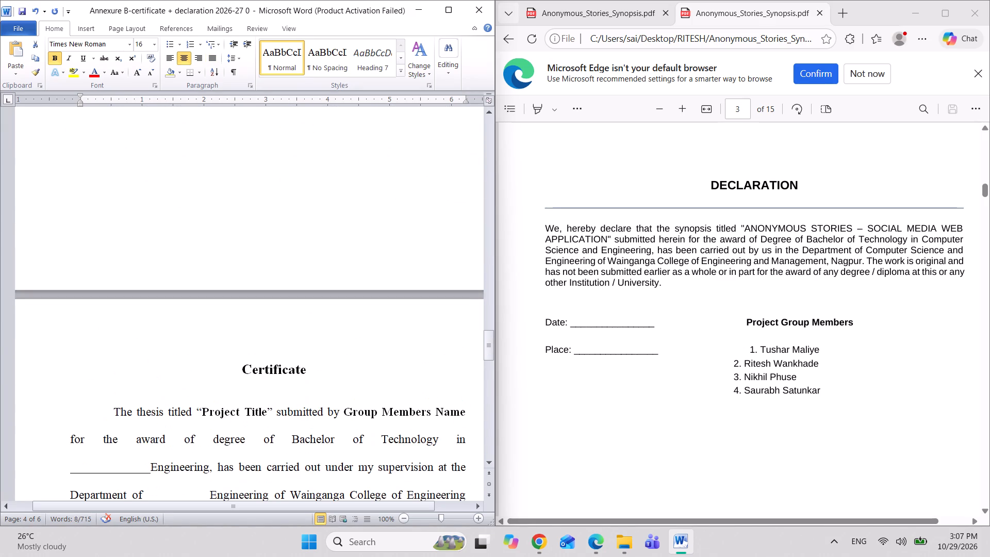
scroll(235, 345, "down", 2)
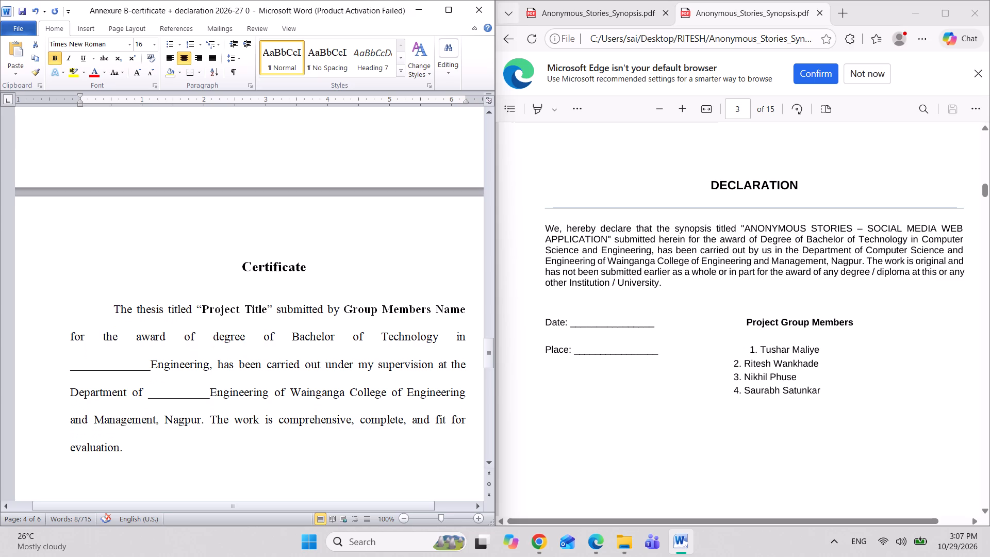
scroll(235, 345, "down", 1)
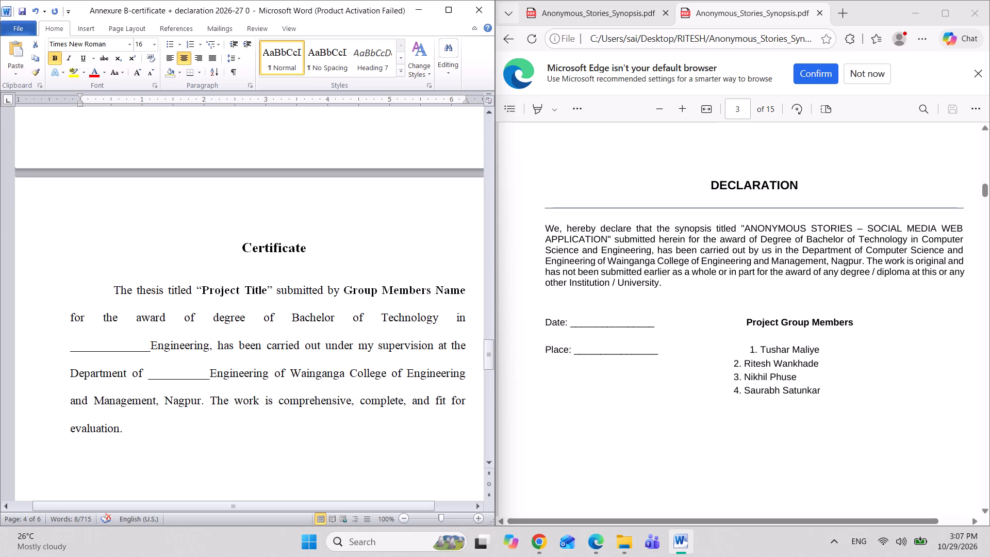
left_click(203, 294)
key("shift+Down")
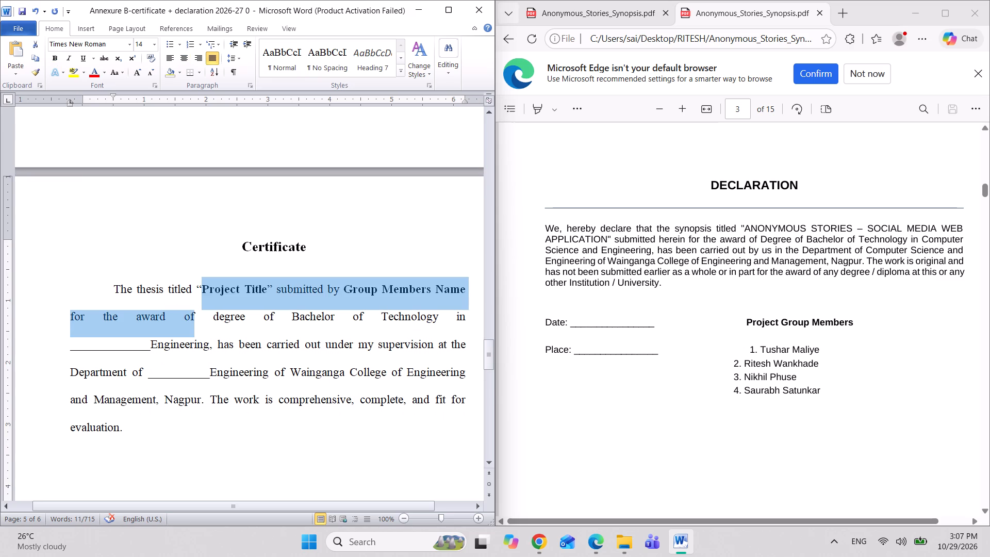
key("shift+Left")
key("shift+Up")
key("shift+Right")
key("shift+Right")
key("shift+Right")
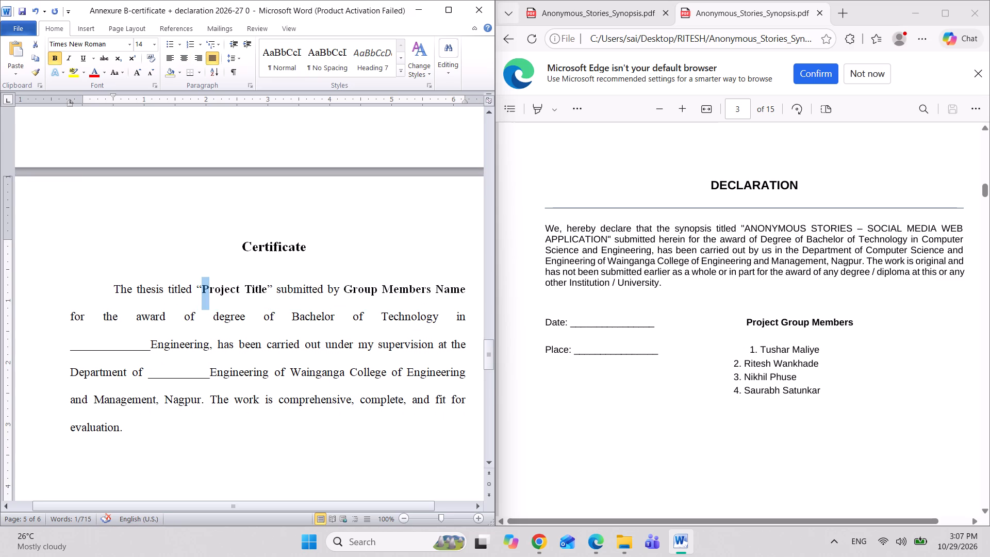
key("shift+Right")
key("shift+Right")
key("shift+Right")
key("shift+Right")
key("shift+Right")
key("shift+Right")
key("shift+Right")
key("shift+Right")
key("shift+Right")
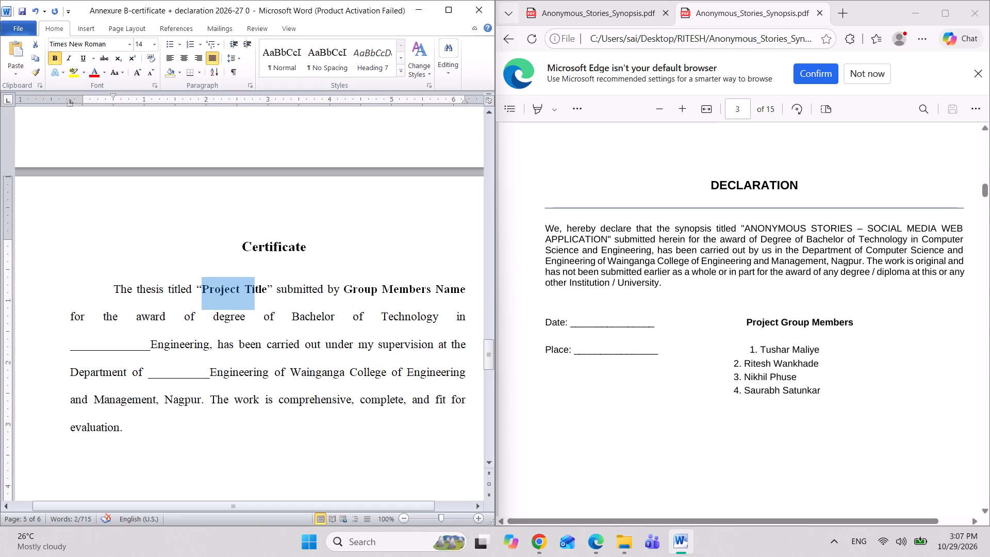
key("shift+Right")
key("shift+Right")
key("shift+Right")
key("ctrl+v")
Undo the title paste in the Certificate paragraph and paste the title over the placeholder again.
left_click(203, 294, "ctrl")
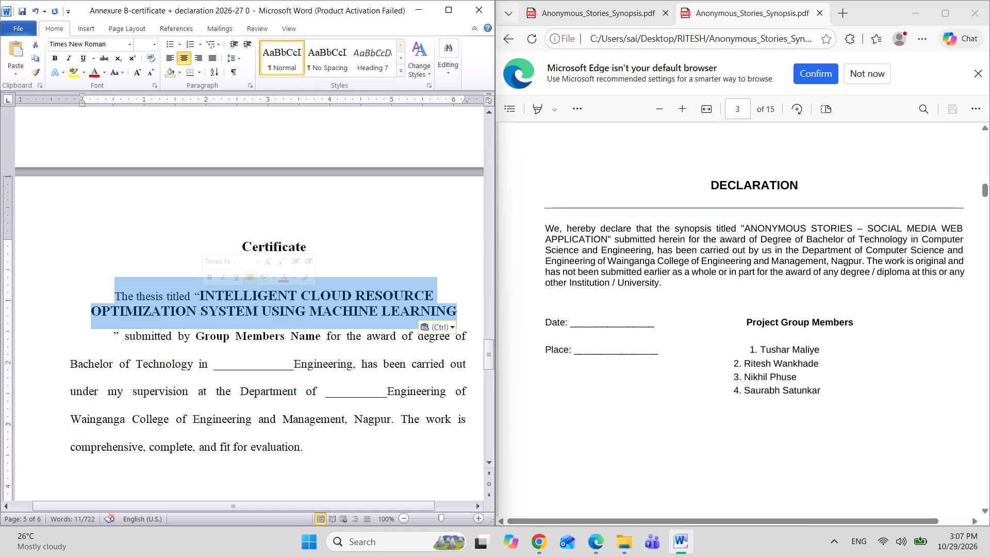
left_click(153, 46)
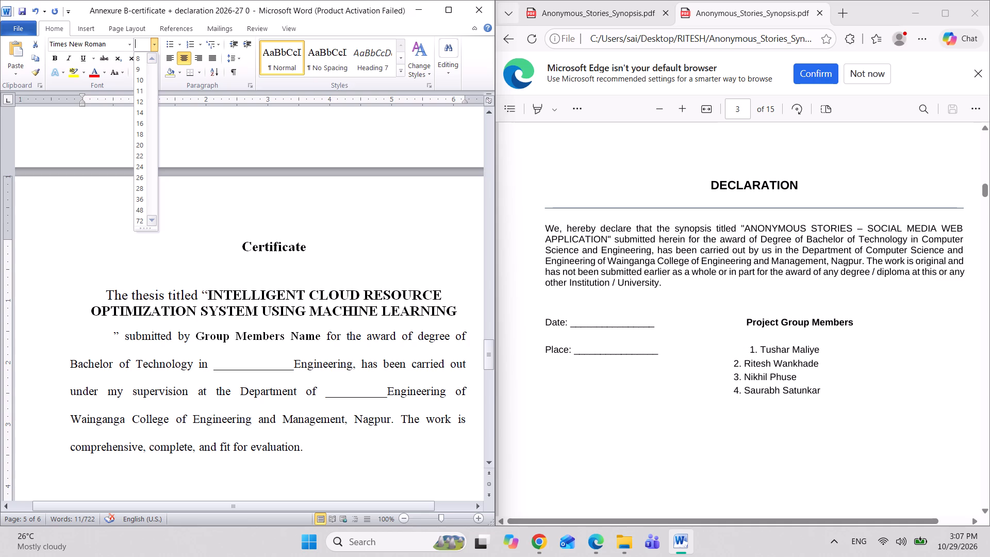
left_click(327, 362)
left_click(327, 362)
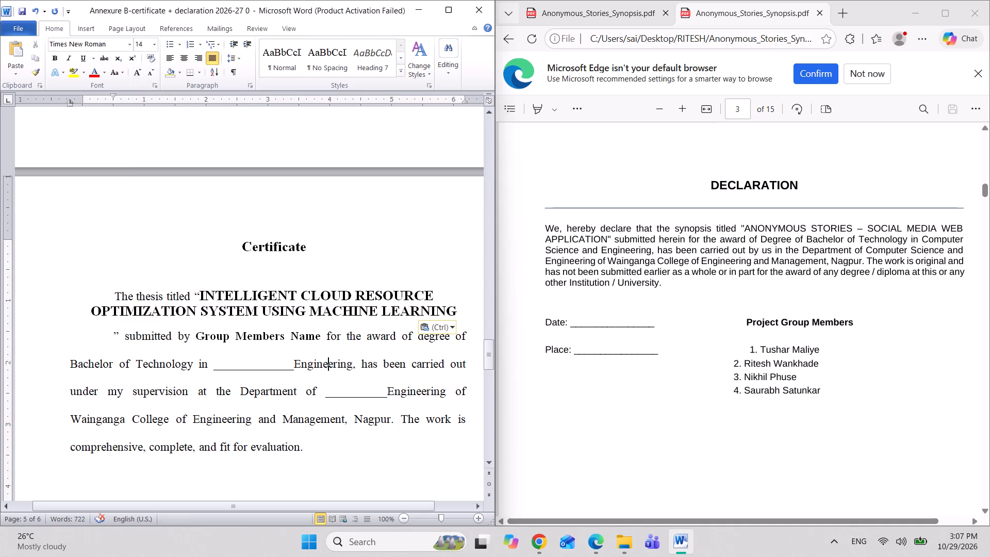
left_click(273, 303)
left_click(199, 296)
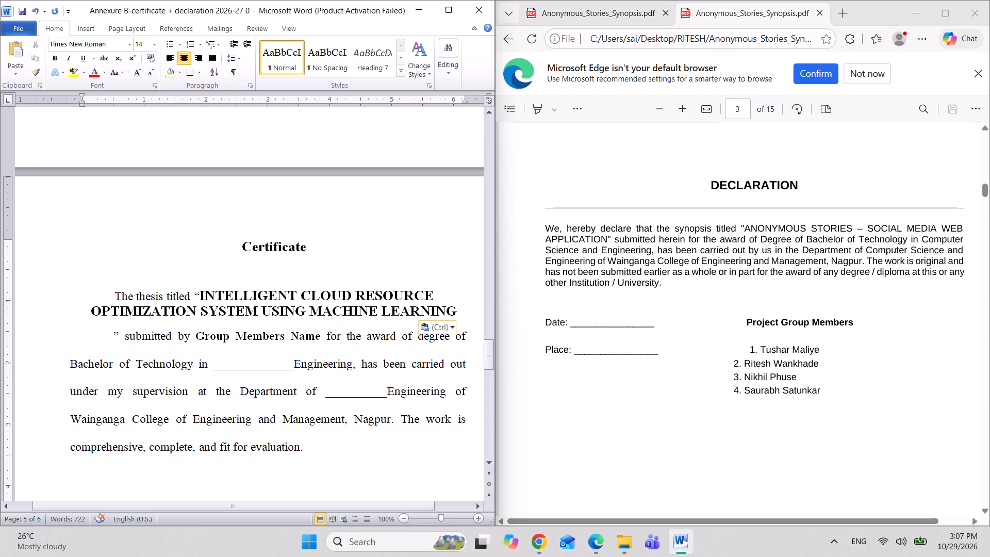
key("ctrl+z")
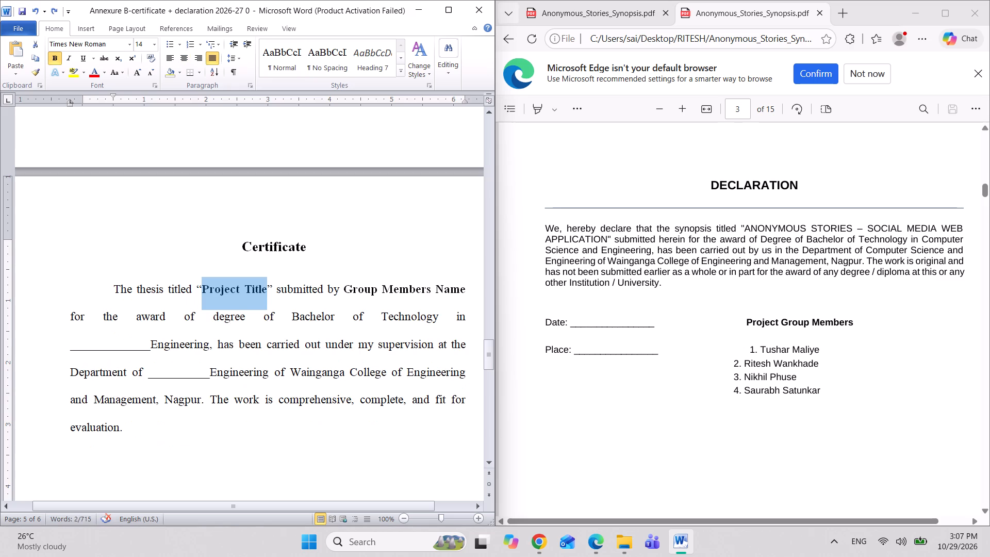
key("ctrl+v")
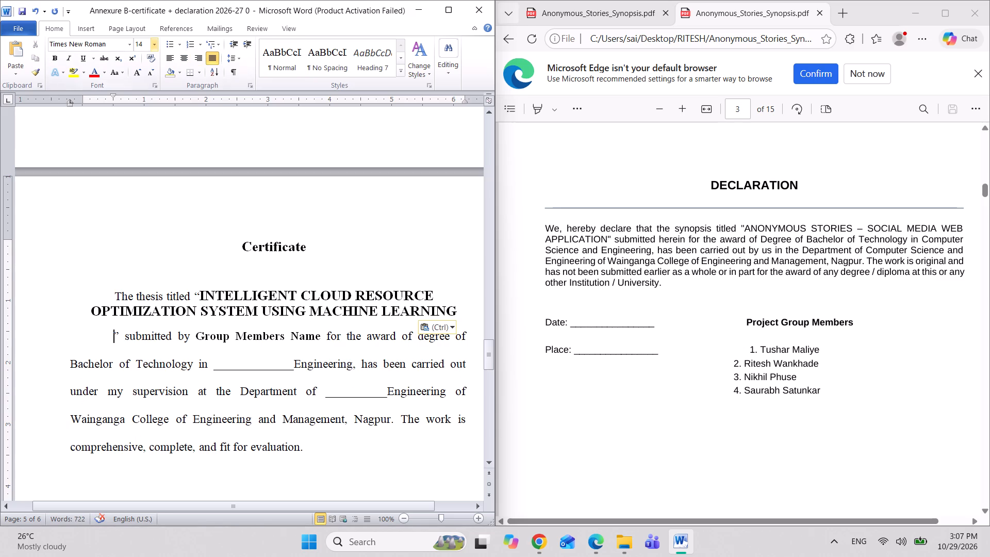
Set the font size of the full project title in the Certificate paragraph to 14.
left_click(203, 295)
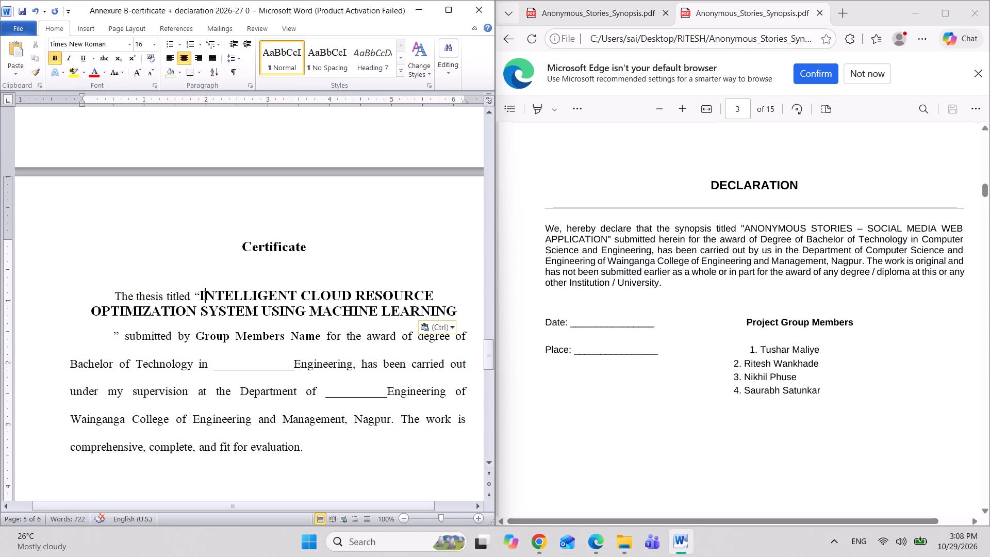
key("Left")
key("shift+Down")
key("shift+Right")
key("shift+Right")
key("shift+Right")
key("shift+Right")
key("shift+Right")
key("shift+Right")
key("shift+Right")
key("shift+Right")
key("shift+Right")
key("shift+Right")
key("shift+Right")
key("shift+Right")
key("shift+Right")
key("shift+Right")
key("shift+Right")
key("shift+Right")
key("shift+Right")
key("shift+Right")
key("shift+Right")
key("shift+Right")
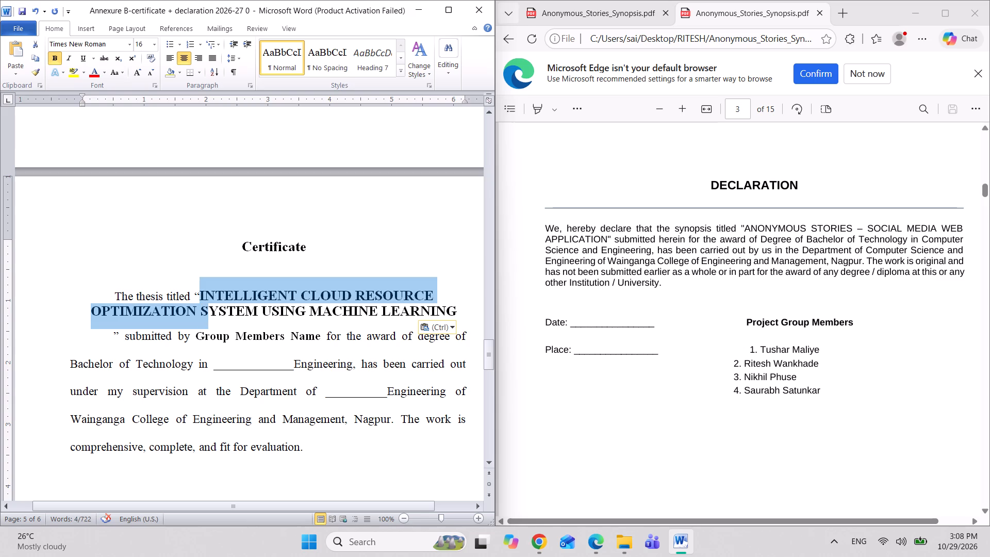
key("shift+Right")
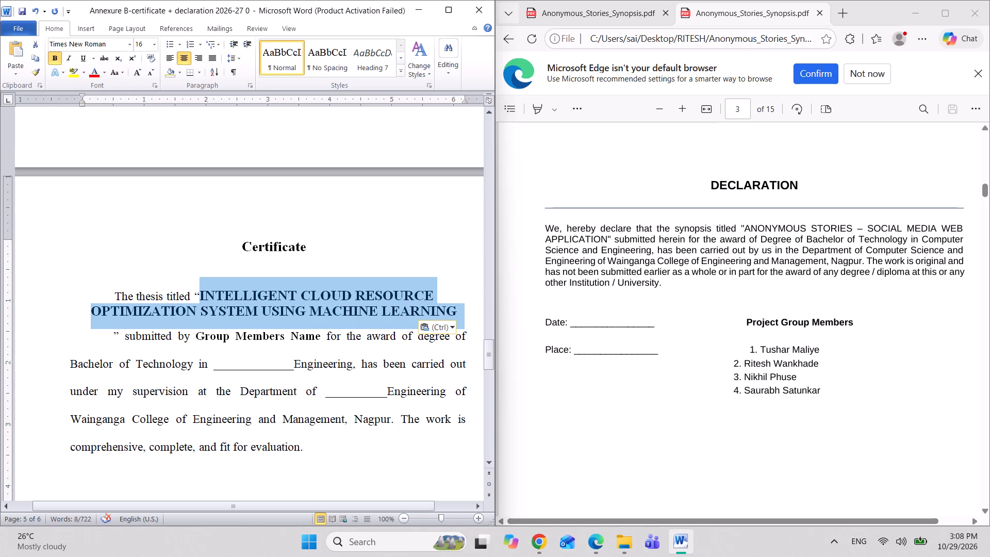
key("shift+Left")
left_click(152, 44)
left_click(138, 117)
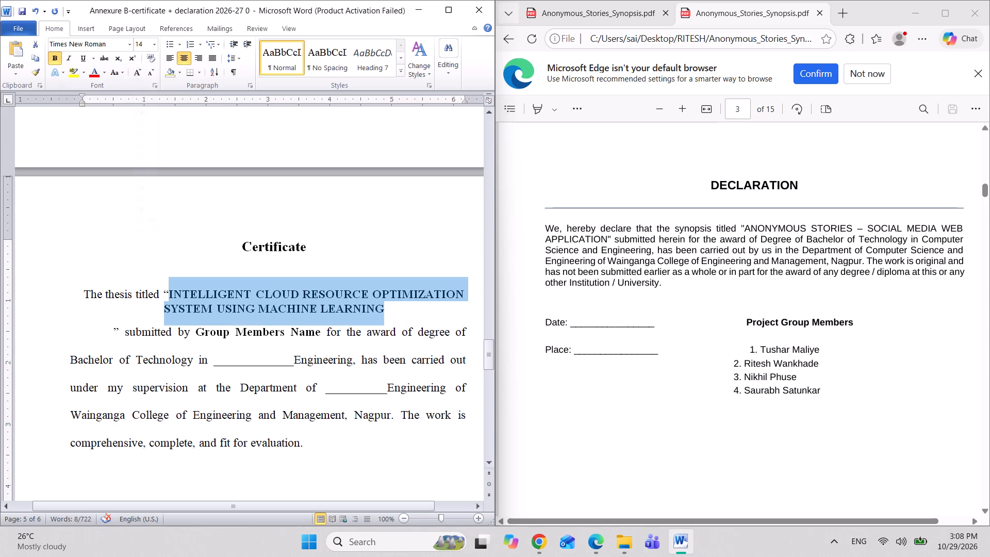
Remove the paragraph break between the Certificate's project title and the closing quote before "submitted by".
left_click(111, 331)
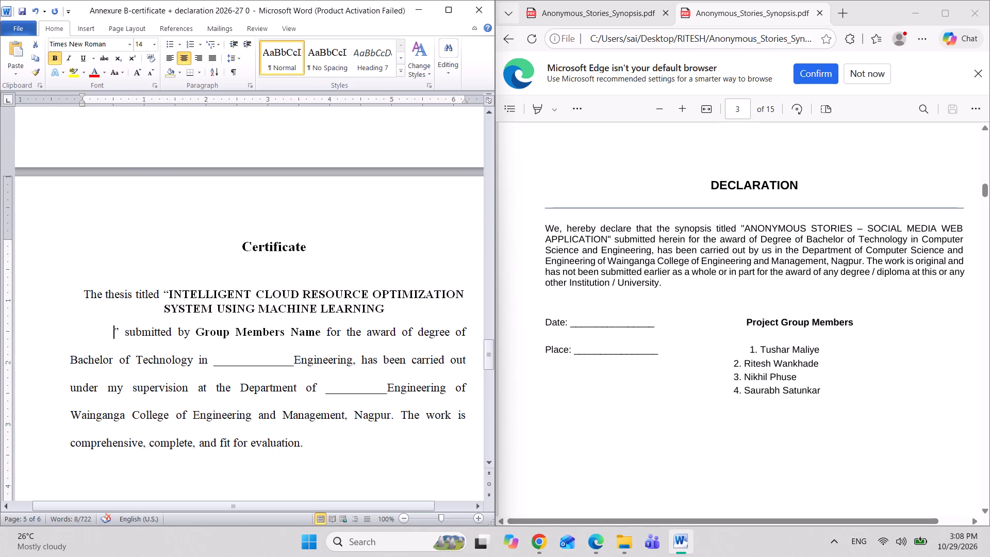
key("BackSpace")
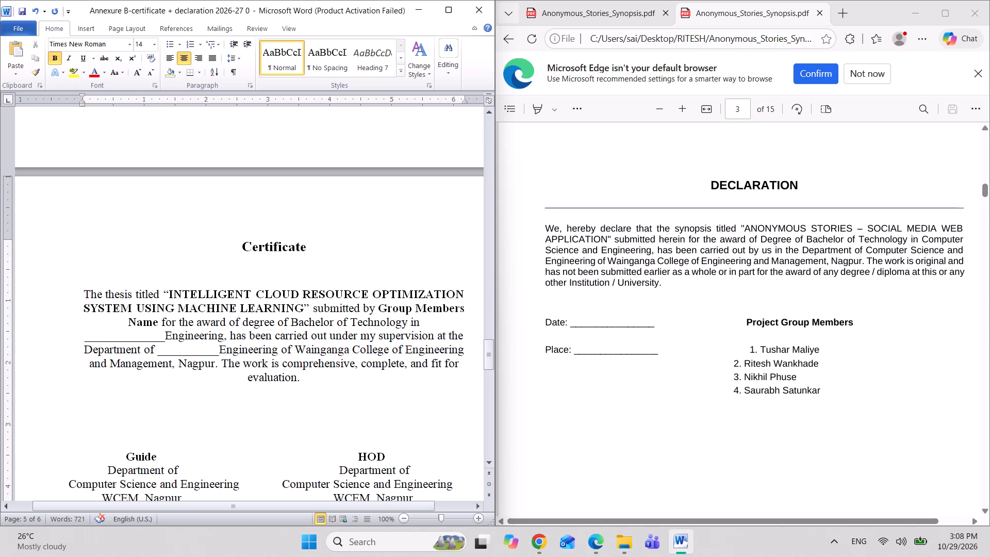
left_click(123, 328)
Undo the recent title edits in the Certificate paragraph, back to the "Project Title" placeholder.
key("BackSpace")
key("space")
scroll(157, 325, "up", 6)
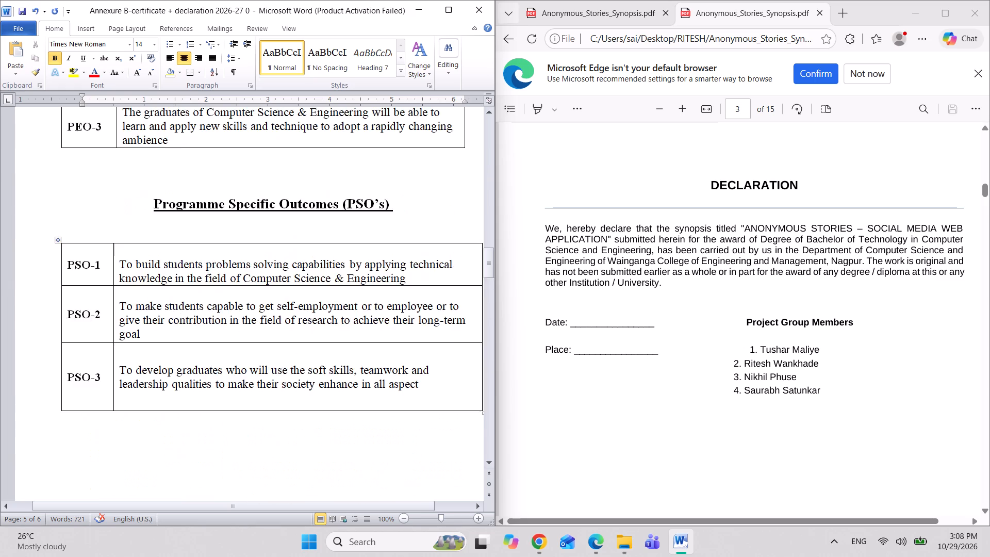
scroll(157, 325, "down", 3)
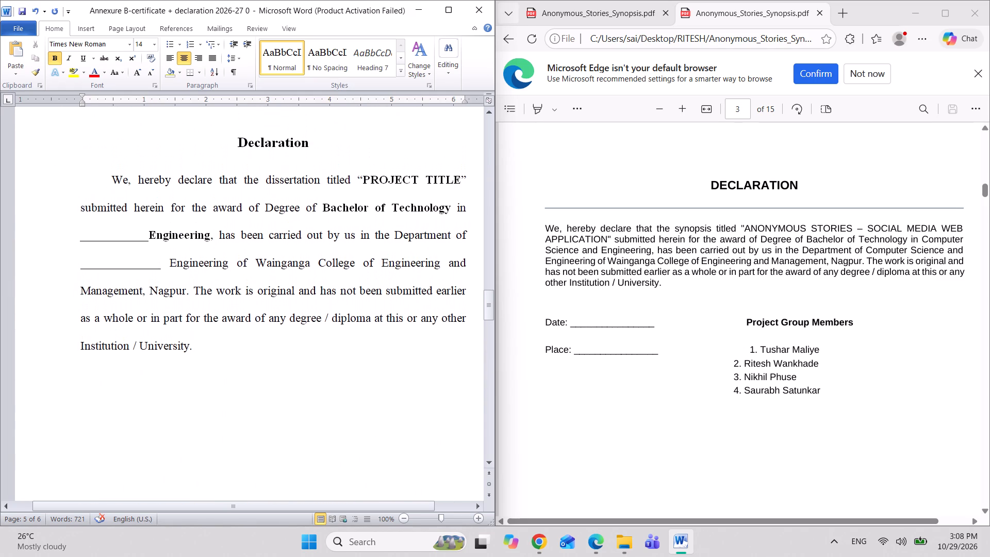
scroll(157, 325, "down", 1)
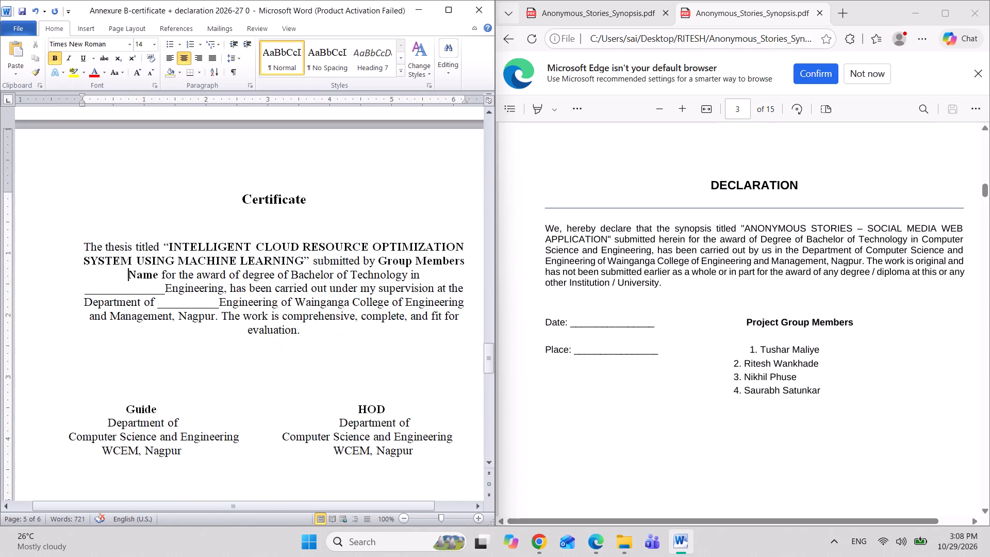
key("ctrl+z")
key("ctrl+z")
key("ctrl+z")
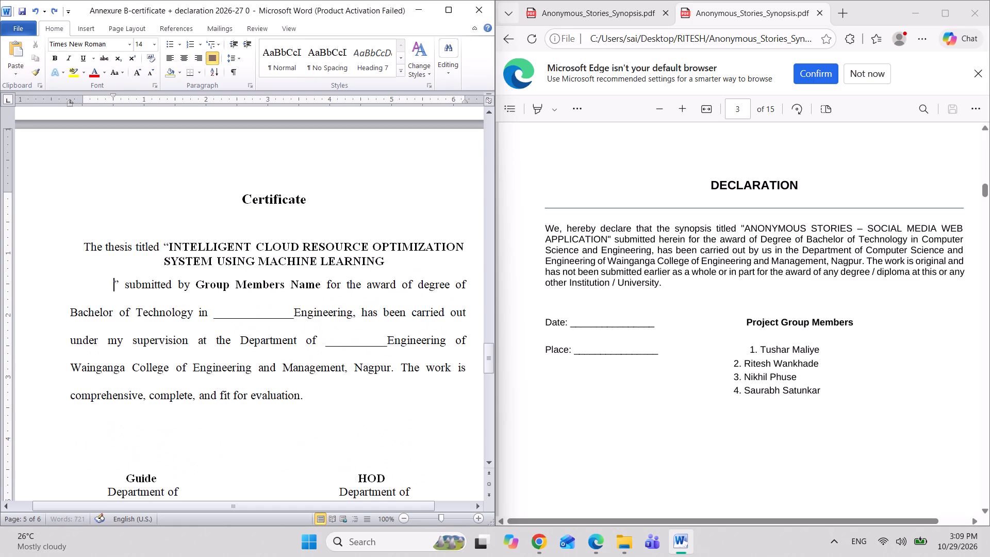
key("ctrl+z")
key("ctrl+z")
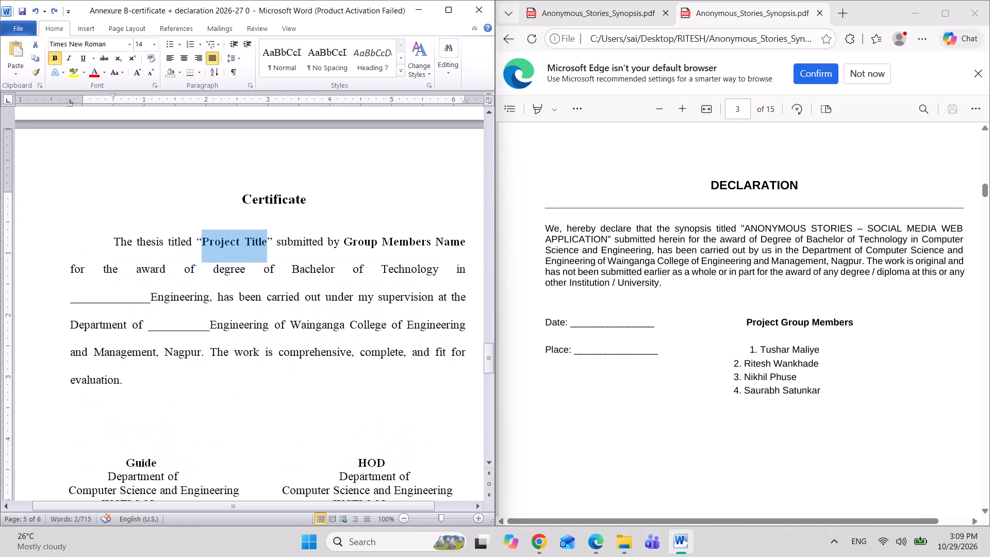
left_click(287, 146)
left_click(287, 169)
Replace the "PROJECT TITLE" placeholder in the Declaration paragraph with the copied project title.
scroll(292, 186, "up", 4)
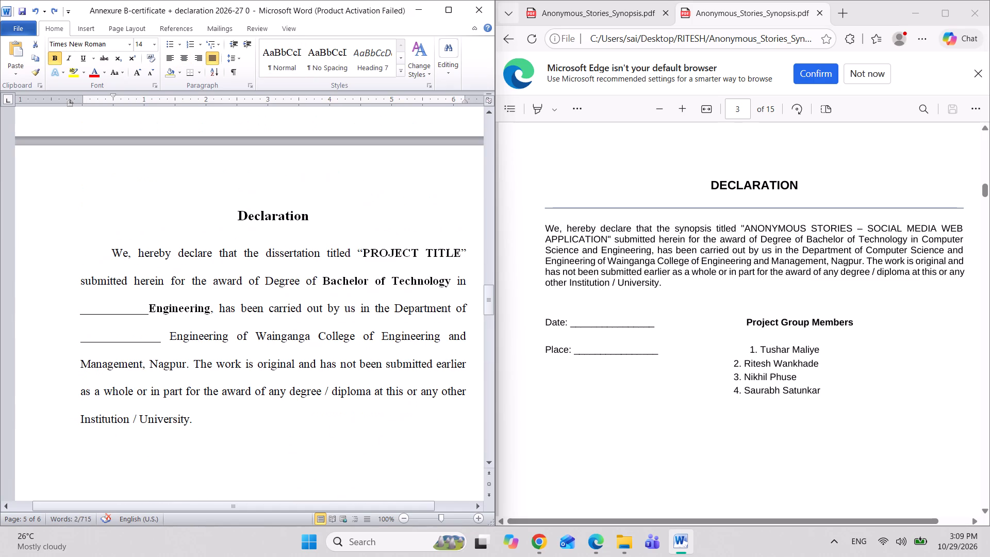
left_click(463, 256)
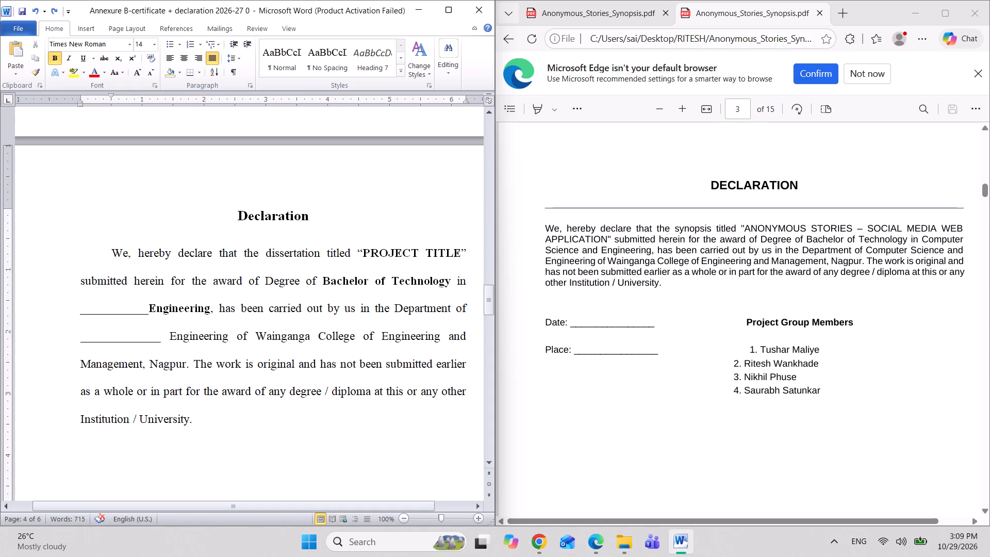
key("shift+Left")
key("shift+Left")
key("shift+Left")
key("shift+Left")
key("shift+Left")
key("shift+Left")
key("shift+Left")
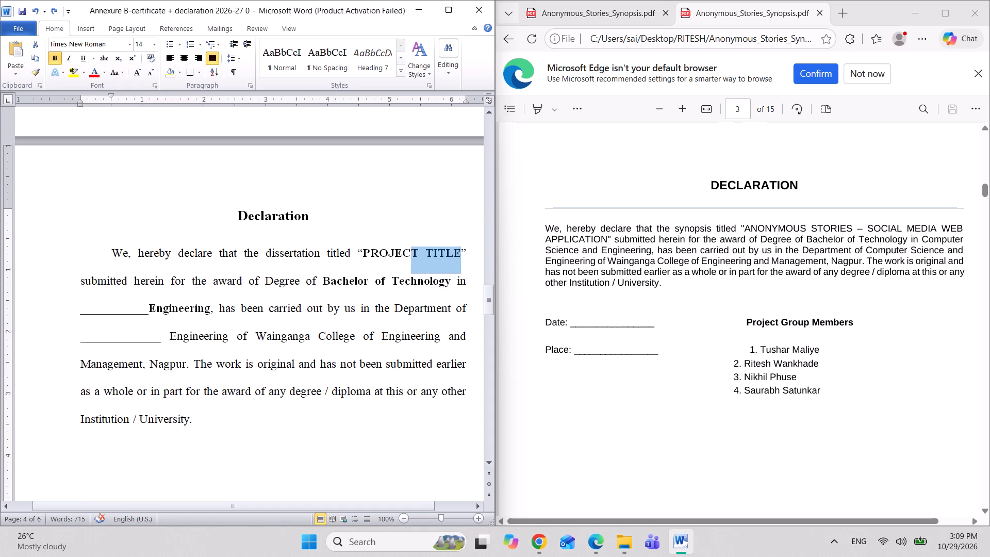
key("shift+Left")
key("shift+Left")
key("shift+Left")
key("shift+Left")
key("shift+Left")
key("shift+Left")
key("ctrl+v")
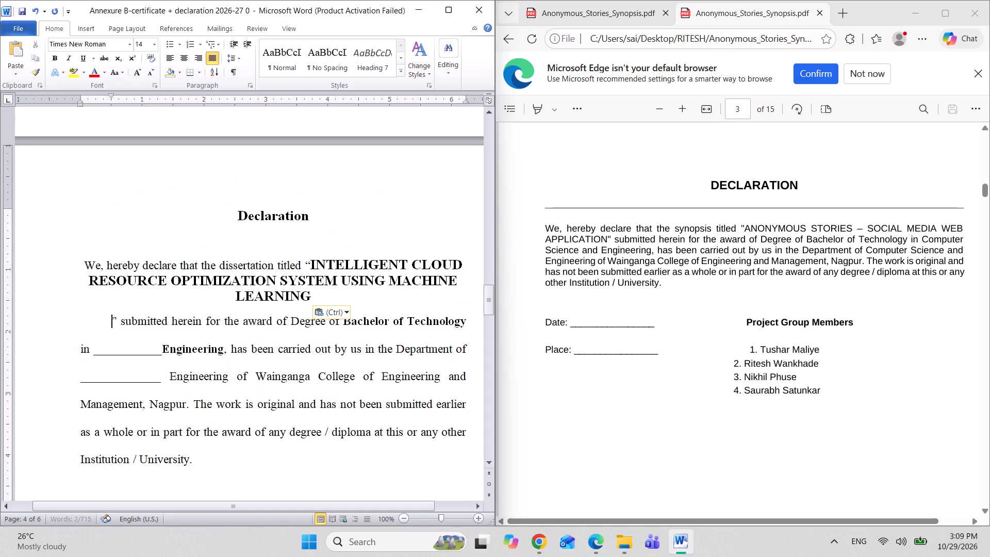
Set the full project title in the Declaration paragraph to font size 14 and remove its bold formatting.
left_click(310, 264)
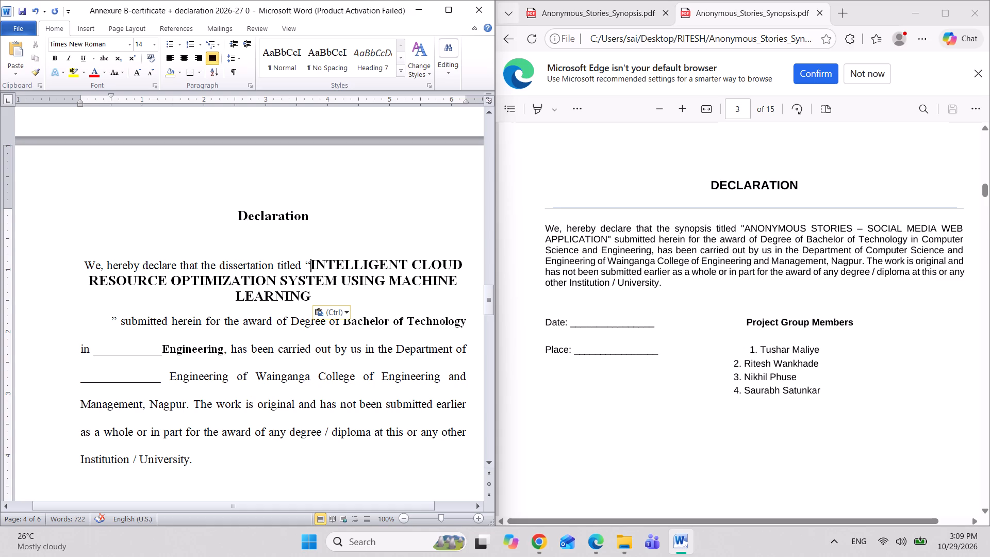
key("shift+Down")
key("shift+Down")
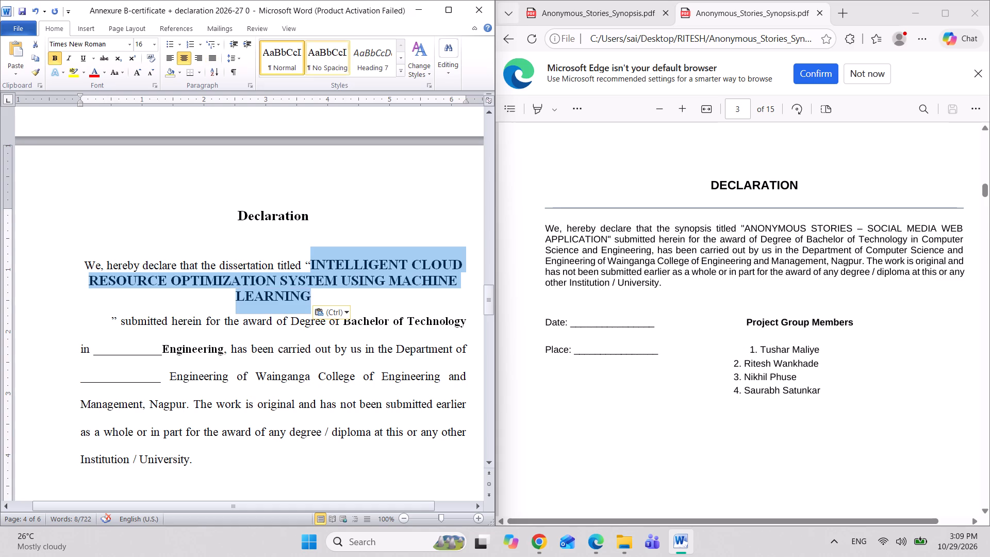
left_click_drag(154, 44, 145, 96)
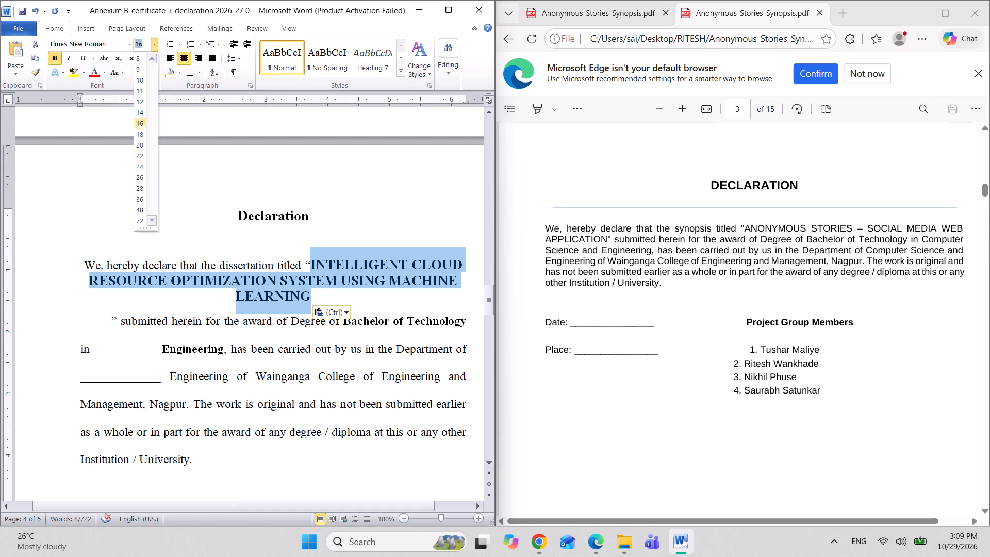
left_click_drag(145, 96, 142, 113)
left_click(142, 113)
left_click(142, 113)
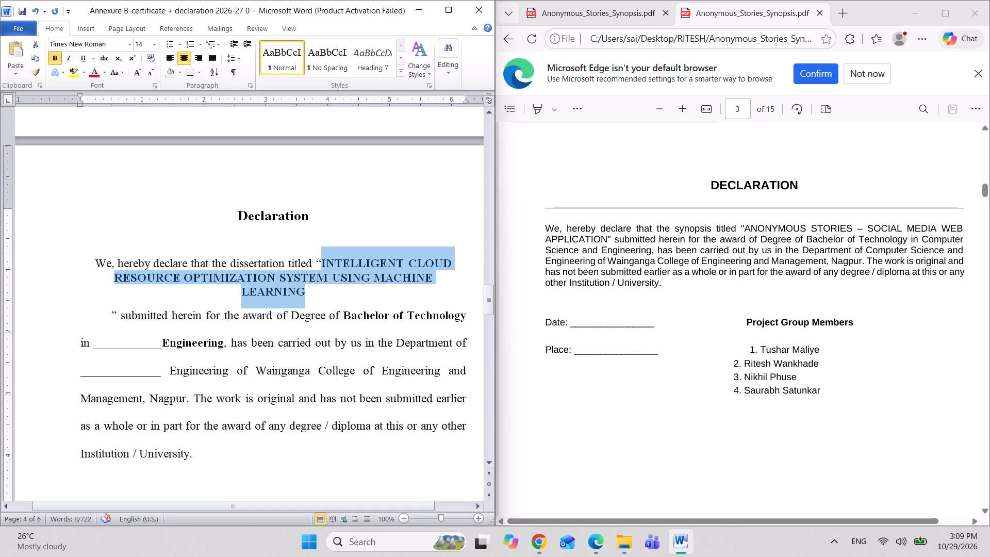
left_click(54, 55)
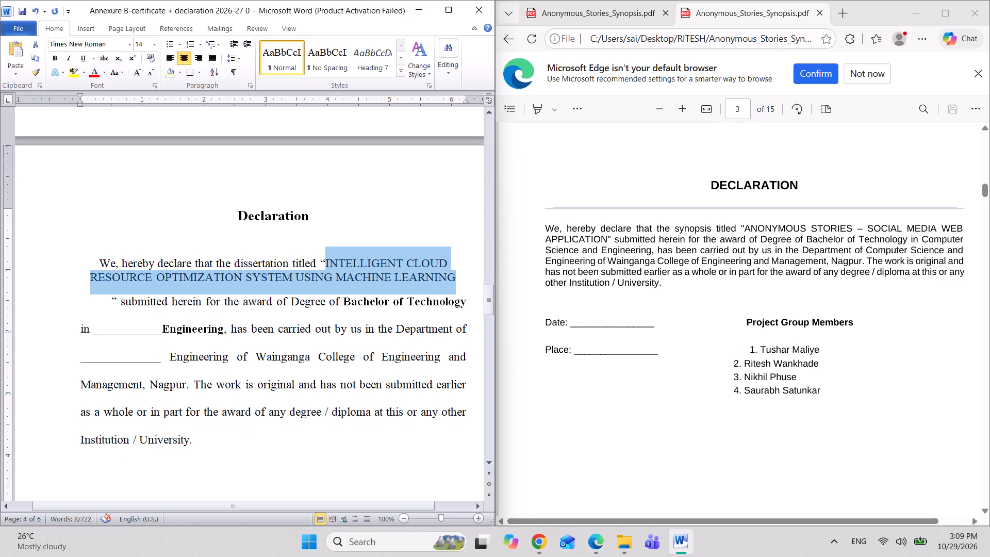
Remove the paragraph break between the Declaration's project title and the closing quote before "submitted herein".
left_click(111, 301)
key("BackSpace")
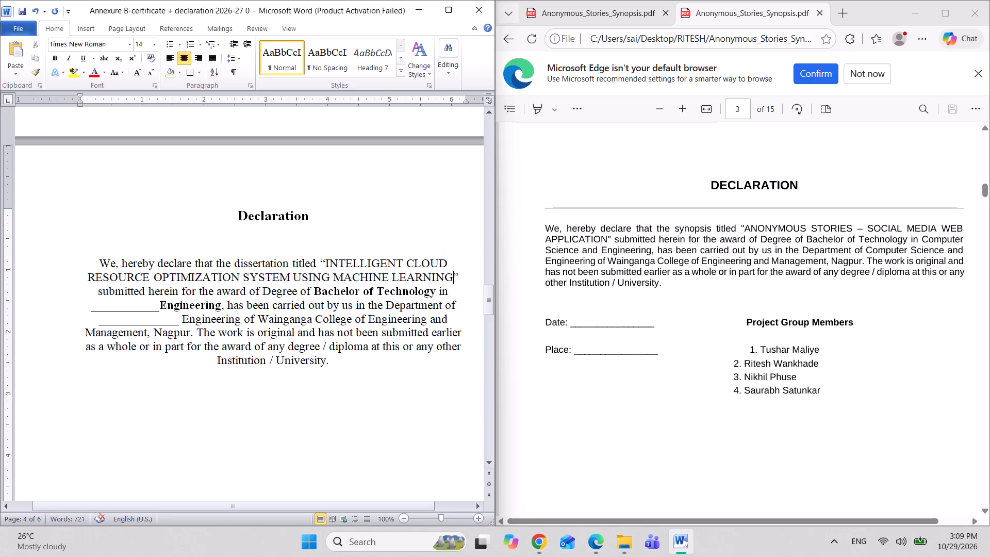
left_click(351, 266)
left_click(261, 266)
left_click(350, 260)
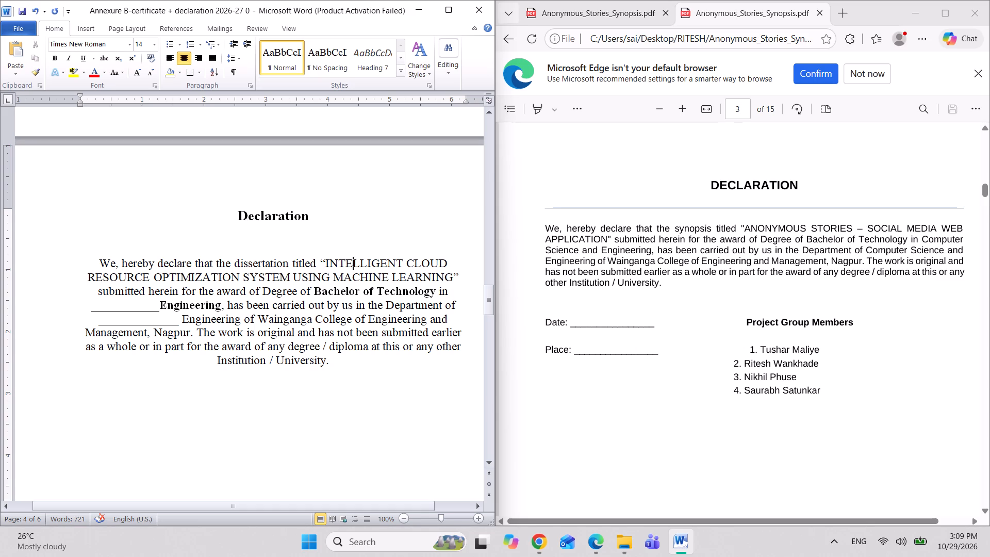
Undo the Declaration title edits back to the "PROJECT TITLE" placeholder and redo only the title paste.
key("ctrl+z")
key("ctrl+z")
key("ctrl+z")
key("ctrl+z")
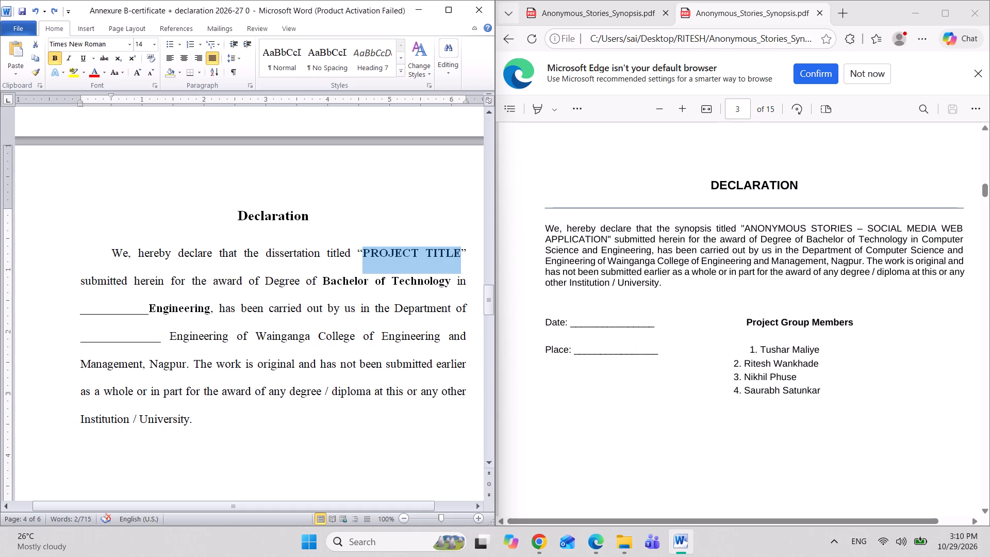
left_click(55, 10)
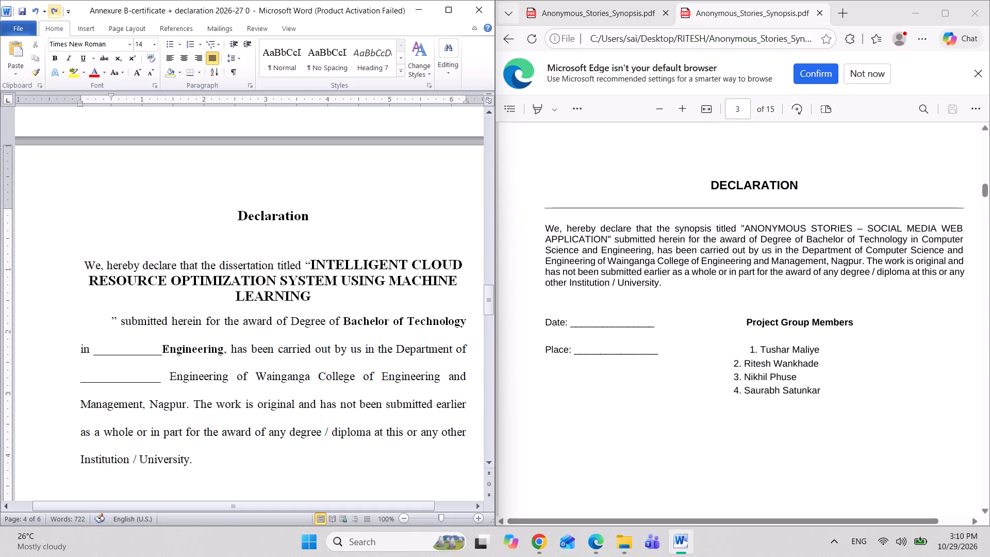
Join the closing quote and "submitted herein" text onto the pasted project title in the Declaration.
key("BackSpace")
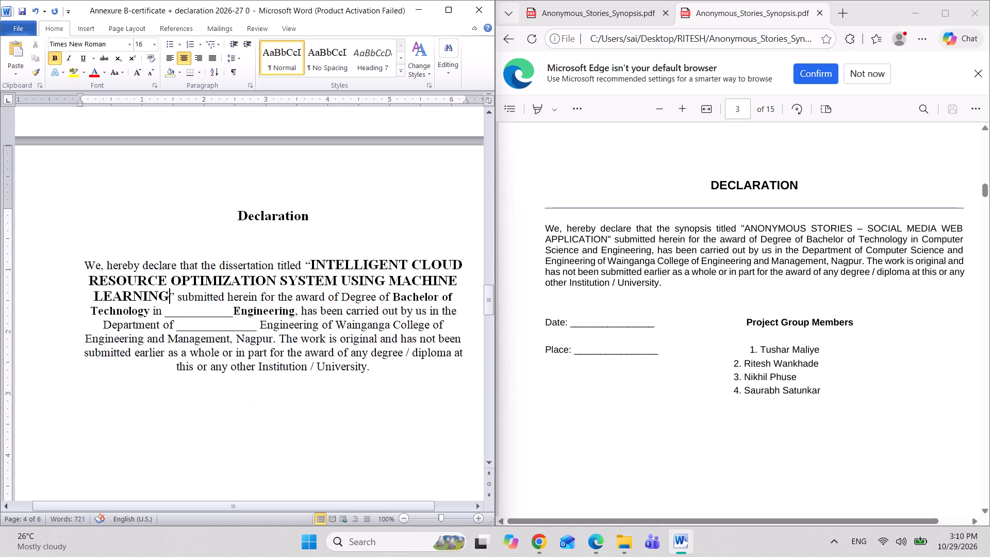
Set the font size of the full project title in the Declaration paragraph to 14, keeping it bold.
left_click(324, 268)
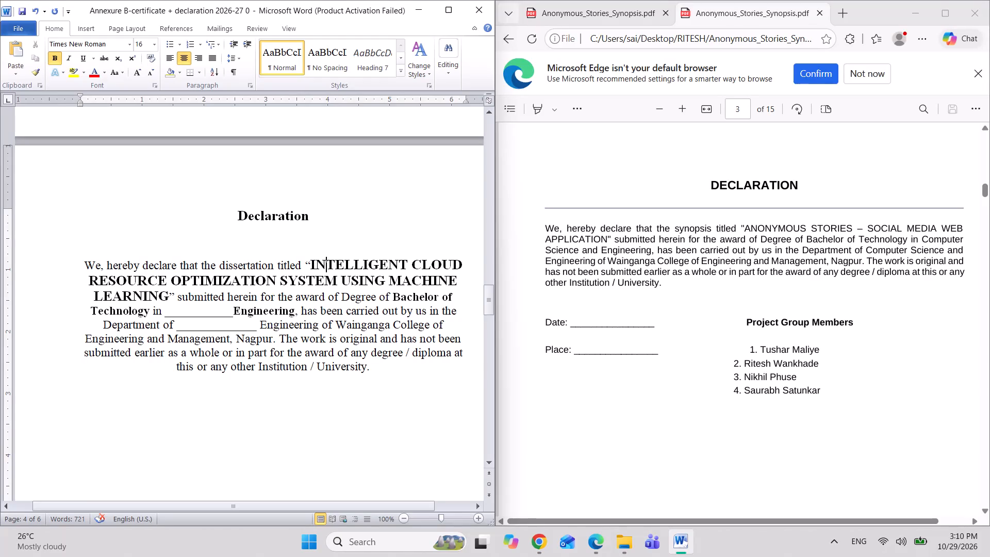
left_click(311, 266)
key("shift+Down")
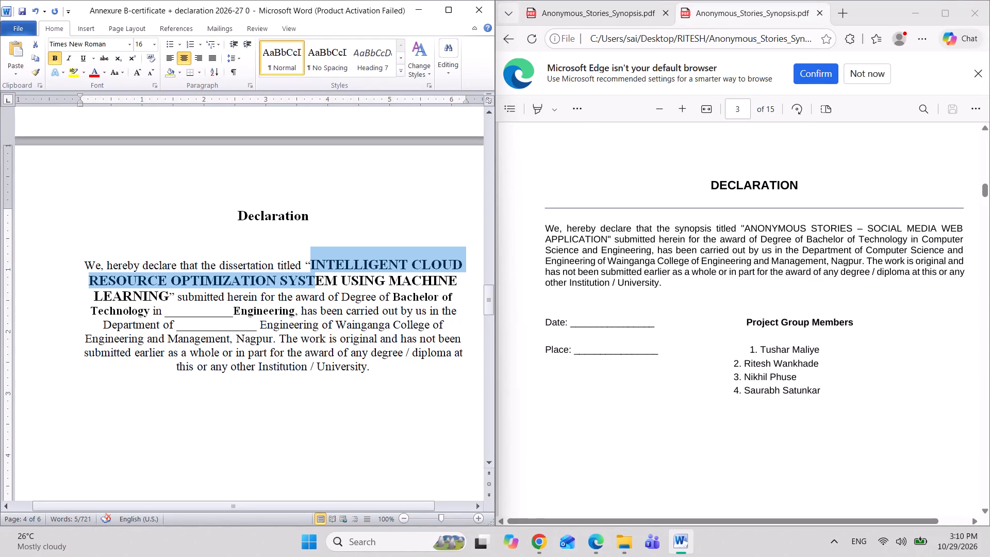
key("shift+Down")
key("shift+Left")
key("shift+Left")
key("shift+Left")
key("shift+Left")
key("shift+Left")
key("shift+Left")
key("shift+Left")
key("shift+Left")
key("shift+Left")
key("shift+Left")
key("shift+Left")
key("shift+Left")
key("shift+Left")
key("shift+Left")
key("shift+Left")
key("shift+Left")
key("shift+Left")
key("shift+Left")
key("shift+Left")
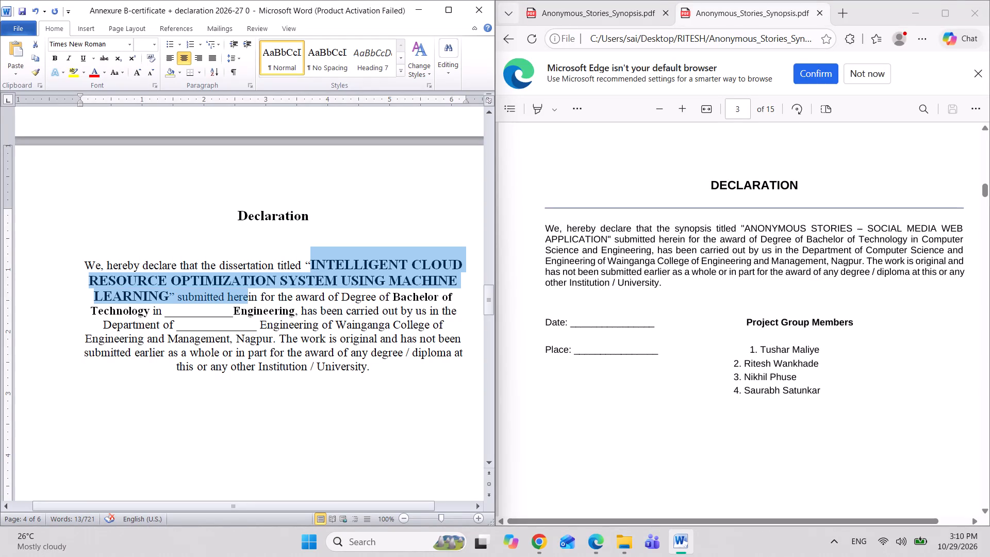
key("shift+Left")
key("shift+Left")
key("shift+Left")
key("shift+Left")
key("shift+Left")
key("shift+Left")
key("shift+Left")
key("shift+Left")
key("shift+Left")
key("shift+Left")
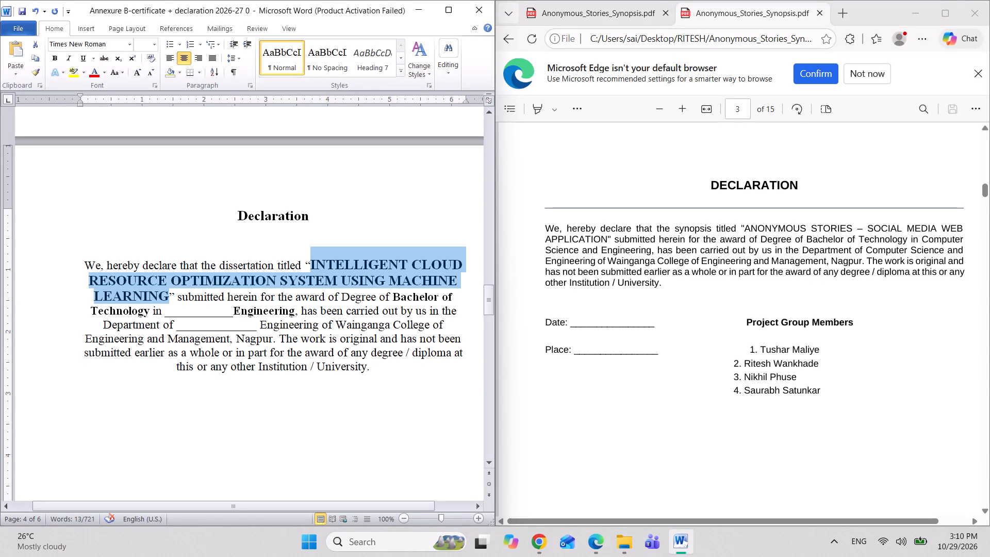
left_click_drag(155, 43, 135, 99)
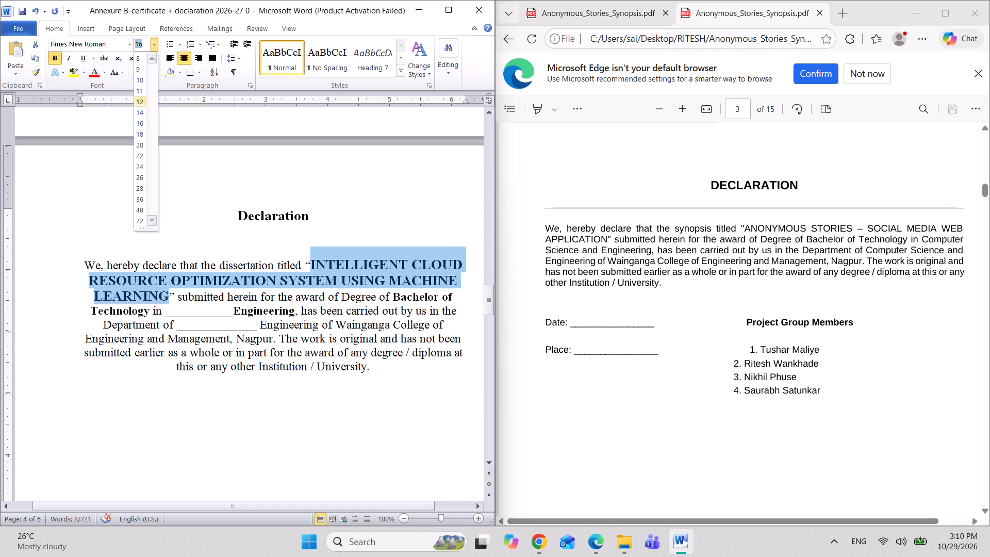
left_click_drag(135, 99, 141, 109)
left_click(141, 109)
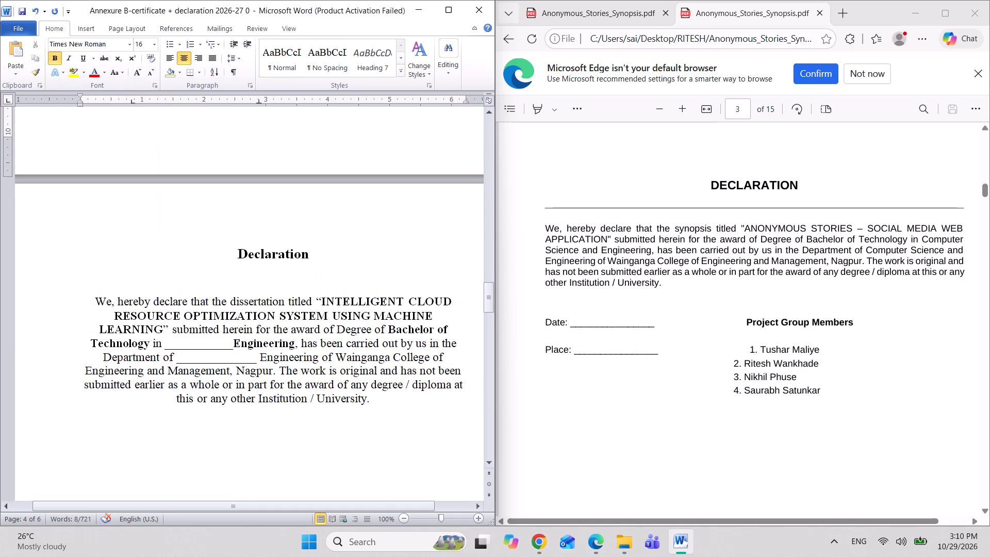
Delete the underscore blank and the preceding "in" between "Bachelor of Technology" and "Engineering" in the Declaration paragraph.
left_click(176, 345)
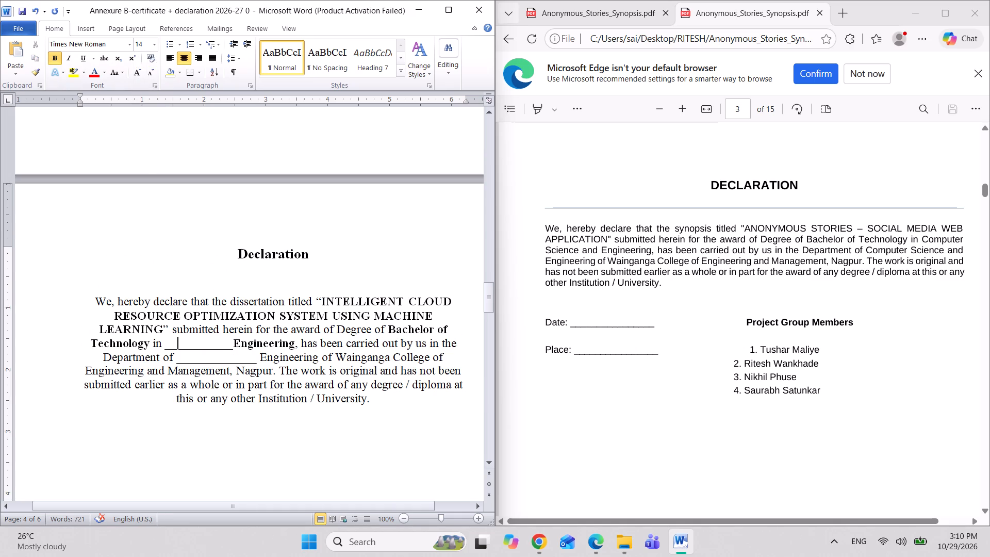
key("BackSpace")
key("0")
key("BackSpace")
key("Right")
key("Right")
key("Right")
key("Right")
key("Right")
key("Right")
key("Right")
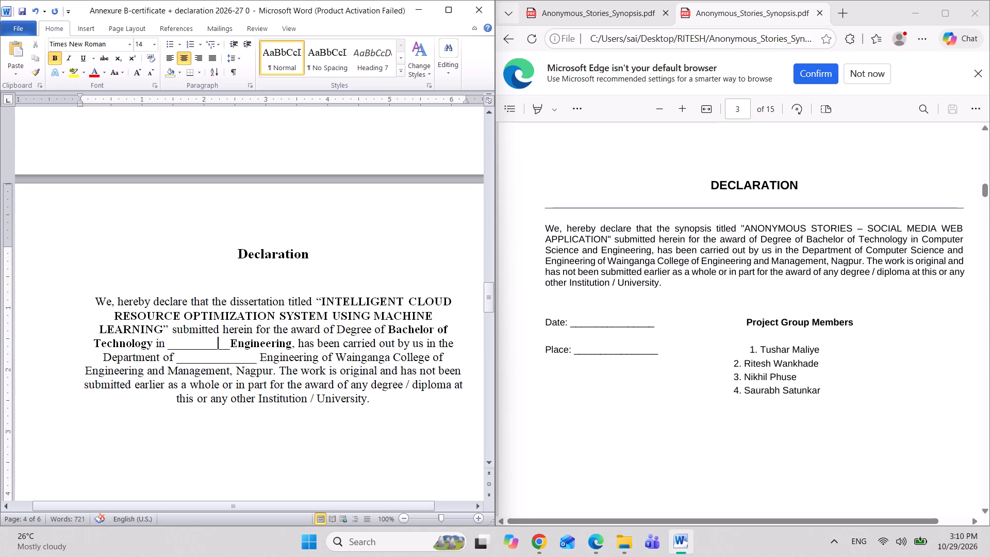
key("Right")
key("Right")
left_click(176, 345)
key("BackSpace")
key("BackSpace")
key("BackSpace")
key("BackSpace")
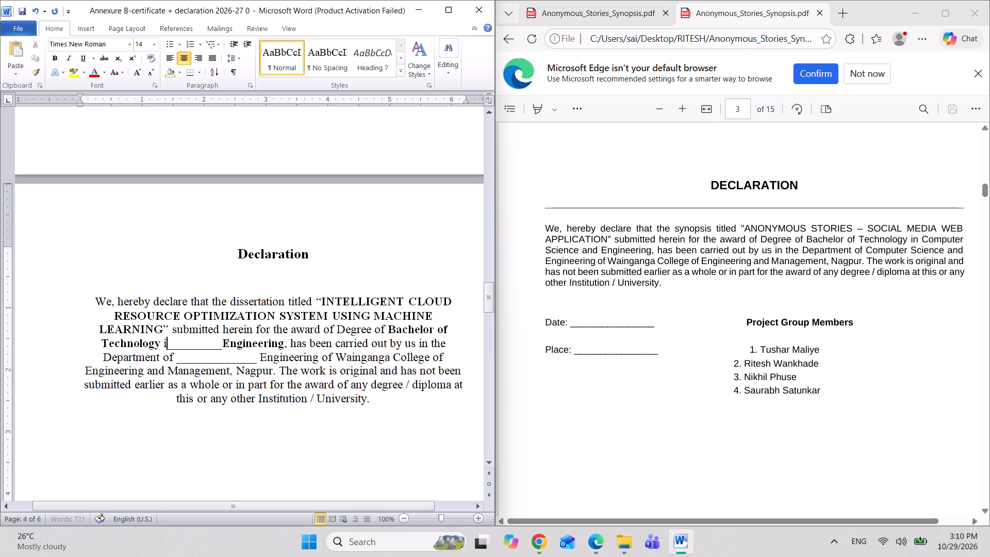
key("Right")
key("Right")
key("Right")
key("Right")
key("Right")
key("Right")
key("Right")
key("Right")
key("Right")
key("Right")
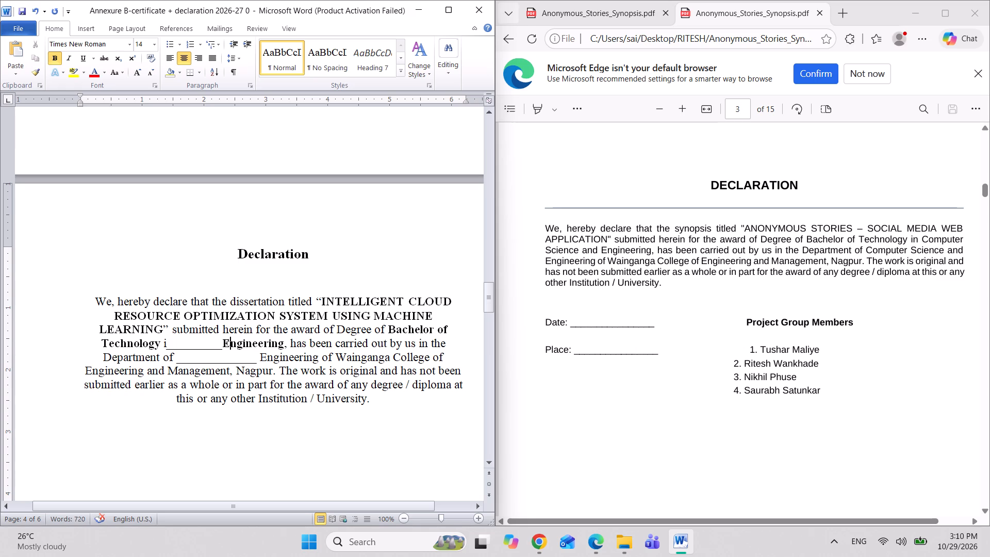
key("Left")
key("BackSpace")
key("BackSpace")
key("BackSpace")
key("BackSpace")
key("BackSpace")
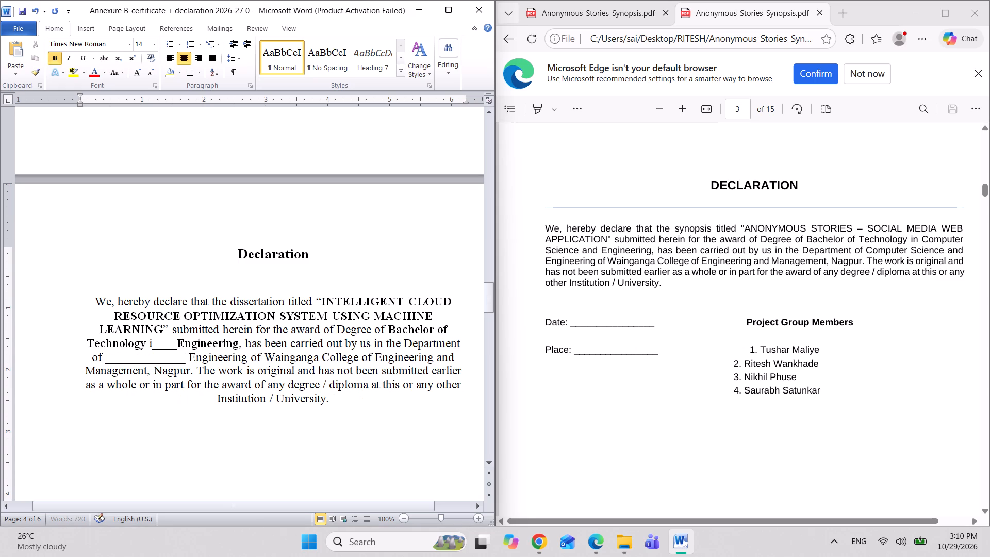
key("BackSpace")
key("BackSpace")
key("BackSpace")
key("BackSpace")
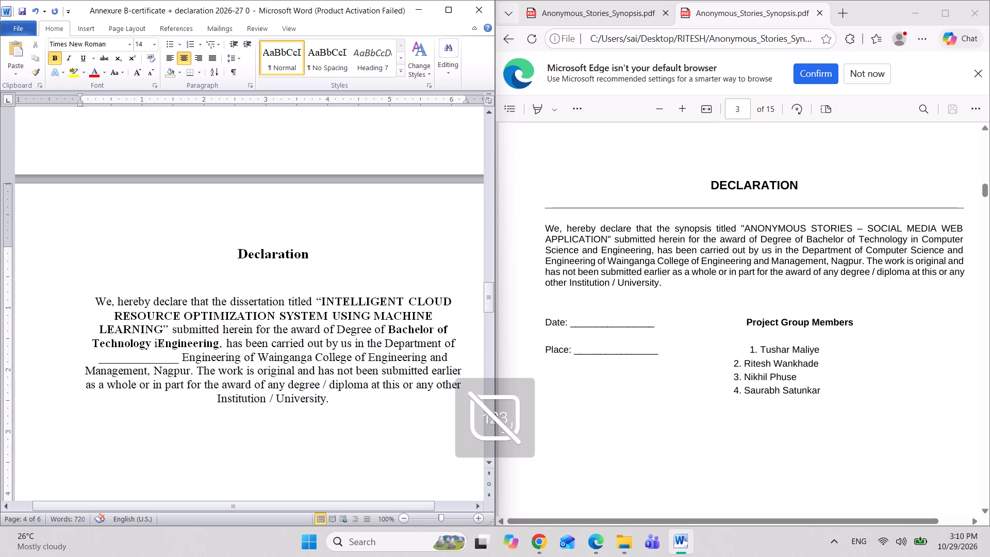
key("BackSpace")
Enter "in Computer Science and" in bold between "Bachelor of Technology" and "Engineering" in the Declaration.
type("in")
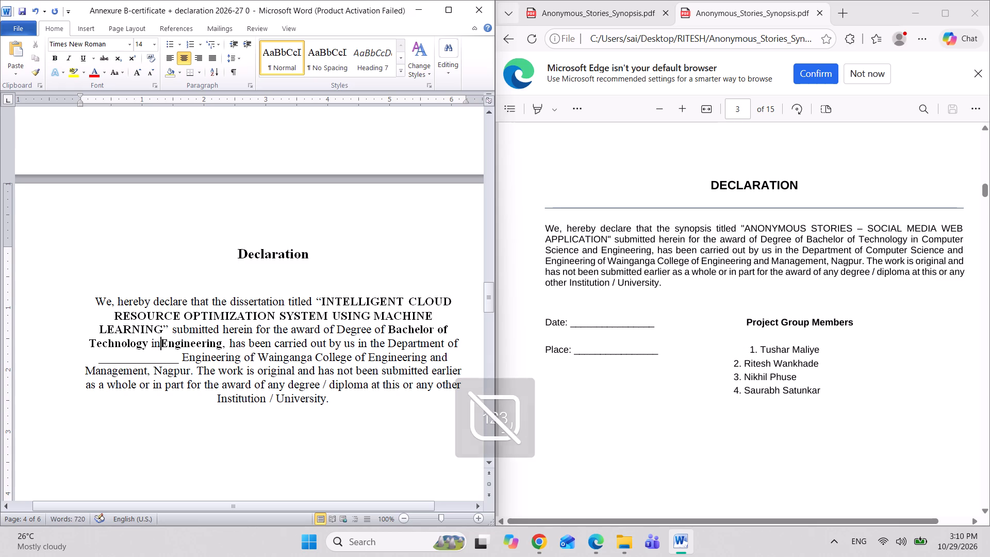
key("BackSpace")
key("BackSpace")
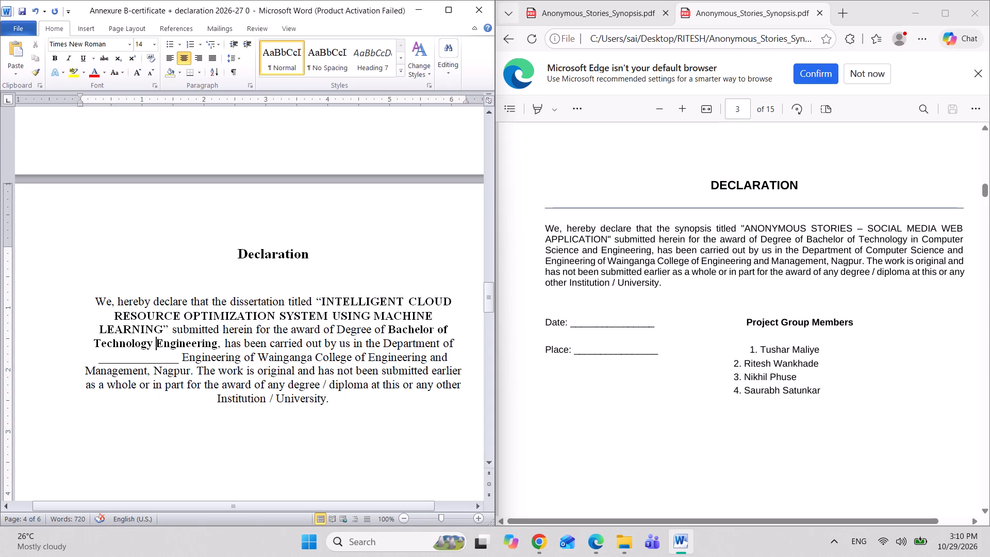
left_click(57, 56)
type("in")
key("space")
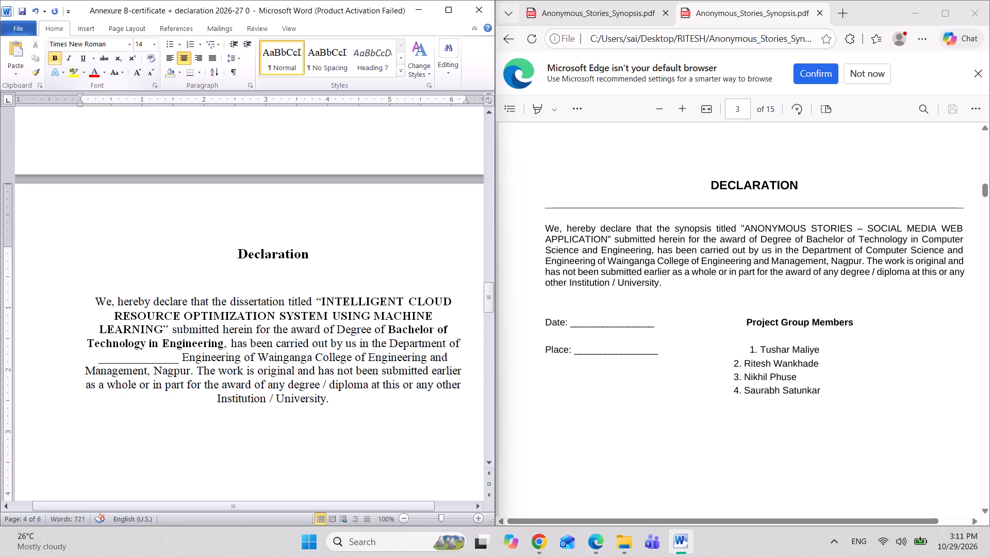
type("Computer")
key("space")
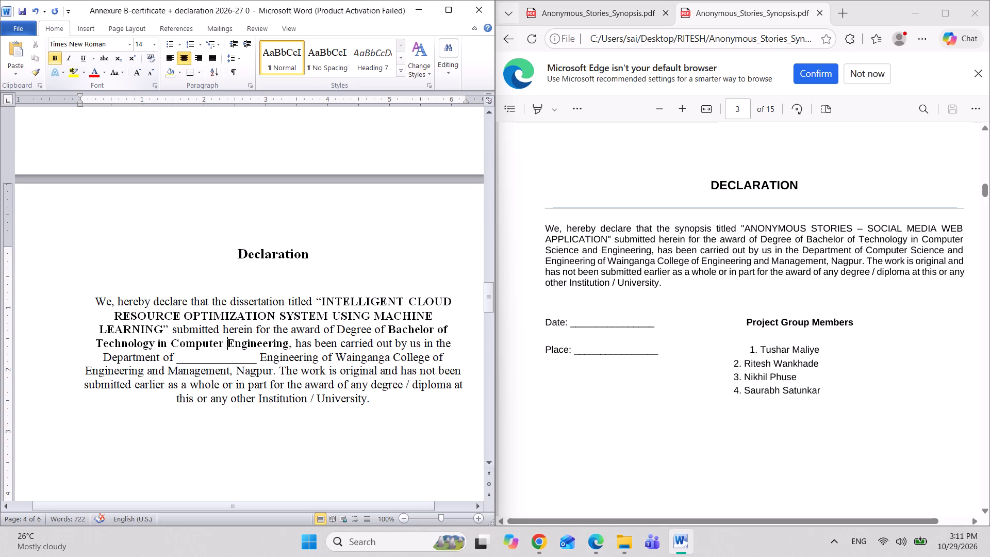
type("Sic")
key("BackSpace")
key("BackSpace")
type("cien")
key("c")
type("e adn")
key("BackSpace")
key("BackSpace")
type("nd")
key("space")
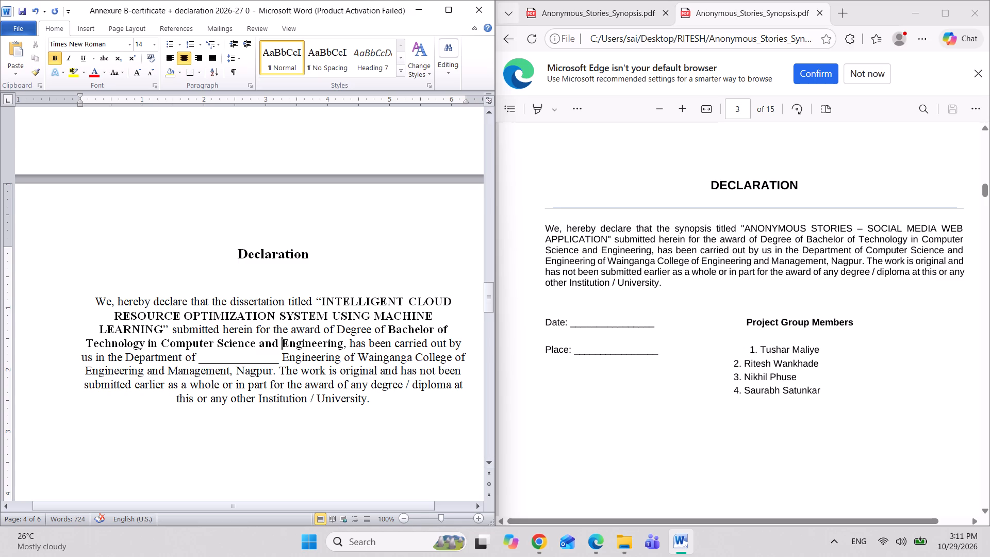
Delete the underscore blank after "Department of" in the Declaration, keeping a single space before "Engineering".
left_click(283, 361)
key("BackSpace")
key("BackSpace")
key("BackSpace")
key("BackSpace")
key("BackSpace")
key("BackSpace")
key("BackSpace")
key("BackSpace")
key("BackSpace")
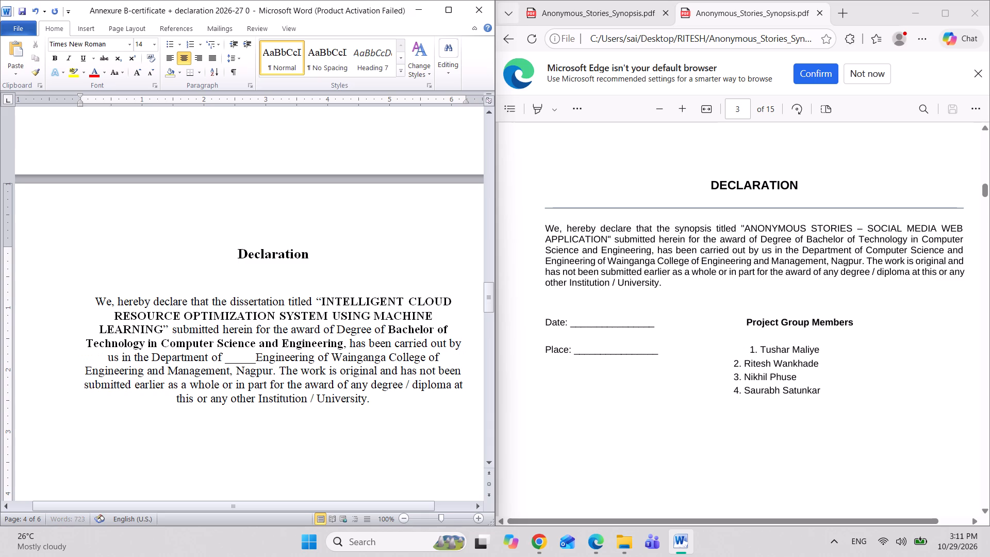
key("BackSpace")
key("BackSpace")
key("BackSpace")
key("BackSpace")
key("BackSpace")
key("BackSpace")
key("BackSpace")
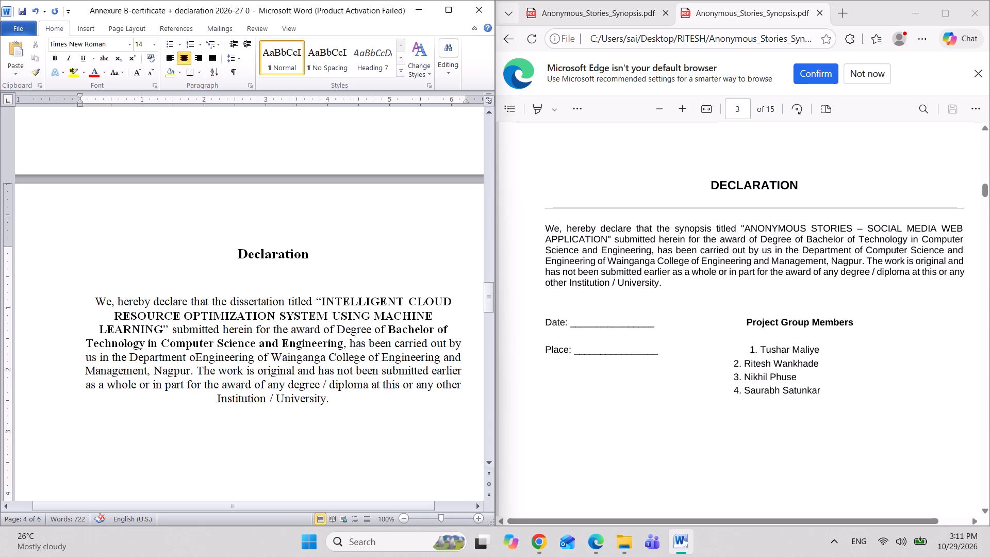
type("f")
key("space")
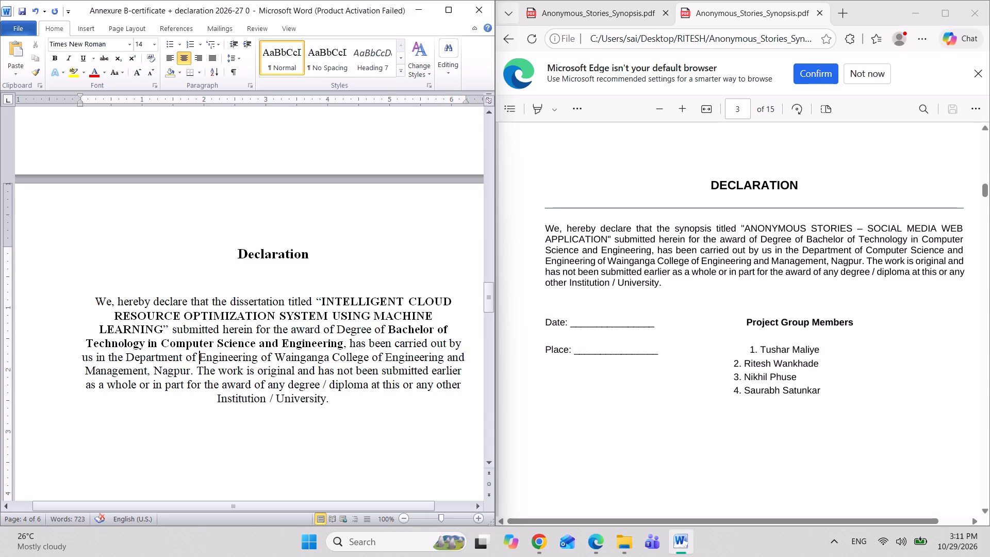
Insert "Computer Science and" between "Department of" and "Engineering of Wainganga College" in the Declaration.
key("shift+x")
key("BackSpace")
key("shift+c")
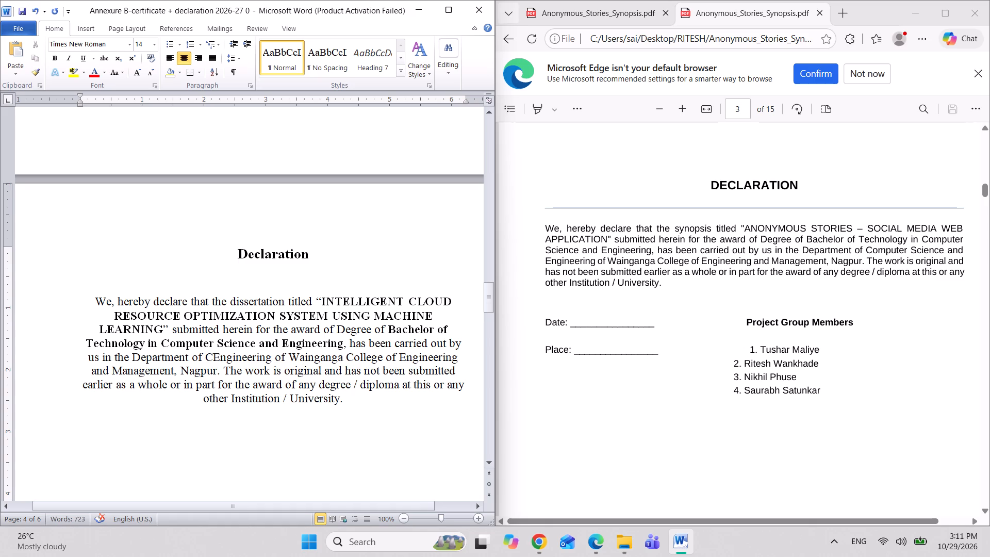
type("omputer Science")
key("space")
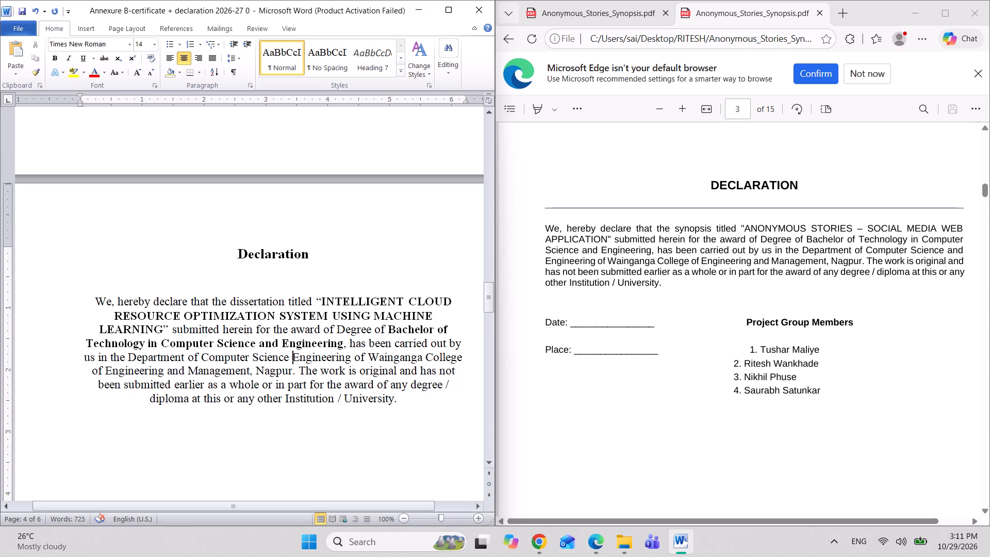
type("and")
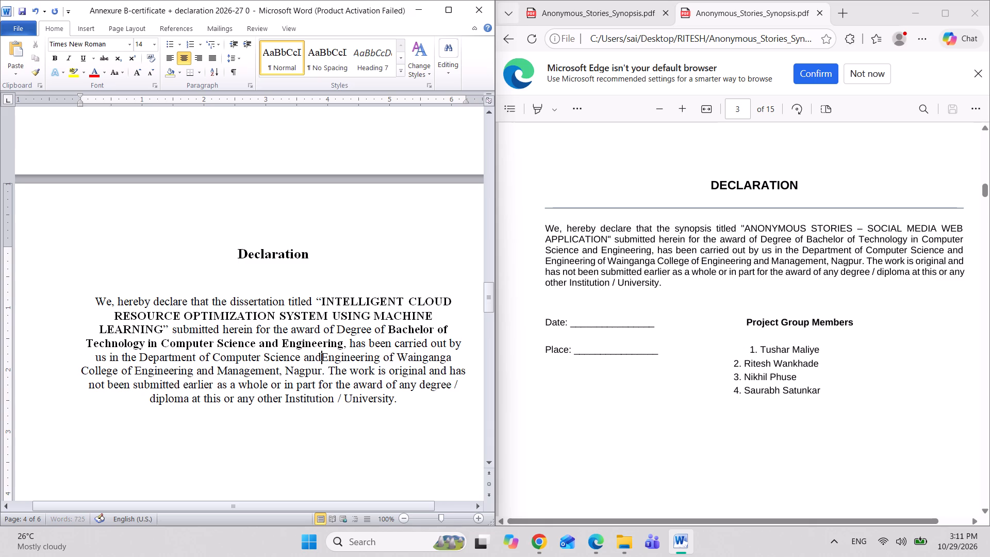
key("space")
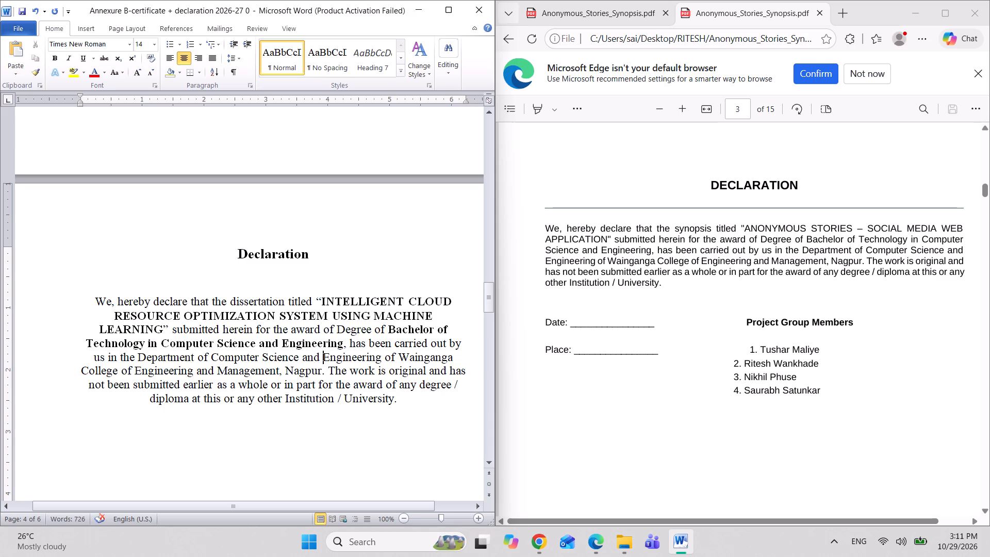
Delete the placeholder "Students Name, bold, times new roman, 12" under Project Group Members Name on the Declaration page.
scroll(283, 361, "down", 3)
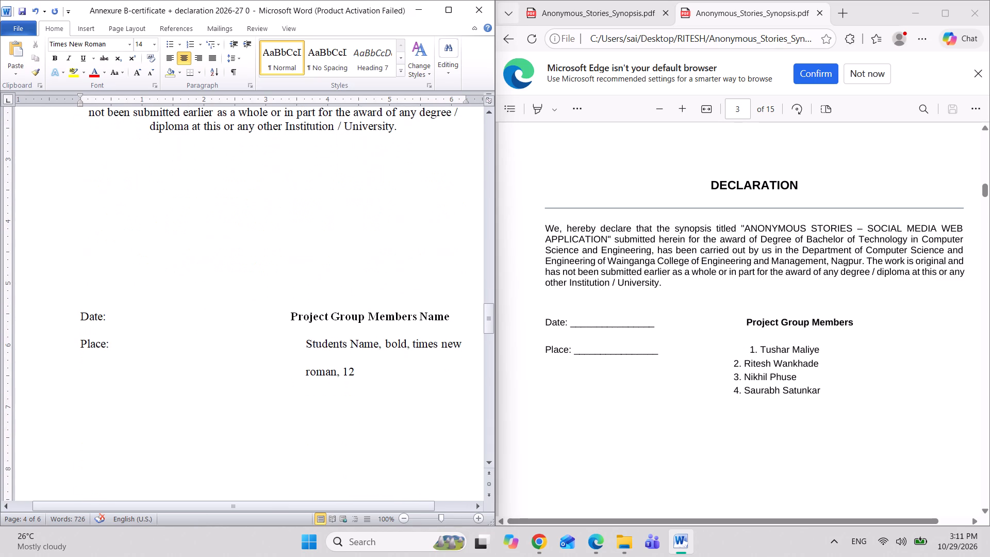
scroll(283, 361, "up", 1)
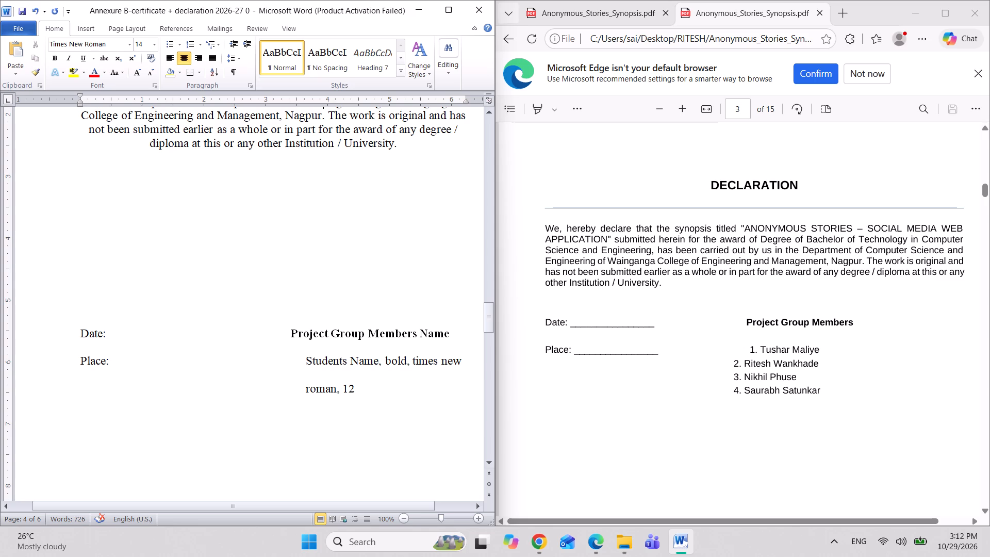
left_click(359, 386)
key("BackSpace")
key("BackSpace")
left_click(359, 386)
key("BackSpace")
key("BackSpace")
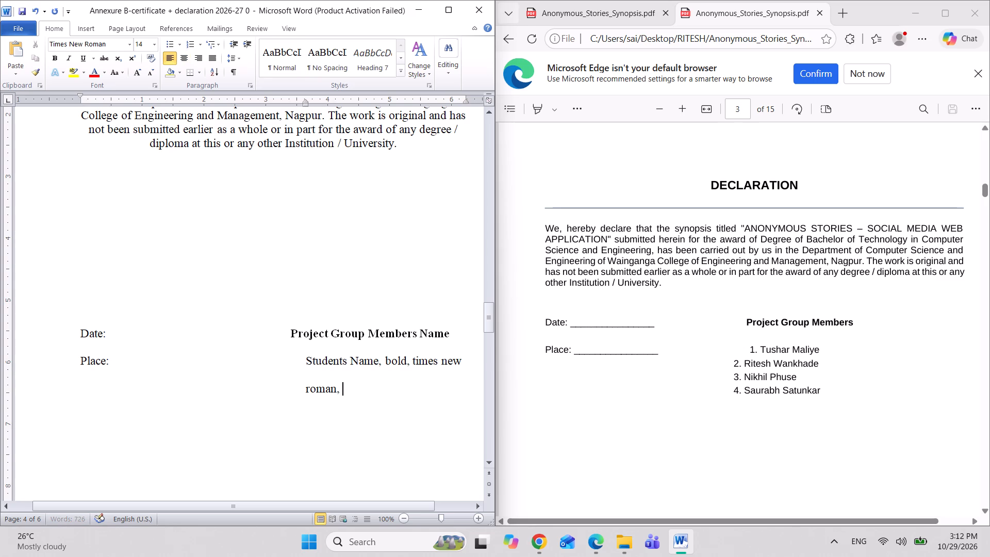
key("BackSpace")
key("BackSpace")
key("BackSpace")
key("BackSpace")
key("BackSpace")
key("BackSpace")
key("BackSpace")
key("BackSpace")
key("BackSpace")
key("BackSpace")
key("BackSpace")
key("BackSpace")
key("BackSpace")
key("BackSpace")
key("BackSpace")
key("BackSpace")
key("BackSpace")
key("BackSpace")
key("BackSpace")
key("BackSpace")
key("BackSpace")
key("BackSpace")
key("BackSpace")
key("BackSpace")
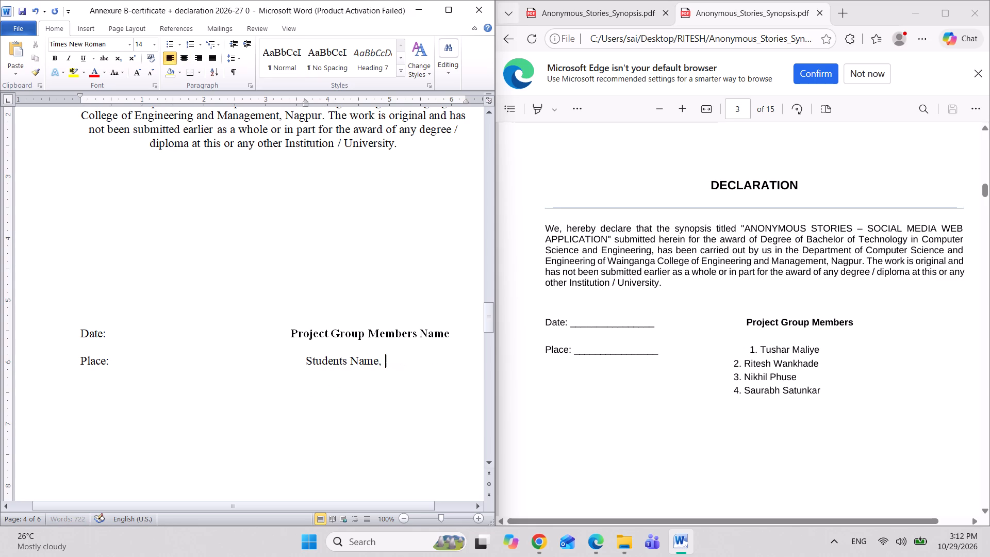
key("BackSpace")
key("BackSpace")
key("BackSpace")
key("BackSpace")
key("BackSpace")
key("BackSpace")
key("BackSpace")
key("BackSpace")
key("BackSpace")
key("BackSpace")
key("BackSpace")
key("BackSpace")
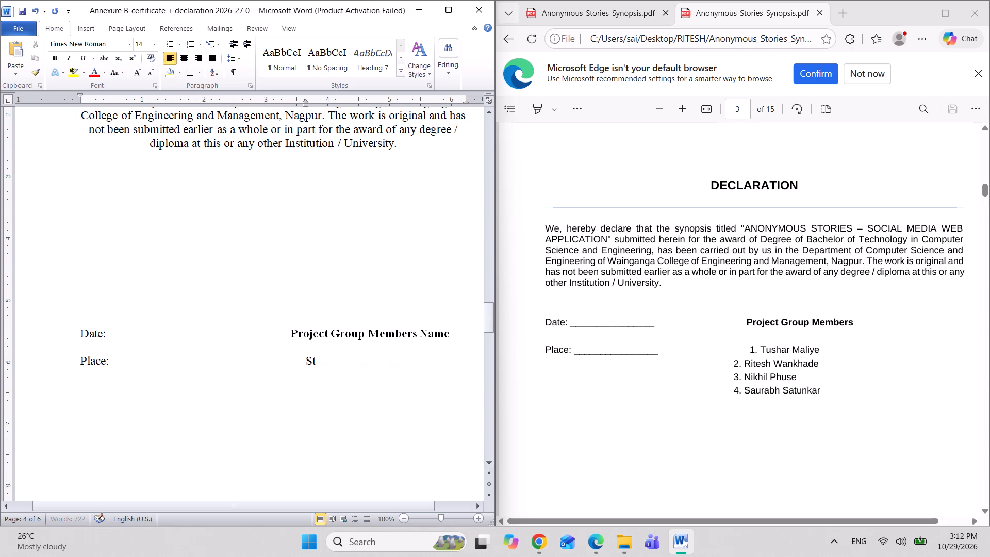
key("BackSpace")
key("BackSpace")
Enter the first two students' names on separate aligned lines under Project Group Members Name.
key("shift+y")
key("BackSpace")
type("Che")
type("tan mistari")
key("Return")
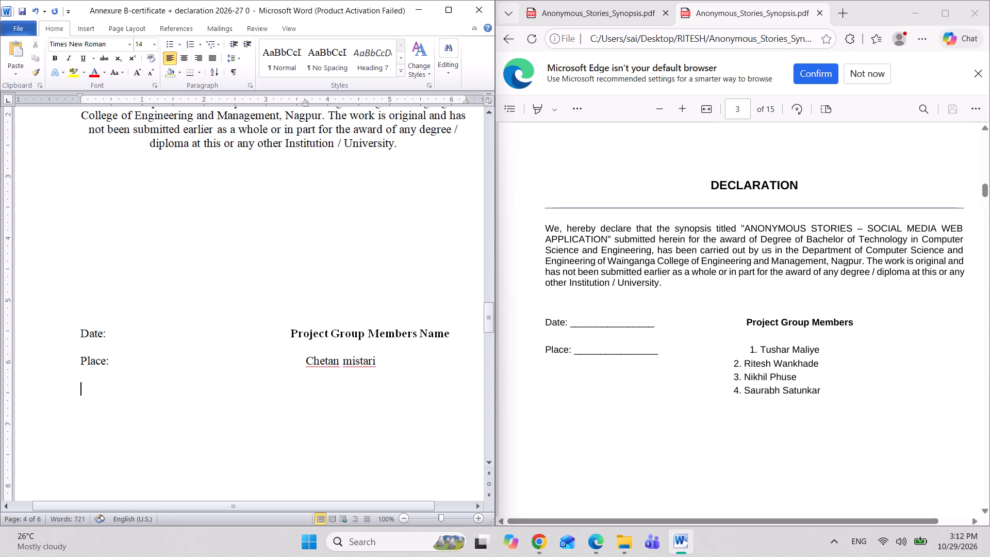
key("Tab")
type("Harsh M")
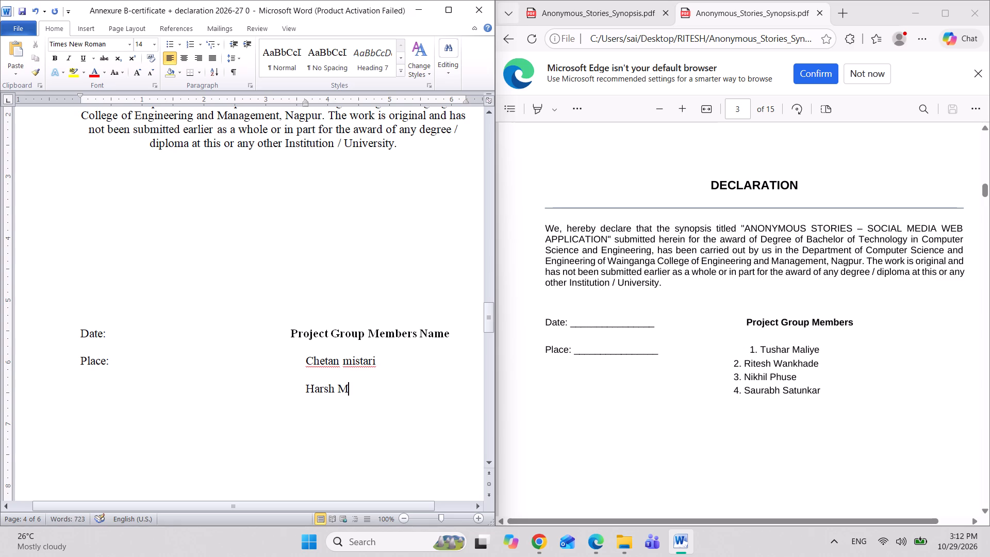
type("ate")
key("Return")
Add the third student's name on an aligned line below the second name and start another line.
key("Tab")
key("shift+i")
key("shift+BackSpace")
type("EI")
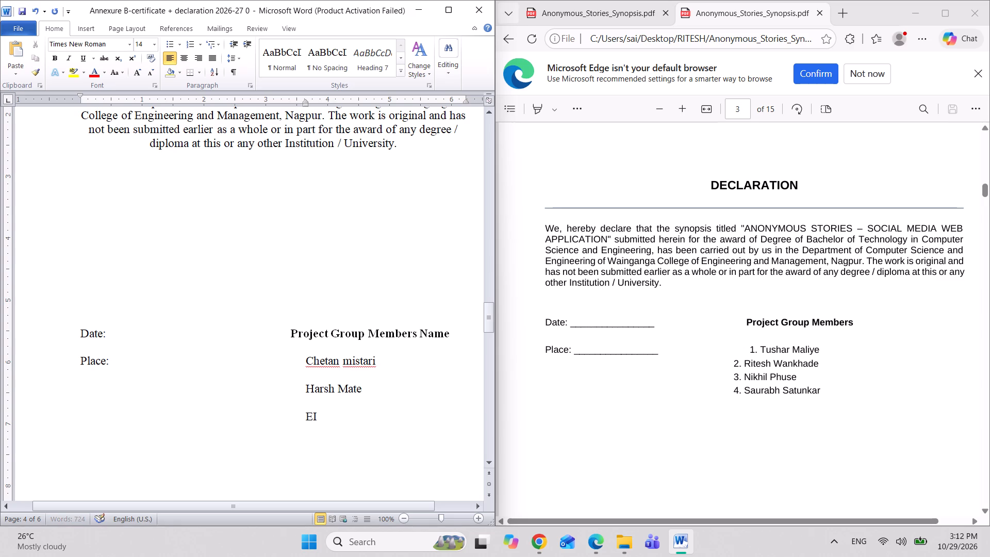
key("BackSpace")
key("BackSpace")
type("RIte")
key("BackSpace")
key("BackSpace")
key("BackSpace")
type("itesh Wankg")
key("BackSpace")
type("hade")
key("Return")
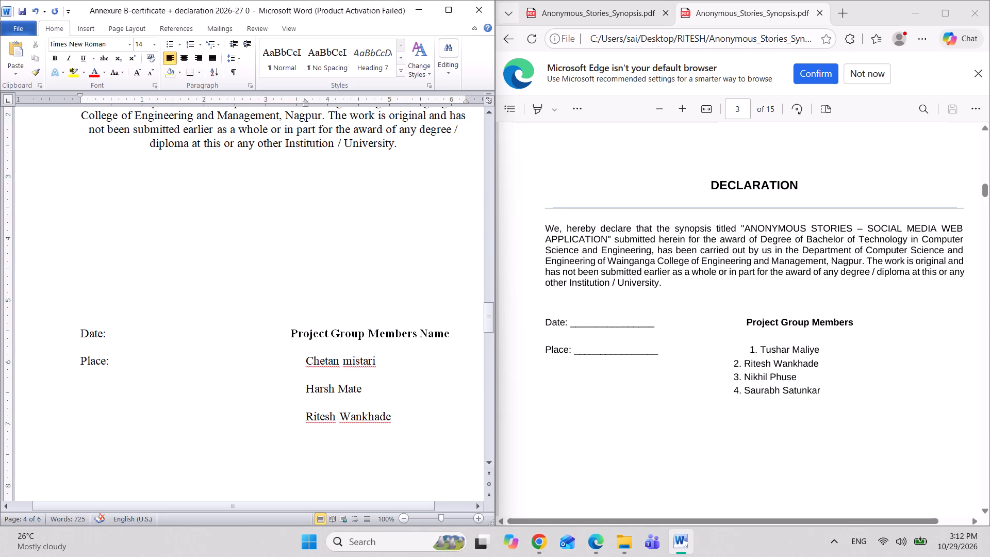
Enter the fourth student's name on an aligned line below the third name under Project Group Members Name.
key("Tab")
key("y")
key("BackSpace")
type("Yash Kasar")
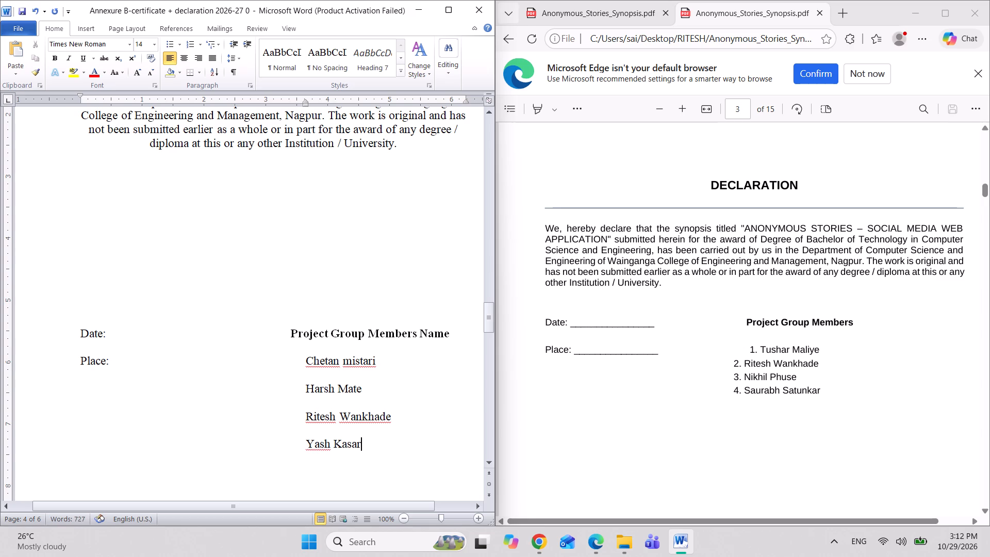
Set the four student names under Project Group Members Name to font size 12.
left_click(299, 365)
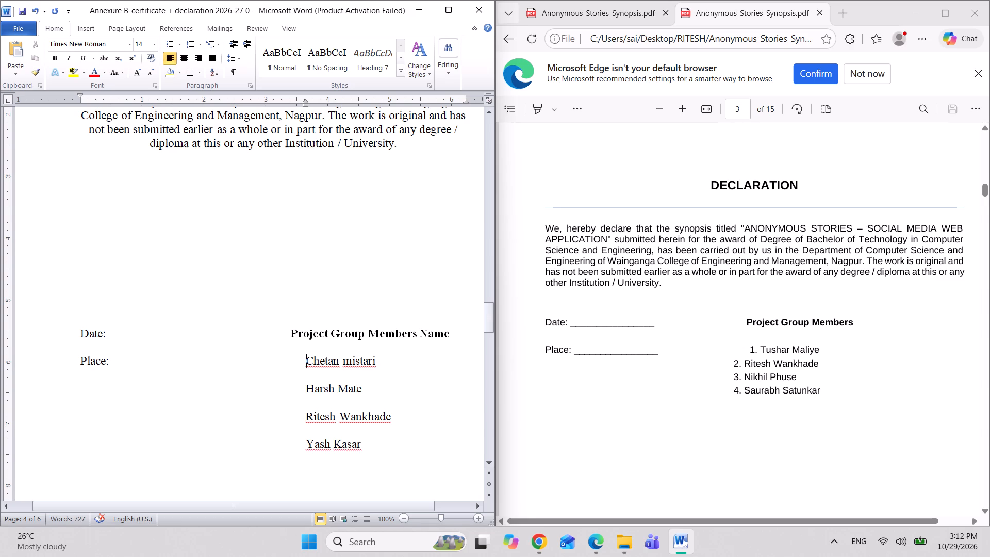
left_click(299, 365)
key("shift+Down")
key("shift+Down")
key("shift+Down")
key("shift+Down")
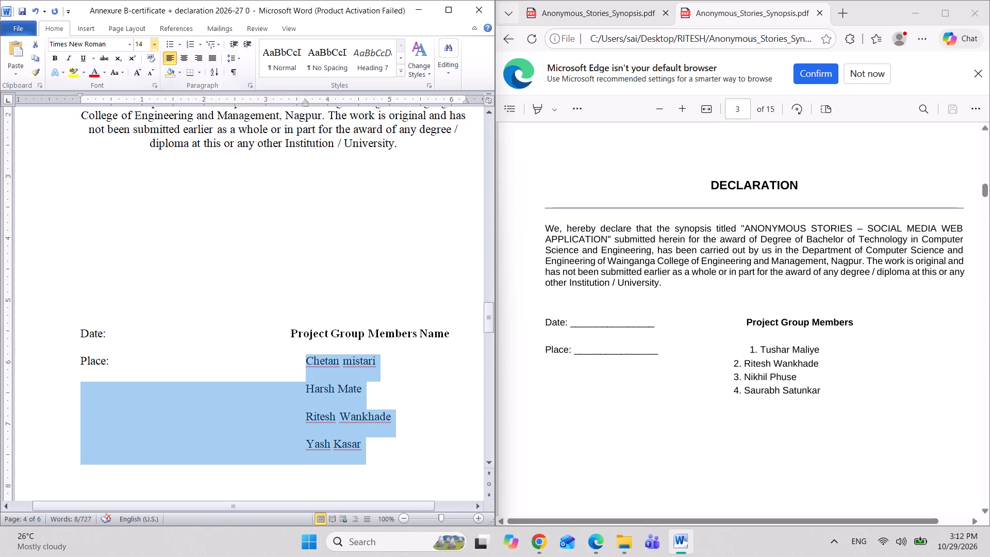
left_click_drag(155, 48, 145, 99)
left_click(145, 99)
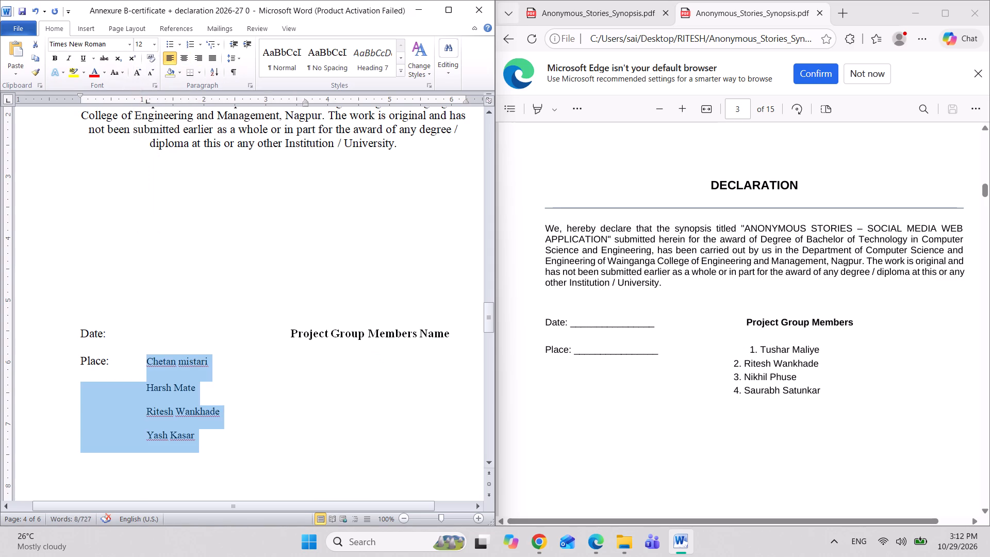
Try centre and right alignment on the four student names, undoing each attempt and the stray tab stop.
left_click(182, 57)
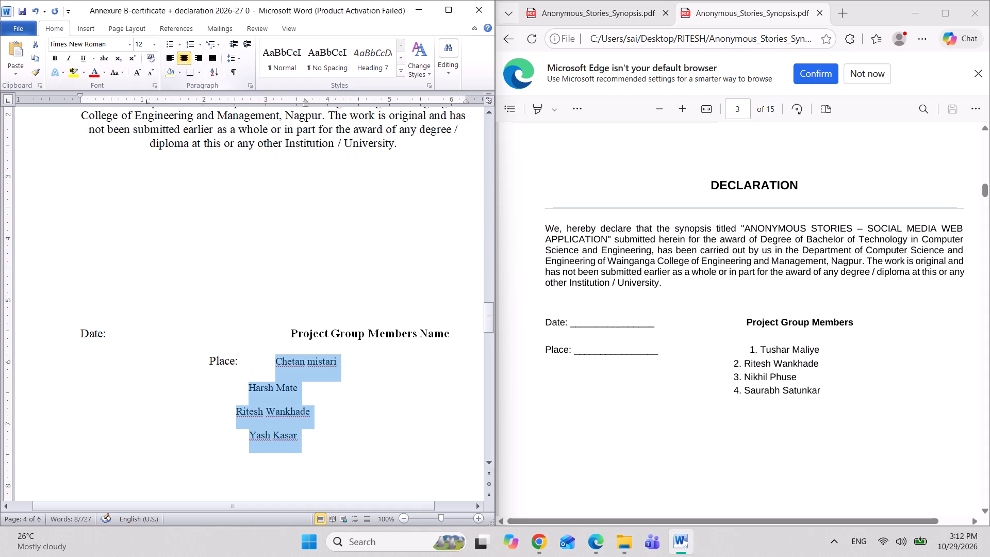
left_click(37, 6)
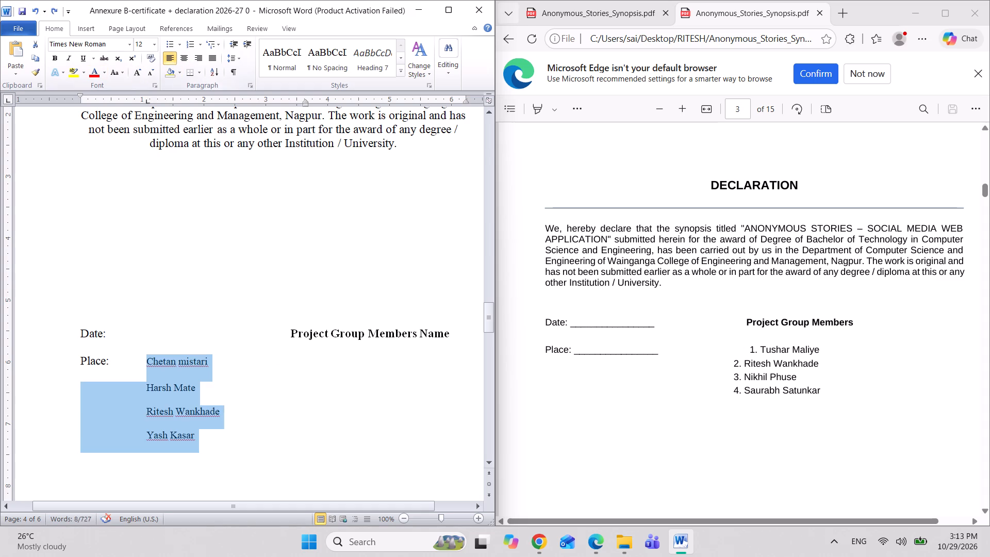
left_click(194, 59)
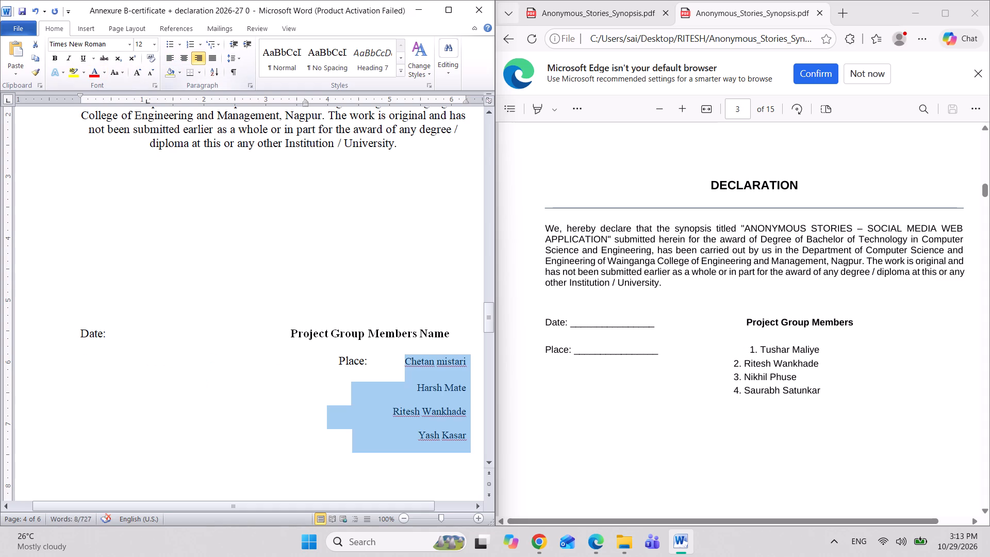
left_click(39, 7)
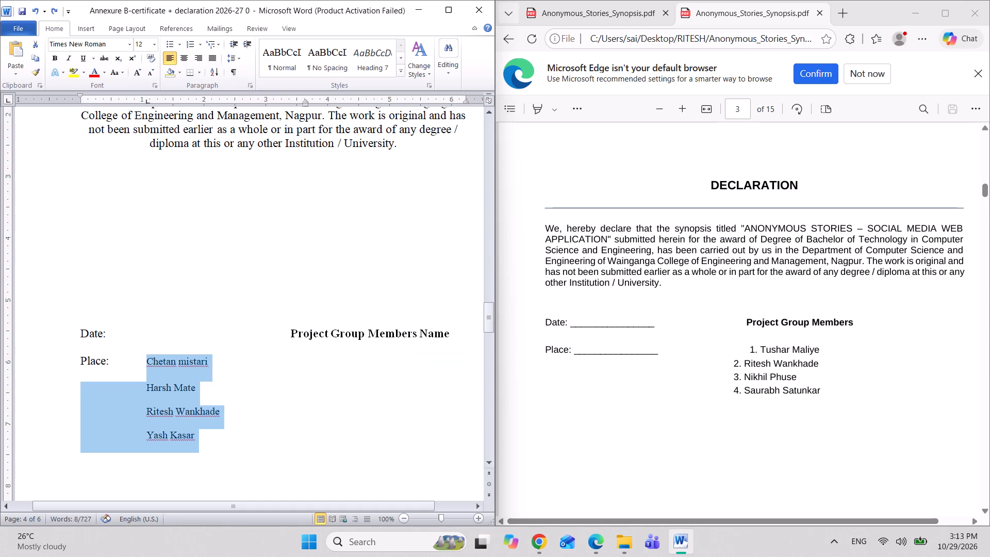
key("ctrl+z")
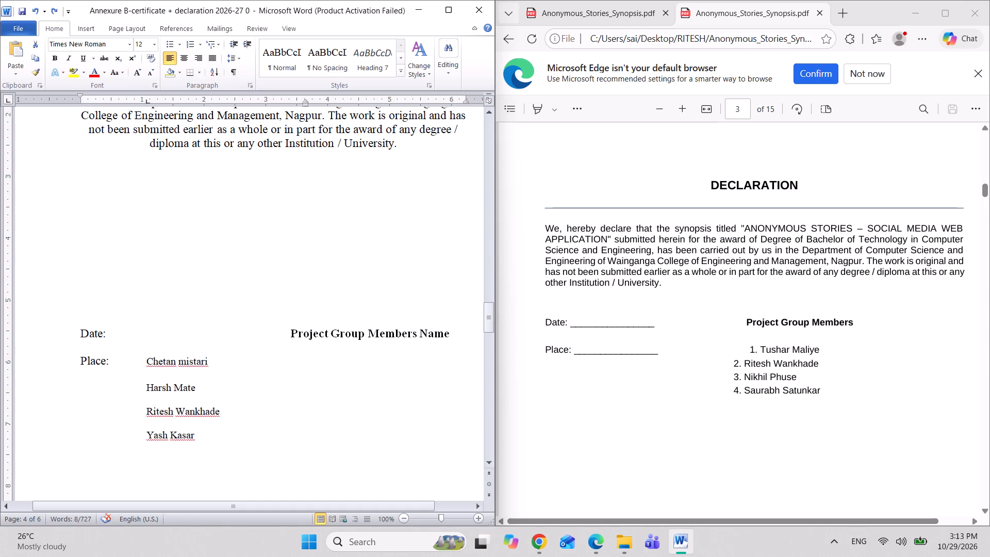
Make the four student names under Project Group Members Name bold.
left_click_drag(253, 440, 302, 394)
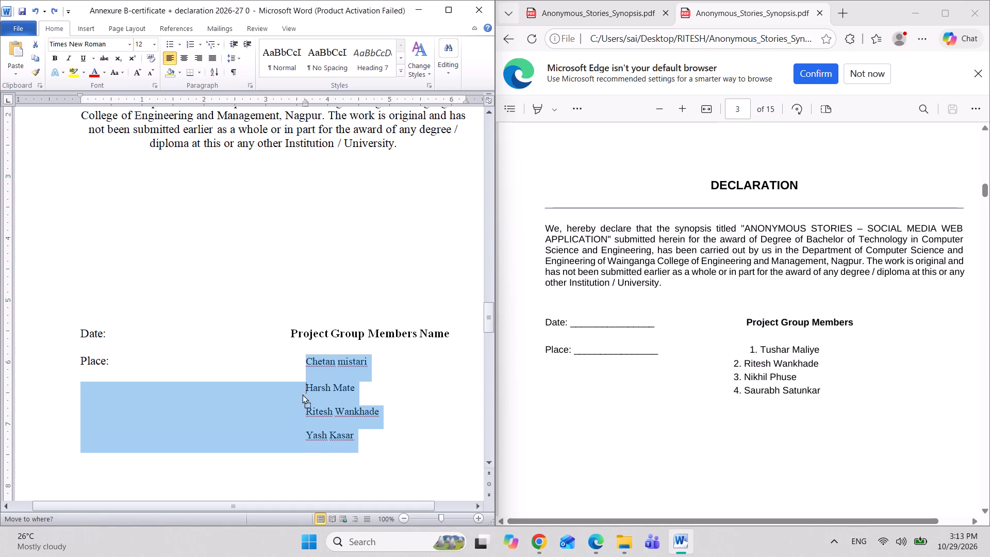
left_click_drag(302, 394, 303, 386)
left_click(304, 370)
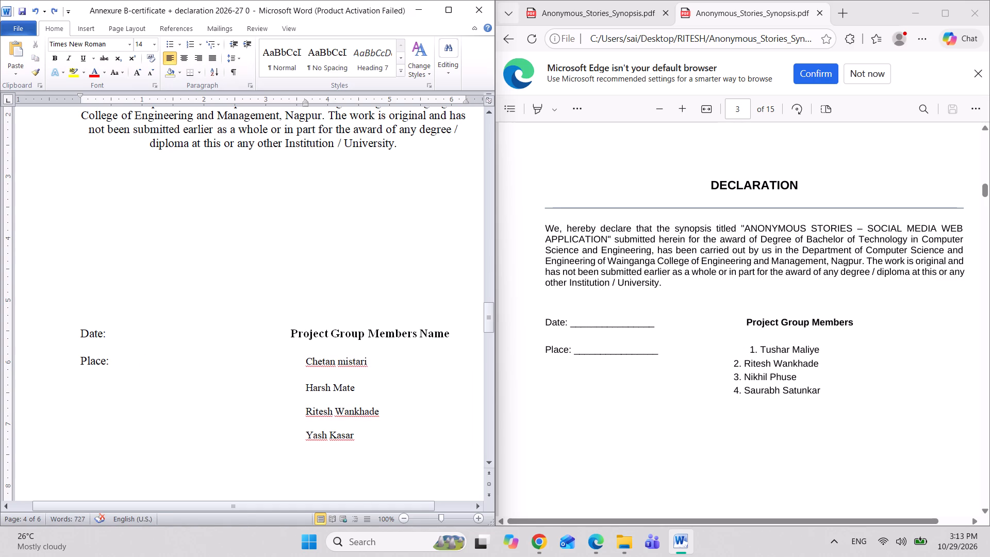
key("shift+Down")
key("shift+Left")
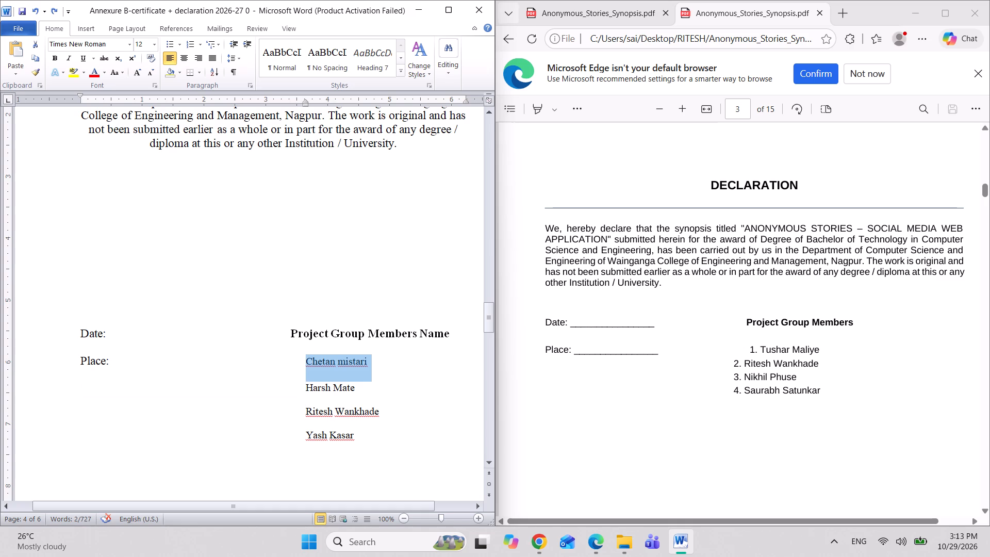
key("shift+Down")
key("shift+Down")
key("shift+Down")
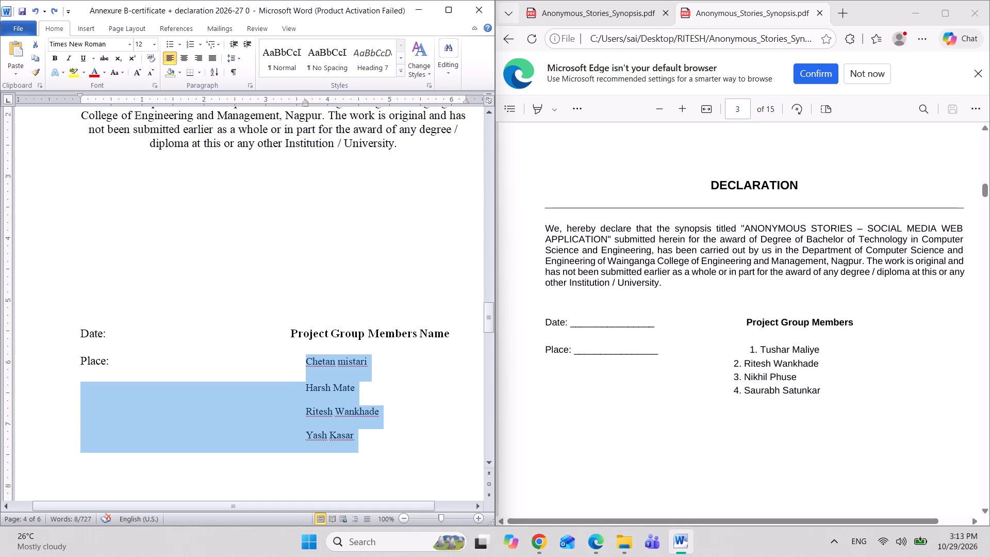
left_click(50, 56)
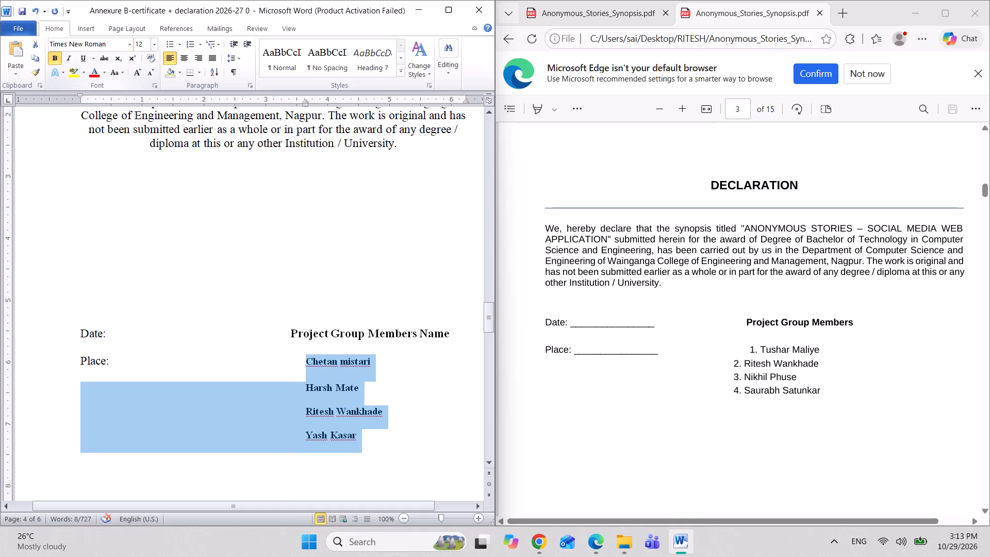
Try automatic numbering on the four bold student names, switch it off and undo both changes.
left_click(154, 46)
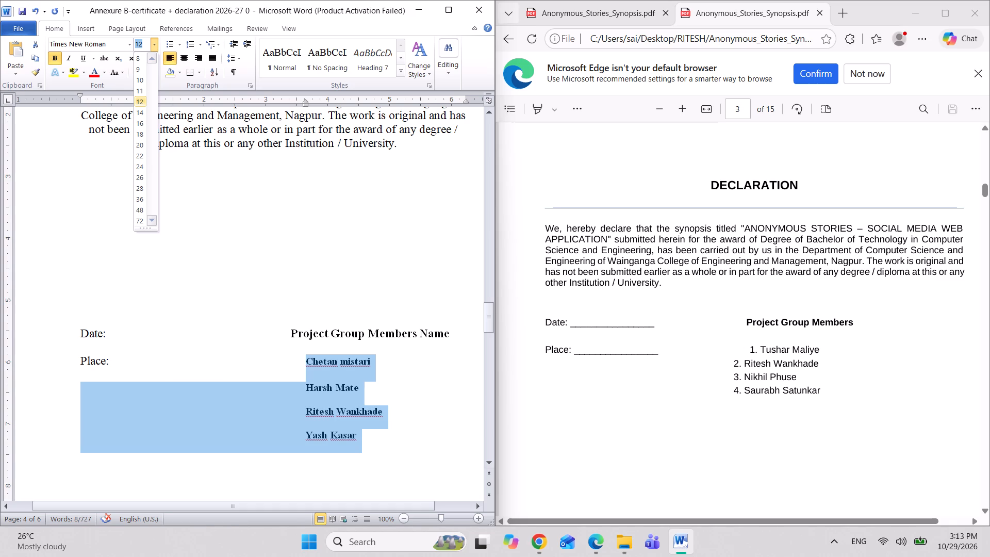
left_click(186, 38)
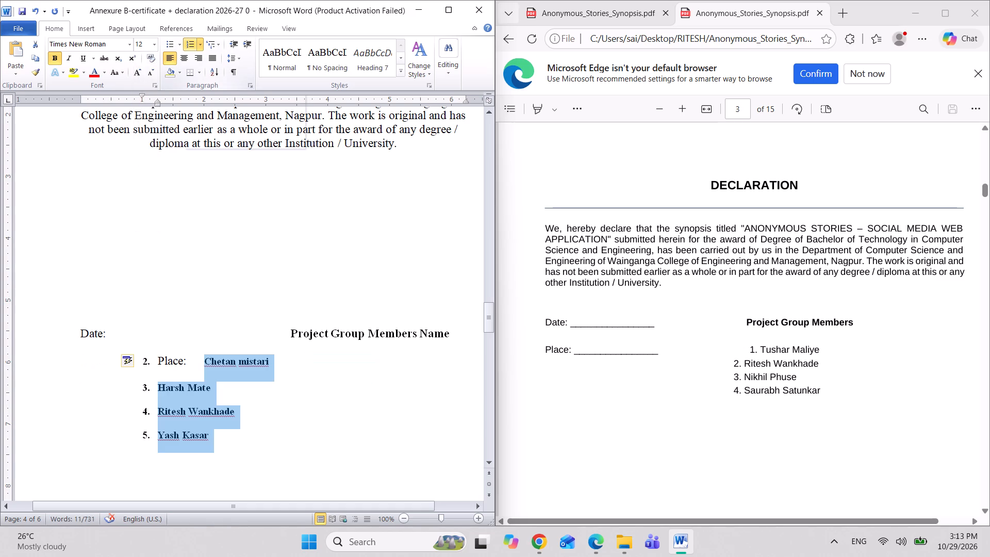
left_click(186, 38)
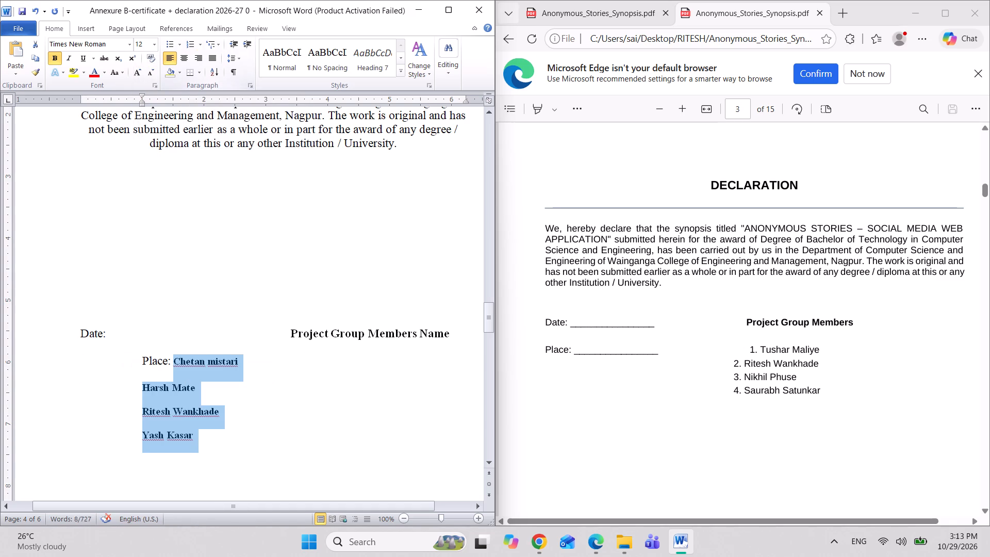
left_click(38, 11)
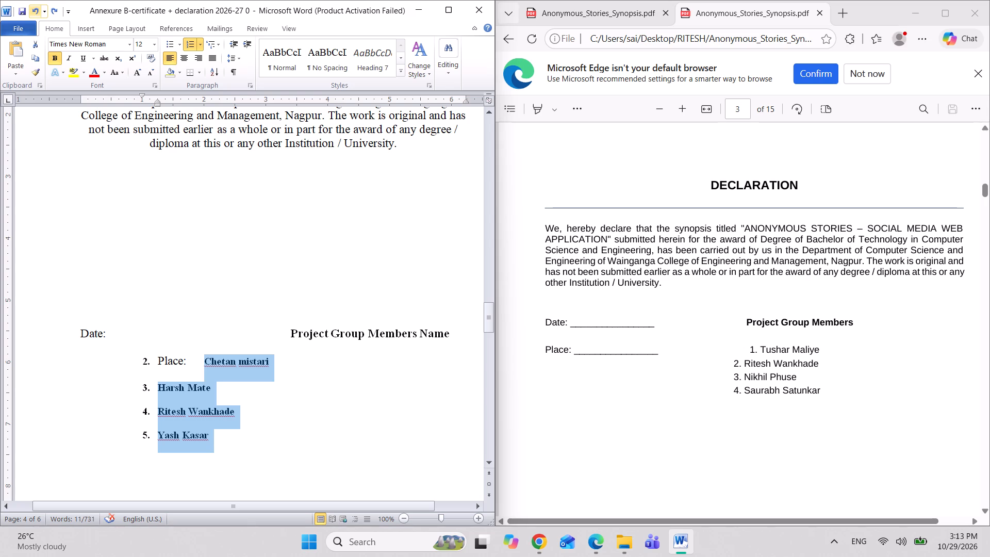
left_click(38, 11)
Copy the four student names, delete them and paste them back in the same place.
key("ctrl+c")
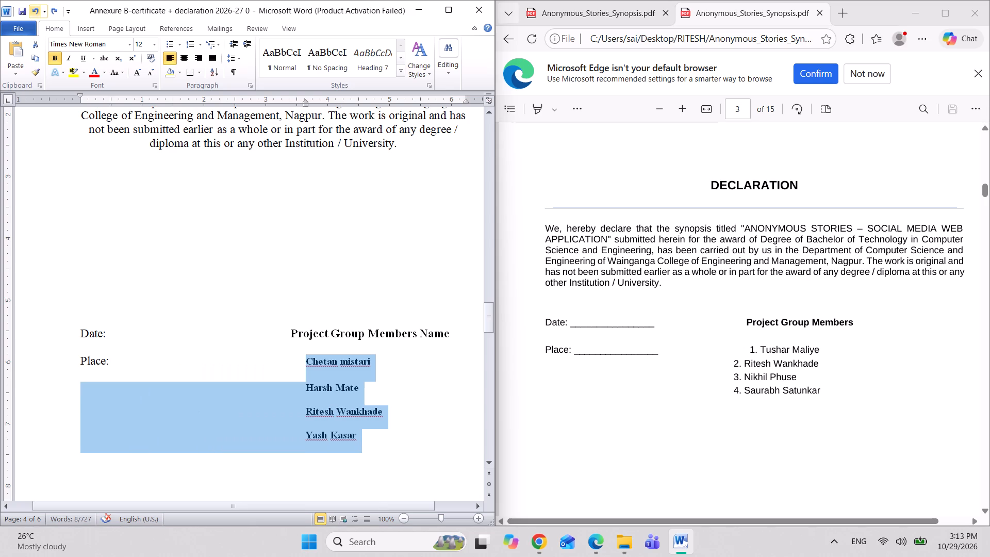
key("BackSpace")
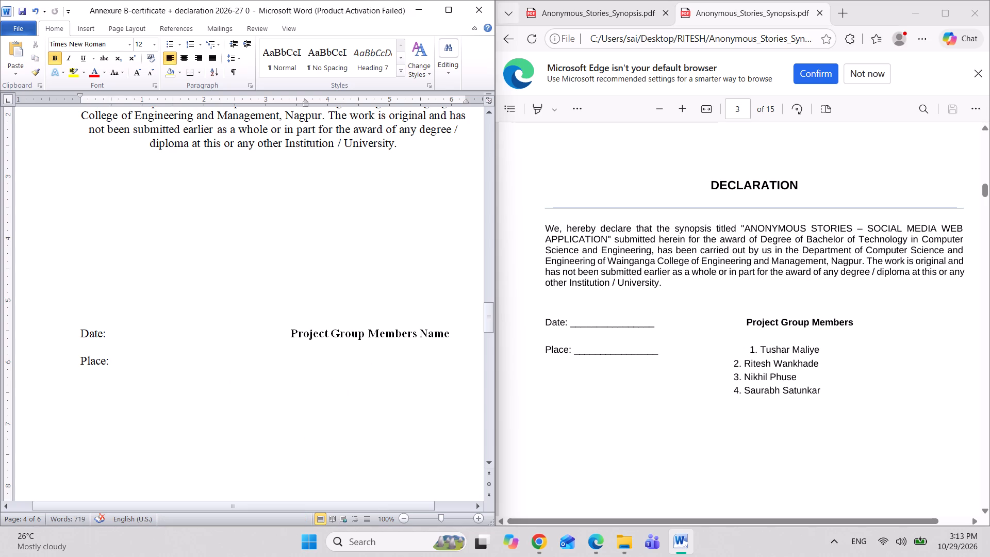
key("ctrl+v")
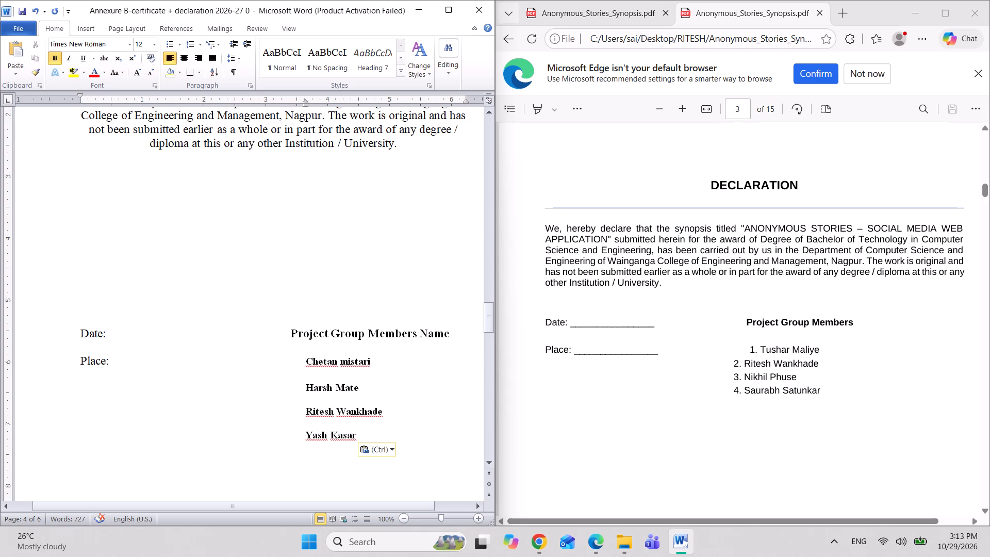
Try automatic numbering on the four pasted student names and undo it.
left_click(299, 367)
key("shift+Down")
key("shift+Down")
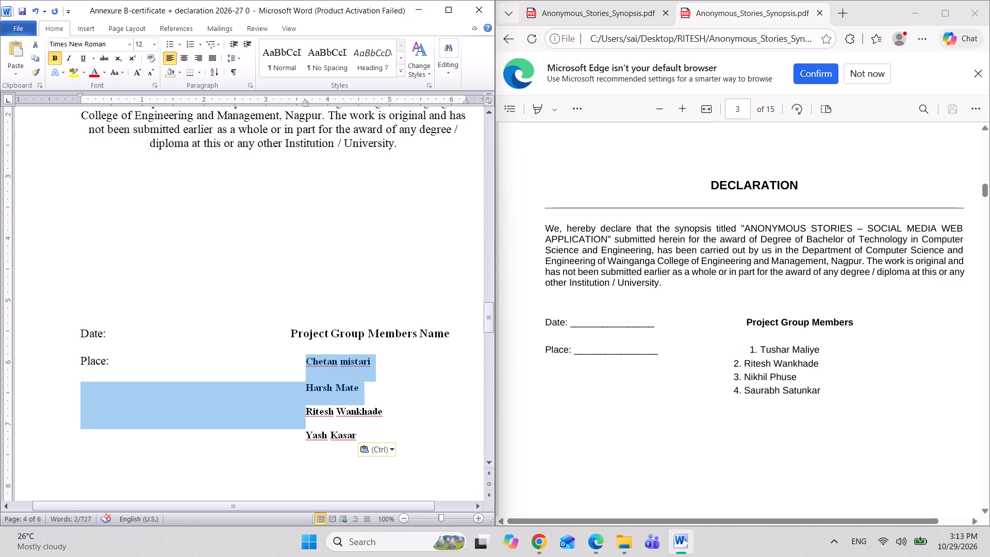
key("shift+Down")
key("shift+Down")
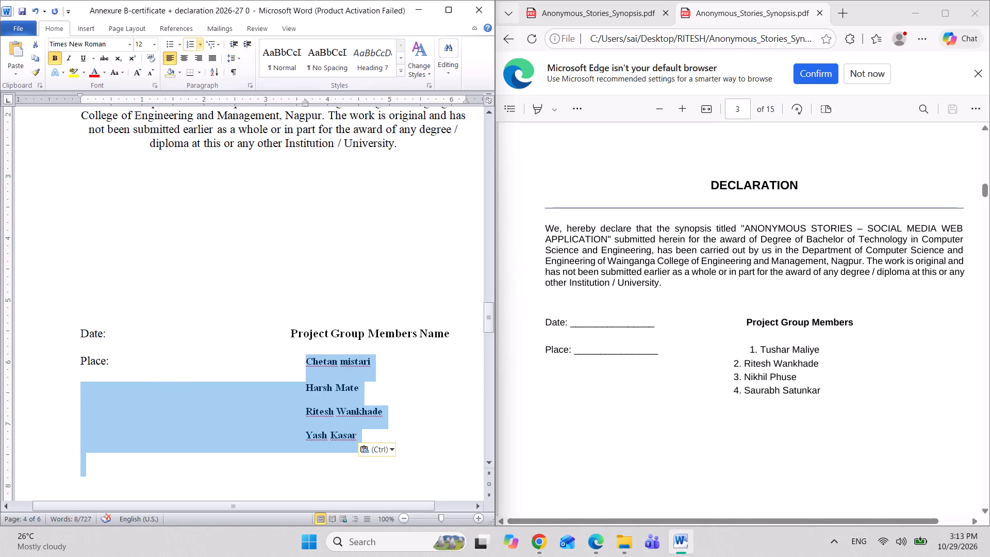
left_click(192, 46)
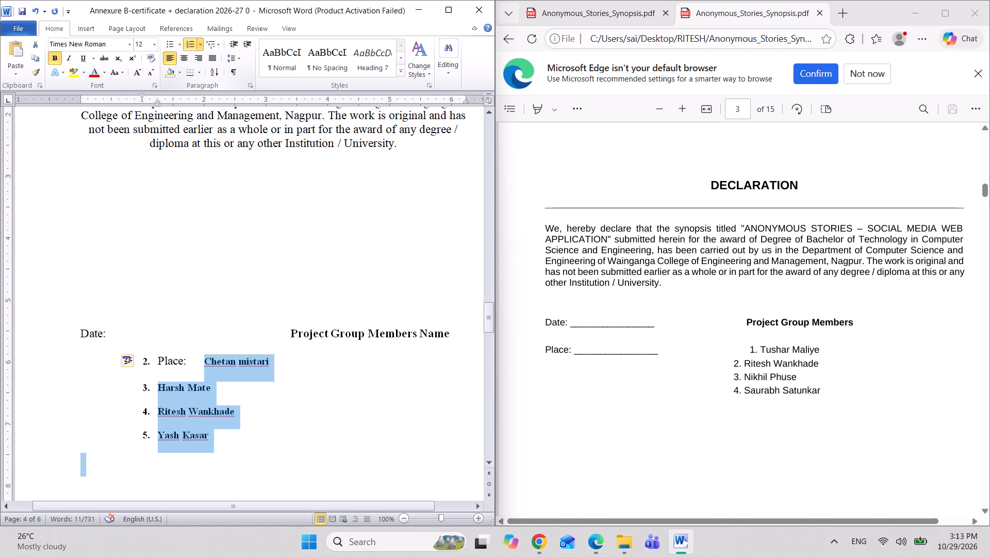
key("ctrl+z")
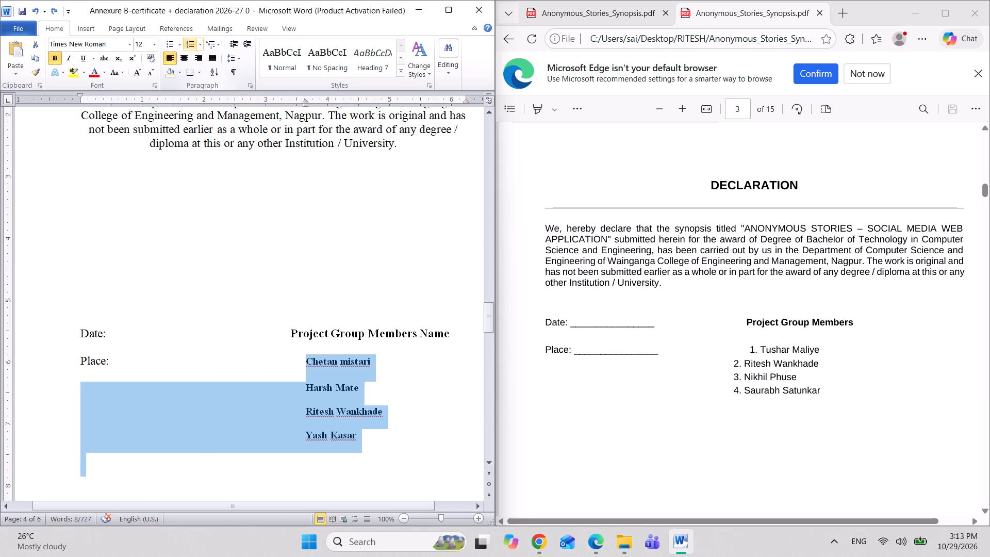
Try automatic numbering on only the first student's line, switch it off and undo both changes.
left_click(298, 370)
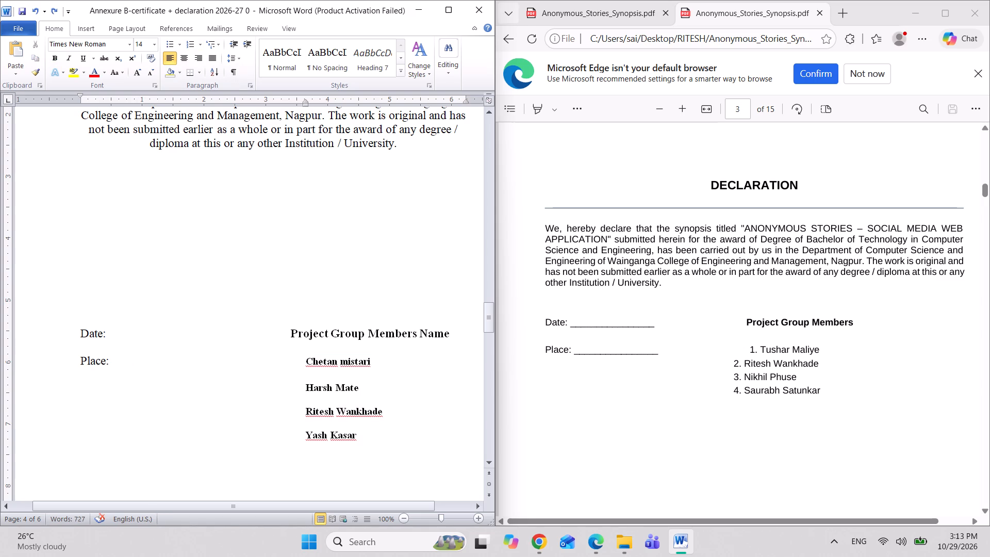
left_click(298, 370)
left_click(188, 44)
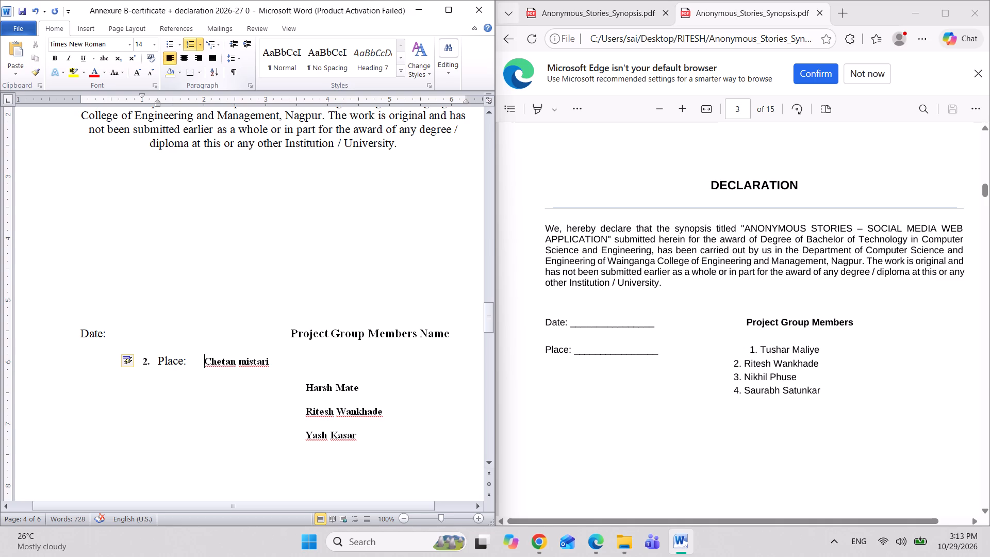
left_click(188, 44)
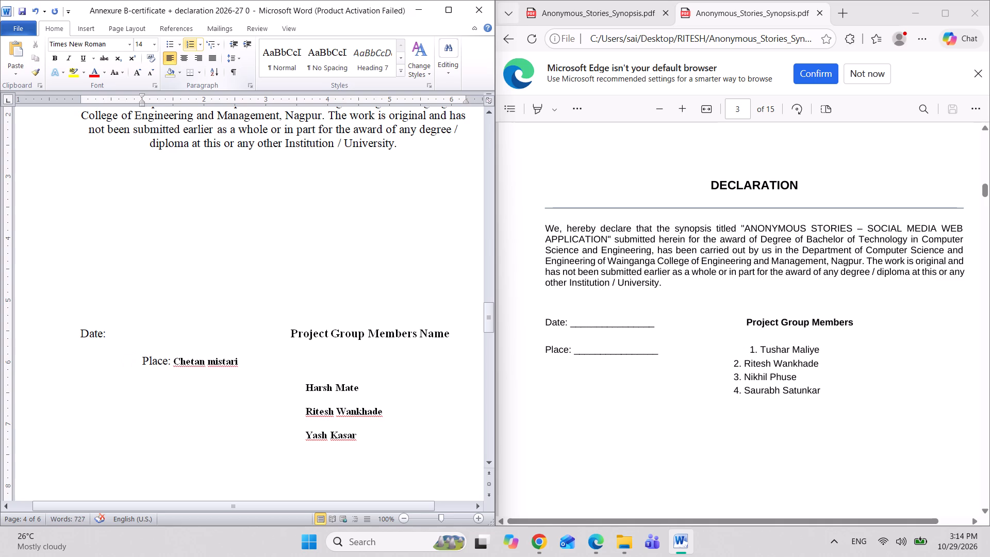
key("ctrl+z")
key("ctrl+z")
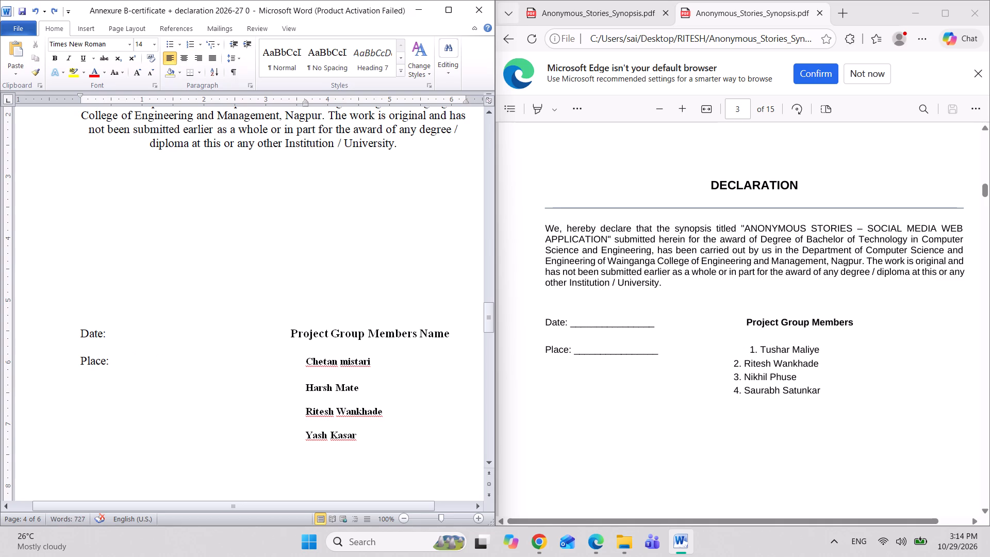
Insert the number "1." directly before the first student's name.
left_click(308, 373)
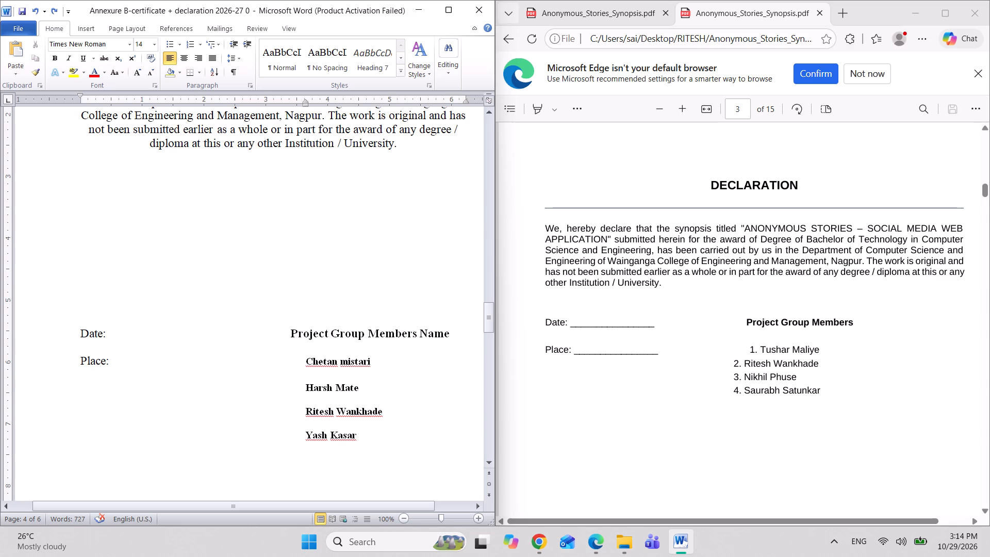
left_click(304, 363)
key("shift+exclam")
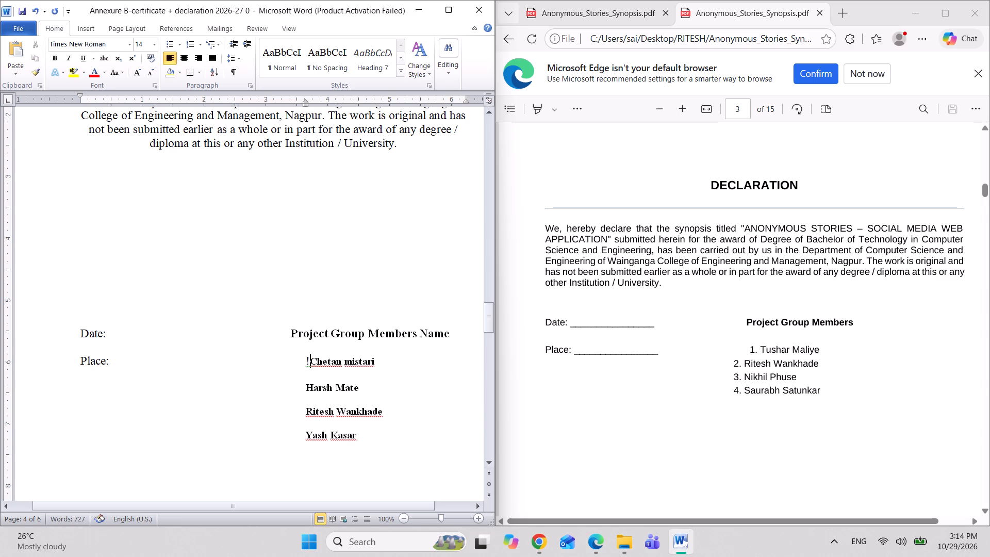
key("BackSpace")
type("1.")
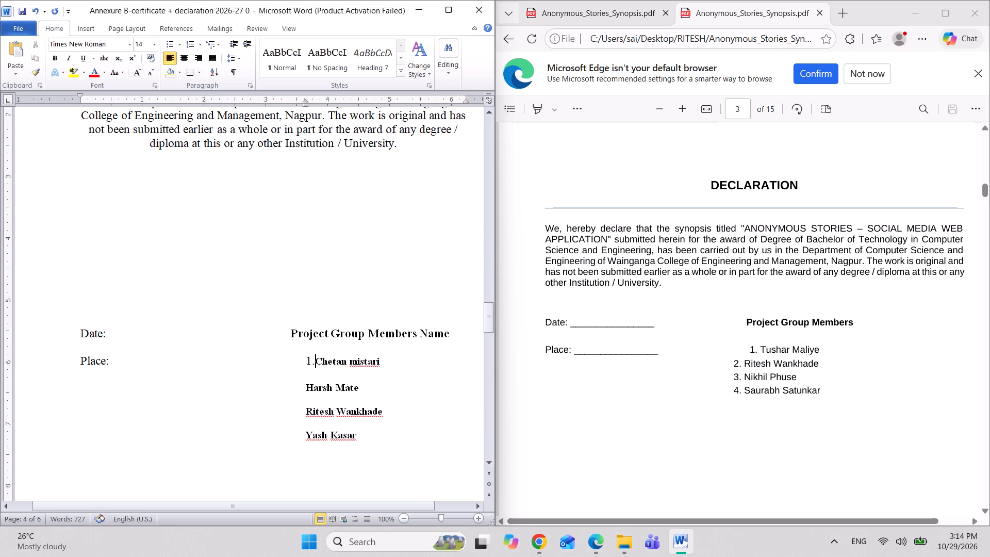
Add a space after the first student's "1." and insert "2. " before the second name, undoing automatic list formatting.
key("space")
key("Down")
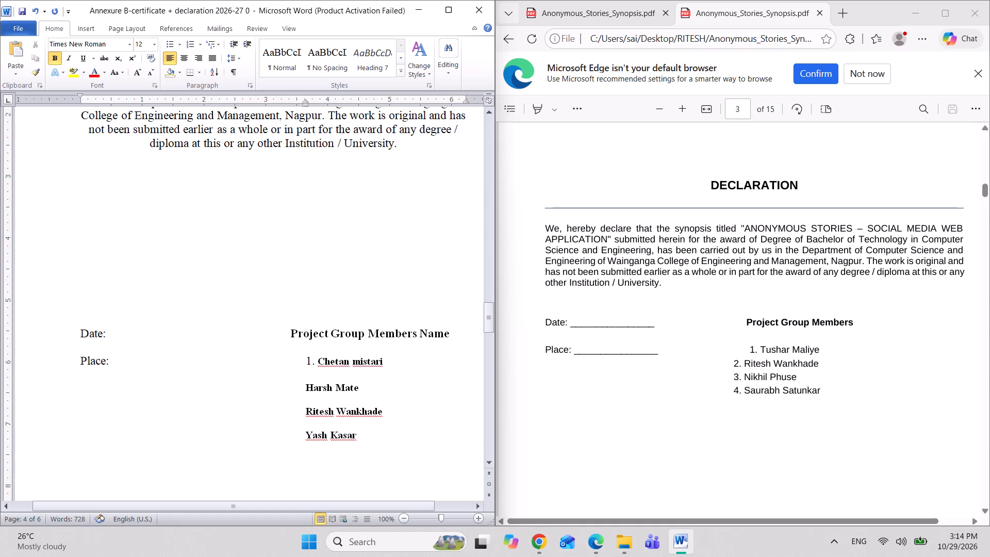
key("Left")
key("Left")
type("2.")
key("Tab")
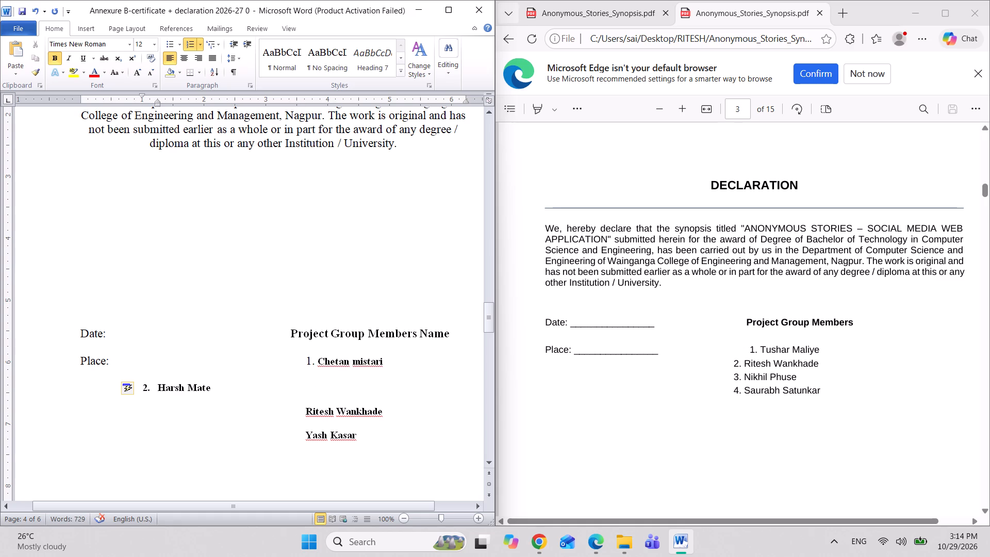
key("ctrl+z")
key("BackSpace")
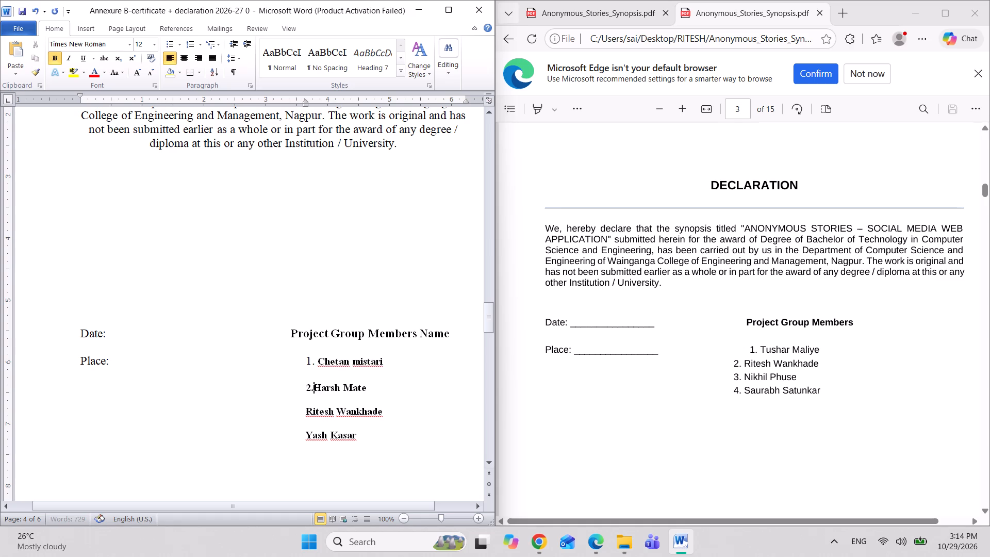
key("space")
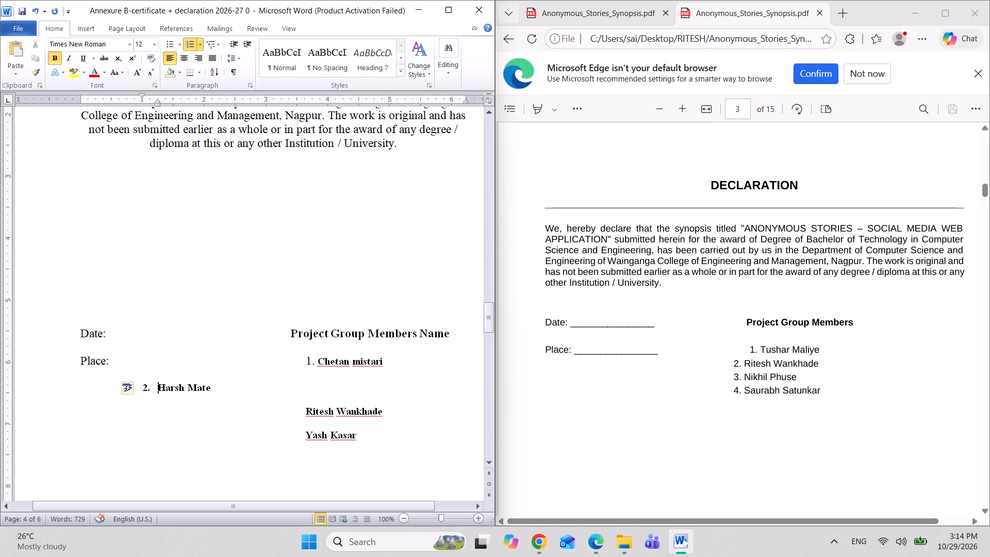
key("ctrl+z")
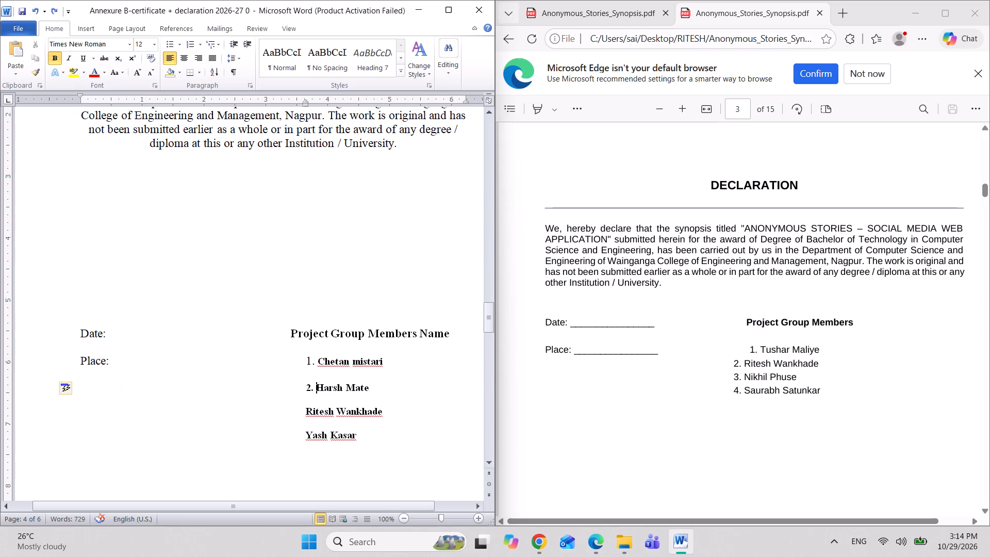
Insert the numbers "3." and "4.", each followed by a space, before the third and fourth students' names.
left_click(305, 415)
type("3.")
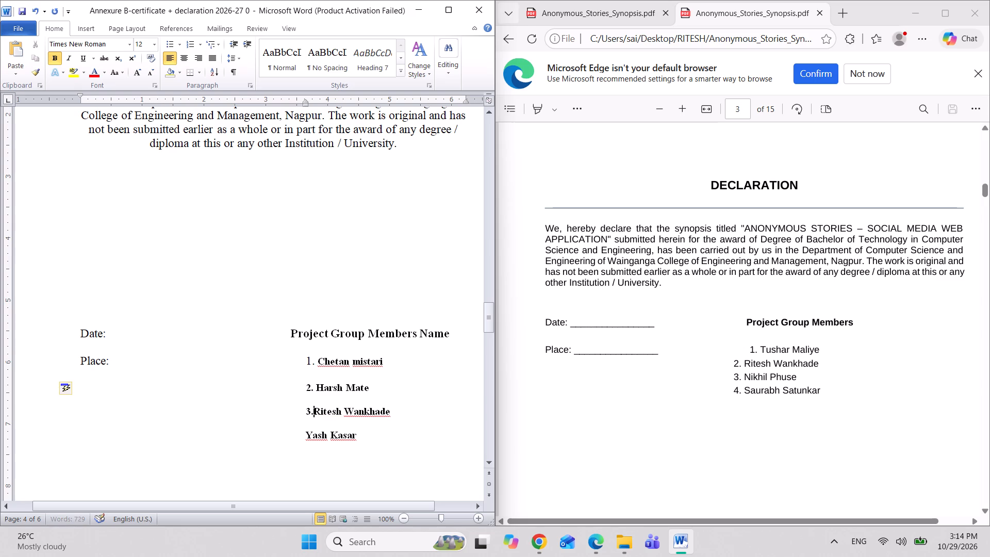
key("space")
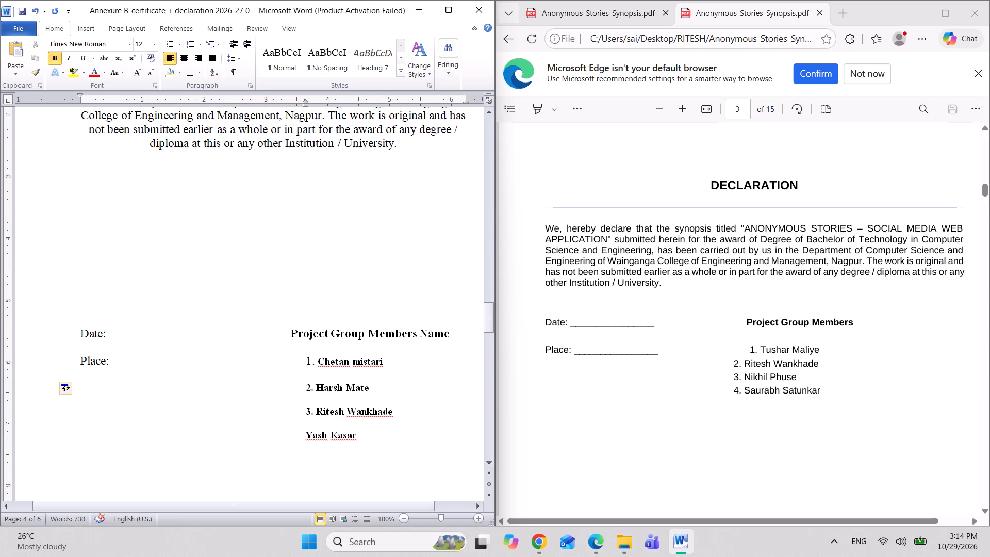
left_click(306, 437)
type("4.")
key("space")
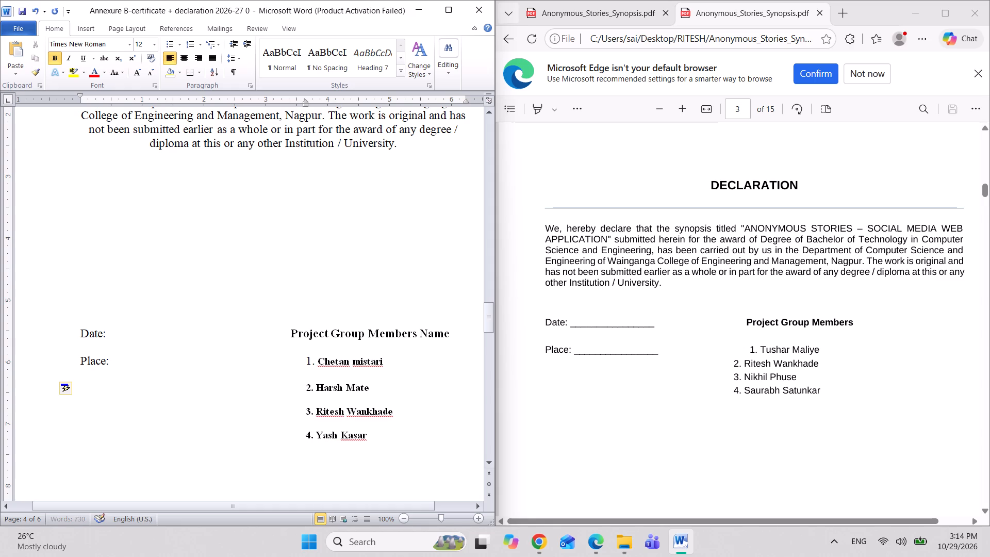
left_click(425, 511)
Undo the last edit and make all four numbered student lines in the declaration bold, including the number "1.".
left_click(309, 364)
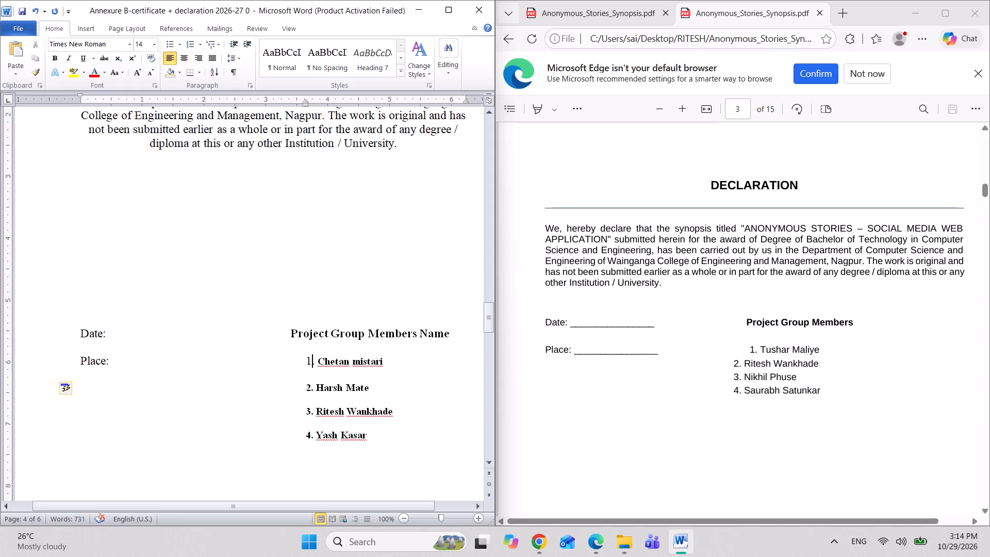
left_click(50, 60)
key("ctrl+z")
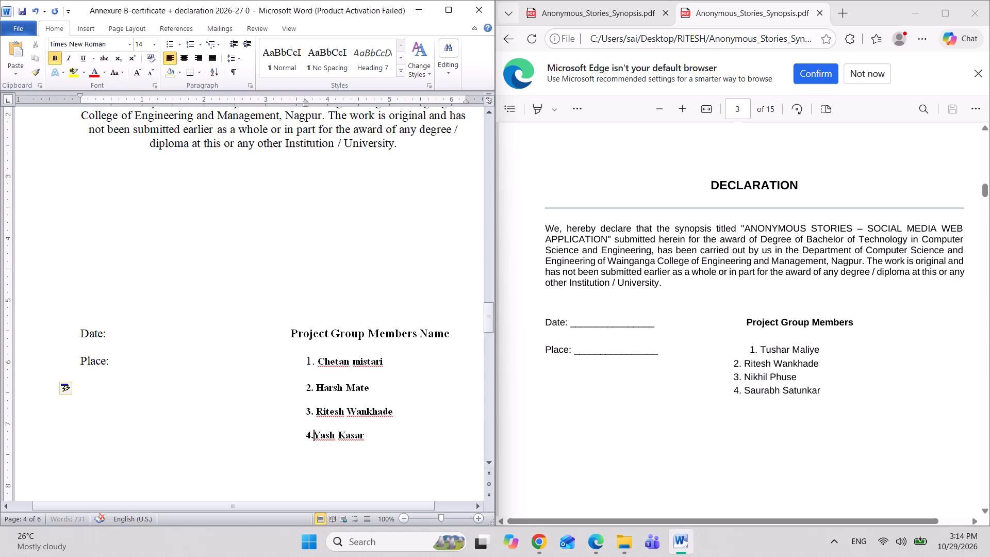
left_click(298, 356)
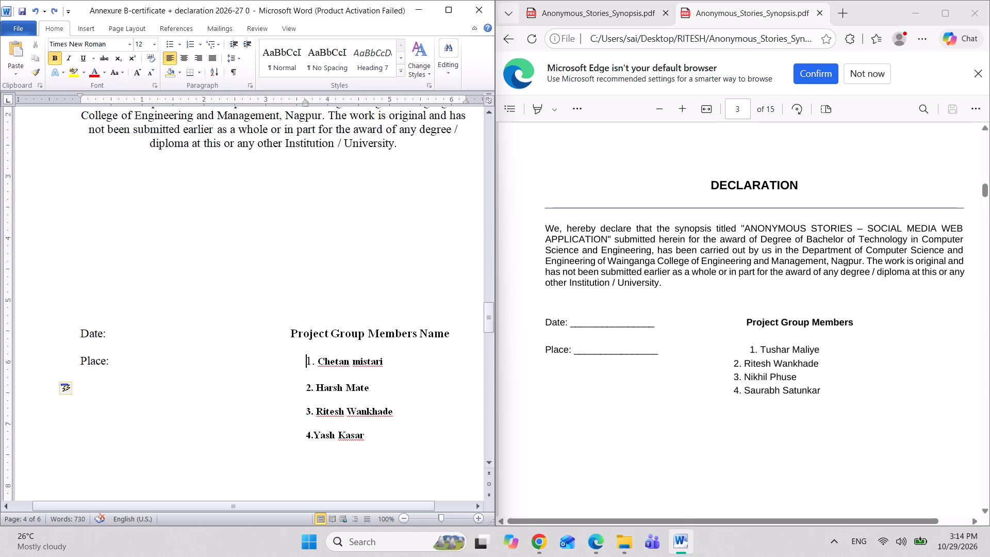
key("shift+Down")
key("shift+Down")
key("shift+Down")
key("shift+Down")
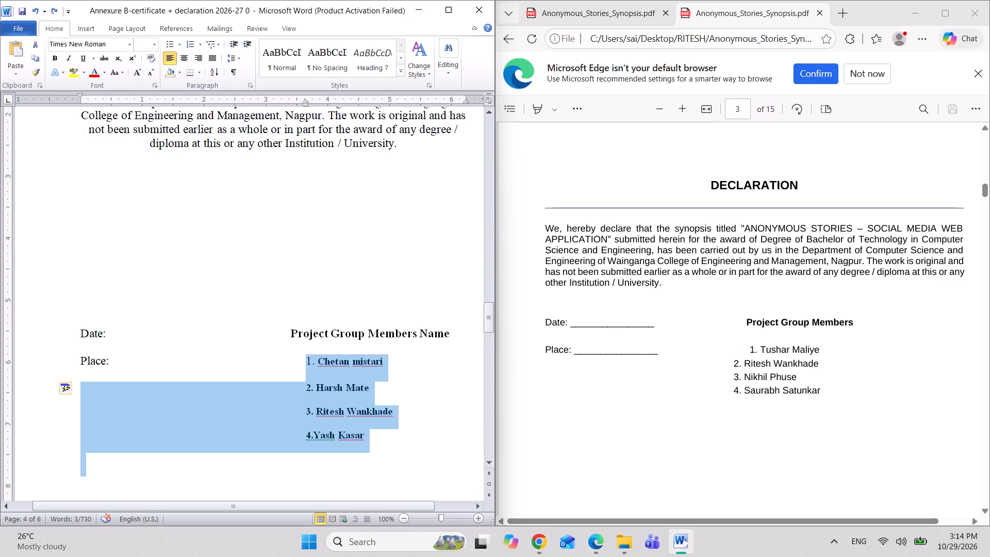
left_click(52, 62)
left_click(239, 462)
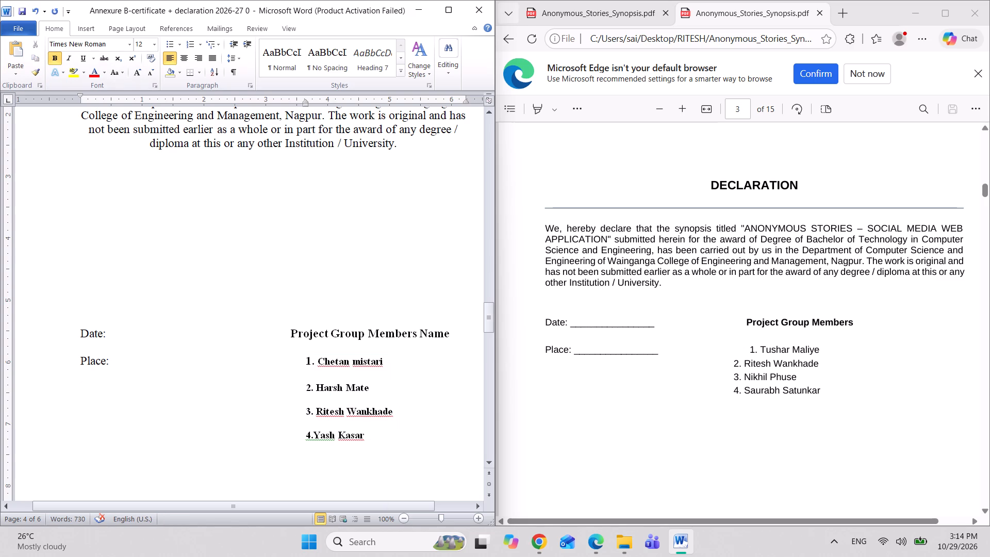
Compare the Certificate page of the Word document with the Certificate page in the synopsis PDF.
scroll(239, 462, "down", 4)
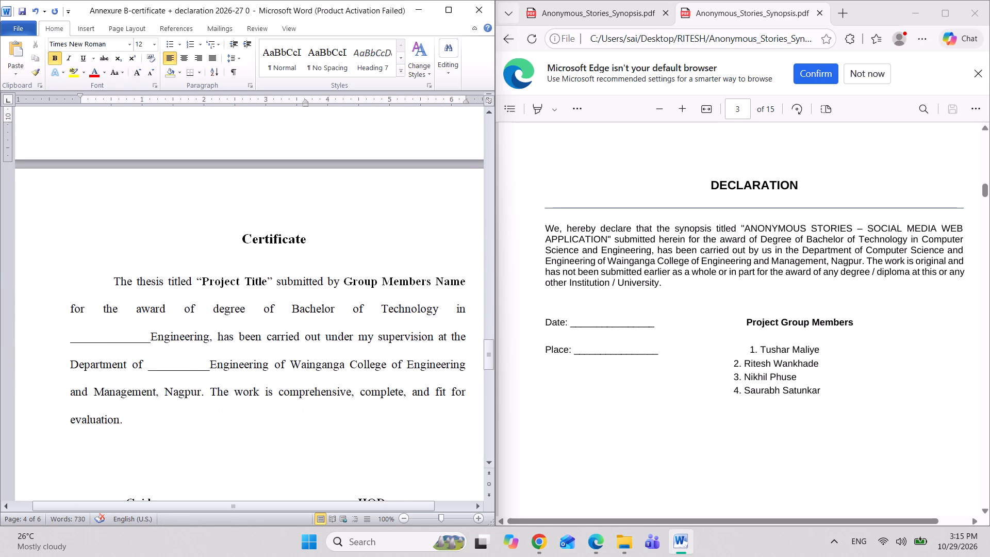
scroll(239, 462, "right", 1)
scroll(239, 462, "left", 1)
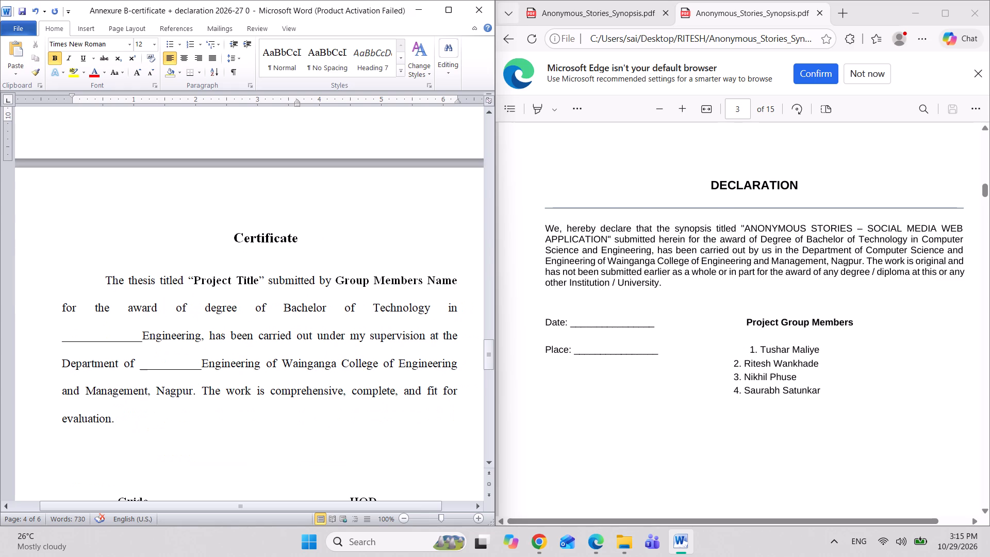
scroll(857, 423, "down", 7)
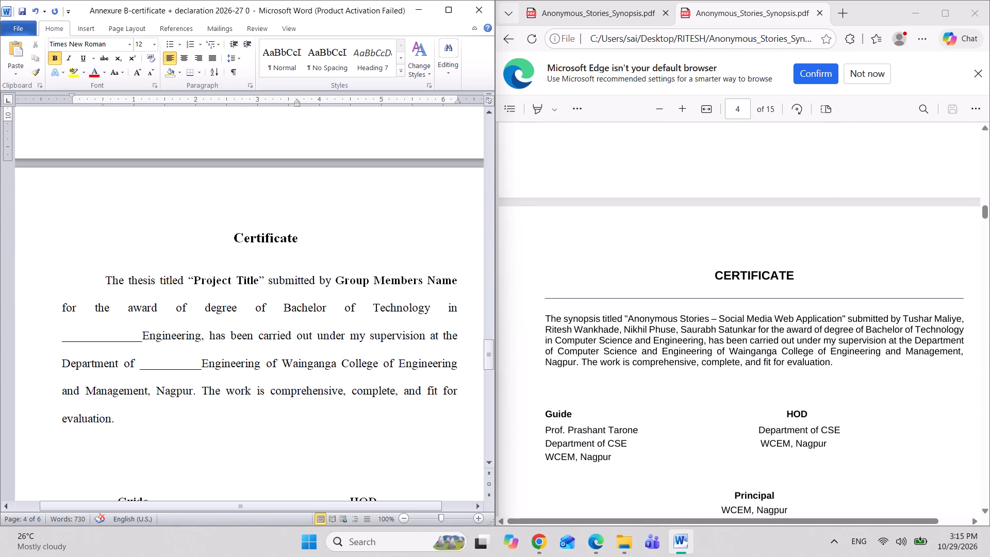
scroll(857, 423, "down", 1)
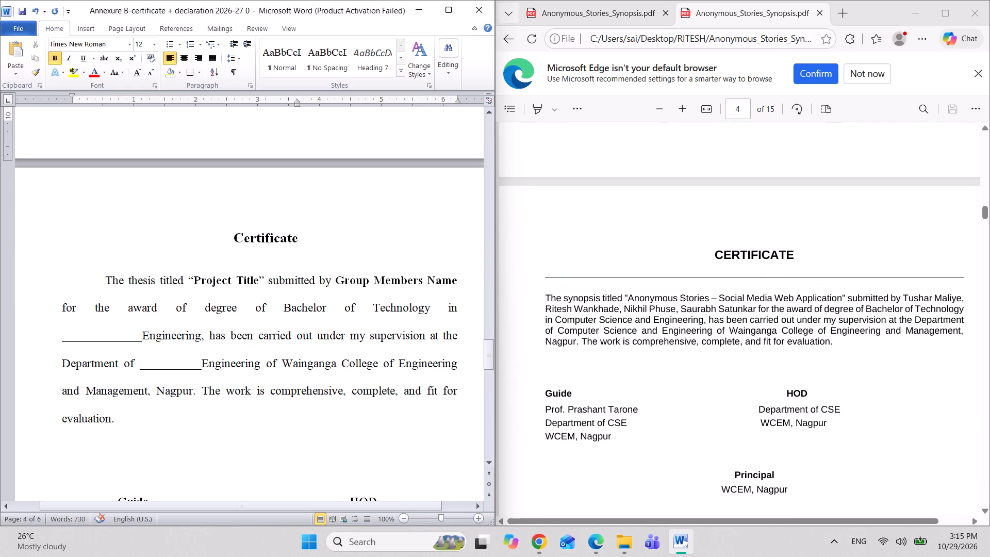
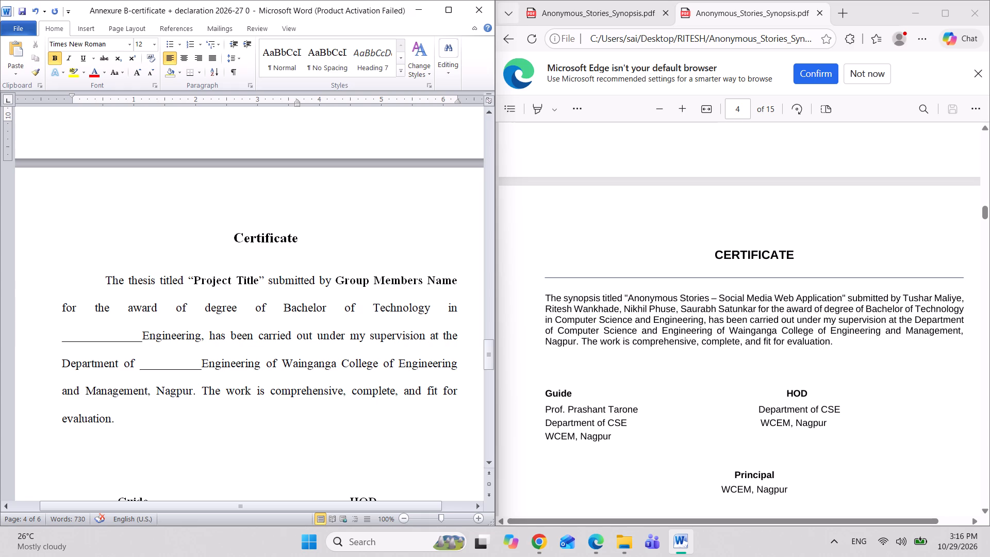
Delete the "Project Title" placeholder between the quotation marks in the Certificate paragraph.
left_click(258, 283)
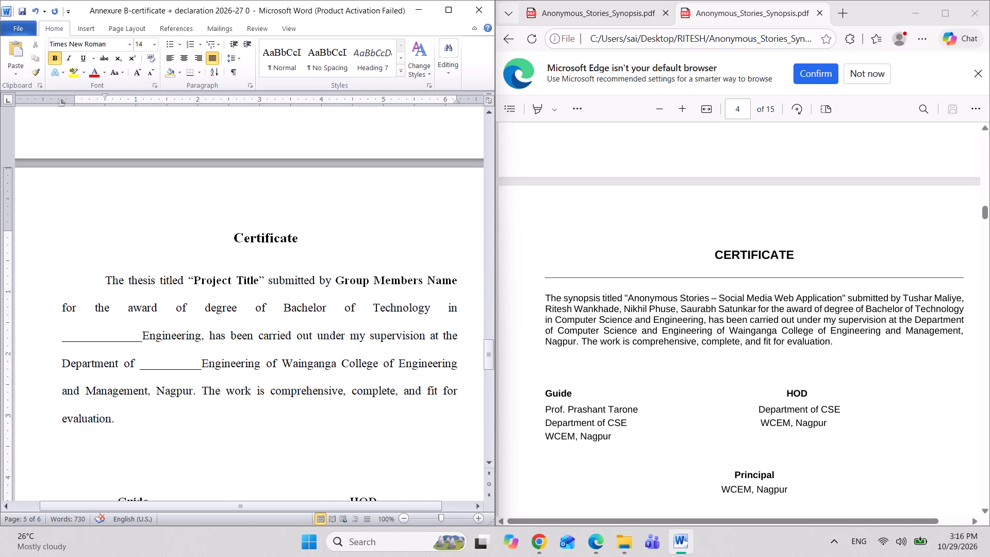
key("BackSpace")
key("BackSpace")
key("BackSpace")
key("BackSpace")
key("BackSpace")
key("BackSpace")
key("BackSpace")
key("BackSpace")
key("BackSpace")
key("BackSpace")
key("BackSpace")
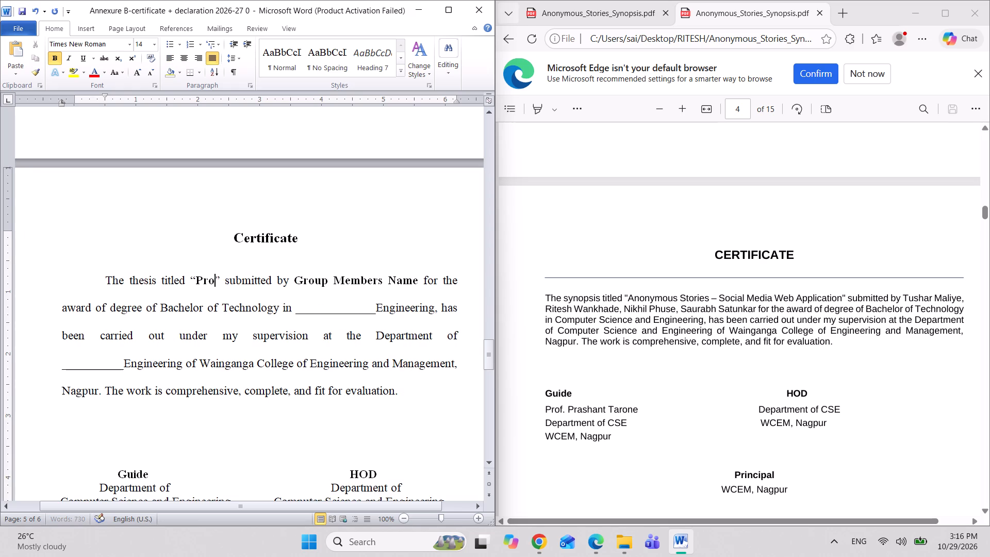
key("BackSpace")
key("BackSpace")
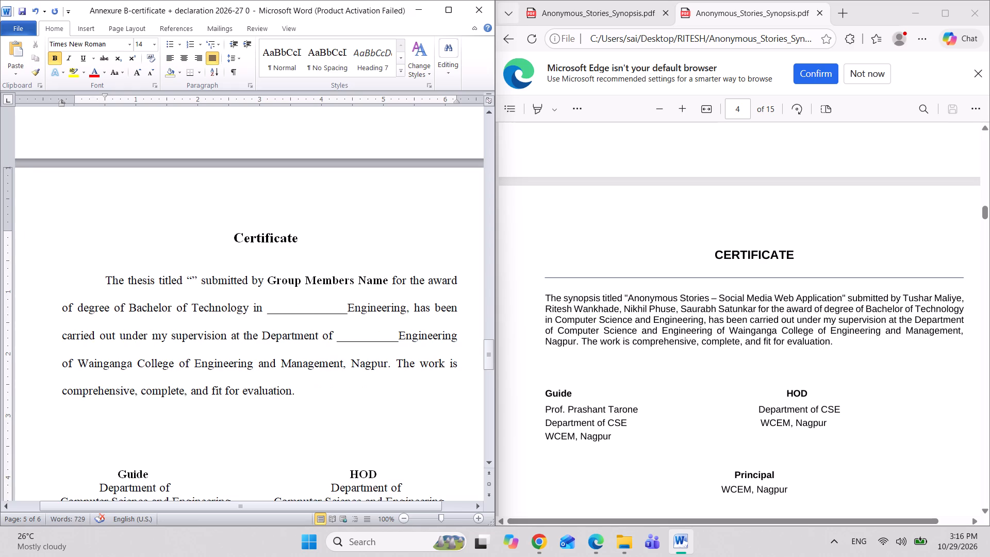
Bring up the open File Explorer windows to choose between Downloads and RITESH.
left_click(624, 546)
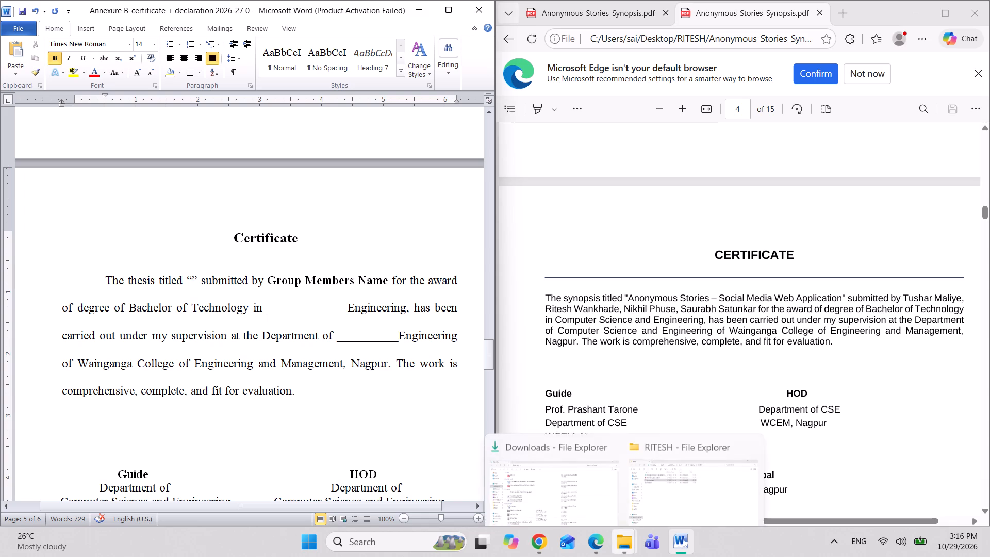
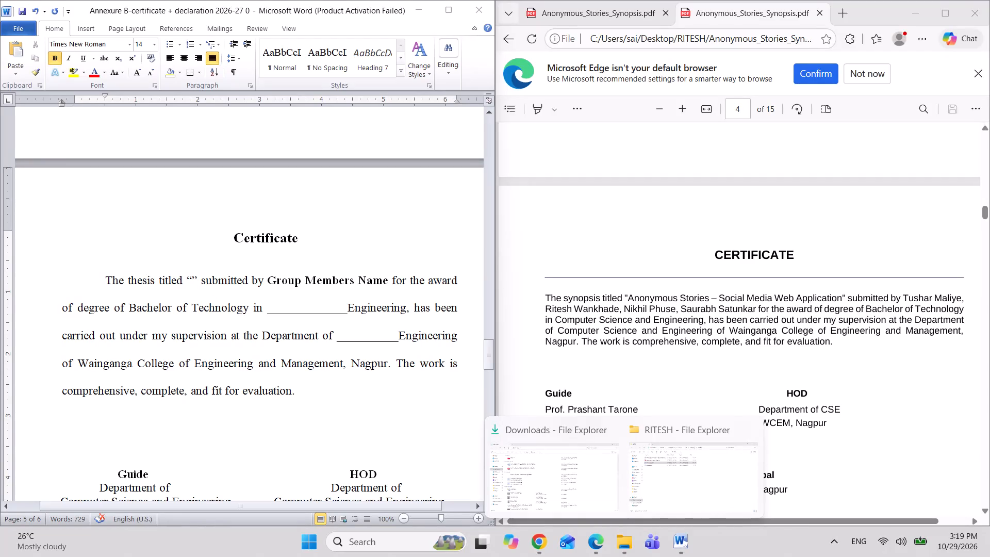
Enter the project title "Intelliegent Cloud Resource Optimization System Using Machine Learning" between the quotation marks in the Certificate paragraph.
left_click(190, 277)
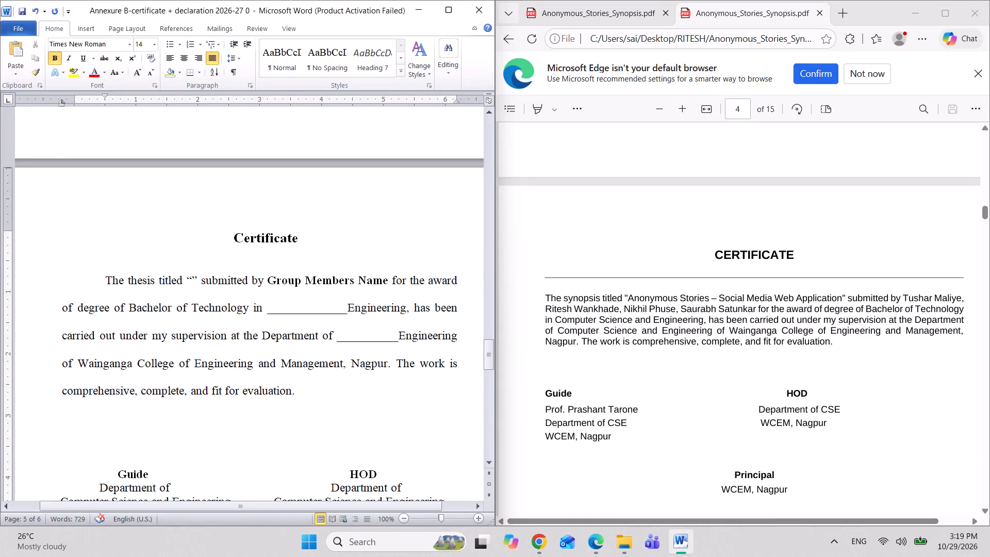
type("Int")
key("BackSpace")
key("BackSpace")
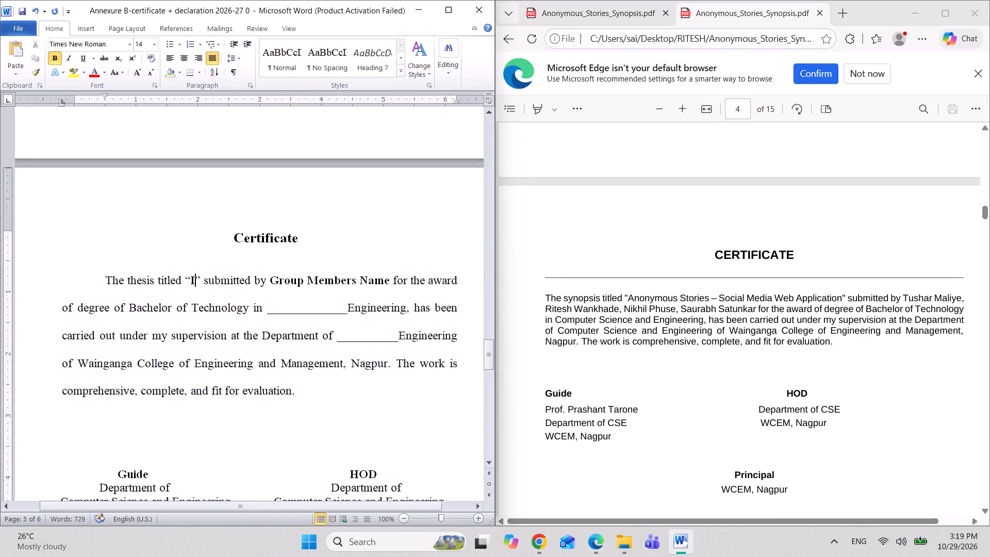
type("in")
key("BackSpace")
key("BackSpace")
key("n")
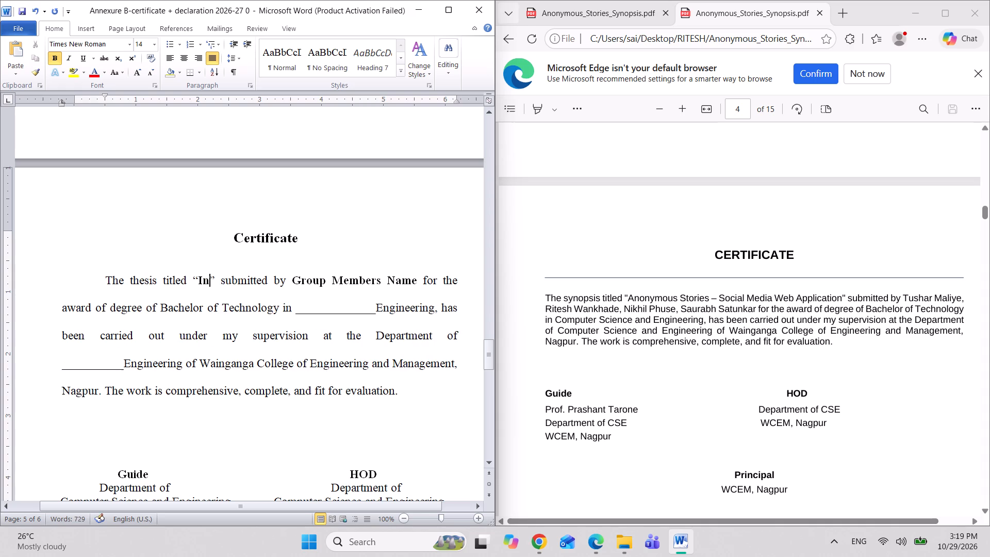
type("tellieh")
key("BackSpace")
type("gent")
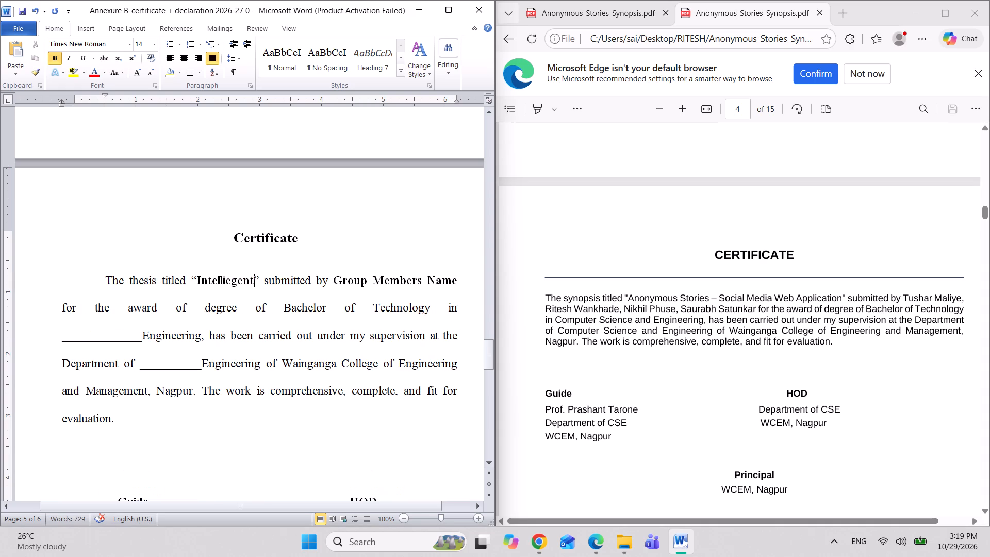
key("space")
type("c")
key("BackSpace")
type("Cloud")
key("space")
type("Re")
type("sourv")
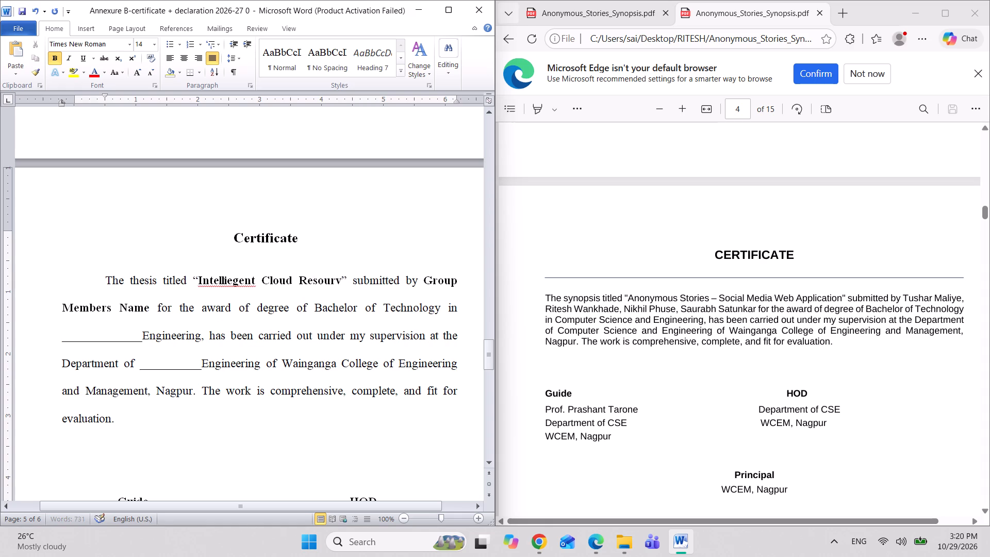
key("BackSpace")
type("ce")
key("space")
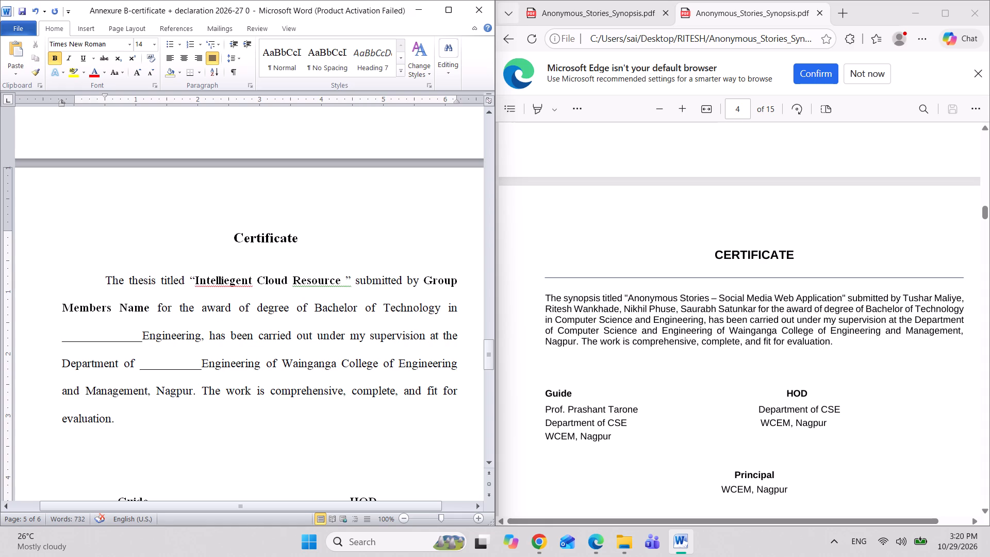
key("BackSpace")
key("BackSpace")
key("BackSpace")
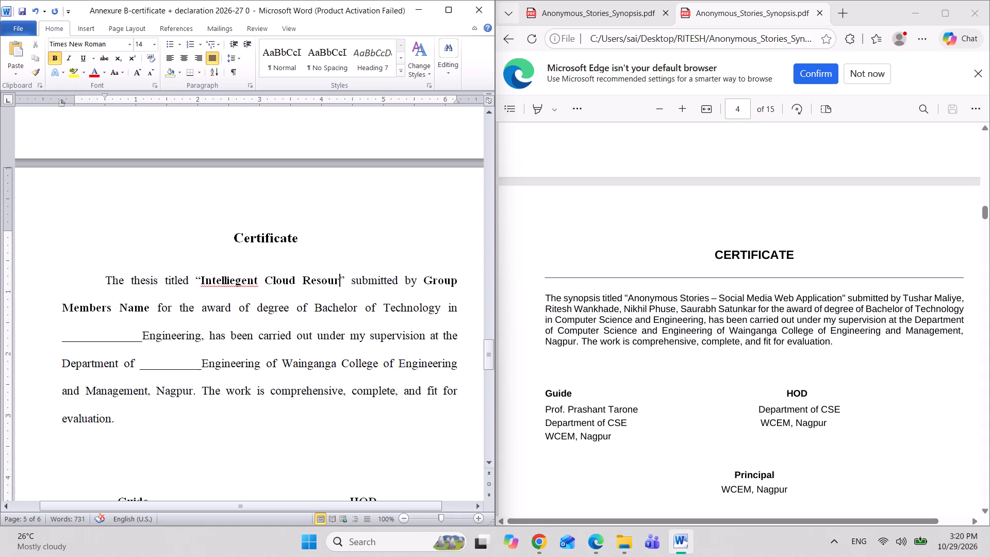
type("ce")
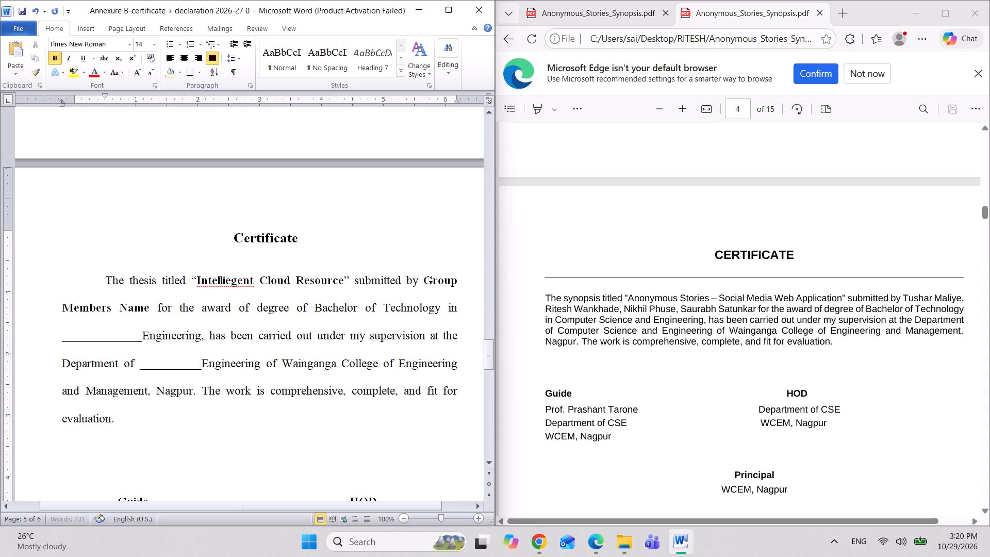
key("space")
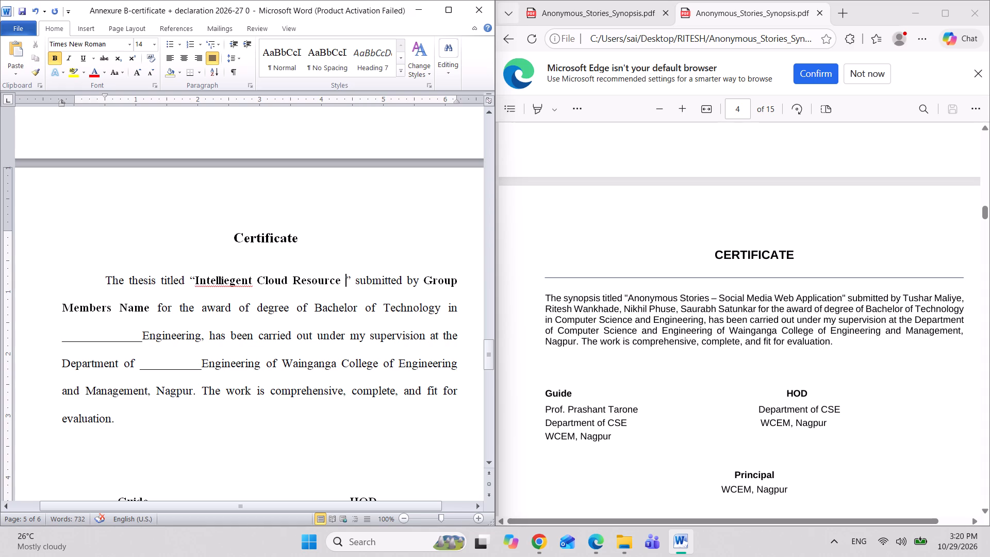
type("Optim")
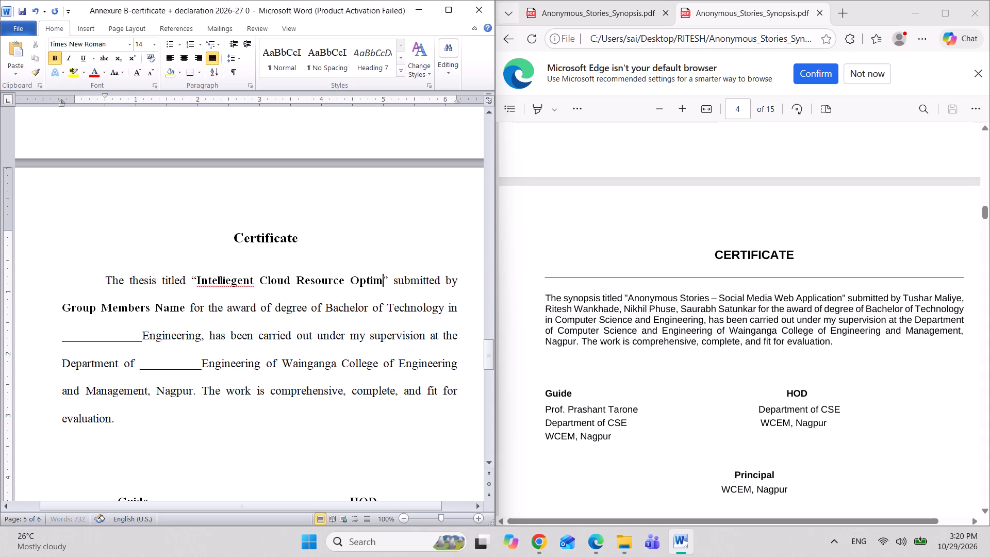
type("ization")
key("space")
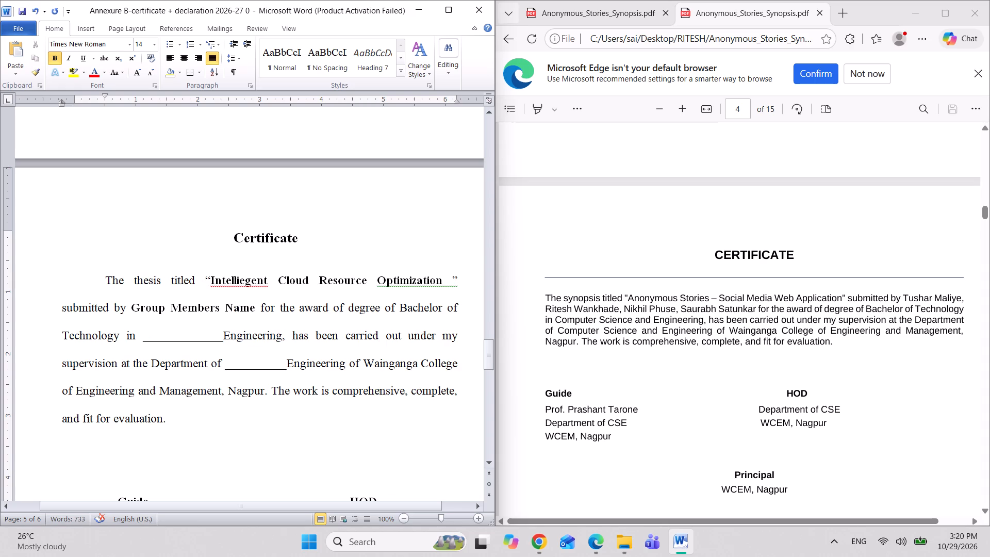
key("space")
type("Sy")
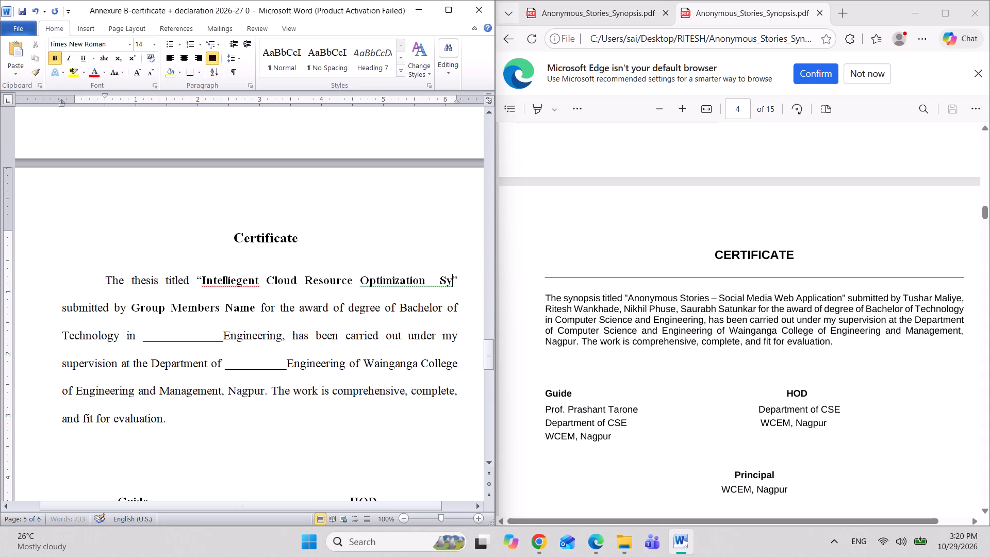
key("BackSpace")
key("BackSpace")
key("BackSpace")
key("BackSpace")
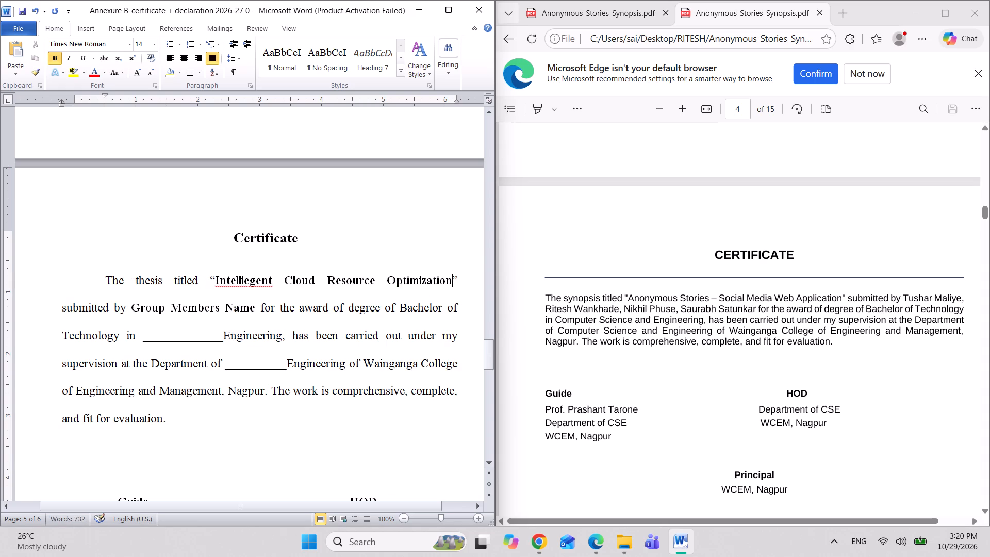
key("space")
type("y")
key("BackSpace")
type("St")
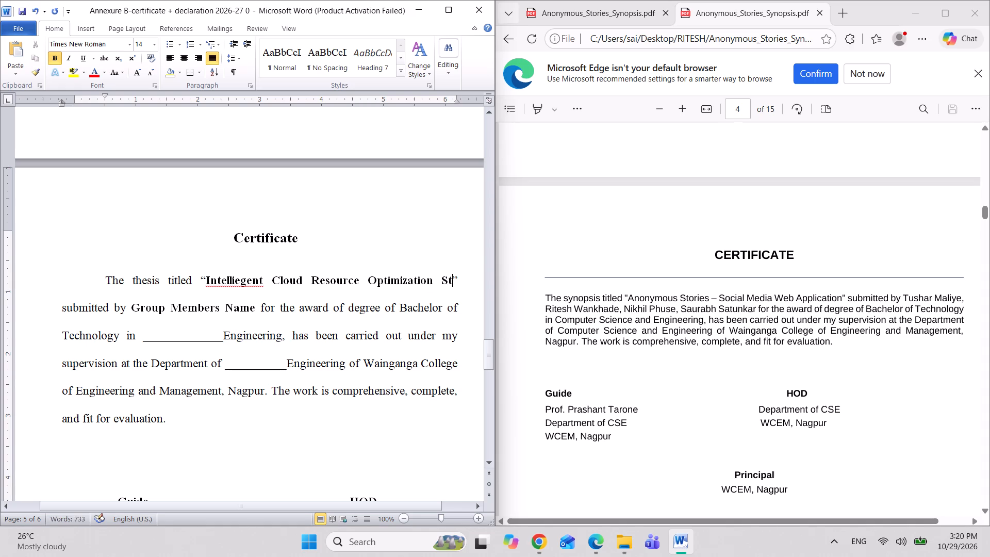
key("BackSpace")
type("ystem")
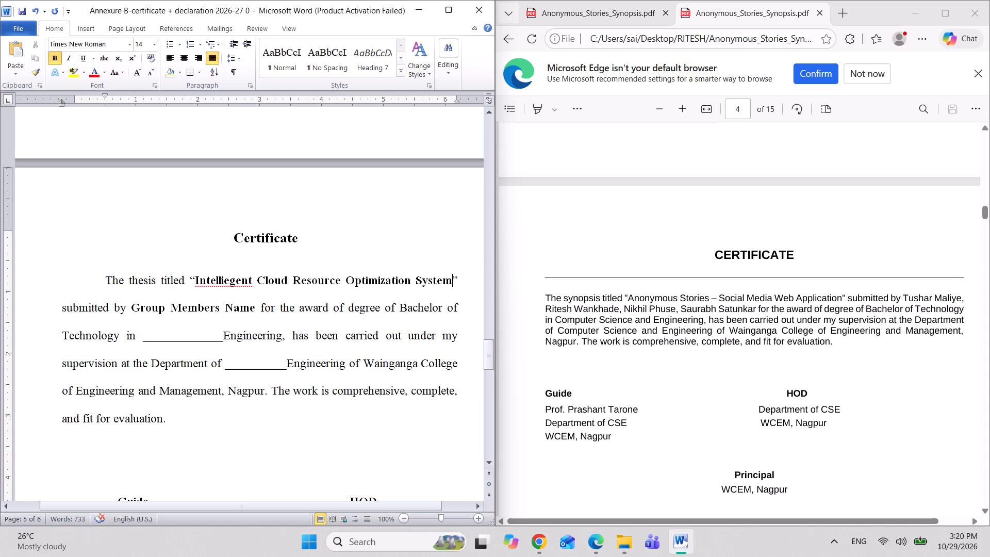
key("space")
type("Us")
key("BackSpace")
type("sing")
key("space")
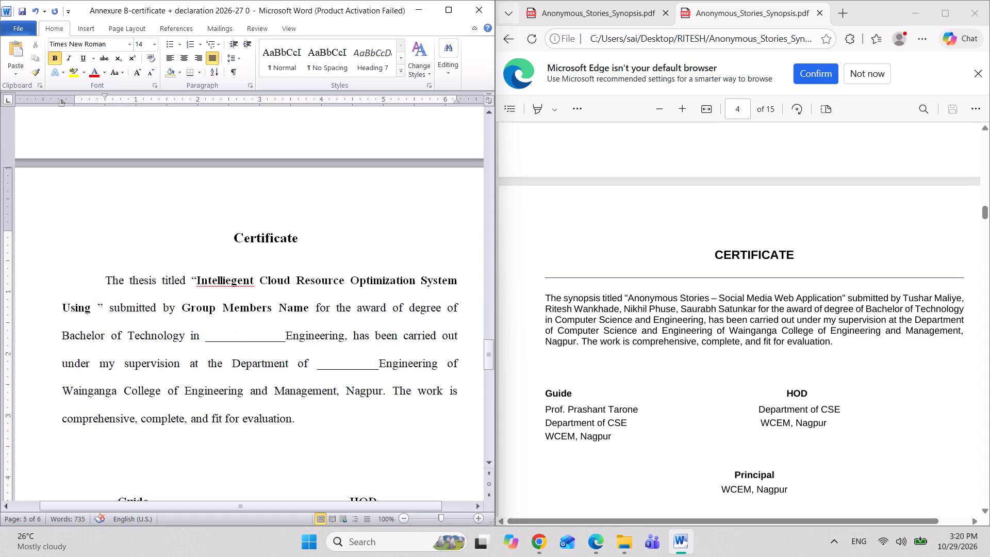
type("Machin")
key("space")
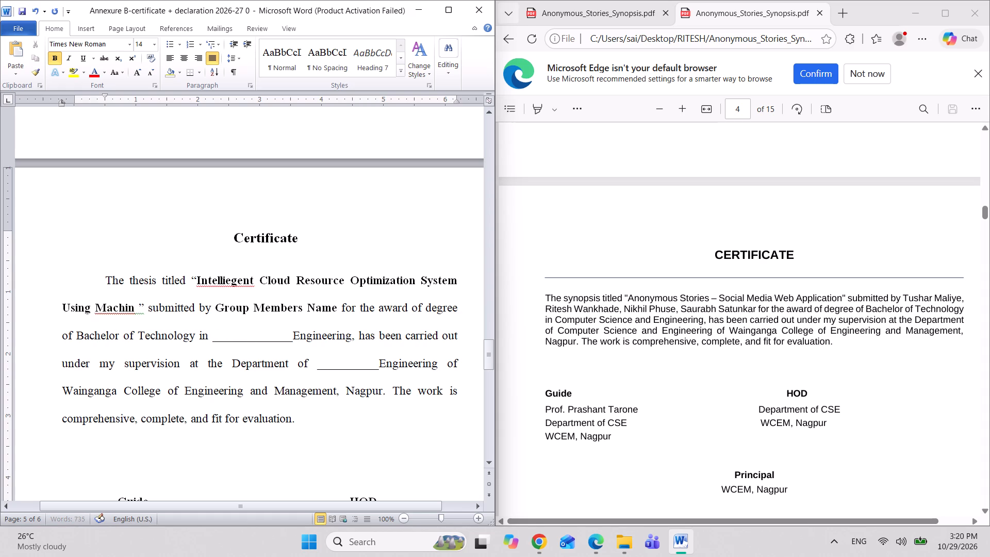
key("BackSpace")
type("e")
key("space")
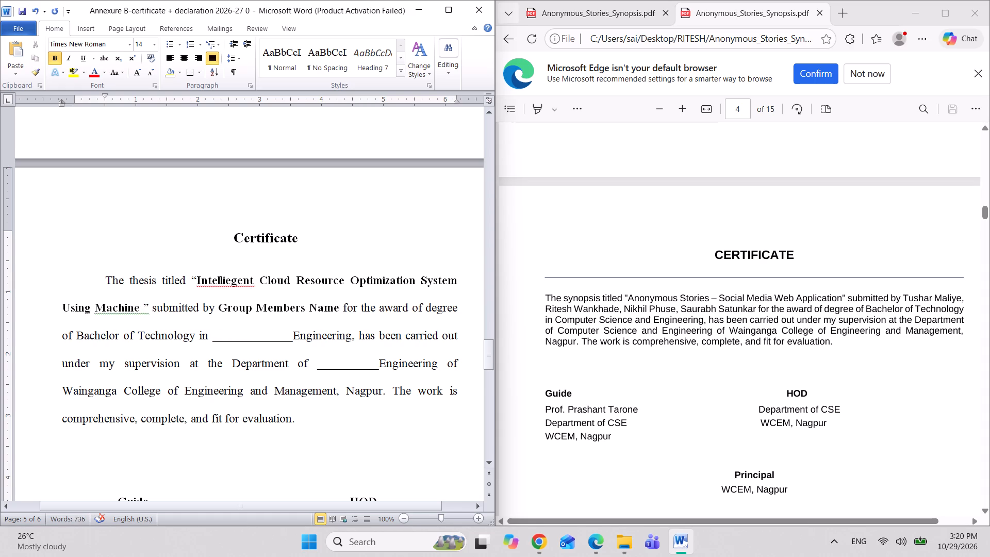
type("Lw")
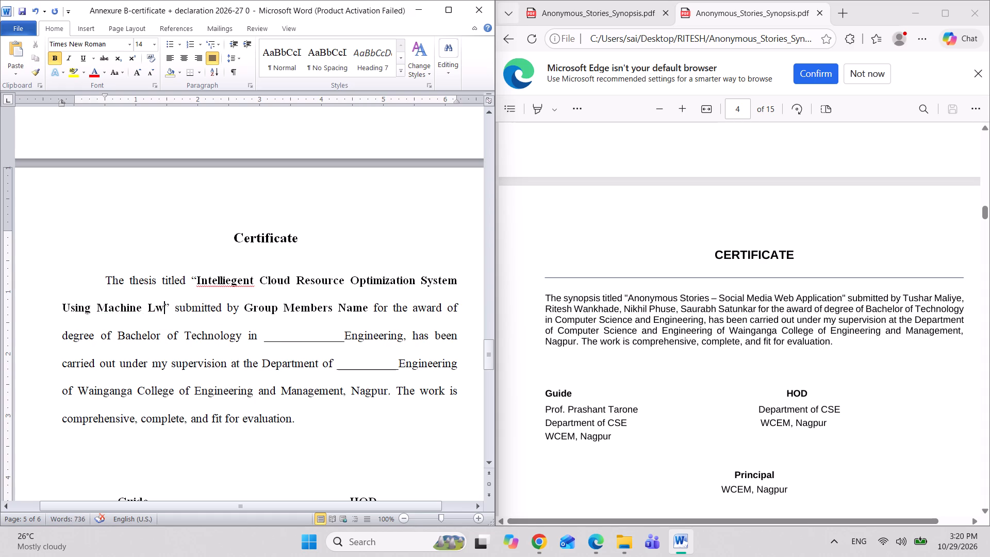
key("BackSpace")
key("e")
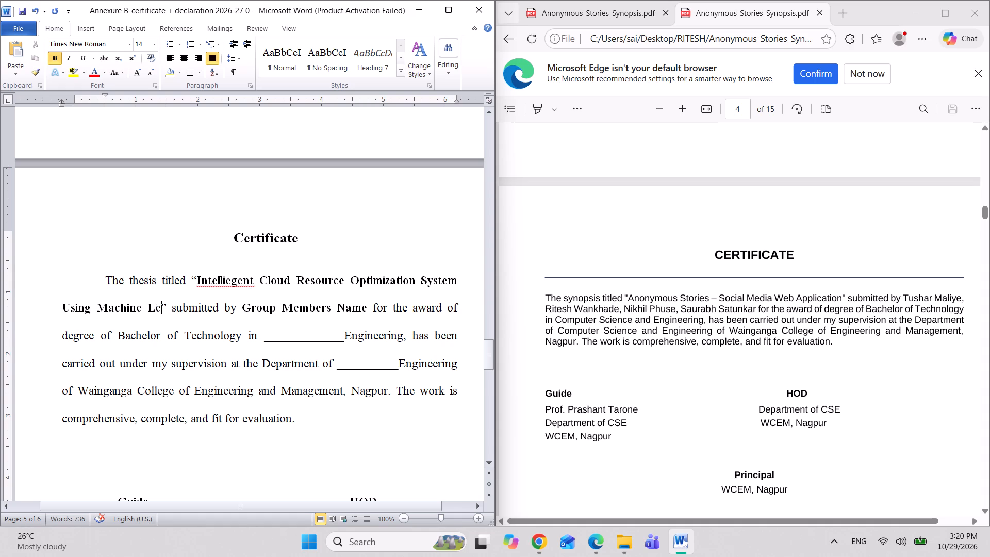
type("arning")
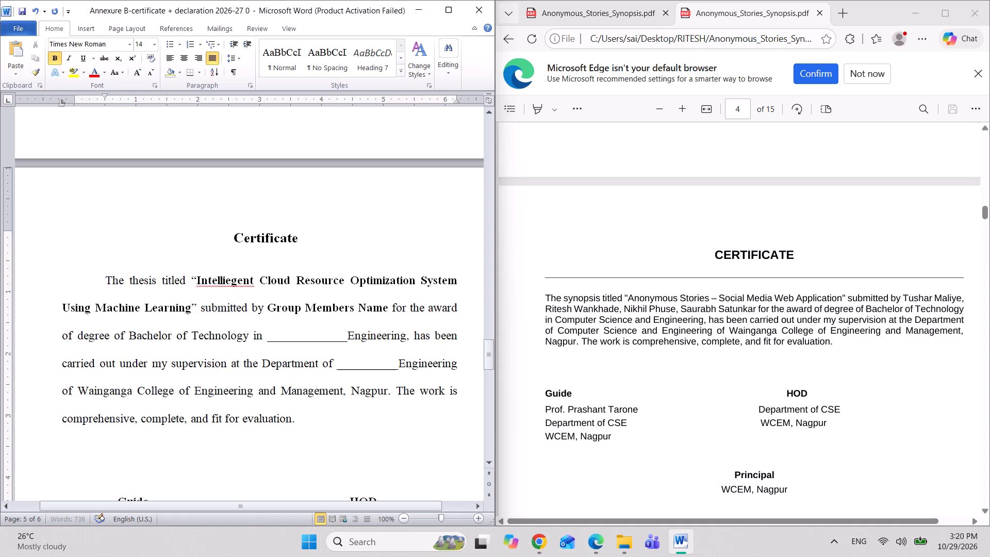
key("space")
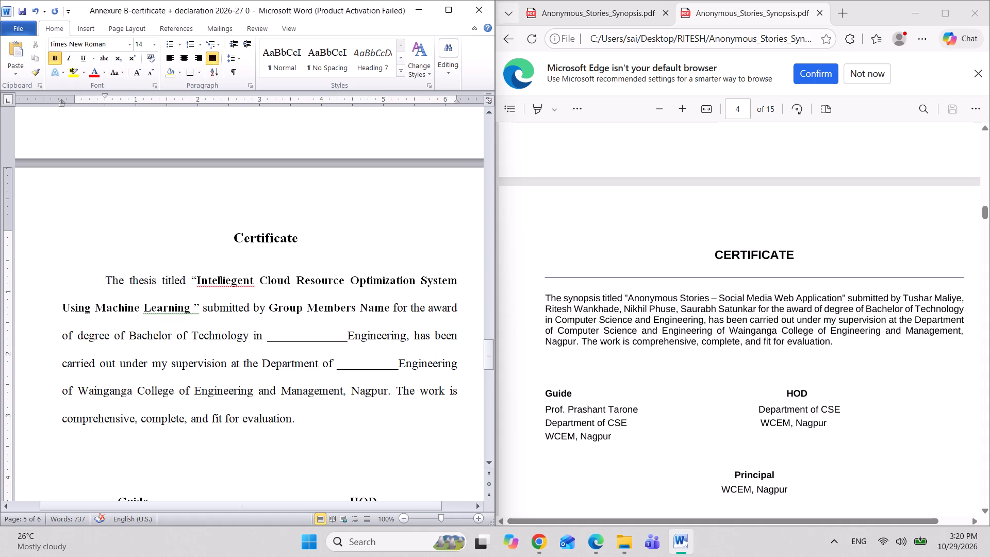
Delete the "Group Members Name" placeholder after "submitted by" in the Certificate paragraph.
left_click(388, 309)
key("BackSpace")
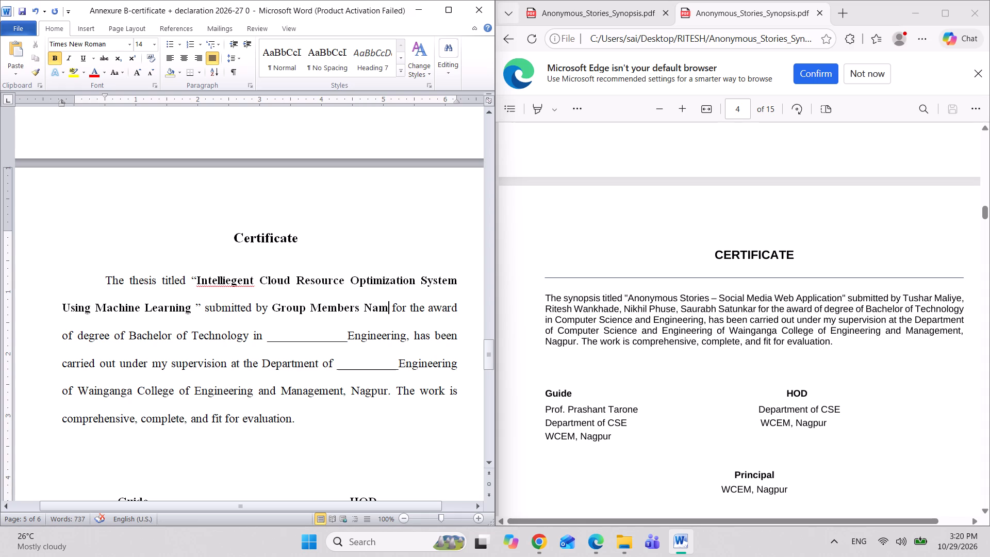
key("BackSpace")
key("BackSpace")
key("BackSpace")
key("BackSpace")
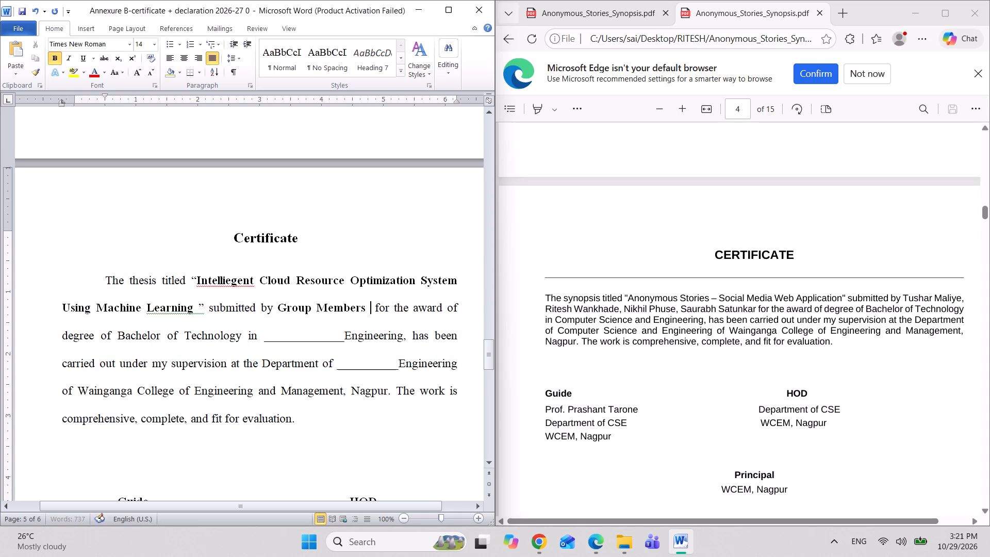
key("BackSpace")
key("BackSpace")
key("BackSpace")
key("BackSpace")
key("BackSpace")
key("BackSpace")
key("BackSpace")
key("BackSpace")
key("BackSpace")
key("BackSpace")
key("BackSpace")
key("BackSpace")
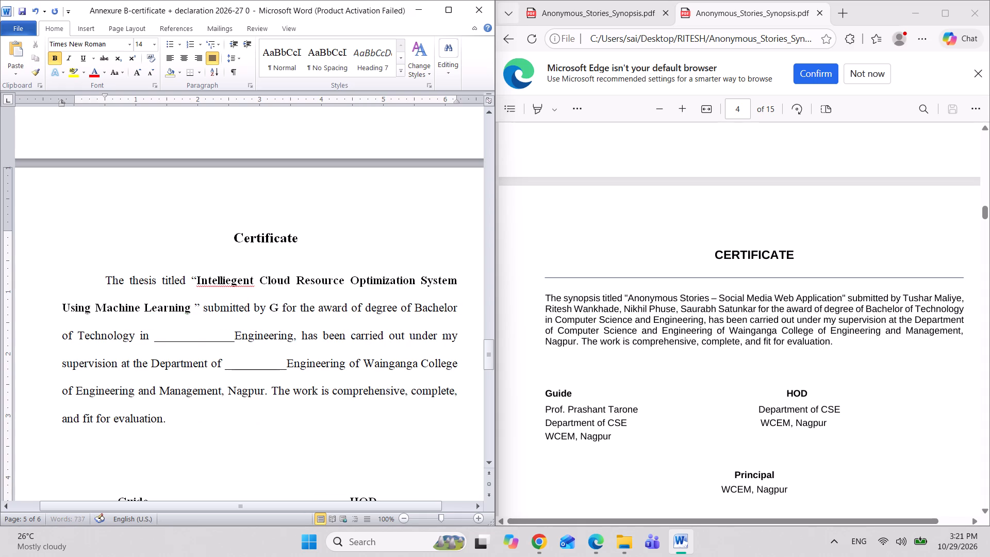
key("BackSpace")
Enter the four group members' names, separated by commas, after "submitted by" in the Certificate paragraph.
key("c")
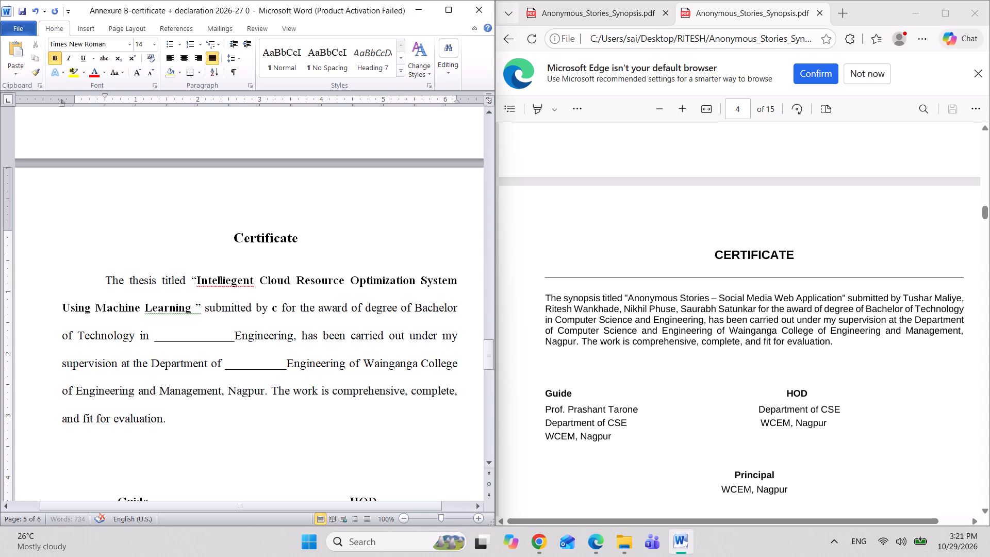
key("BackSpace")
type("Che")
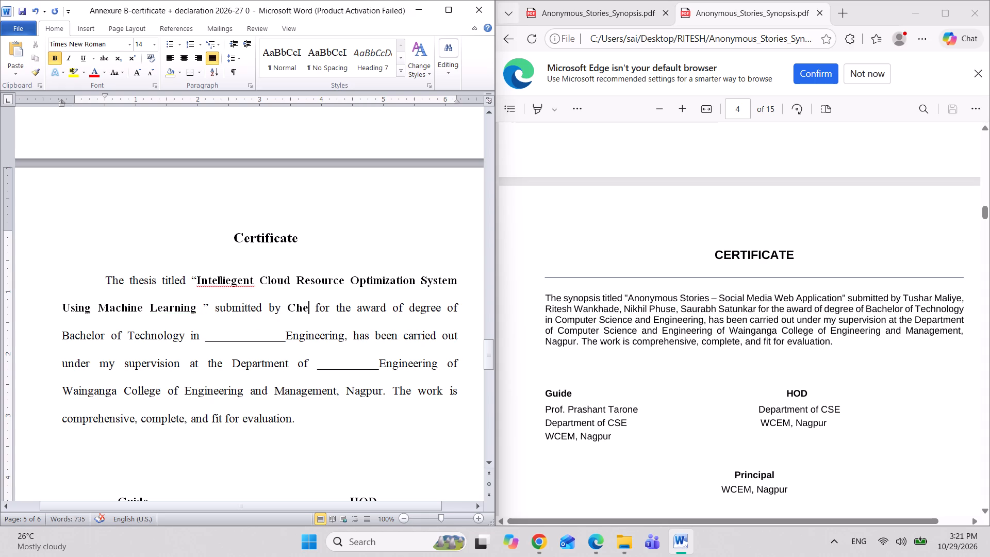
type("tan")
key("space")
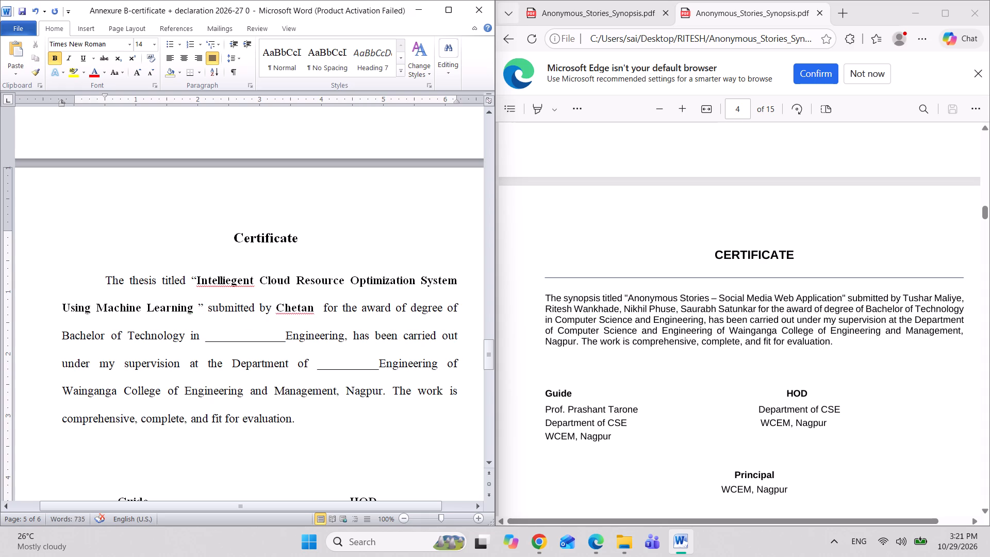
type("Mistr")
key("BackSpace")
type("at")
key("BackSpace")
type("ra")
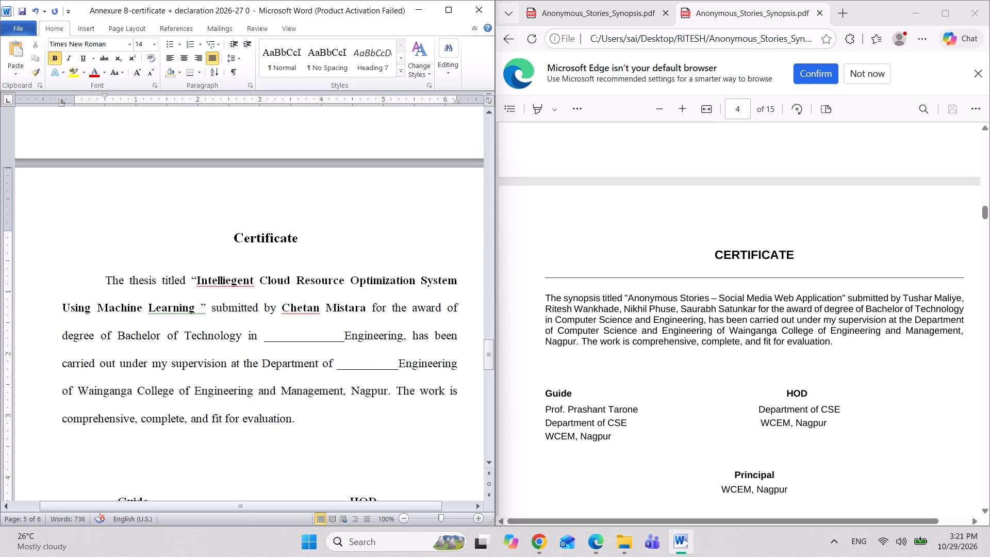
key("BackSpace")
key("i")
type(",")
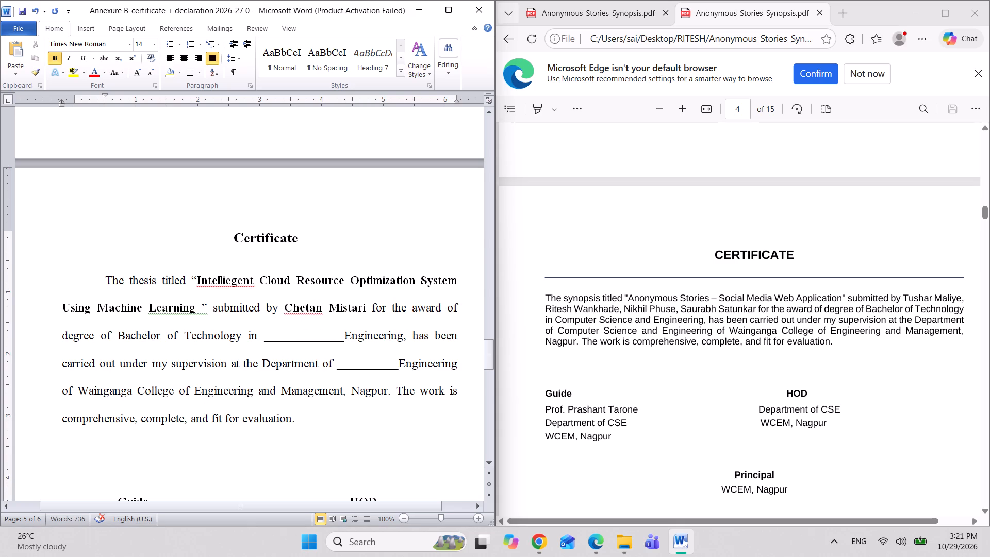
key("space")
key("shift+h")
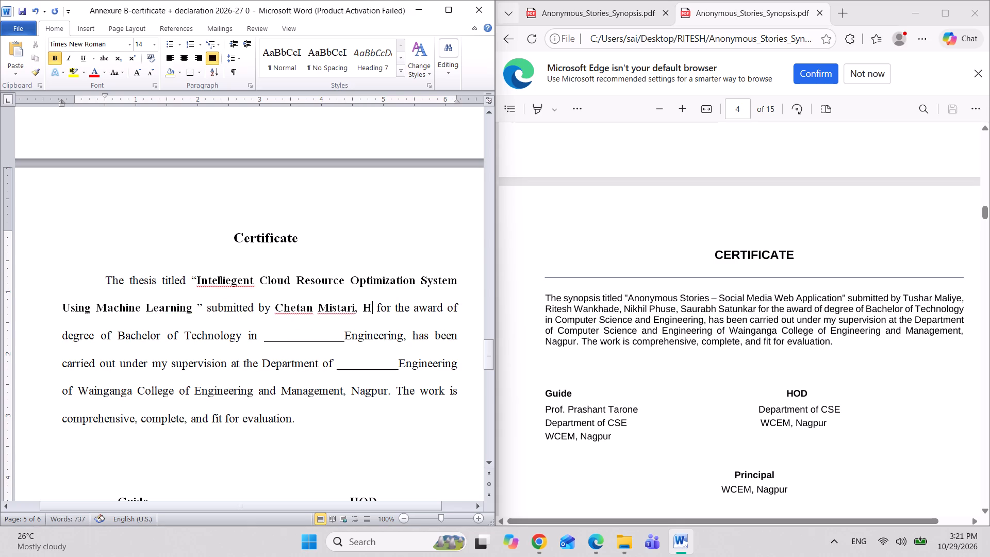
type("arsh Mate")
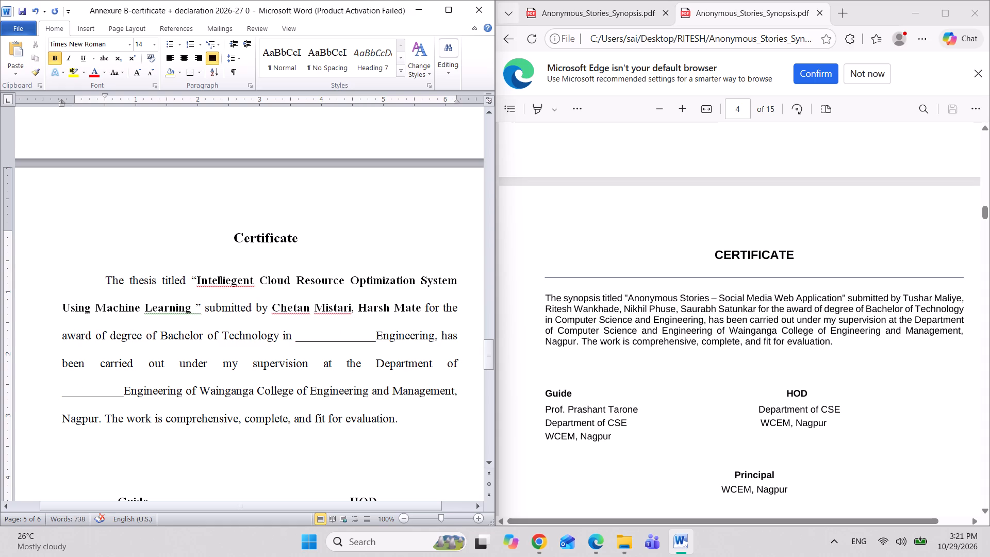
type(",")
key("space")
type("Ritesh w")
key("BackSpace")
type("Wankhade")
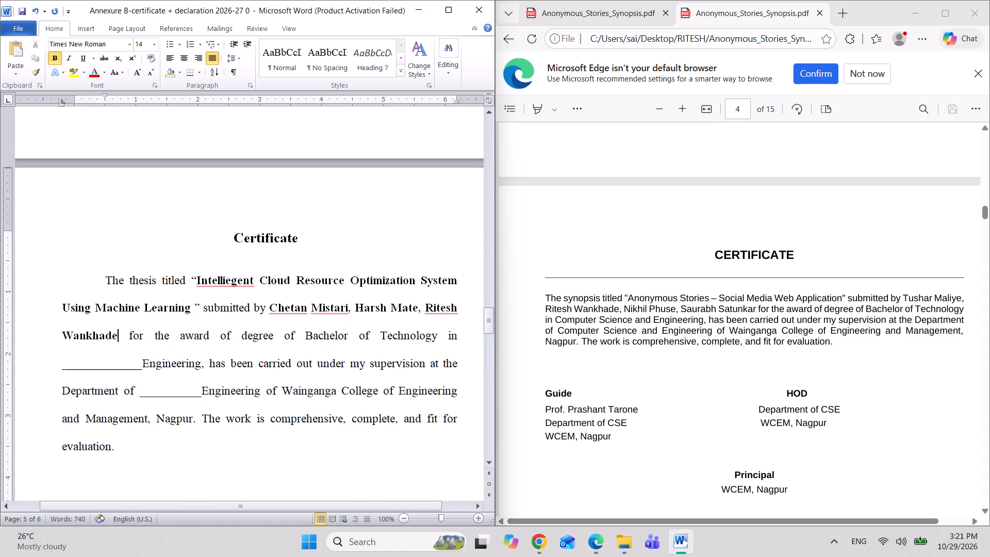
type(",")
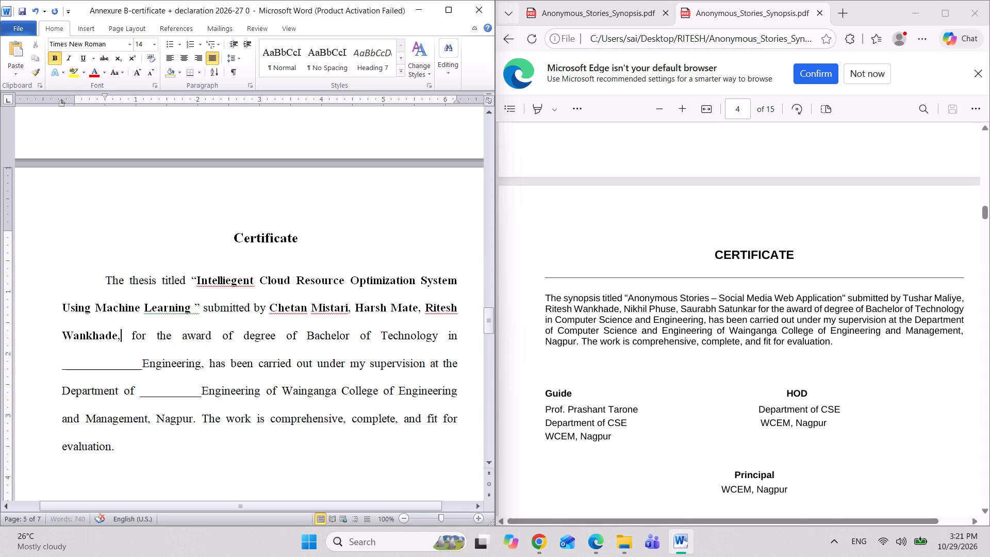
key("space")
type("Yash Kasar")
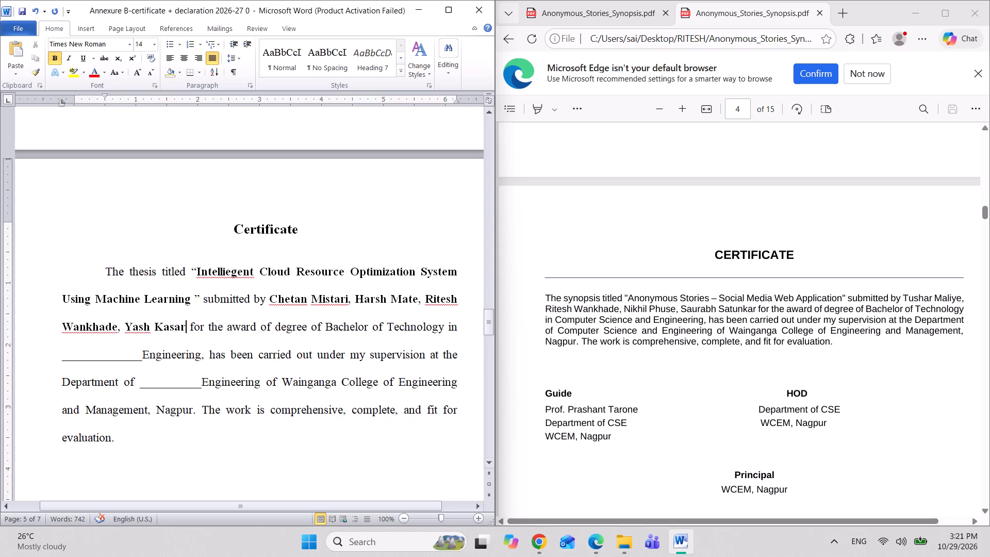
Replace the blank after "Bachelor of Technology in" in the Certificate paragraph with "Computer Science and".
left_click(143, 362)
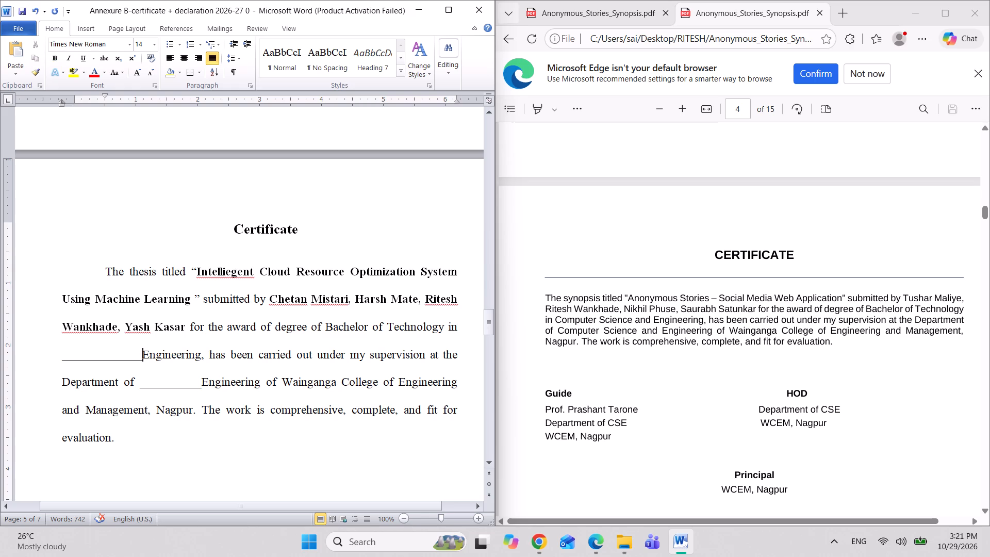
key("BackSpace")
key("BackSpace")
key("BackSpace")
key("BackSpace")
key("BackSpace")
key("BackSpace")
key("BackSpace")
key("BackSpace")
key("BackSpace")
key("BackSpace")
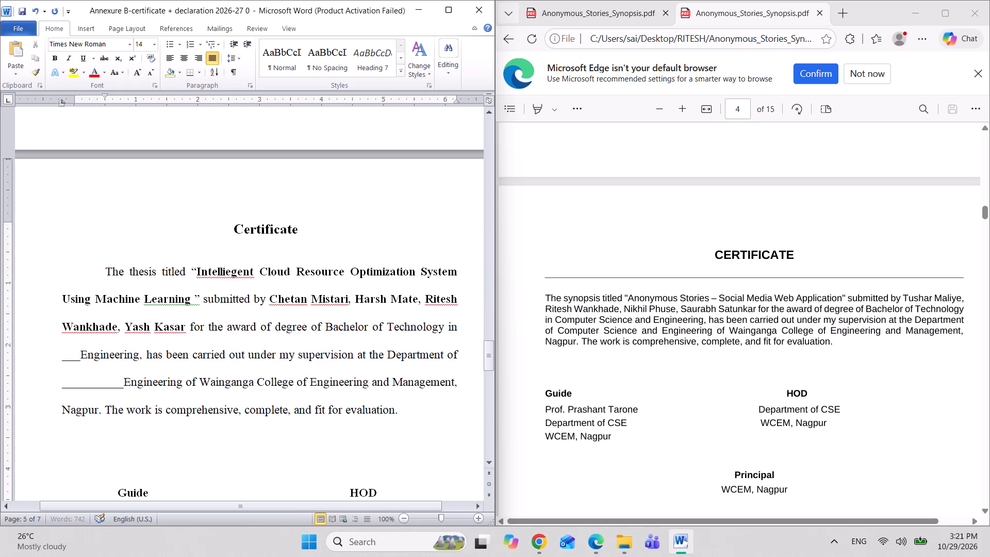
key("BackSpace")
key("BackSpace")
key("BackSpace")
key("BackSpace")
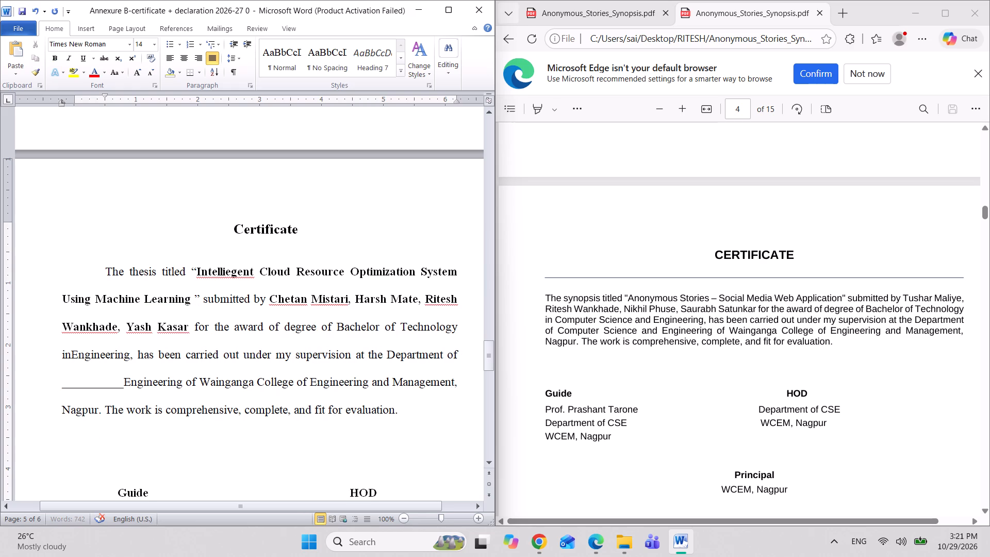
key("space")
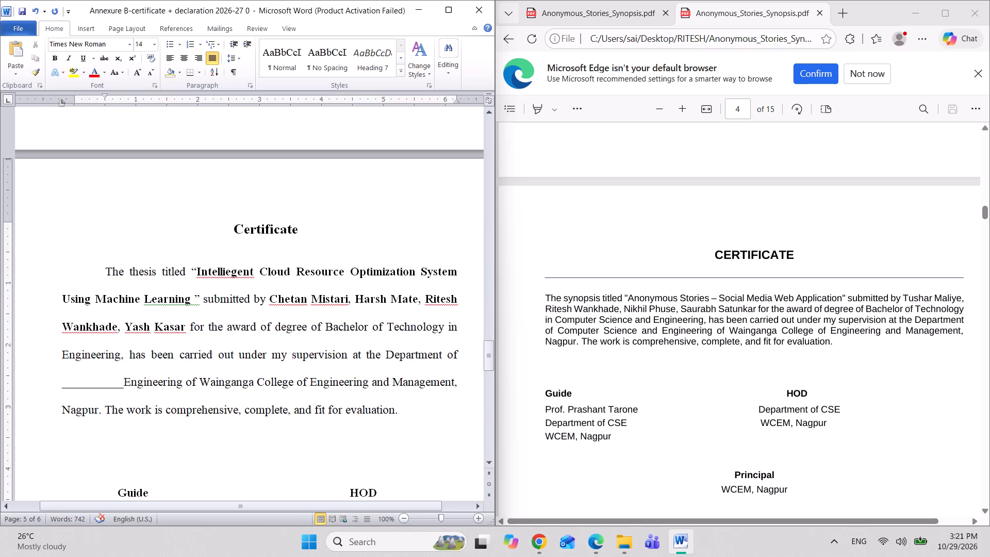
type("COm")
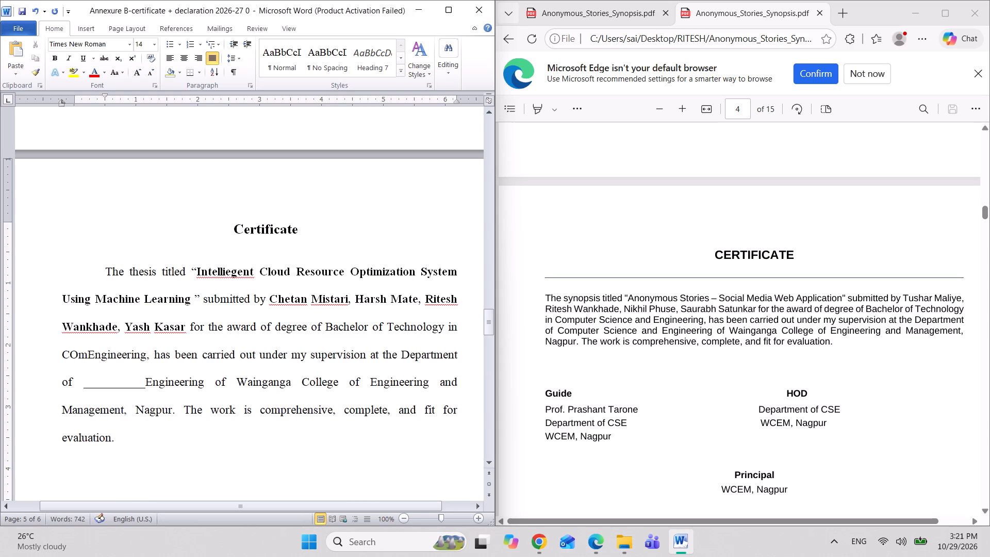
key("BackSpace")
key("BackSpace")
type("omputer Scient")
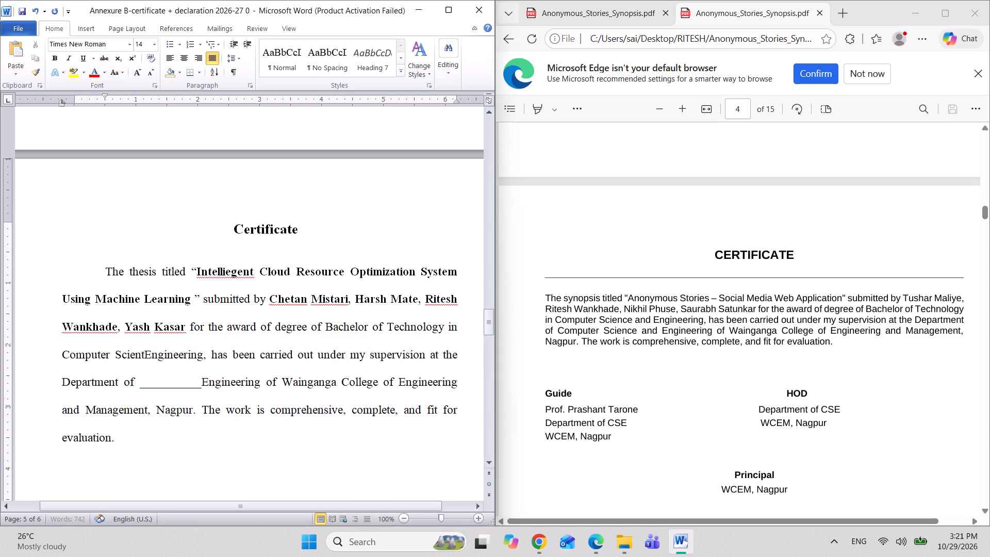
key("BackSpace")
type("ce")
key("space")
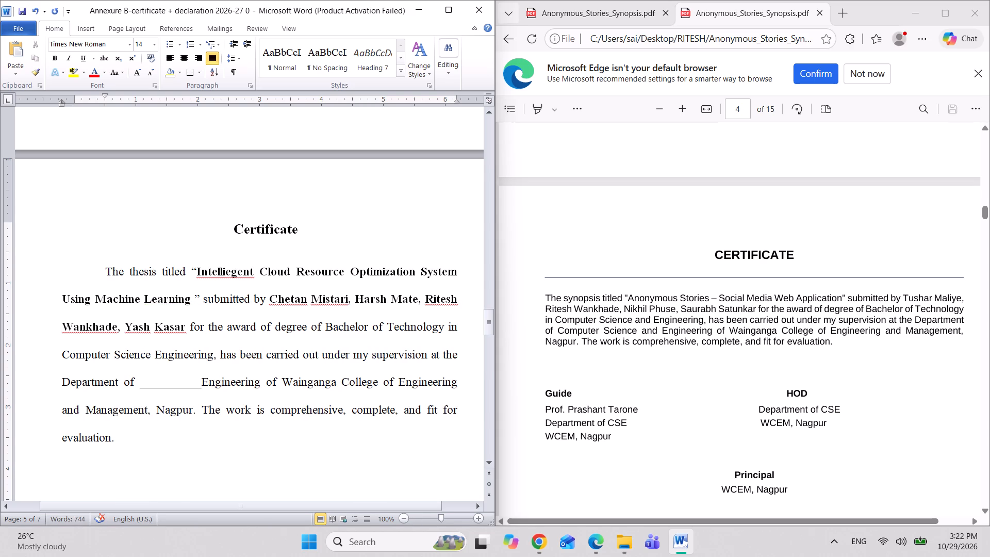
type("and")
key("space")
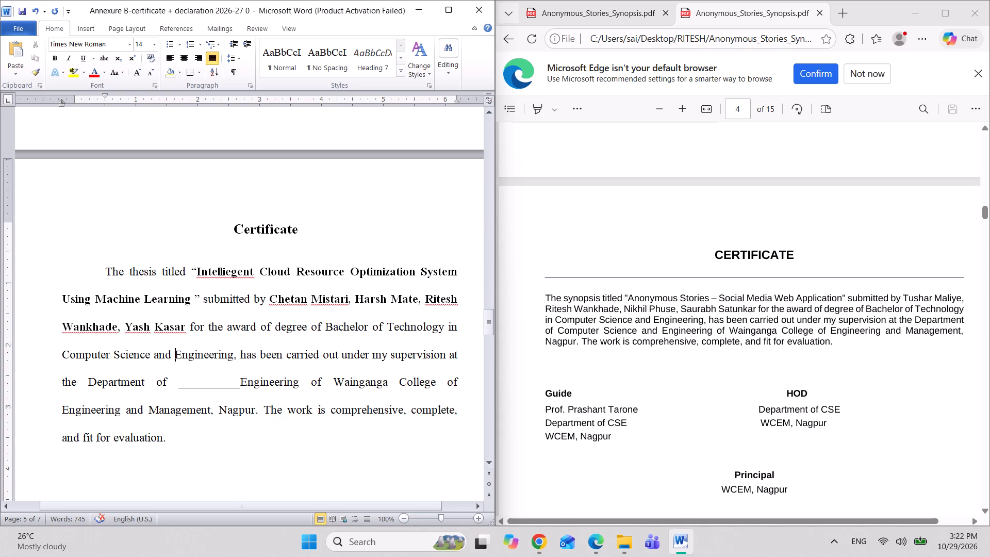
Replace the blank after "Department of" in the Certificate paragraph with "Computer Science and".
left_click(244, 388)
key("Left")
key("BackSpace")
key("BackSpace")
key("BackSpace")
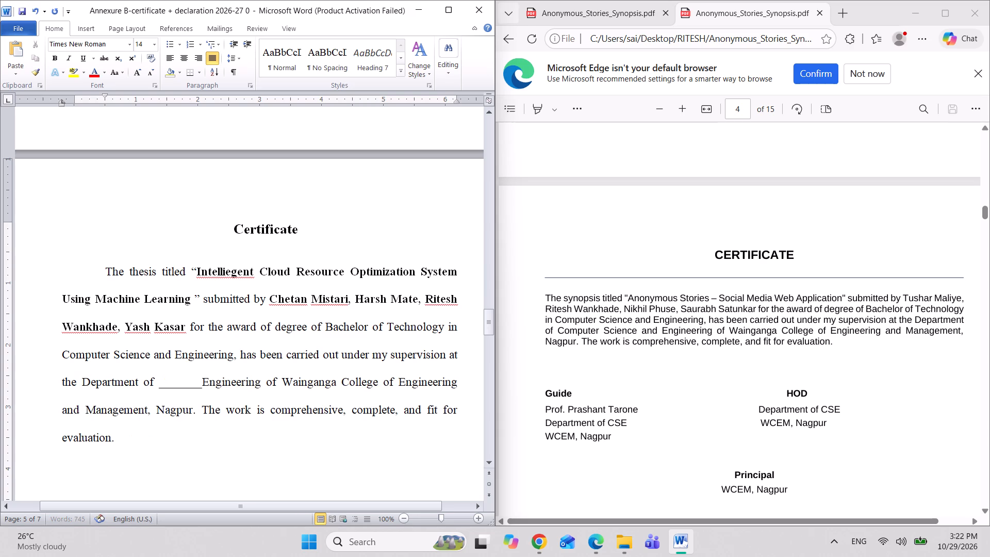
key("BackSpace")
key("BackSpace")
key("BackSpace")
key("BackSpace")
key("BackSpace")
key("BackSpace")
key("BackSpace")
key("BackSpace")
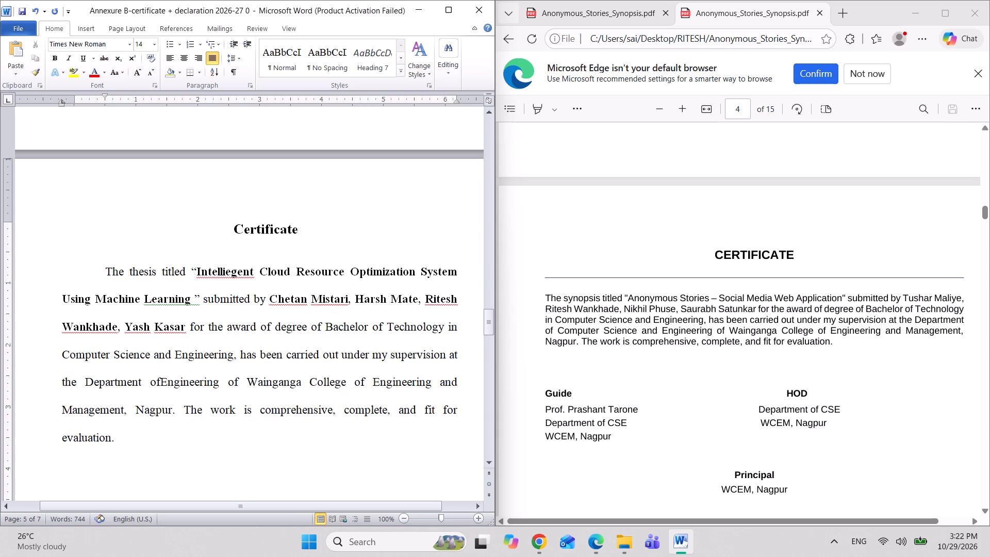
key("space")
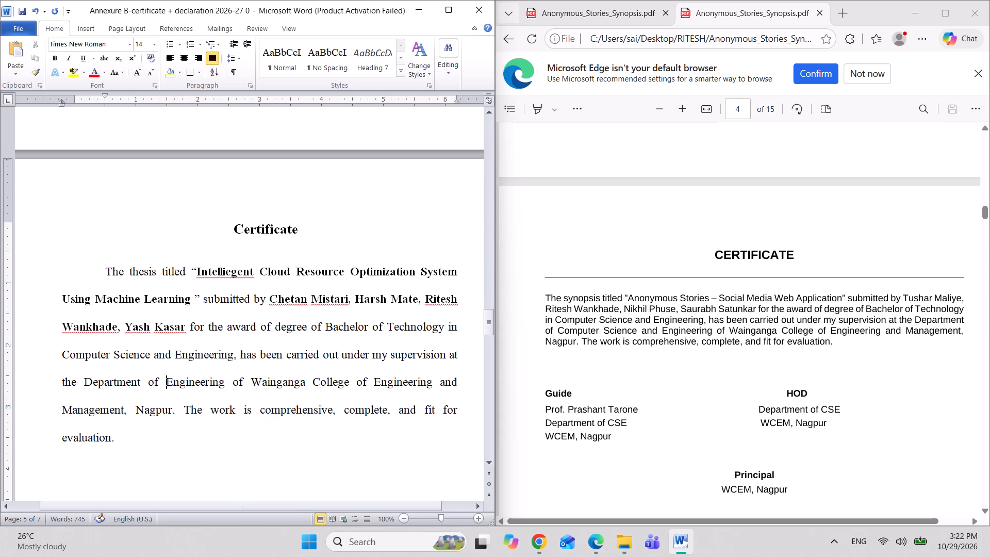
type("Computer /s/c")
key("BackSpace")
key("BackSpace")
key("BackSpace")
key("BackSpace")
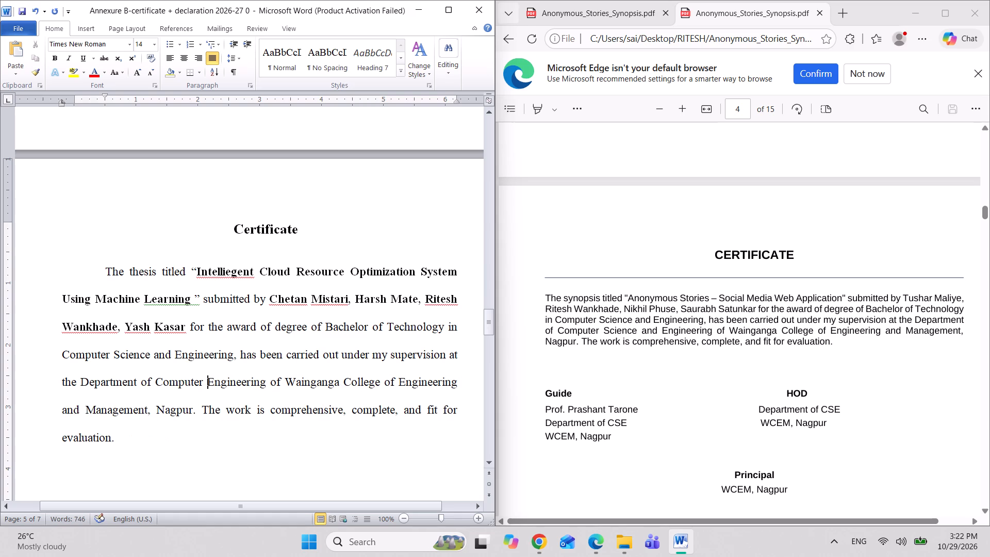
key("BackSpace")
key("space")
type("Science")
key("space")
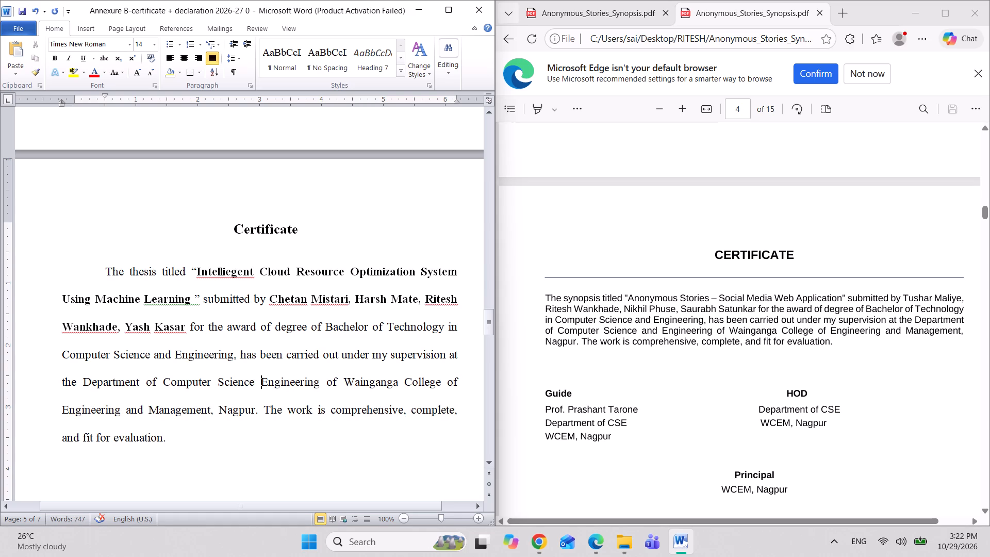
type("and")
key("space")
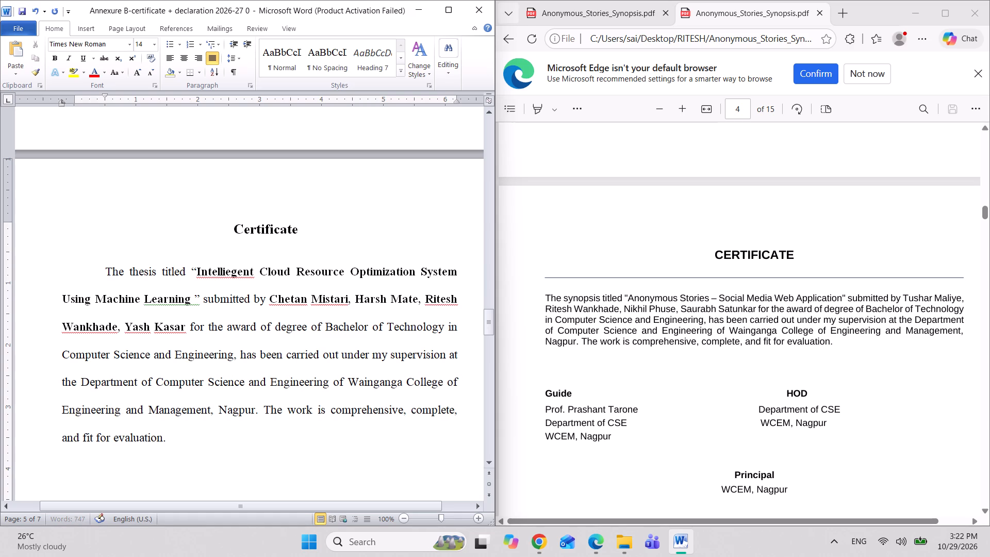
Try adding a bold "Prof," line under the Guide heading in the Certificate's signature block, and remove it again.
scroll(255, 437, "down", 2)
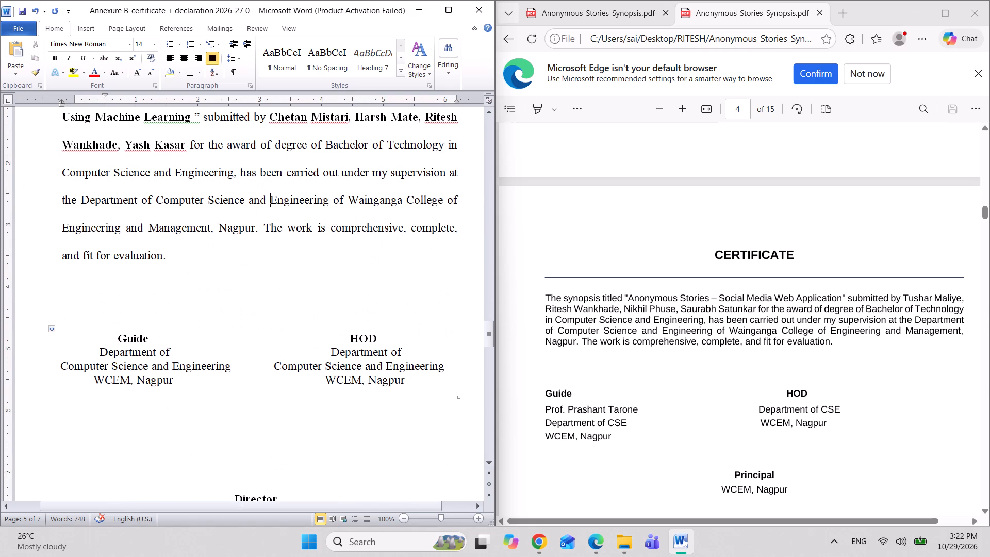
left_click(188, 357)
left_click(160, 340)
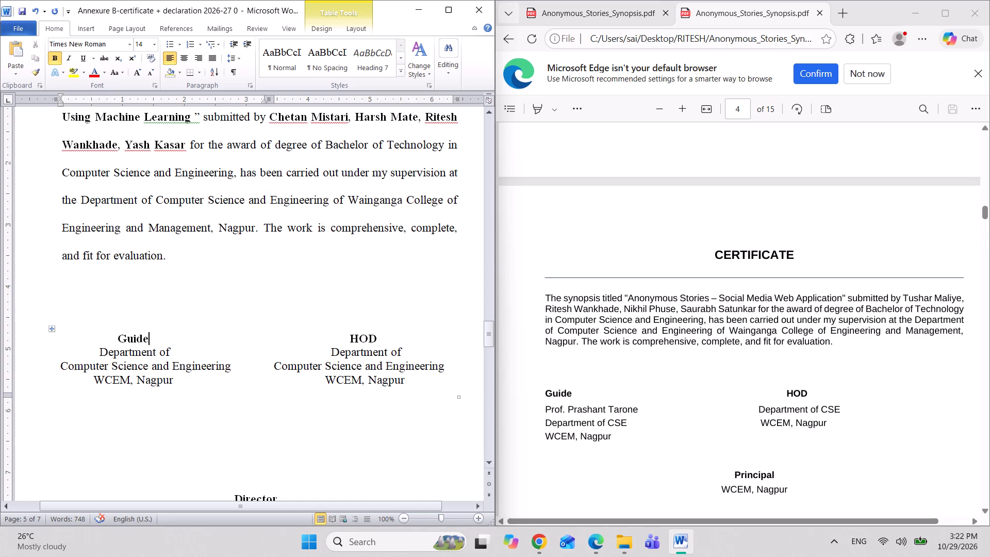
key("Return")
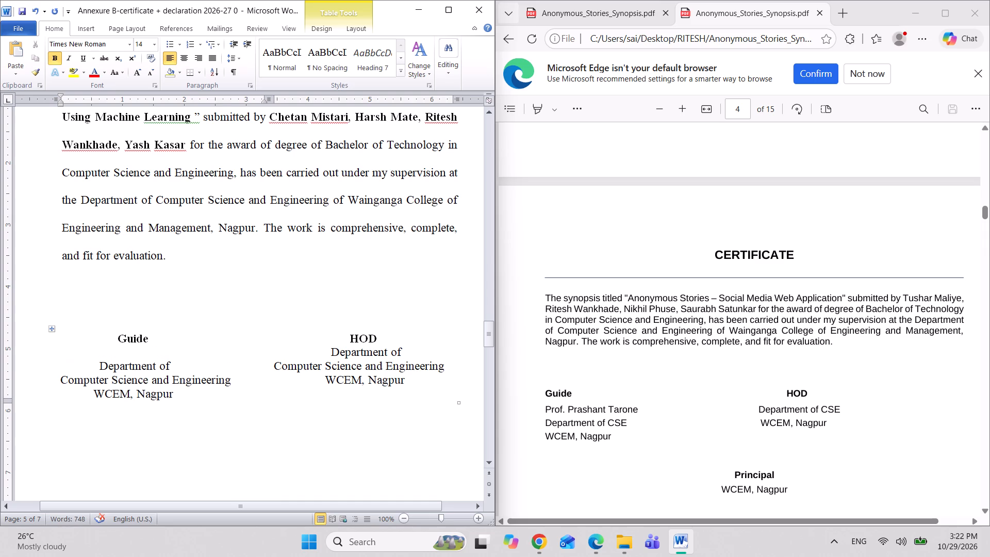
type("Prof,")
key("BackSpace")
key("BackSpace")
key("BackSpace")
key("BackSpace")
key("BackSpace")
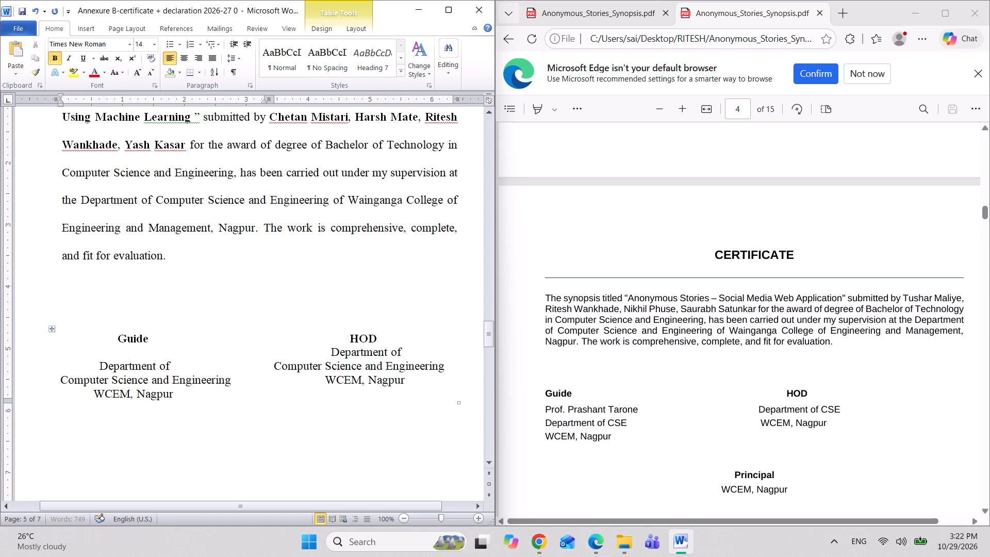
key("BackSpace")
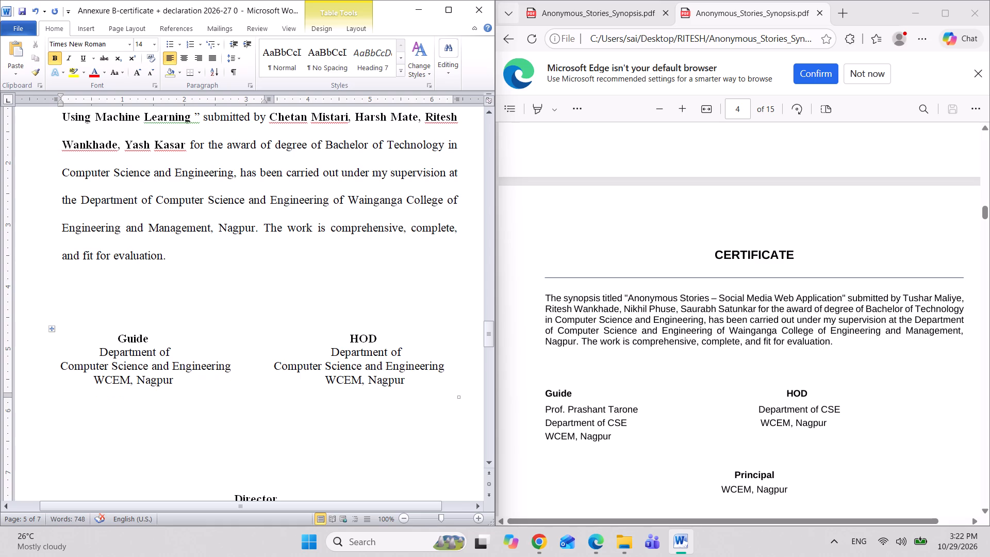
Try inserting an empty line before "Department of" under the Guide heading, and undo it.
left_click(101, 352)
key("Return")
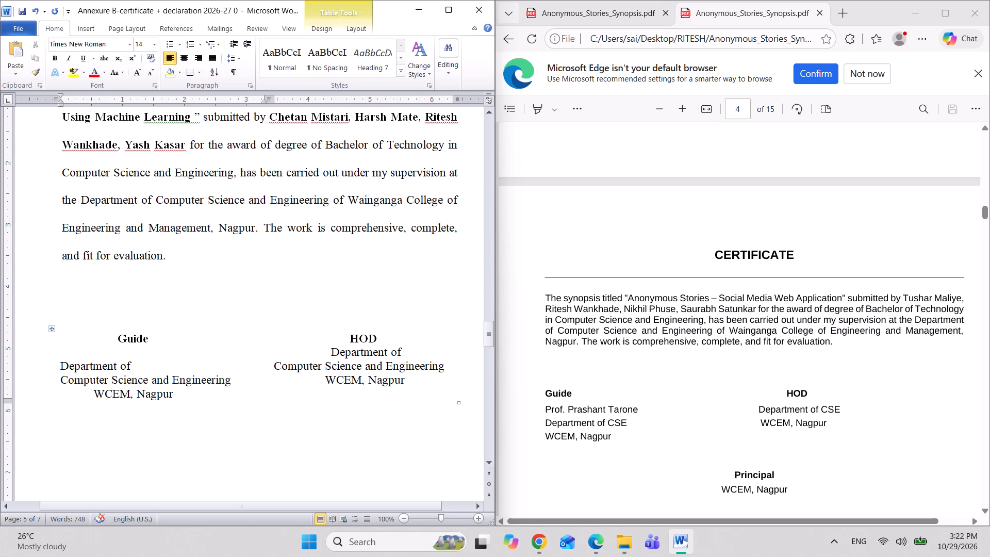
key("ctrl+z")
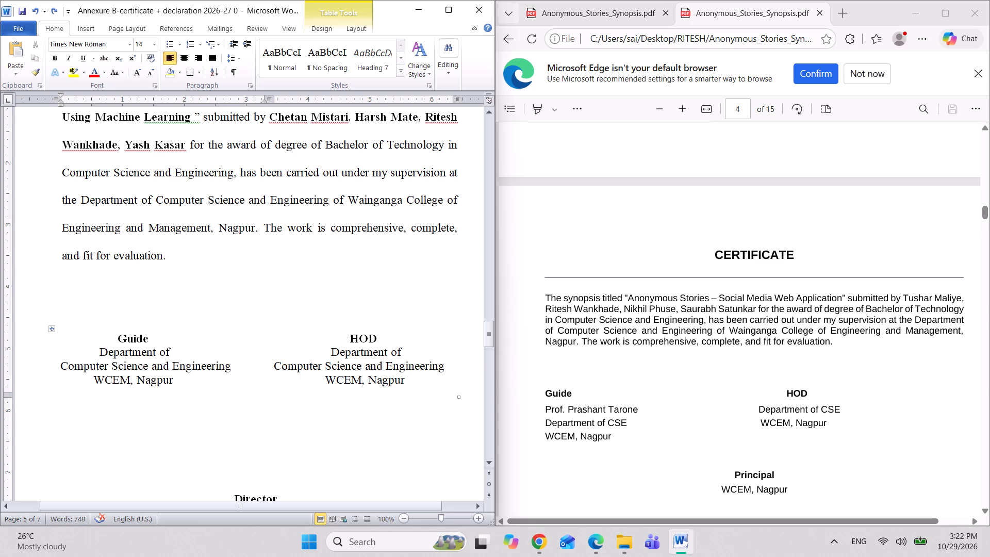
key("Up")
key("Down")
Add a bold line directly under the Guide heading in the Certificate's signature block, reading "Prof." followed by the guide's name.
key("Right")
key("Right")
key("Right")
key("Right")
key("Right")
key("Up")
key("Right")
key("Right")
key("Right")
key("Right")
key("Return")
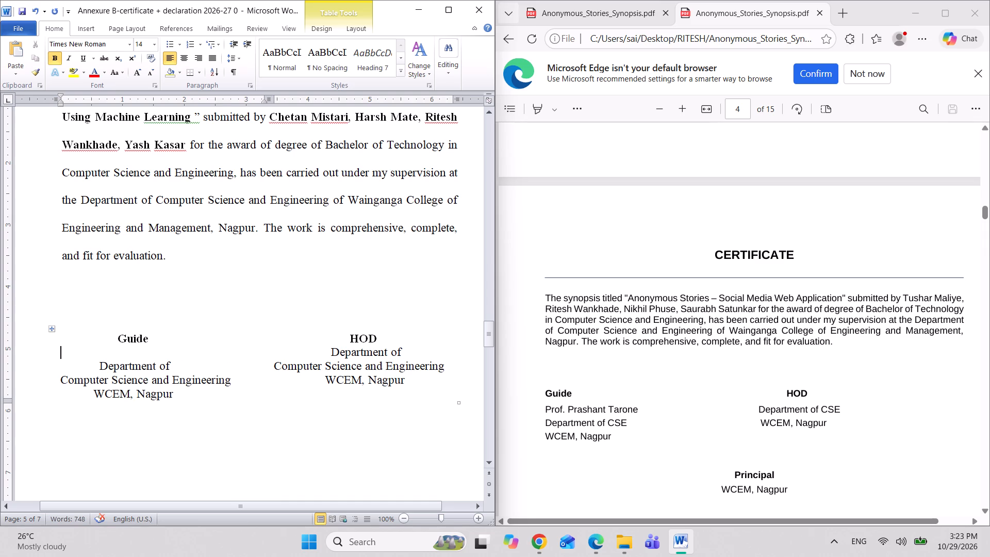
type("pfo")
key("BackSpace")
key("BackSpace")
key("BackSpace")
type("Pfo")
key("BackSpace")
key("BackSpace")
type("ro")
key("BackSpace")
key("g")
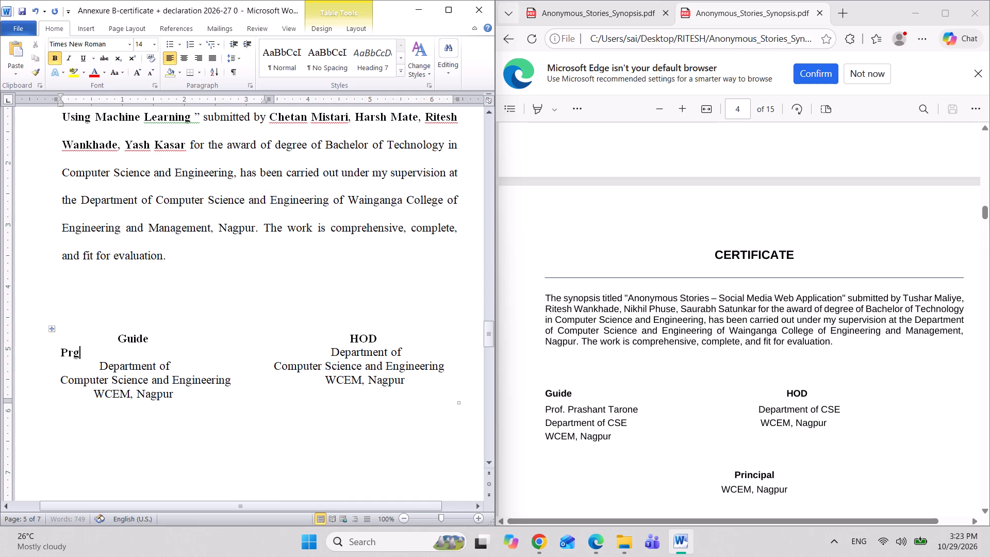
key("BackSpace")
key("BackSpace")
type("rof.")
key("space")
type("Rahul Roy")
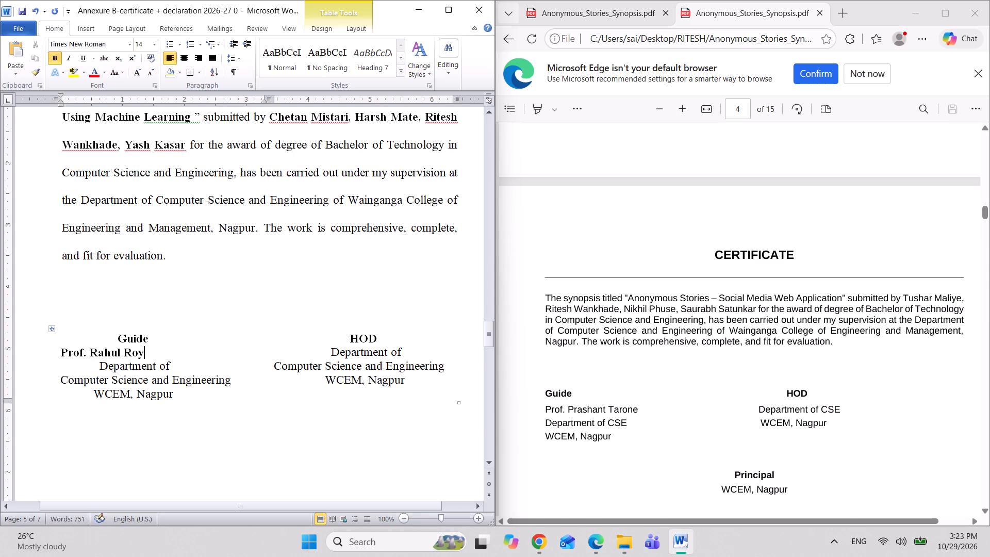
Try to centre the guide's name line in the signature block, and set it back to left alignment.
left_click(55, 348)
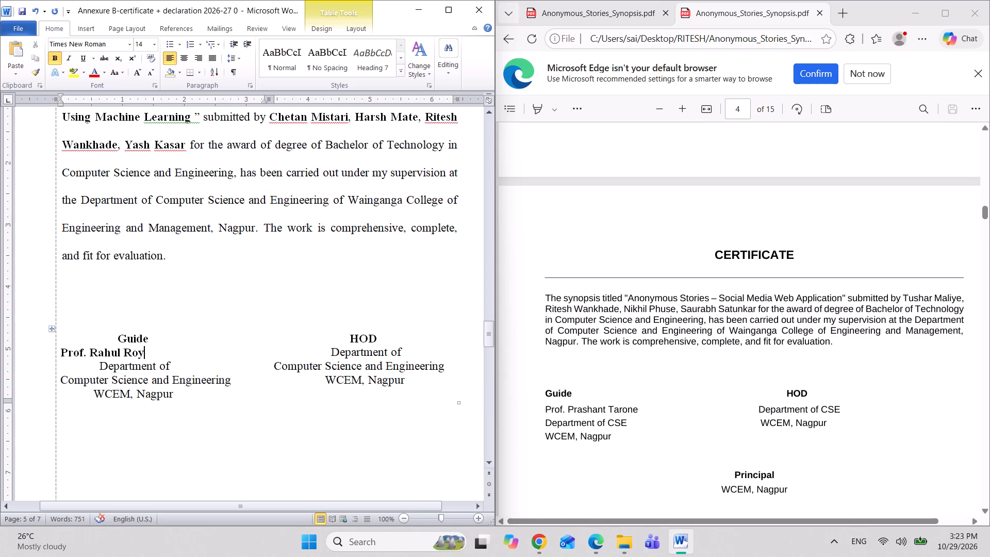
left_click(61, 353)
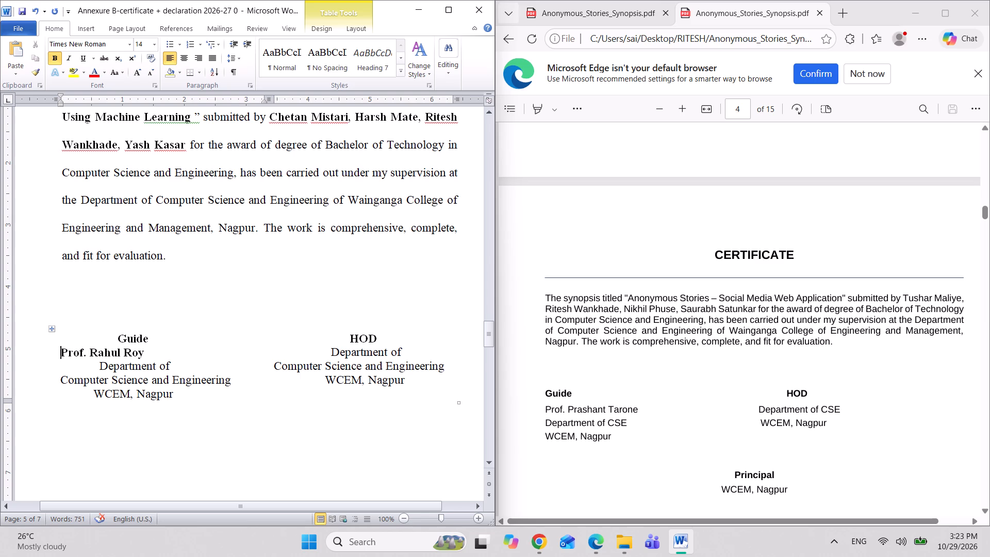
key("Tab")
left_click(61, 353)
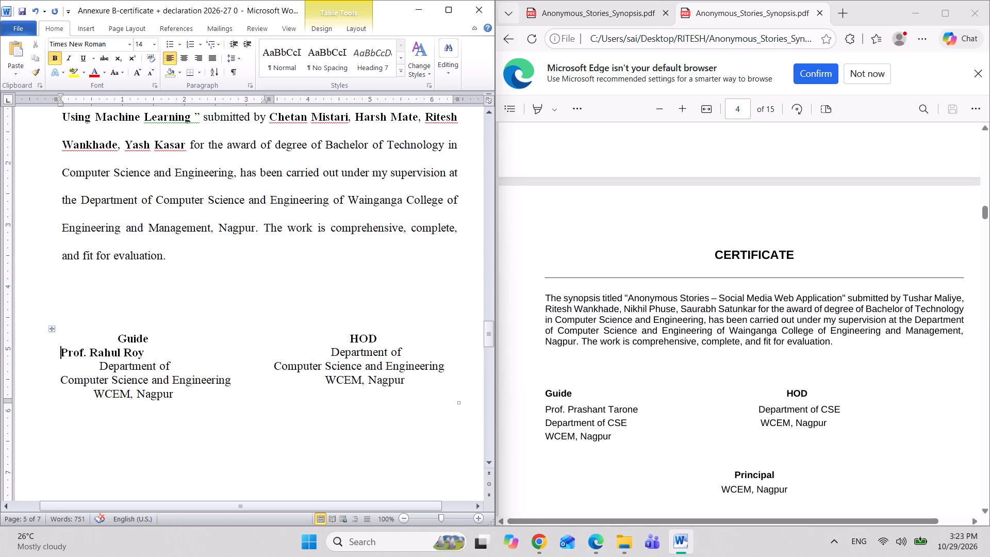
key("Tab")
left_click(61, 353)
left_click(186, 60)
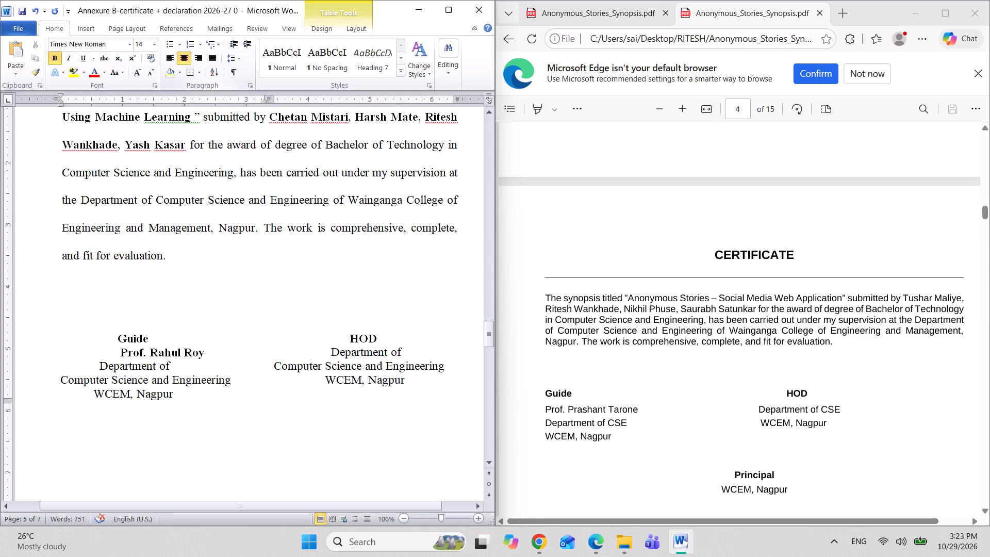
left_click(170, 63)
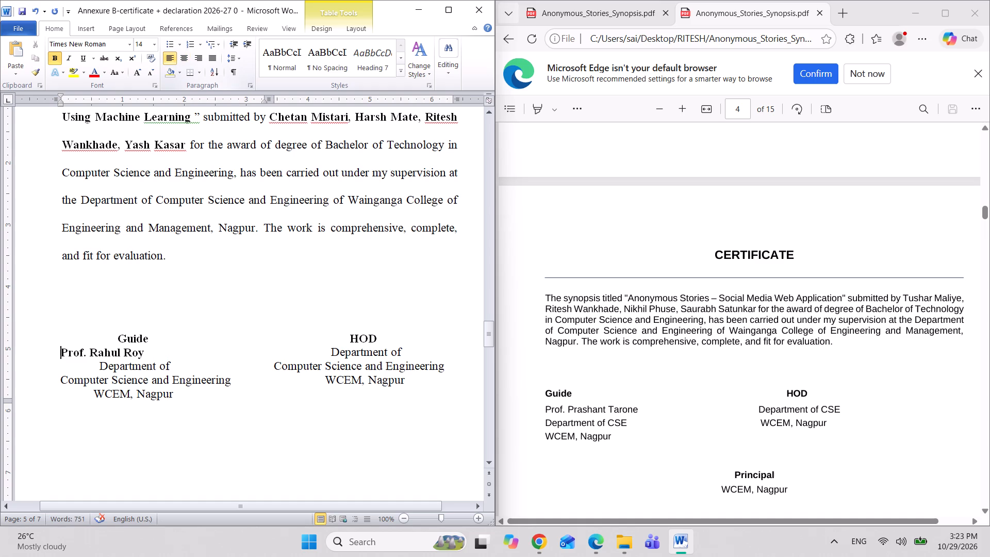
Indent the guide's name line with eleven leading spaces so it sits centred beneath the Guide heading.
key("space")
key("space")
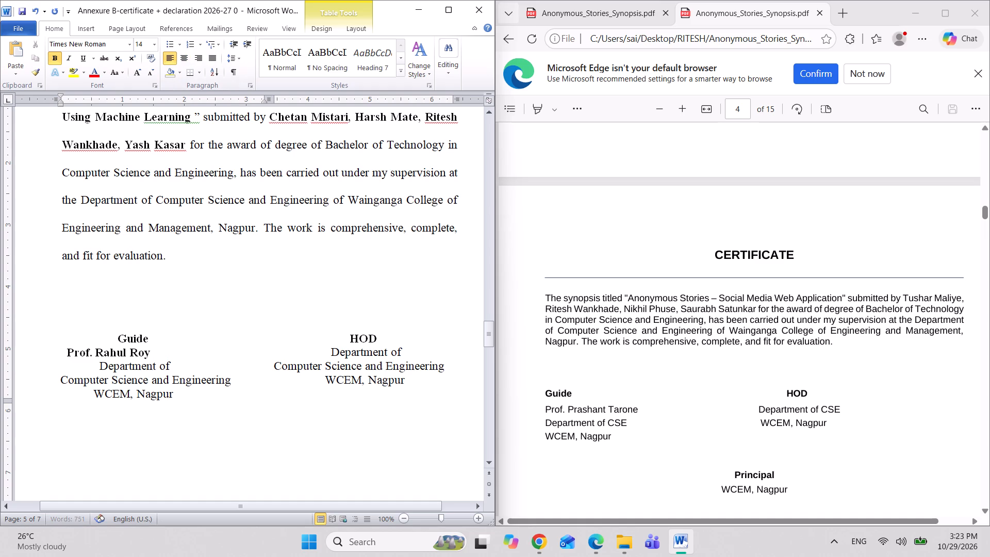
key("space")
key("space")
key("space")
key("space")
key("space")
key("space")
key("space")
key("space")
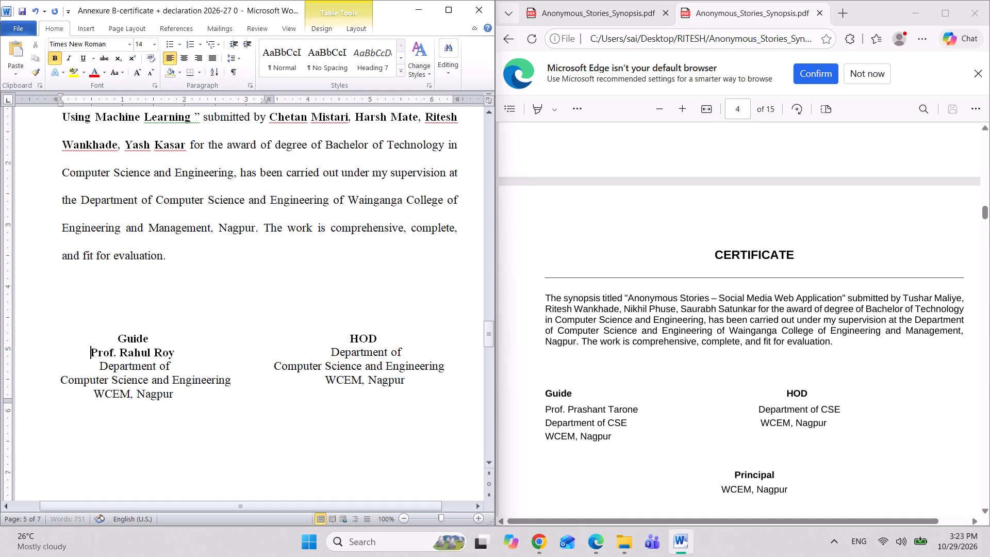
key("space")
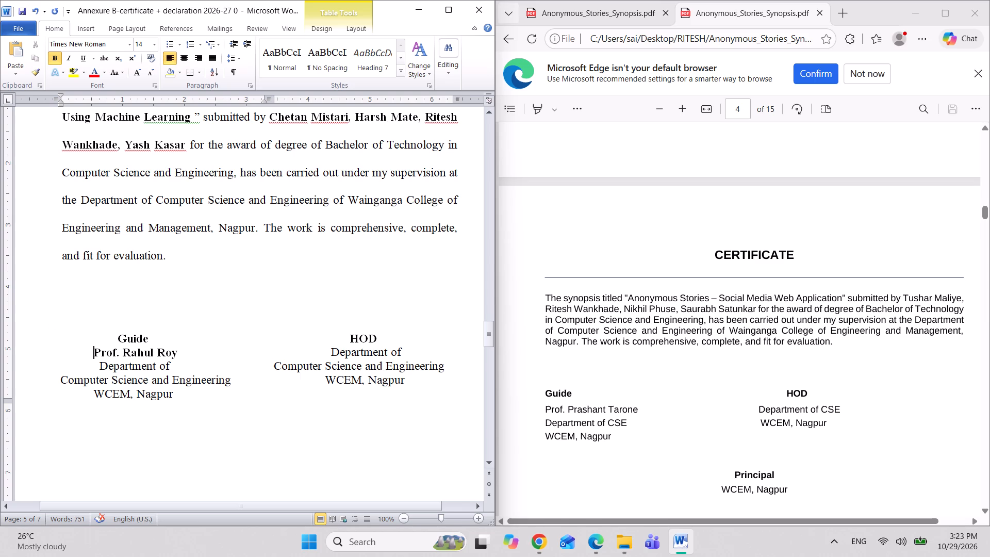
Compare the rest of the Certificate's signature area with the certificate page in the synopsis PDF.
scroll(361, 401, "down", 1)
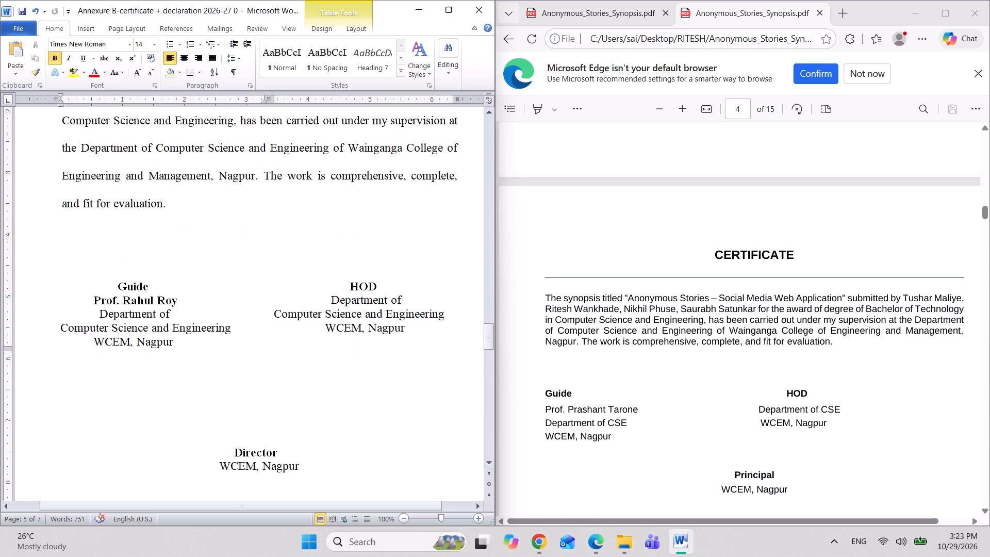
scroll(361, 401, "down", 4)
scroll(361, 401, "up", 1)
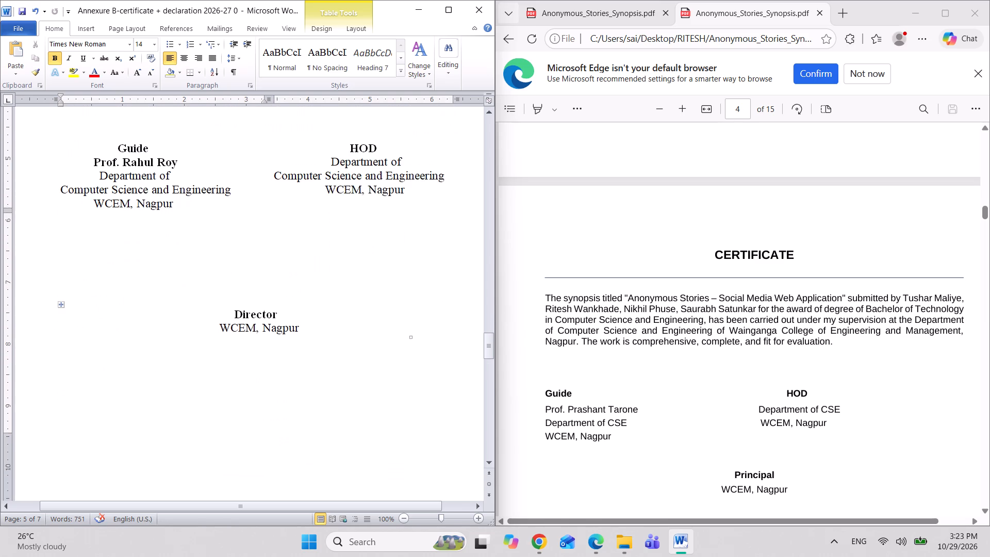
scroll(361, 401, "up", 2)
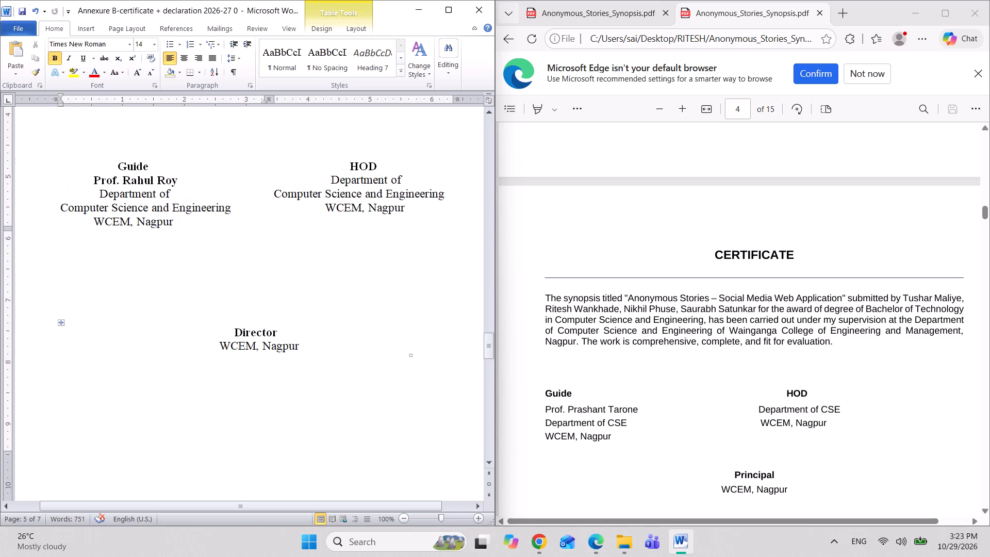
scroll(361, 401, "up", 3)
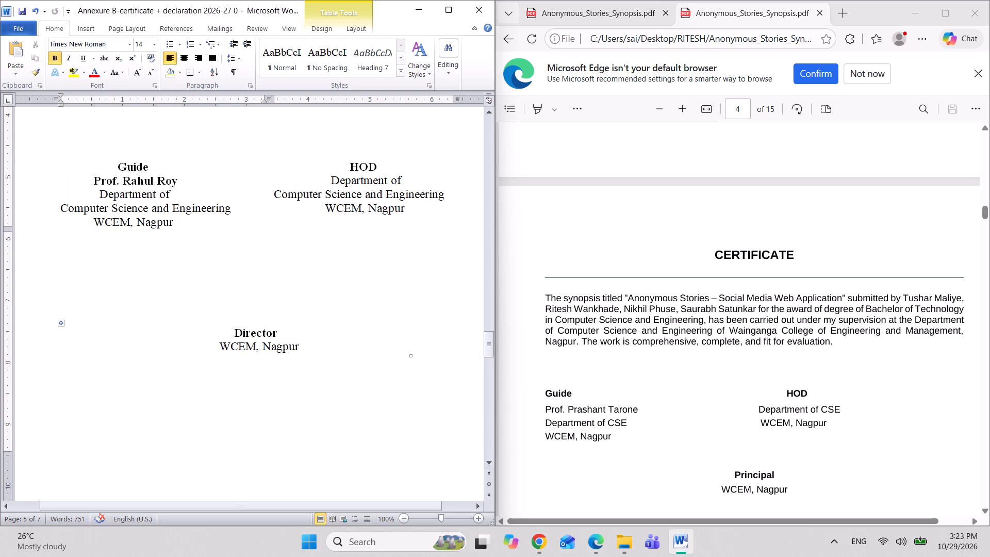
scroll(361, 401, "up", 1)
scroll(673, 468, "down", 4)
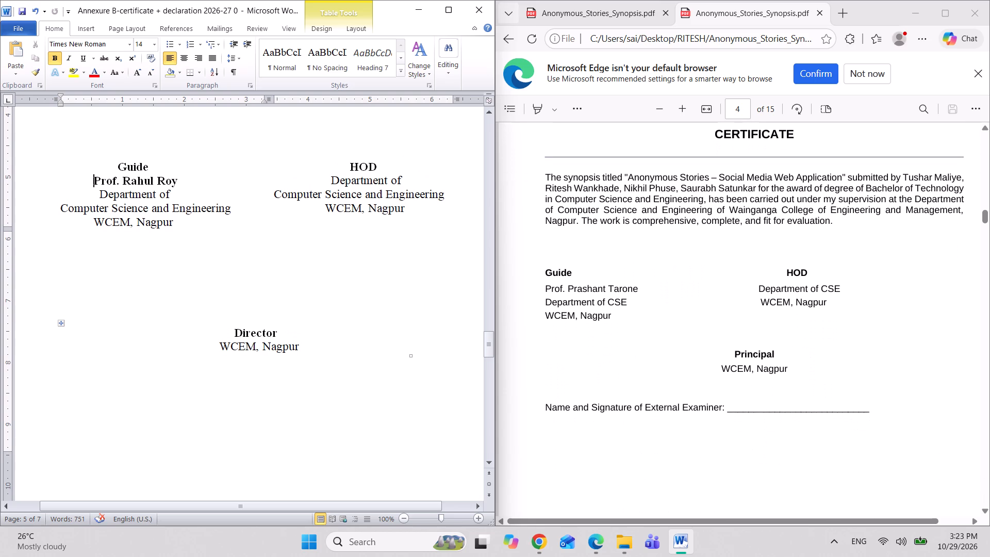
Remove the empty paragraph before "Name and Signature of External Examiner" to pull that line back onto the Certificate page.
scroll(301, 435, "down", 3)
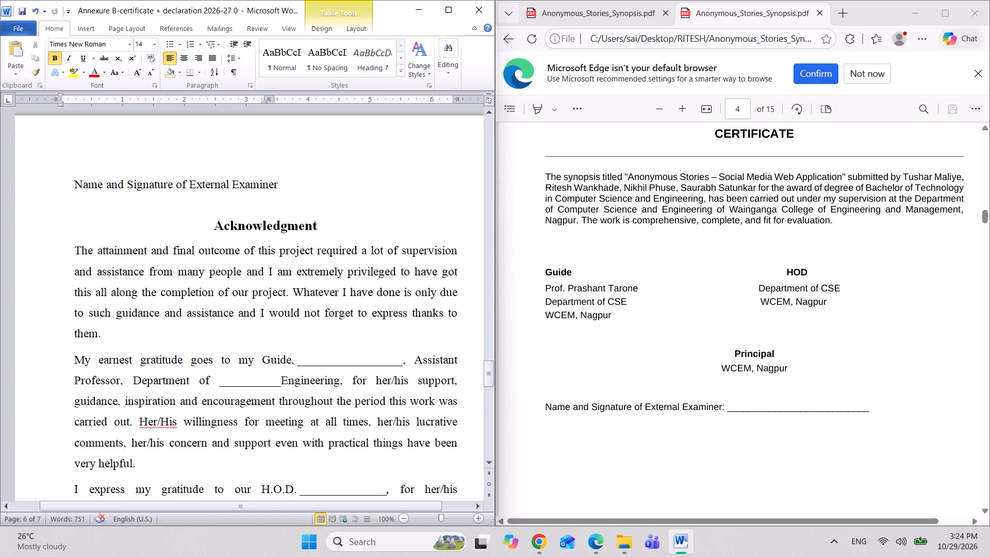
scroll(123, 260, "up", 1)
left_click(54, 336)
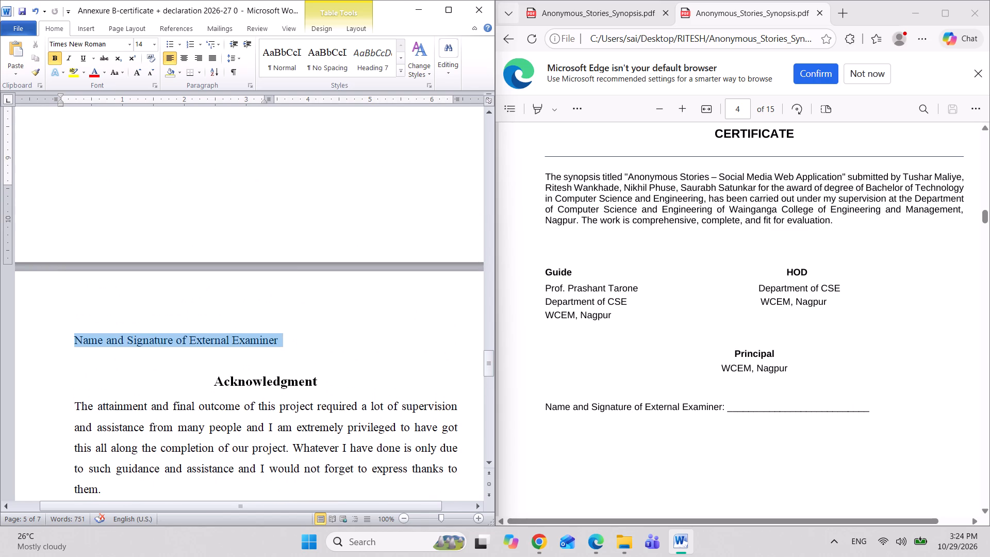
left_click(54, 336)
double_click(54, 336)
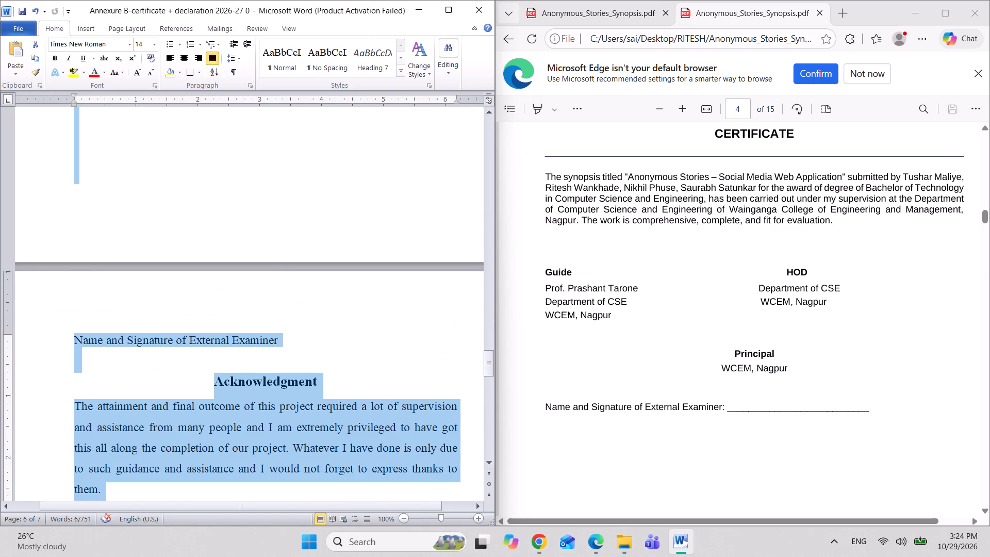
left_click(54, 336)
left_click(70, 338)
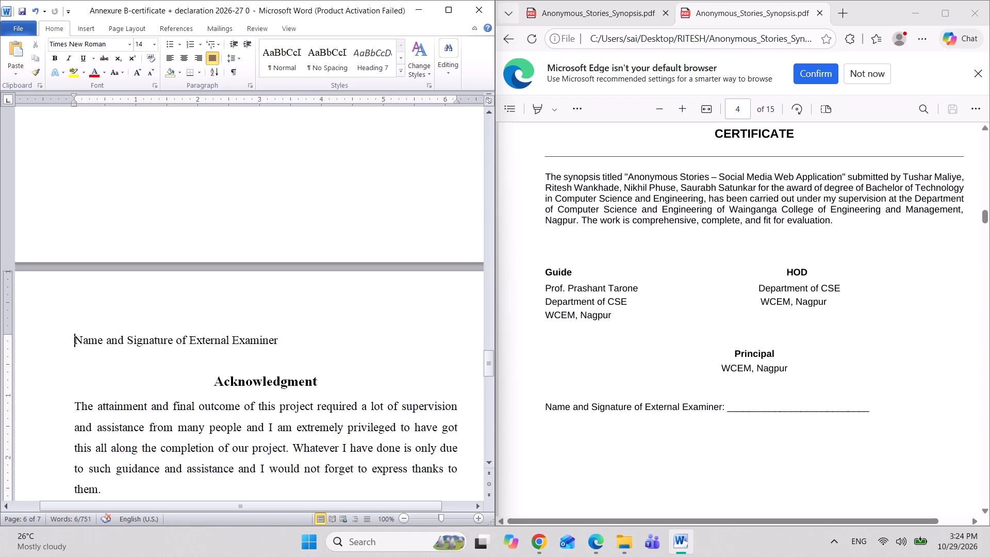
key("BackSpace")
scroll(70, 338, "up", 1)
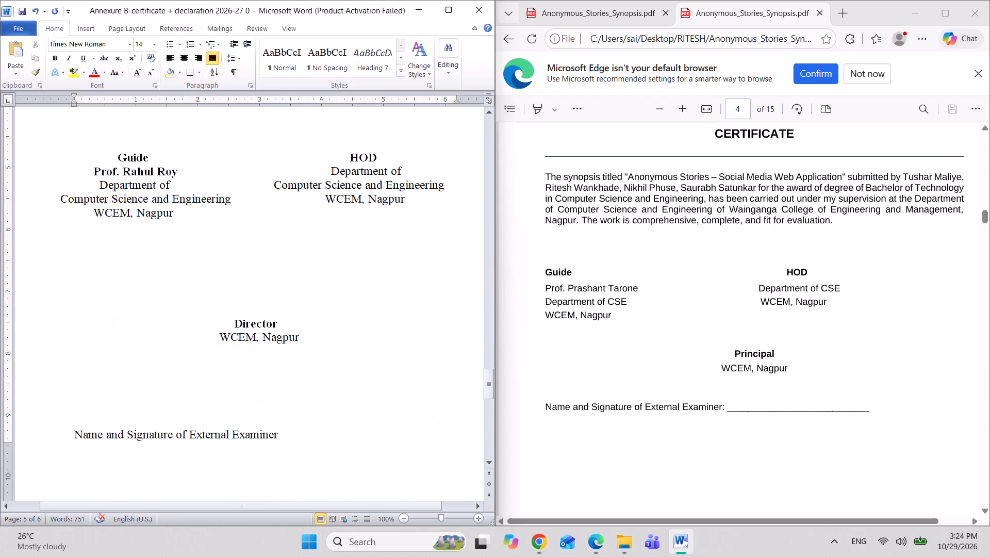
scroll(70, 338, "down", 1)
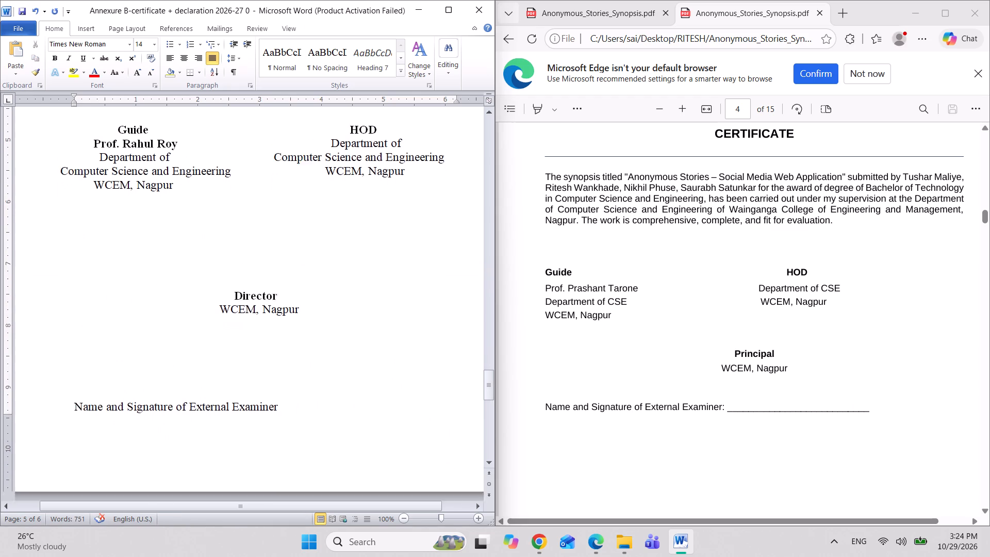
Delete one empty line above the Acknowledgment heading, keeping the heading separate from the External Examiner line.
scroll(70, 338, "down", 1)
left_click(171, 341)
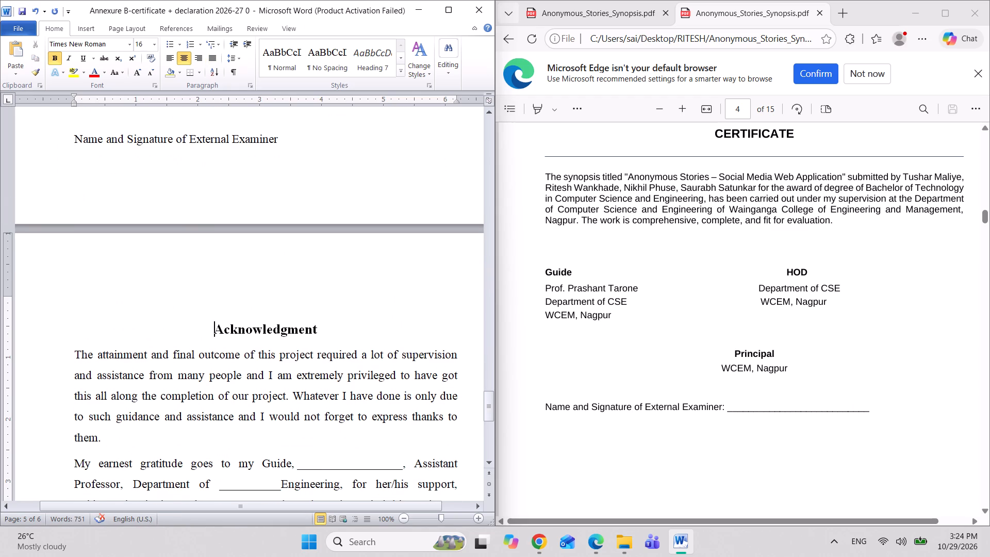
key("BackSpace")
key("BackSpace")
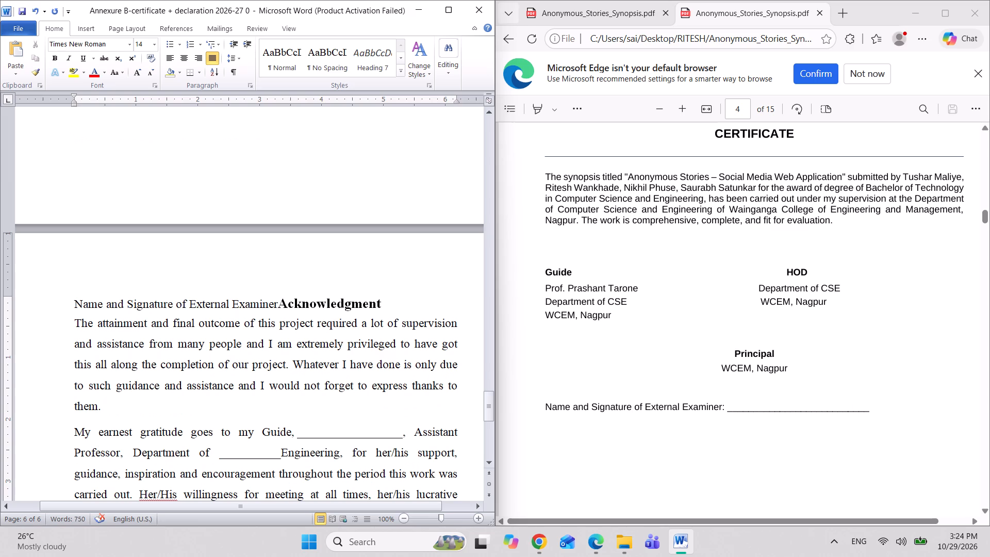
key("ctrl+z")
Insert an empty line between the Acknowledgment heading and its first paragraph.
scroll(618, 382, "down", 2)
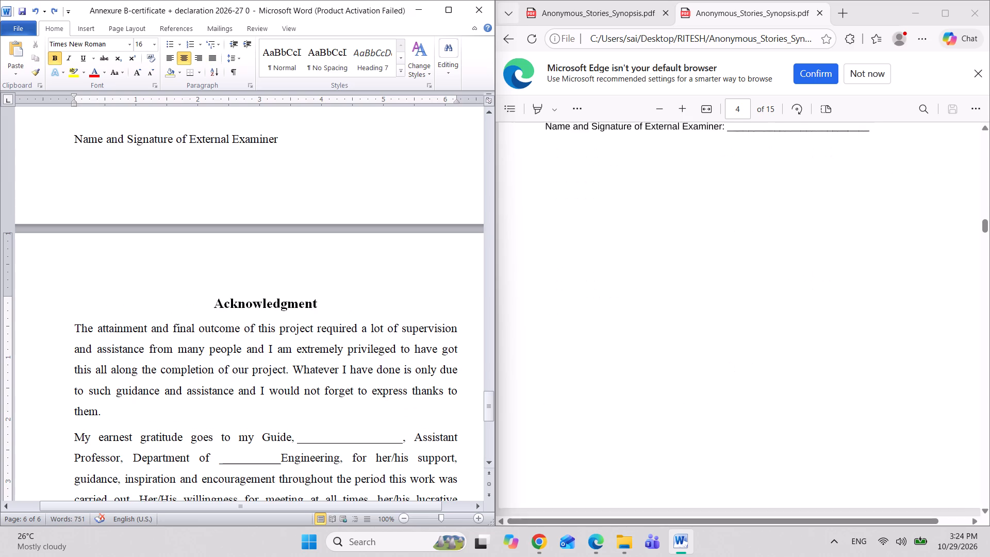
scroll(618, 382, "down", 5)
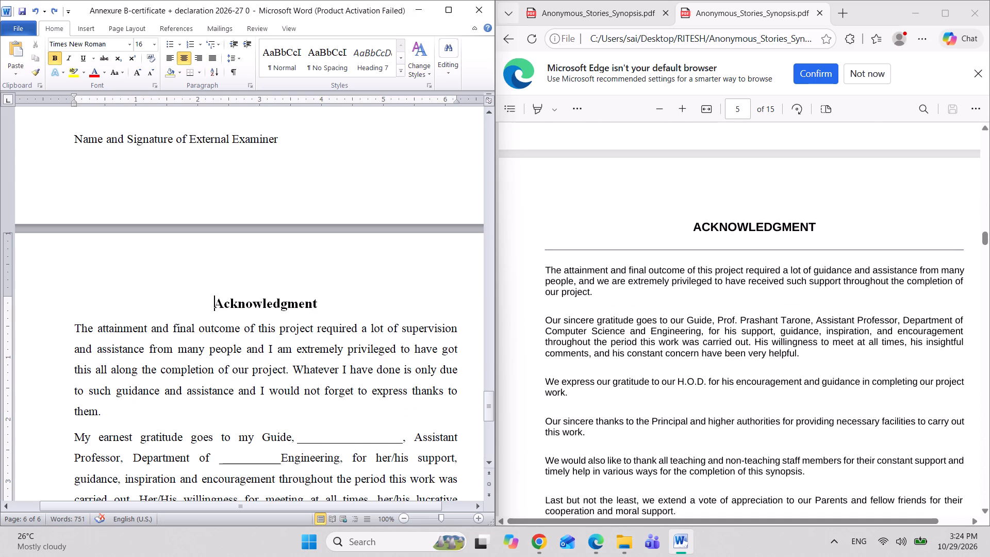
scroll(618, 382, "down", 2)
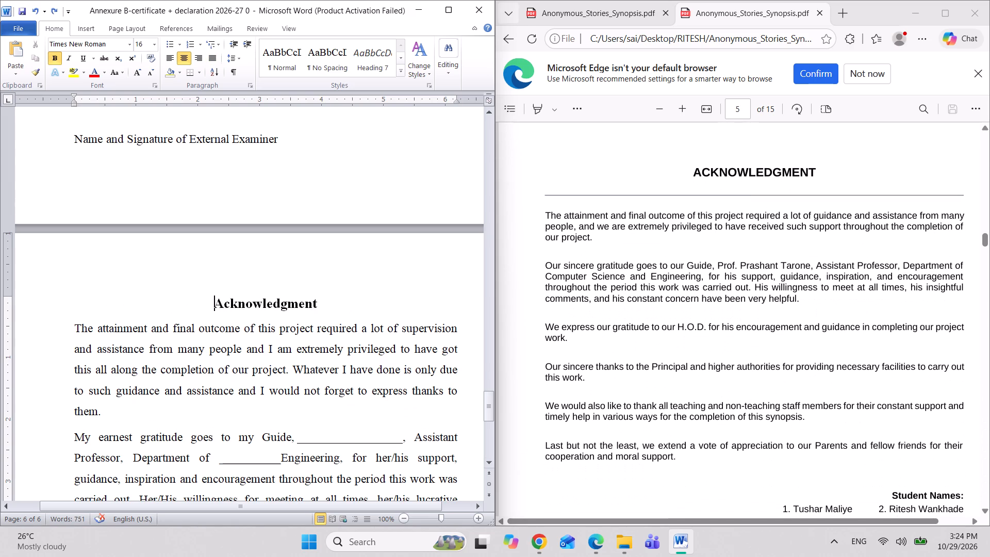
left_click(332, 307)
key("Return")
scroll(332, 307, "down", 5)
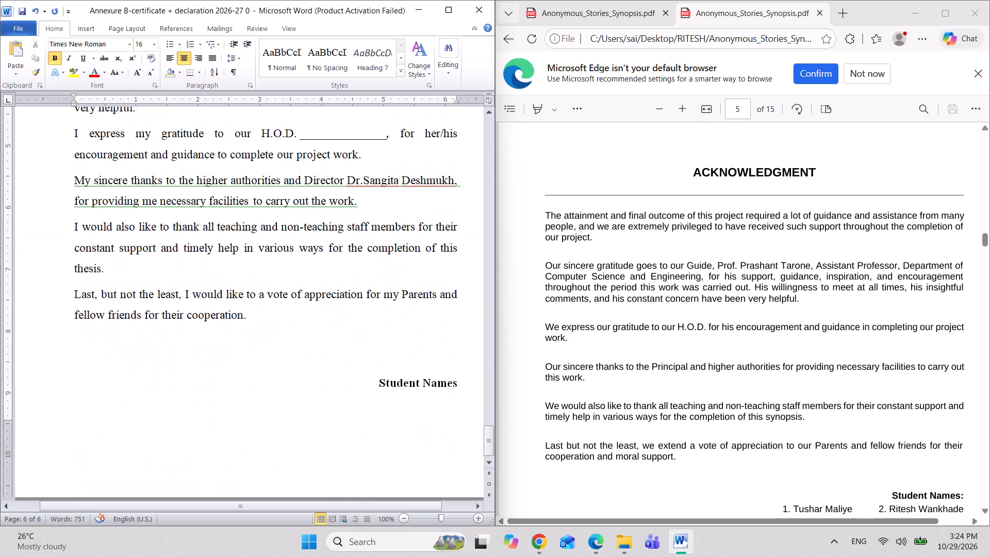
scroll(332, 307, "down", 1)
scroll(332, 307, "up", 1)
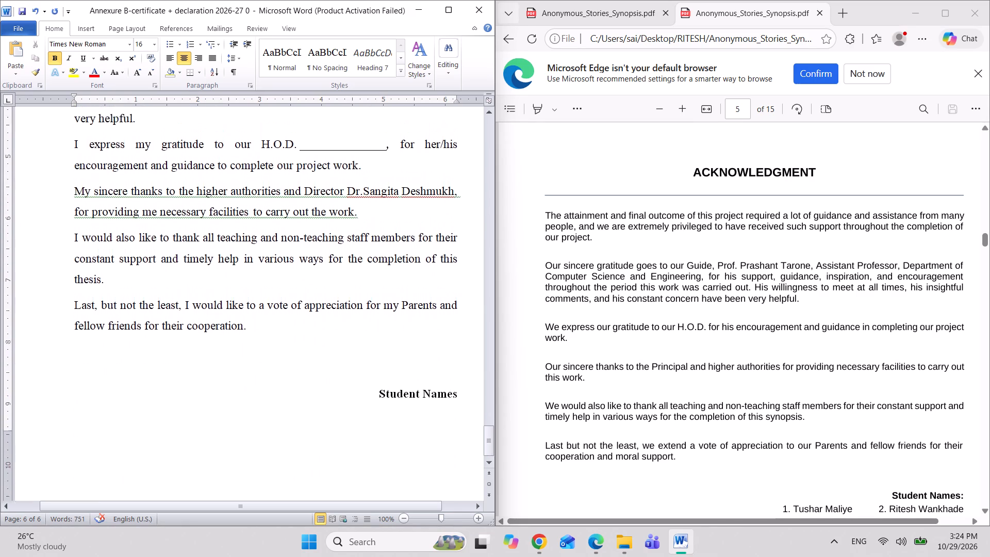
scroll(332, 307, "up", 1)
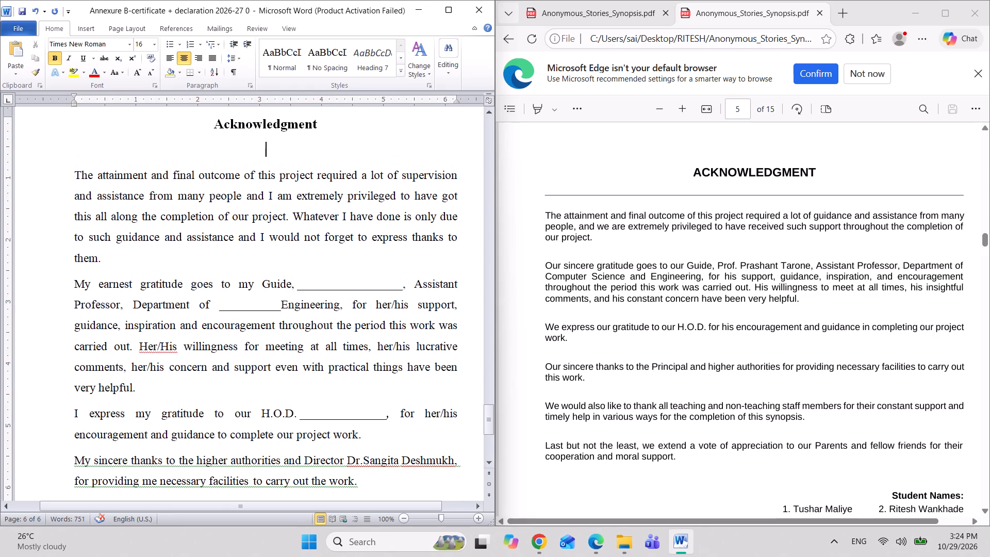
Clear the underscore blank after "my Guide," in the Acknowledgment's second paragraph.
left_click(404, 289)
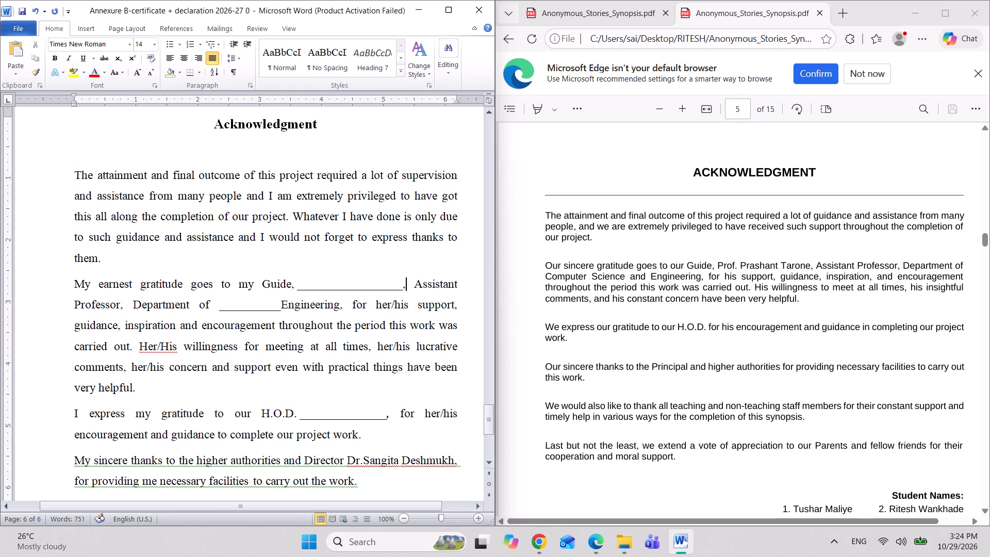
key("Left")
key("BackSpace")
key("BackSpace")
key("BackSpace")
key("BackSpace")
key("BackSpace")
key("BackSpace")
key("BackSpace")
key("BackSpace")
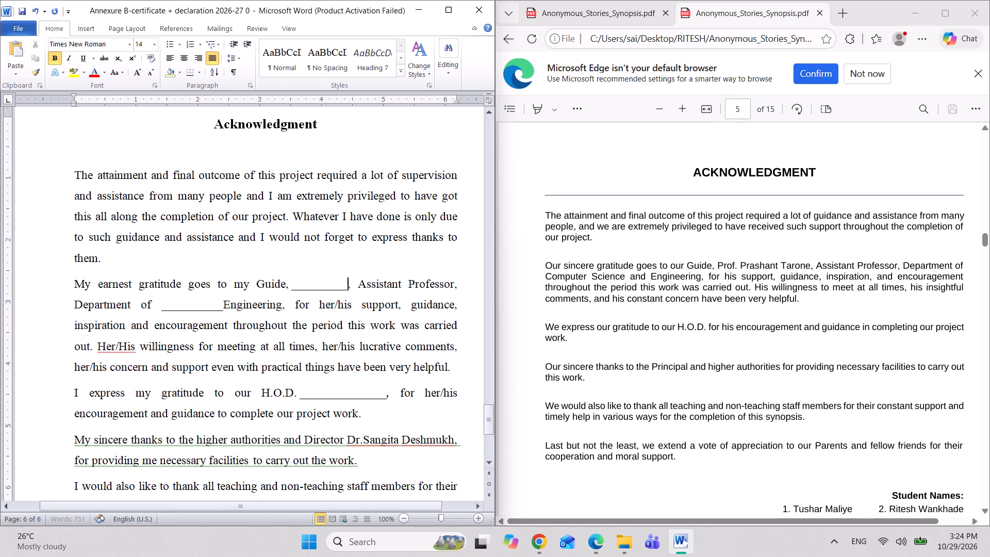
key("BackSpace")
key("BackSpace")
key("BackSpace")
key("BackSpace")
key("BackSpace")
key("BackSpace")
key("BackSpace")
key("BackSpace")
key("BackSpace")
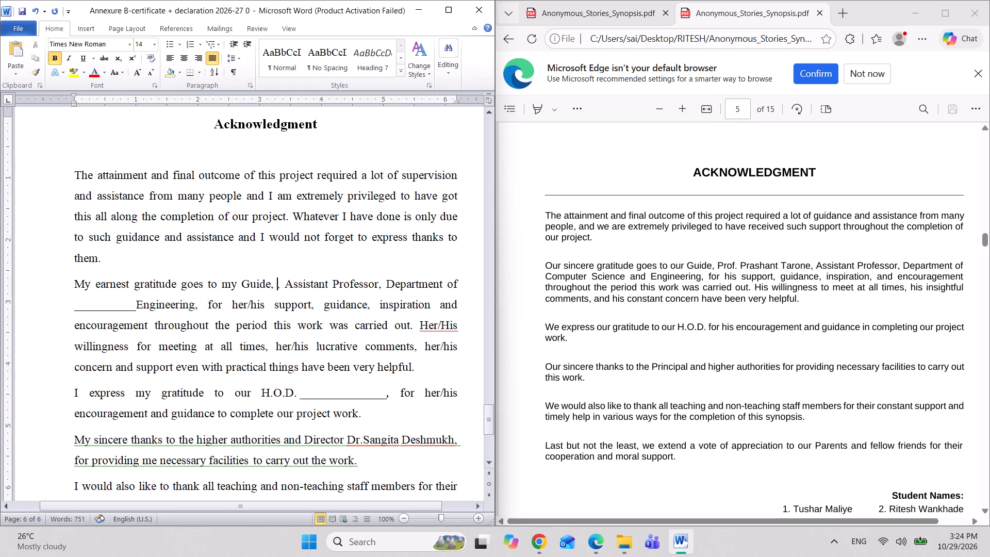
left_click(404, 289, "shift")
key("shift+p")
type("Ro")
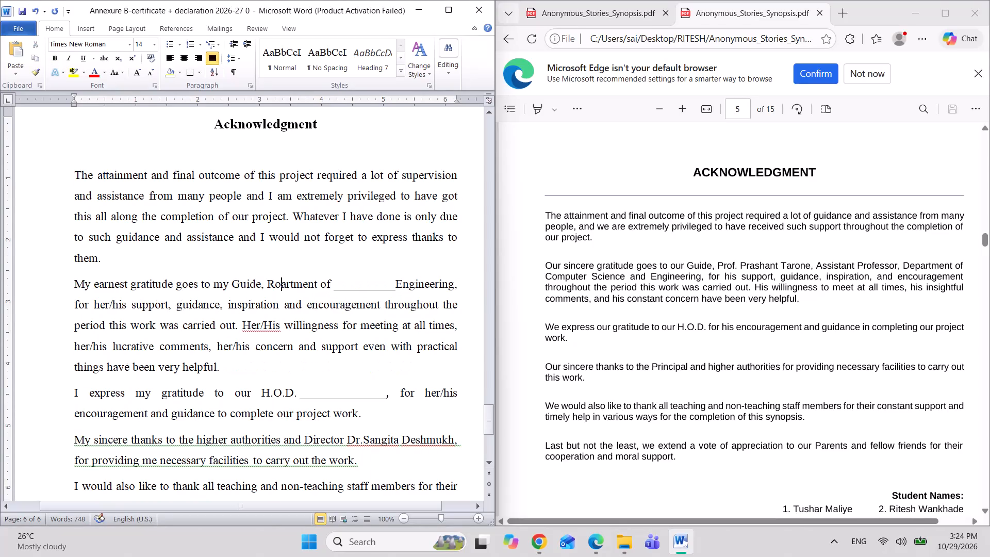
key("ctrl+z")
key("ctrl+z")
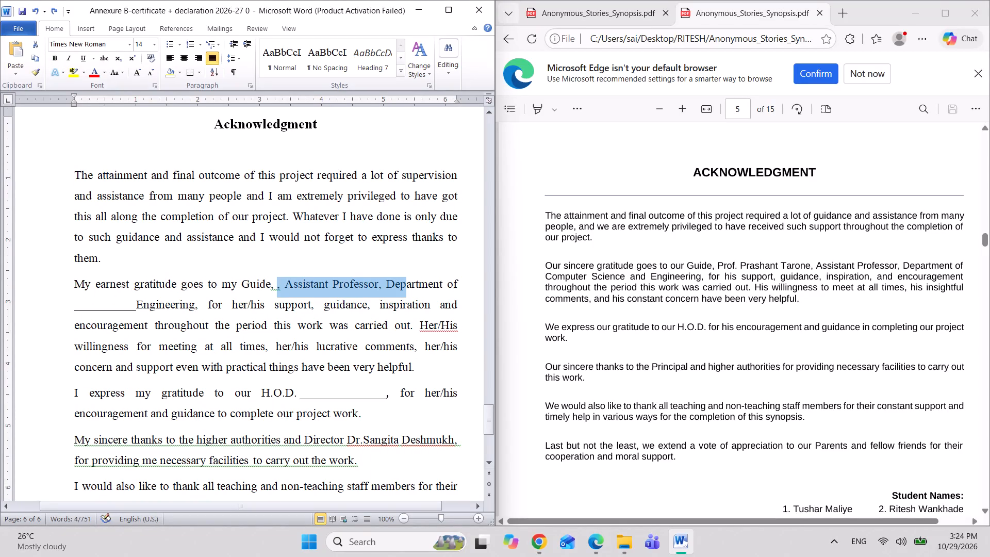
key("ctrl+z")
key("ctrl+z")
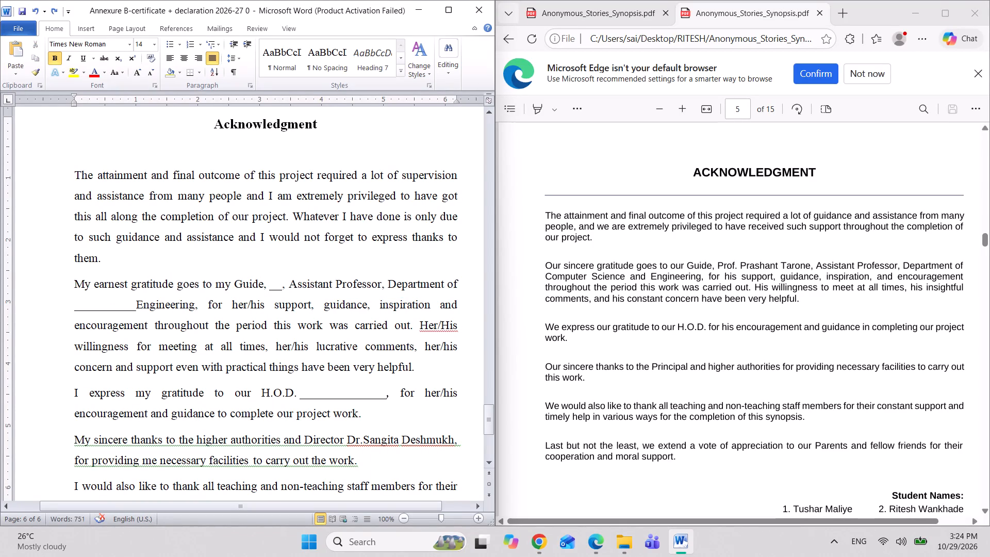
Remove the leftover underscores after "my Guide," and enter "Prof." followed by the guide's name before "Assistant Professor".
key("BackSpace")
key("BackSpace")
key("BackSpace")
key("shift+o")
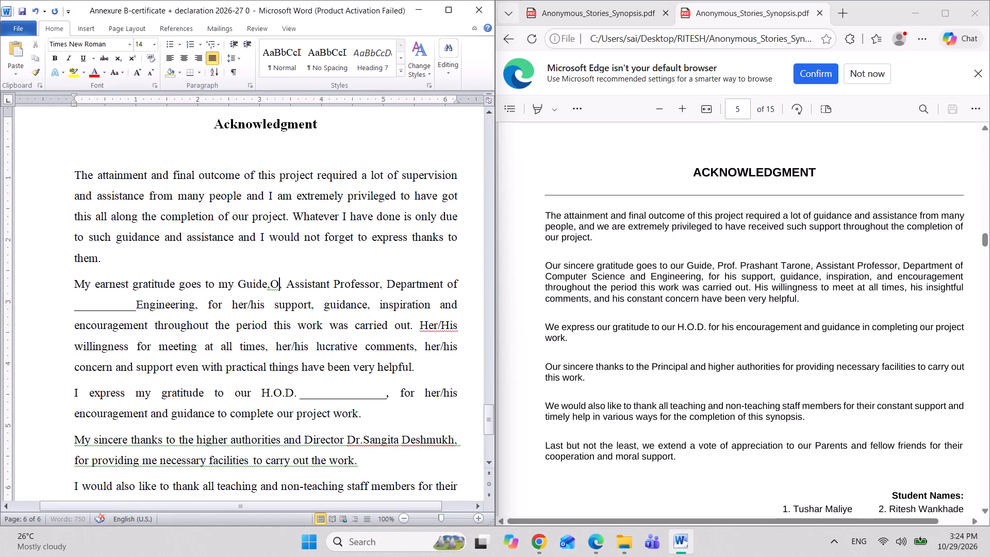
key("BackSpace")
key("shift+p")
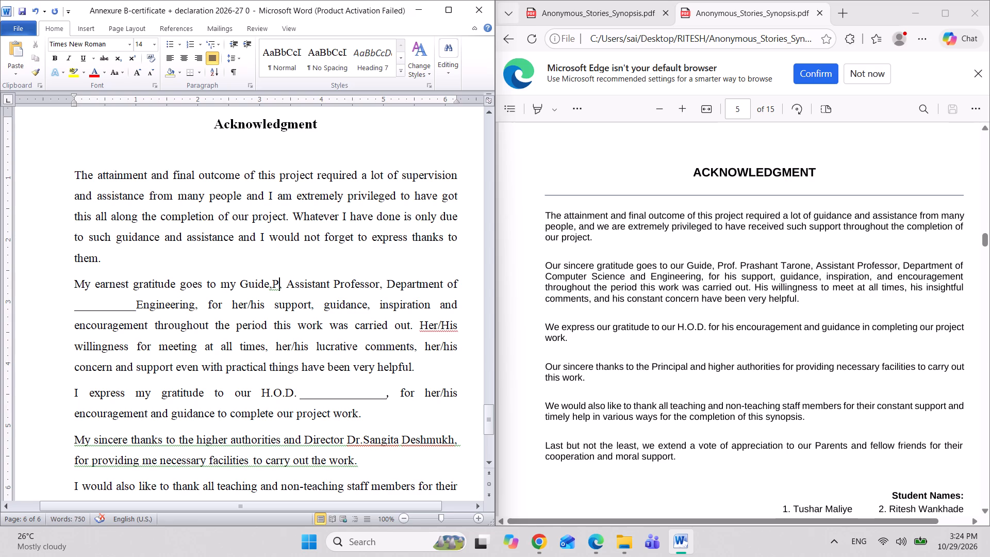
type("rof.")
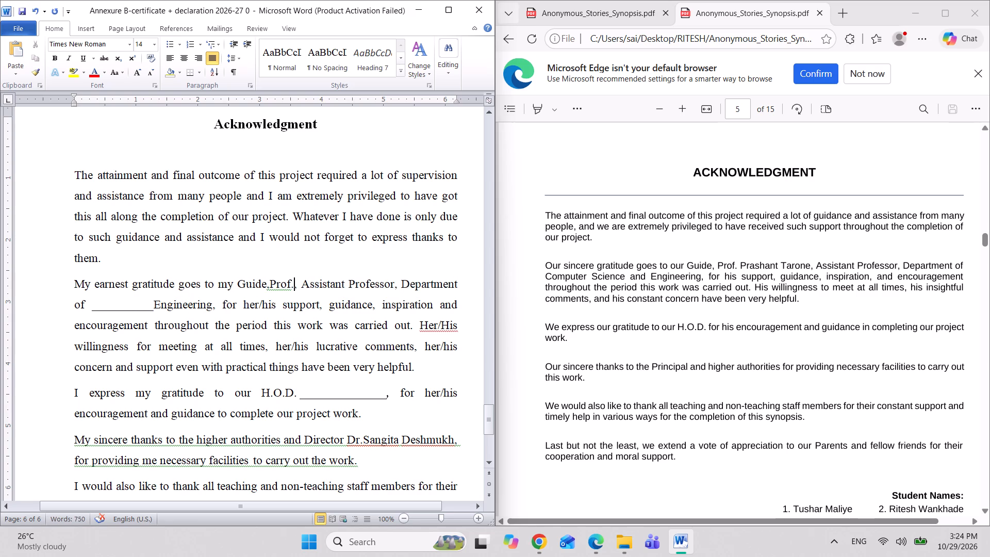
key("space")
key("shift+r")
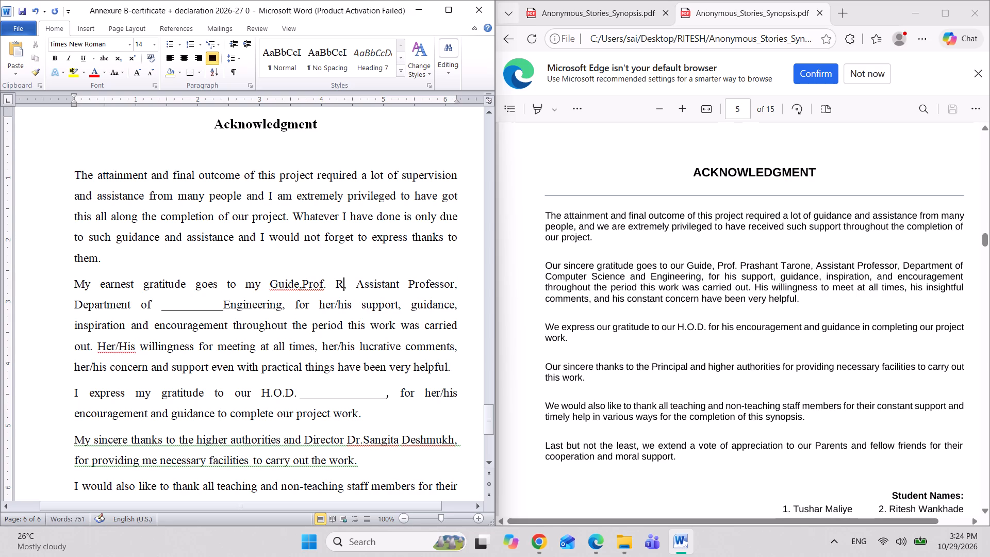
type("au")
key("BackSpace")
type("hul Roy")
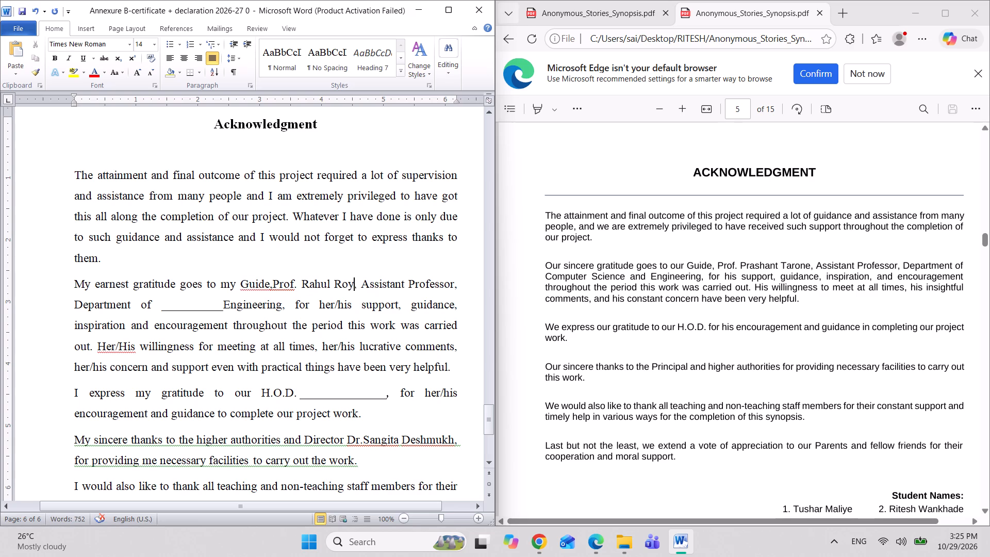
Replace the department blank before "Engineering" in the guide paragraph with "Computer Science and".
left_click(225, 308)
key("BackSpace")
key("BackSpace")
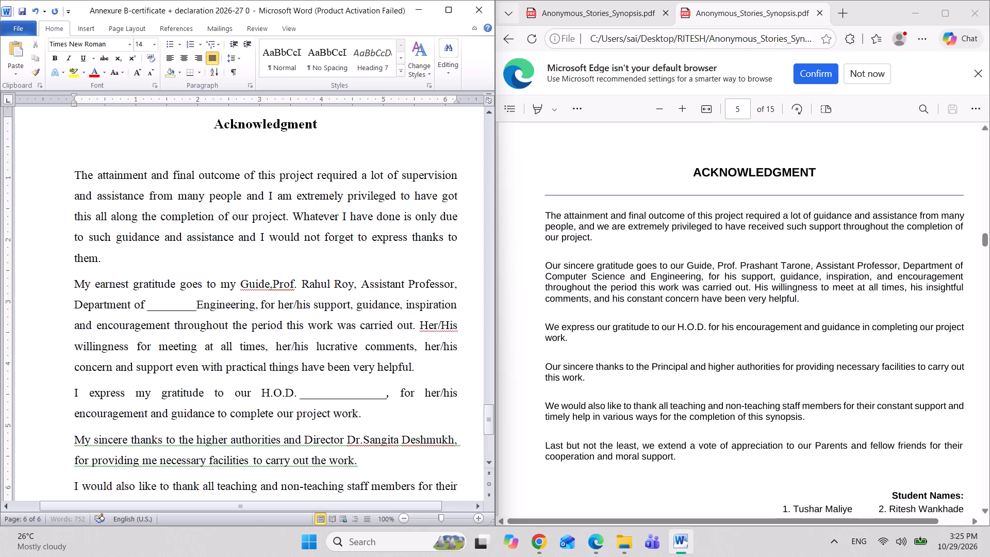
key("BackSpace")
key("BackSpace")
key("BackSpace")
key("BackSpace")
key("BackSpace")
key("BackSpace")
key("BackSpace")
key("BackSpace")
key("BackSpace")
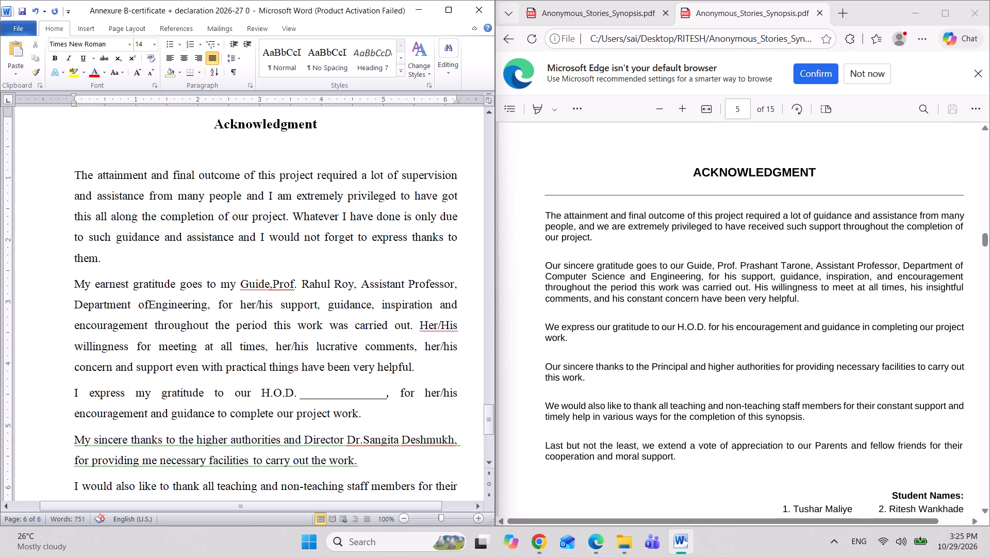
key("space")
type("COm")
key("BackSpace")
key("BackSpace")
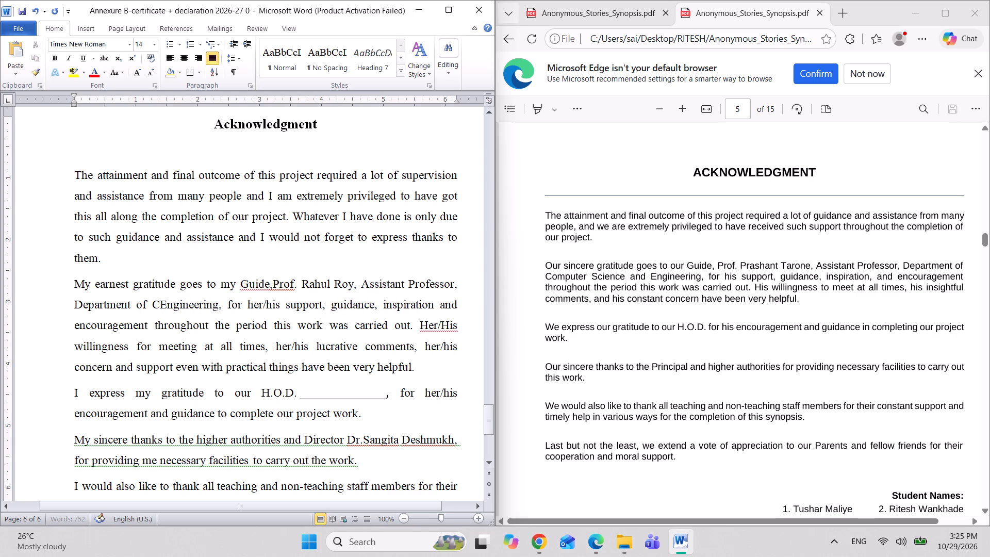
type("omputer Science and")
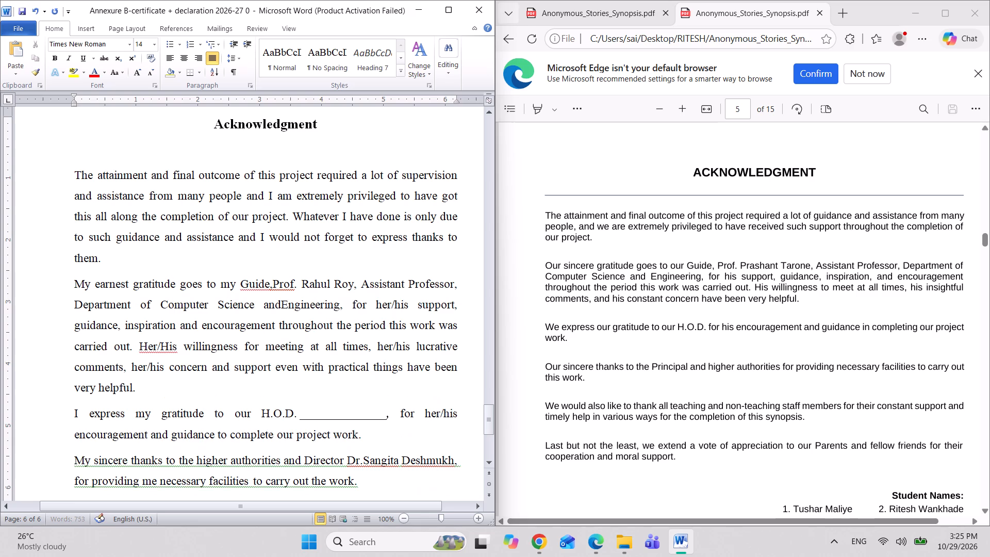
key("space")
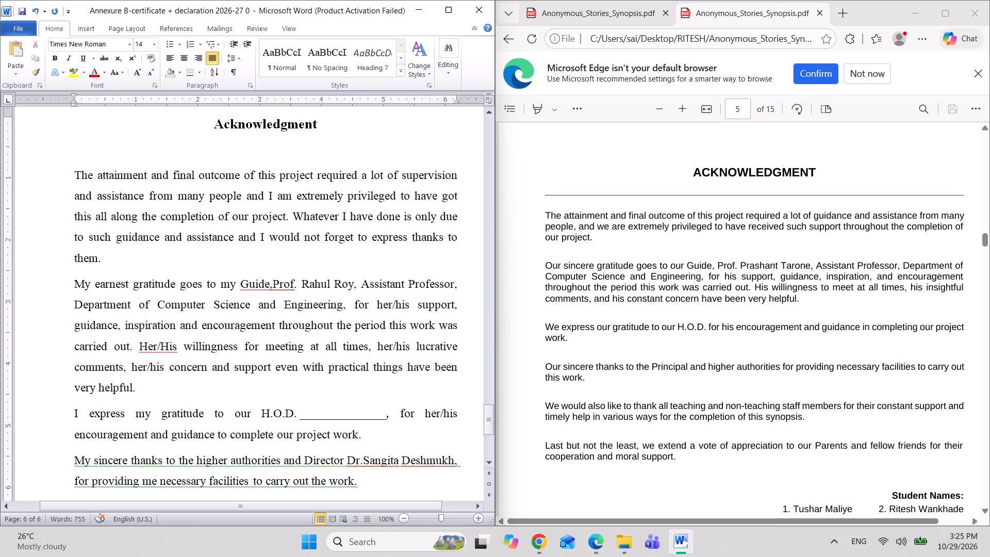
Review the rest of the Acknowledgment down to its Student Names line alongside the synopsis PDF's acknowledgment page.
scroll(335, 421, "down", 1)
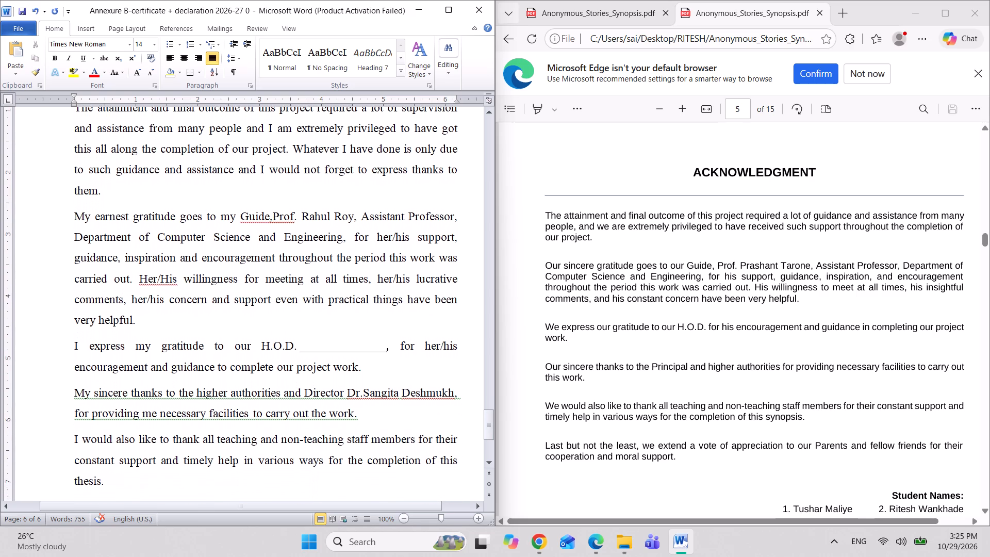
scroll(335, 421, "down", 1)
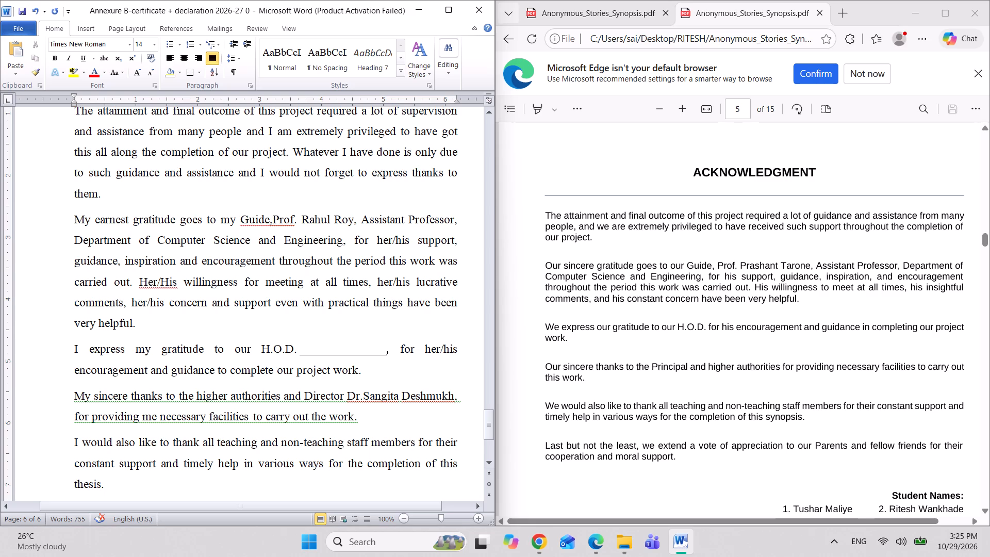
scroll(335, 421, "down", 1)
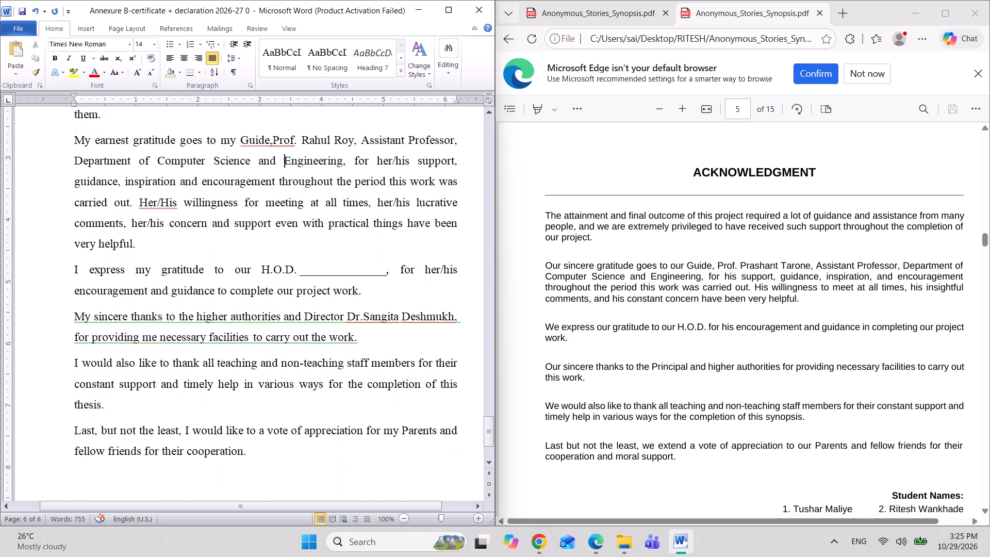
scroll(335, 421, "down", 2)
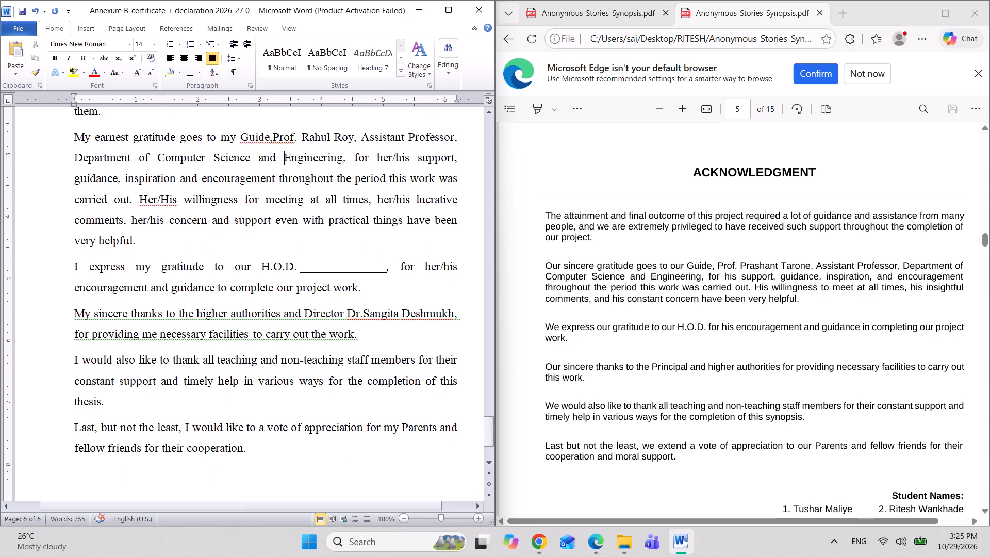
scroll(633, 475, "down", 2)
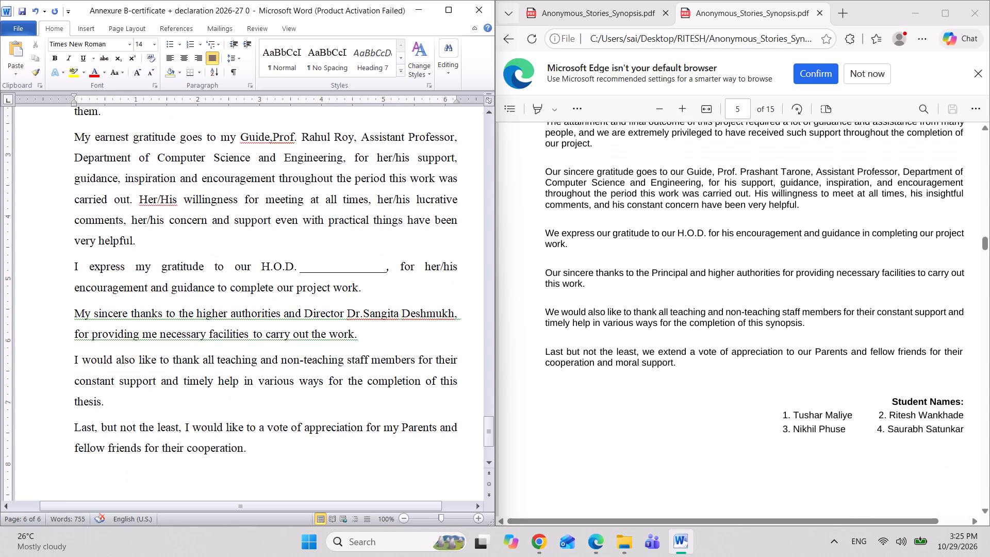
scroll(410, 478, "down", 1)
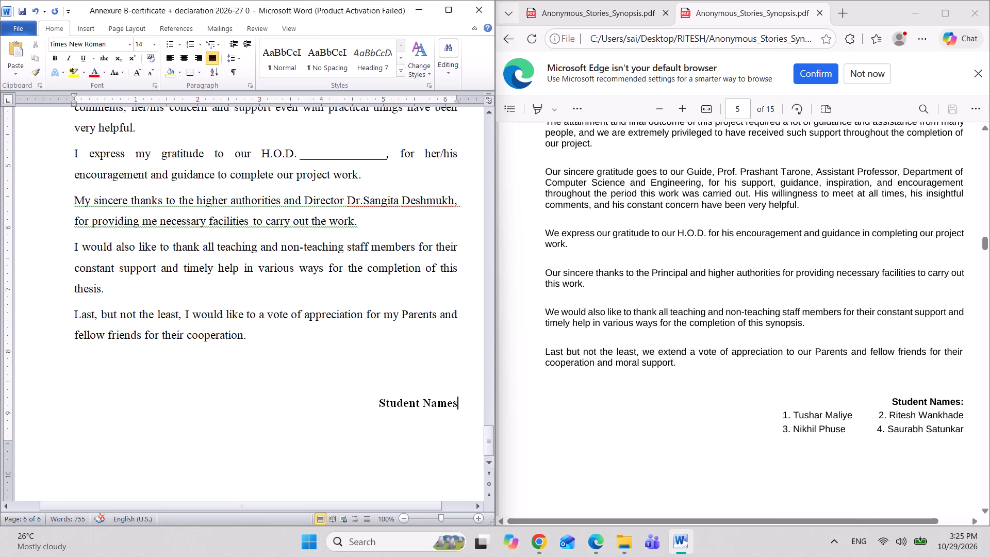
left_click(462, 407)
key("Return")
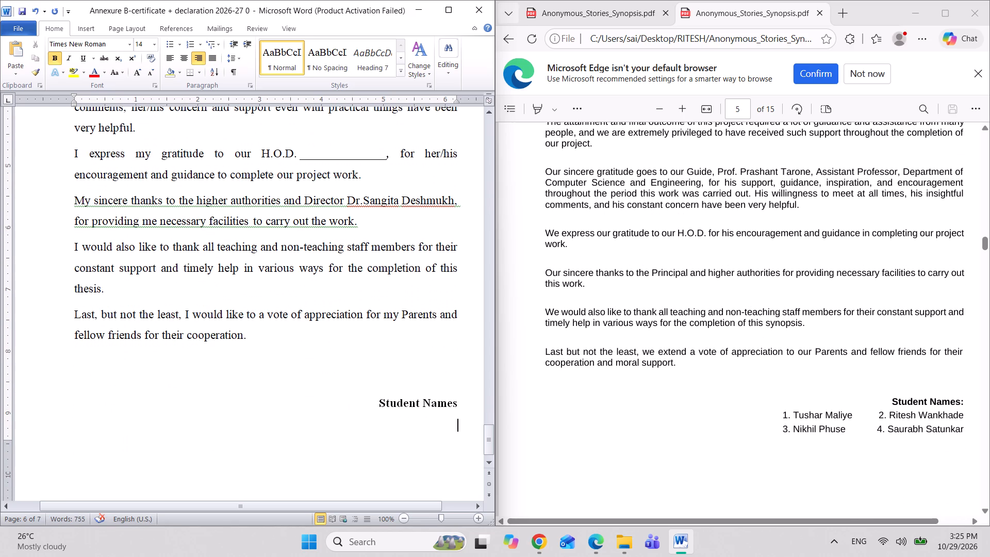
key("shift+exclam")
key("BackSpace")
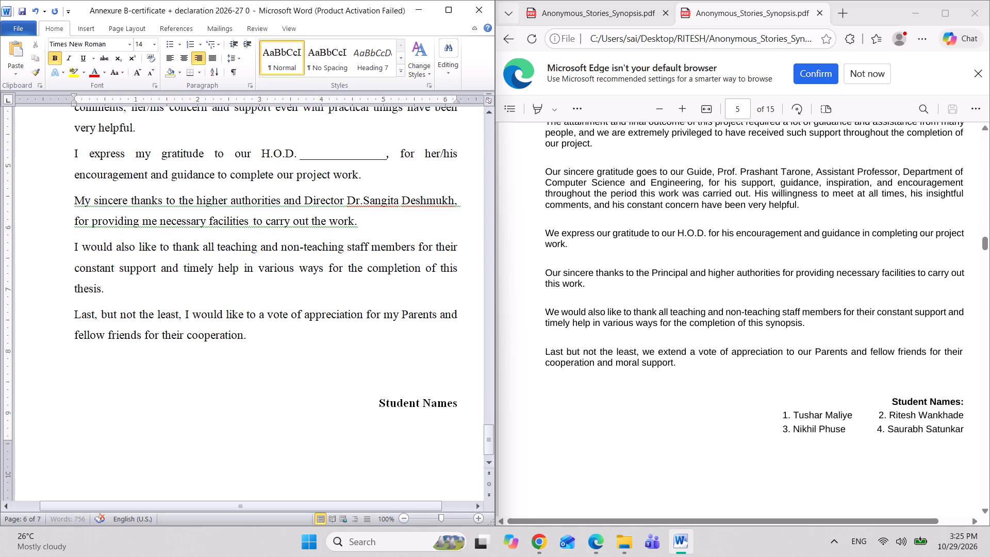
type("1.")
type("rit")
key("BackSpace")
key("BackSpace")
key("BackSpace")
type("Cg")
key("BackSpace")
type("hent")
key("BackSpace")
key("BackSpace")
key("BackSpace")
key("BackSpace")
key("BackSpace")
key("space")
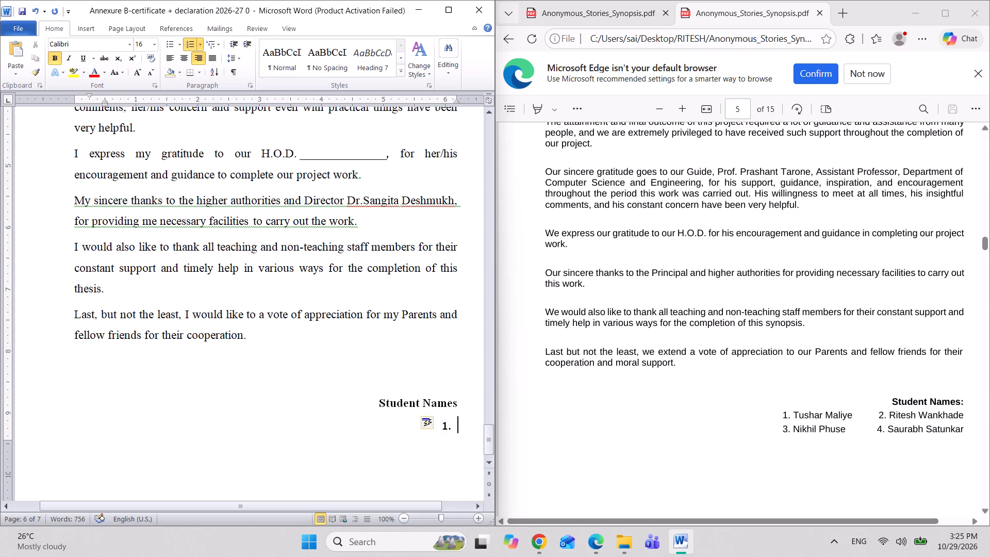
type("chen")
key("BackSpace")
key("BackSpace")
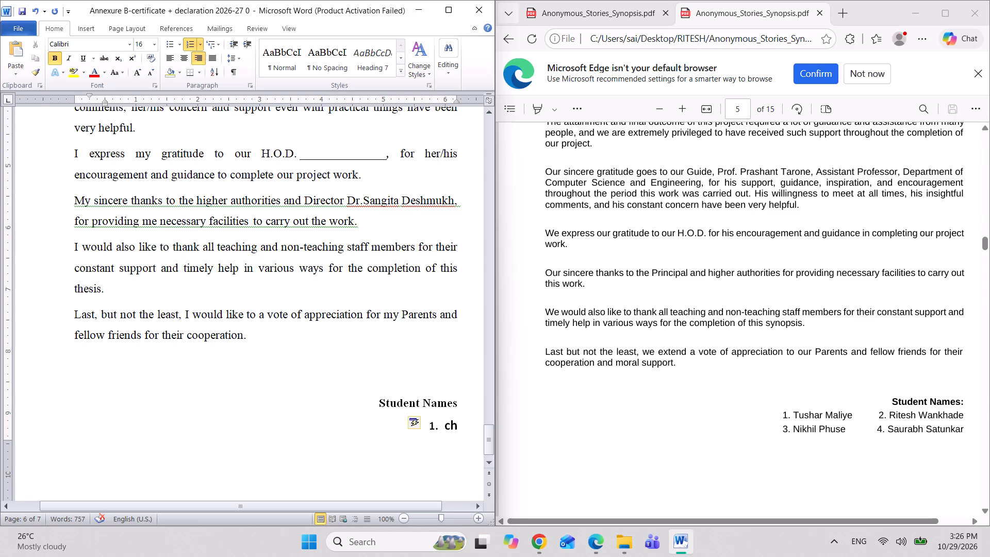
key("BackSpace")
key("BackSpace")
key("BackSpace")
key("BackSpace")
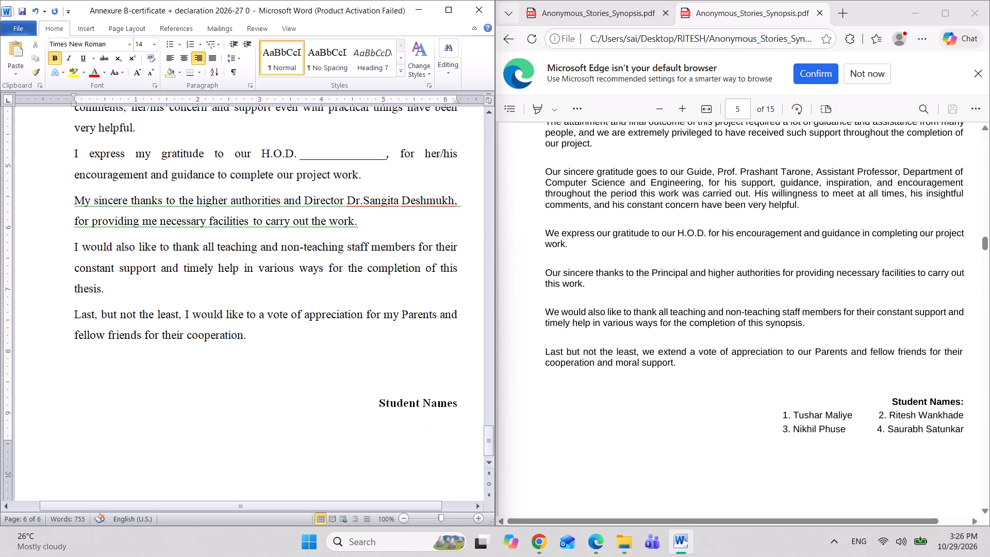
Start a numbered list on a new line below "Student Names" and enter the first student's name as item 1.
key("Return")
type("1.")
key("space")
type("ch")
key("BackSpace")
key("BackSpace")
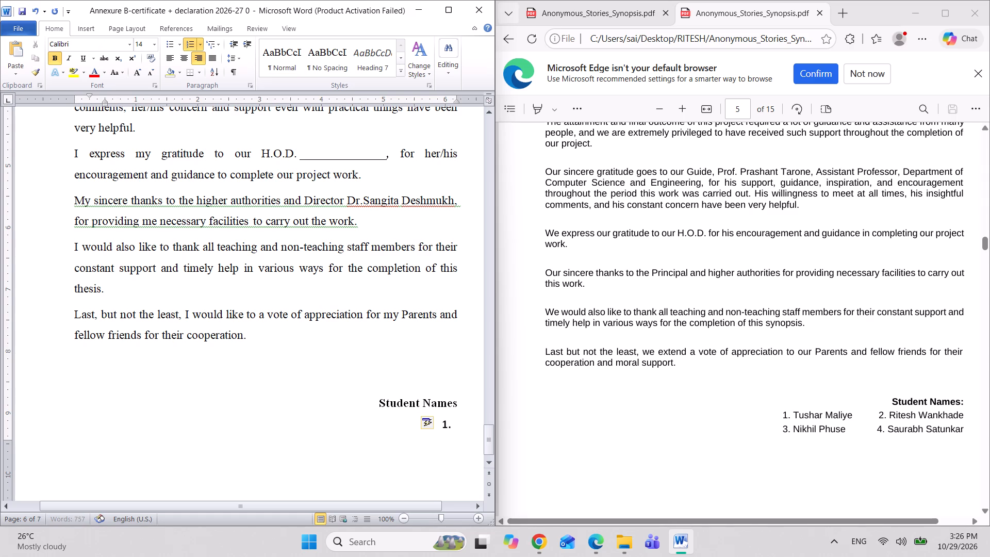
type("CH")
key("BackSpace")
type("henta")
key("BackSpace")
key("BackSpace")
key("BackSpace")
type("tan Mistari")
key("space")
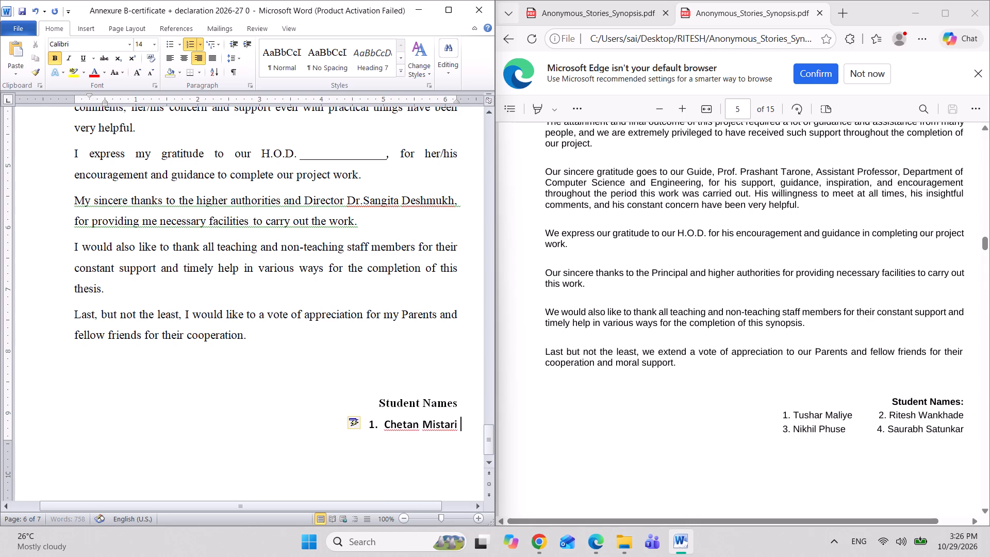
Add the second student's name as "2." on the same line after the first name under "Student Names".
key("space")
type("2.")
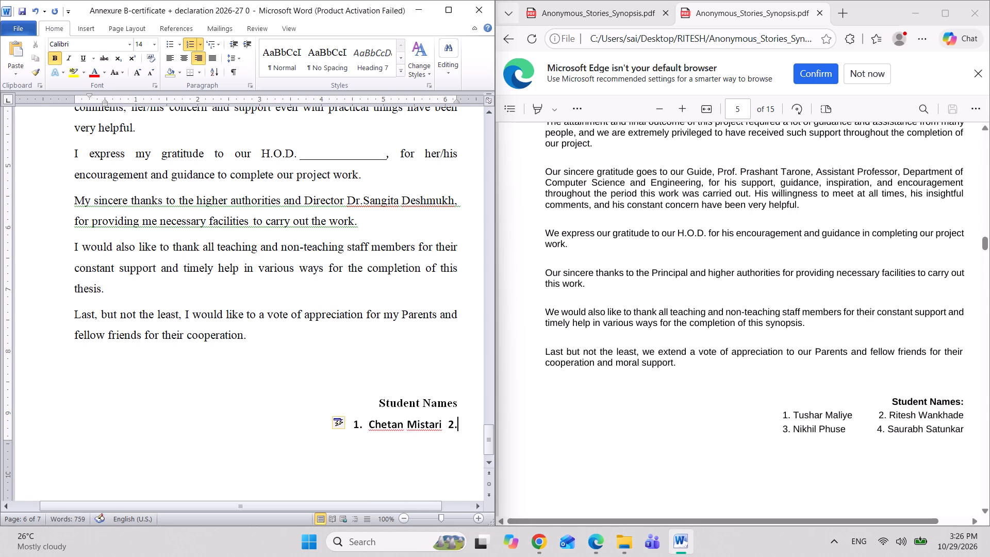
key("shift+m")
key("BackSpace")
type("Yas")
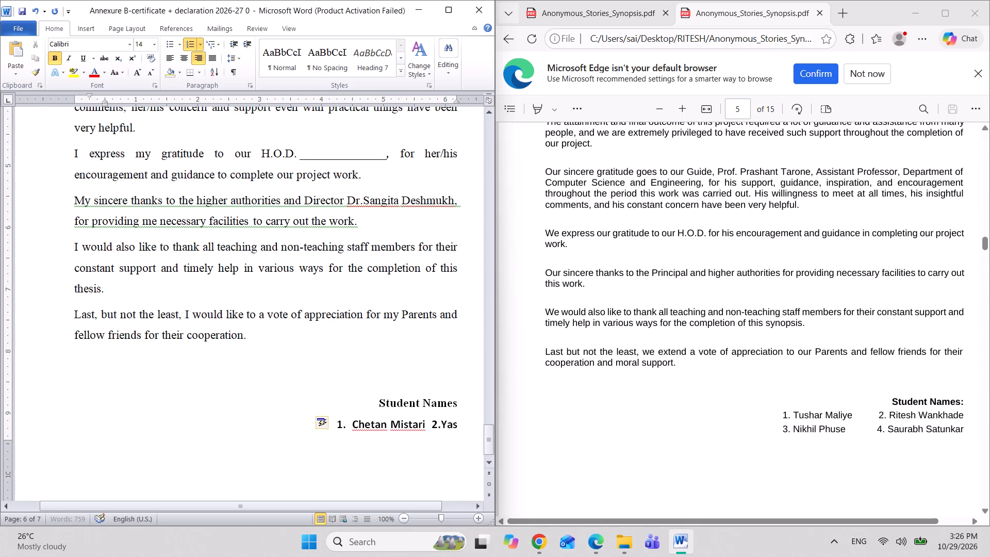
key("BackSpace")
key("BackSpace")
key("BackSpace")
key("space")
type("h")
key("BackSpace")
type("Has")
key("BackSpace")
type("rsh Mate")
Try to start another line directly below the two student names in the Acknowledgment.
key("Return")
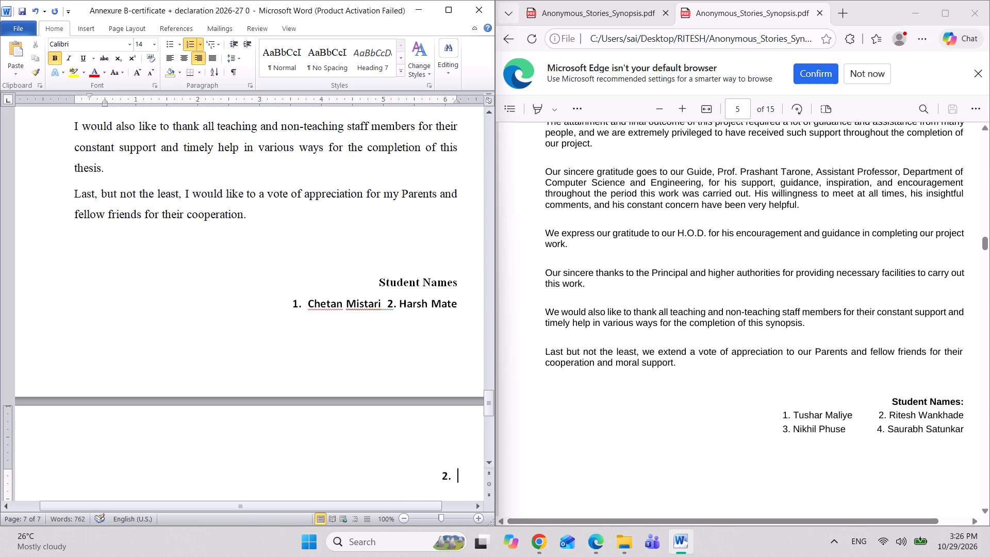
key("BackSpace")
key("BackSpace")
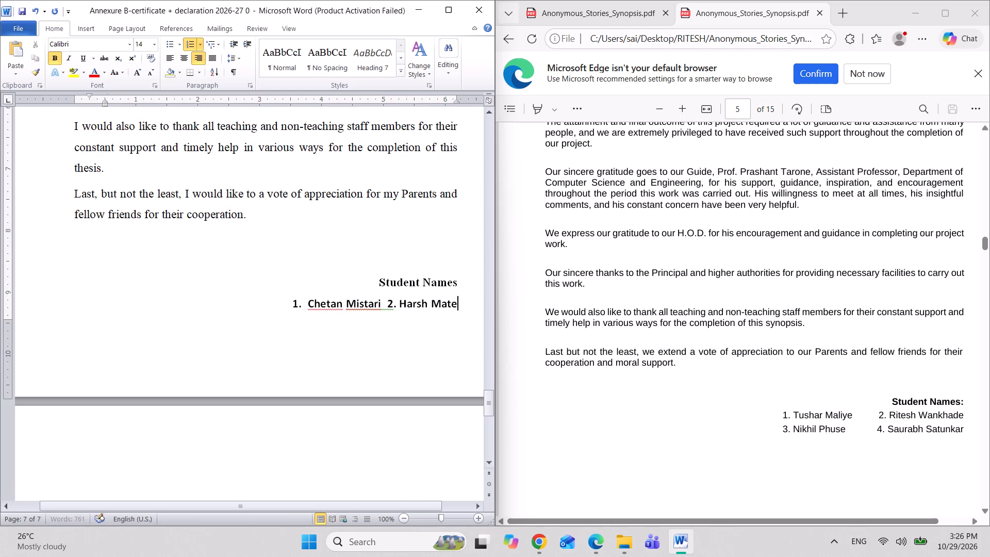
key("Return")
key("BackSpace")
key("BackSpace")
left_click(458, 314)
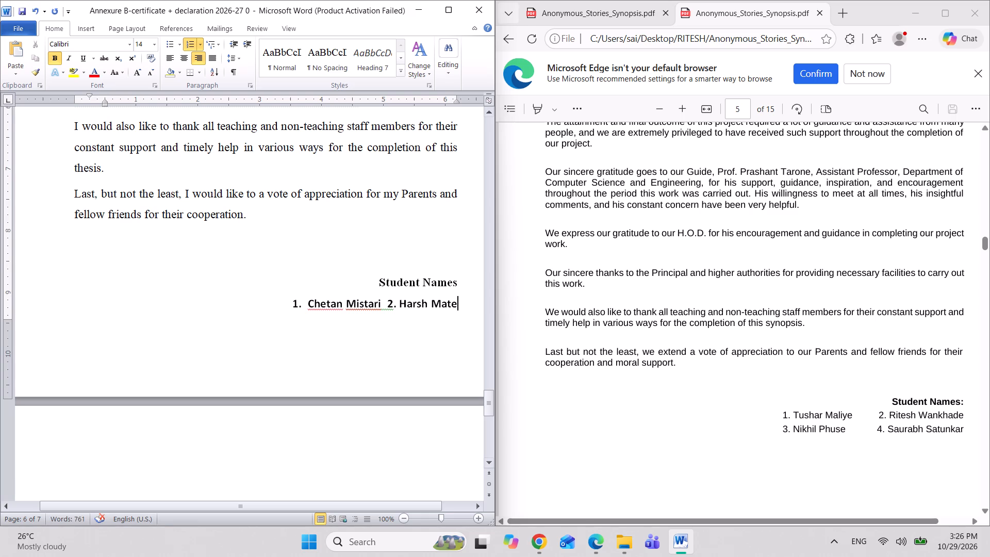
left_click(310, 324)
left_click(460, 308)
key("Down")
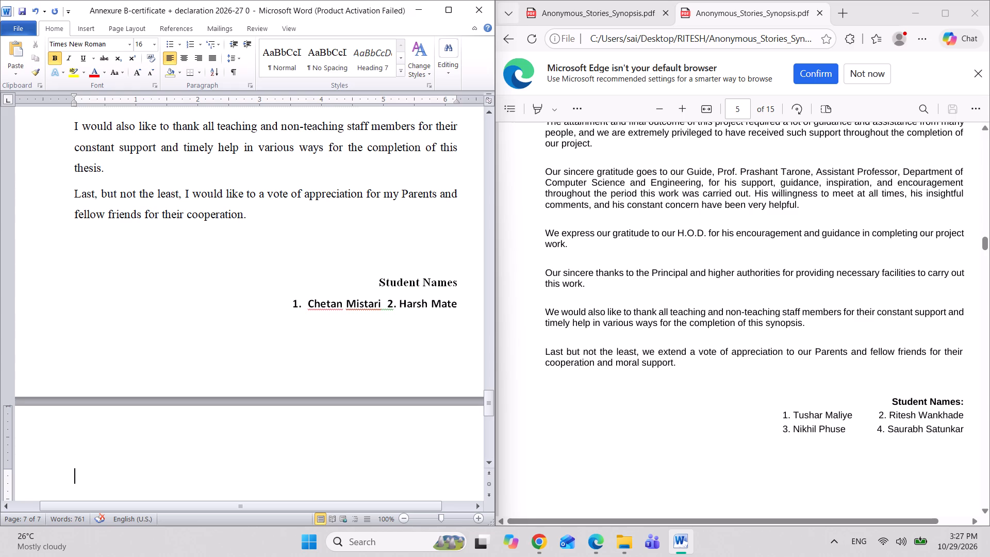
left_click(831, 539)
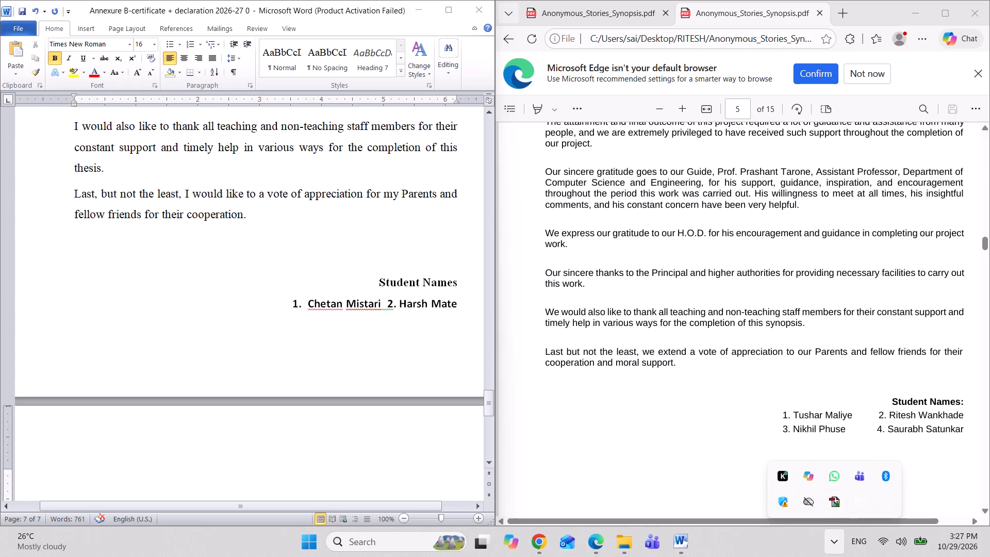
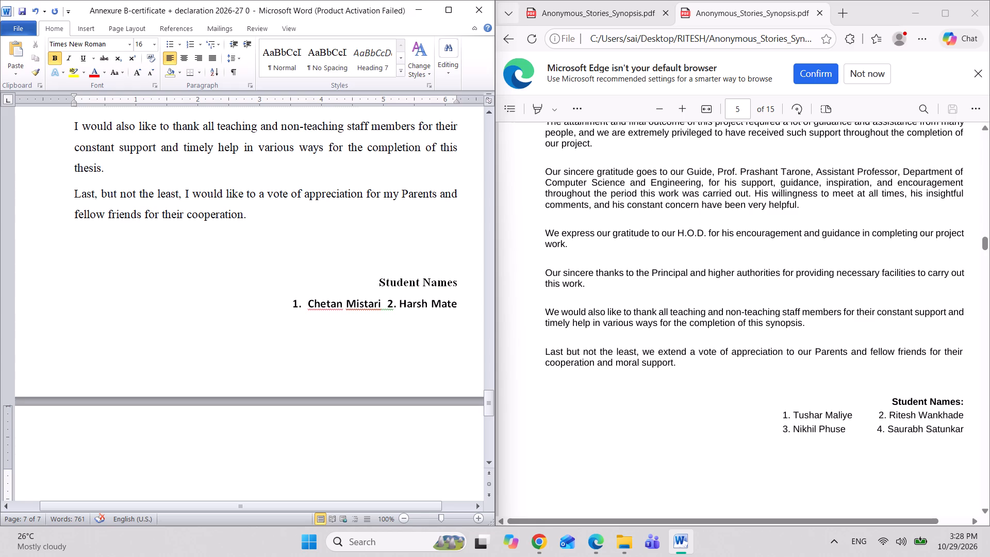
Add the third student's name as "3." on the same line after the second name under "Student Names".
left_click(324, 222)
scroll(324, 222, "up", 3)
scroll(324, 222, "down", 1)
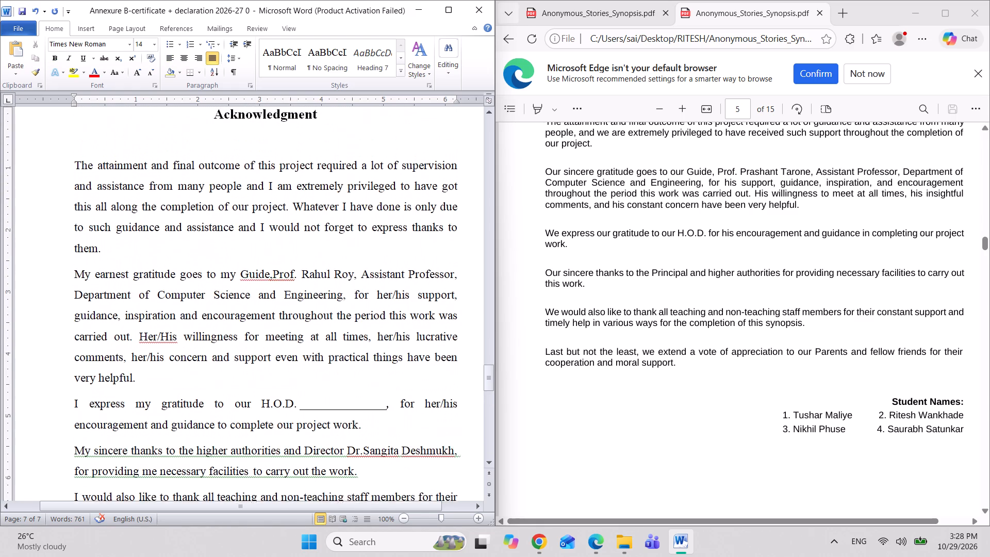
scroll(324, 222, "down", 1)
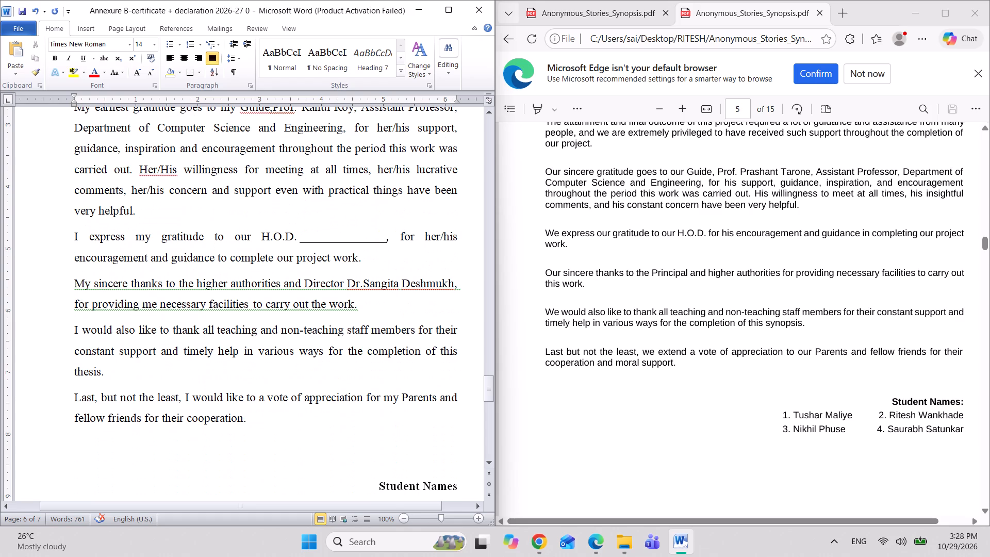
scroll(324, 222, "down", 1)
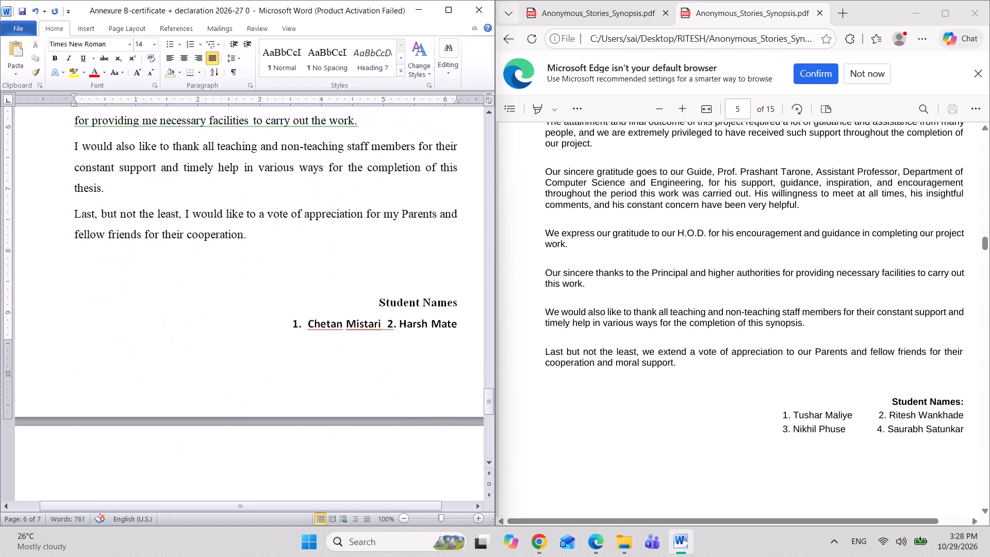
left_click(463, 336)
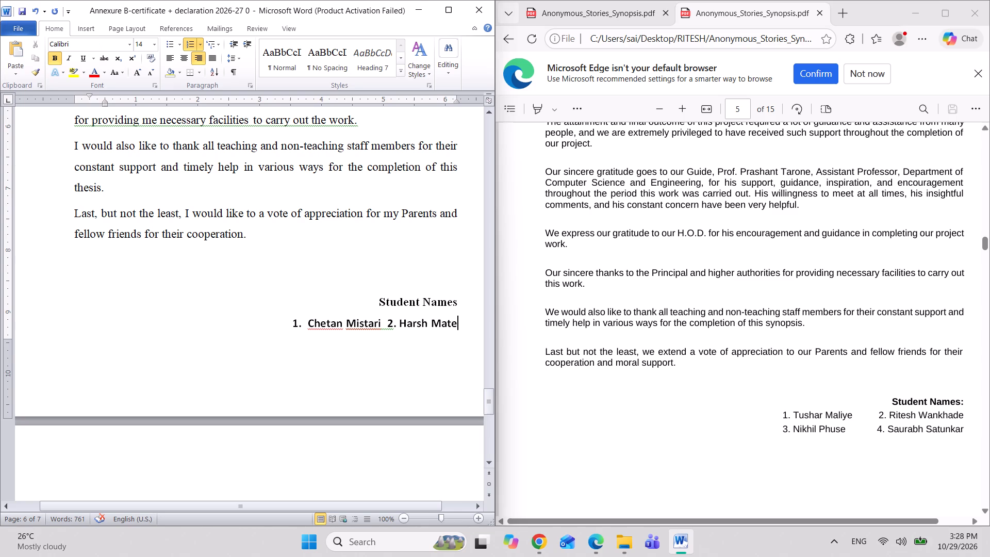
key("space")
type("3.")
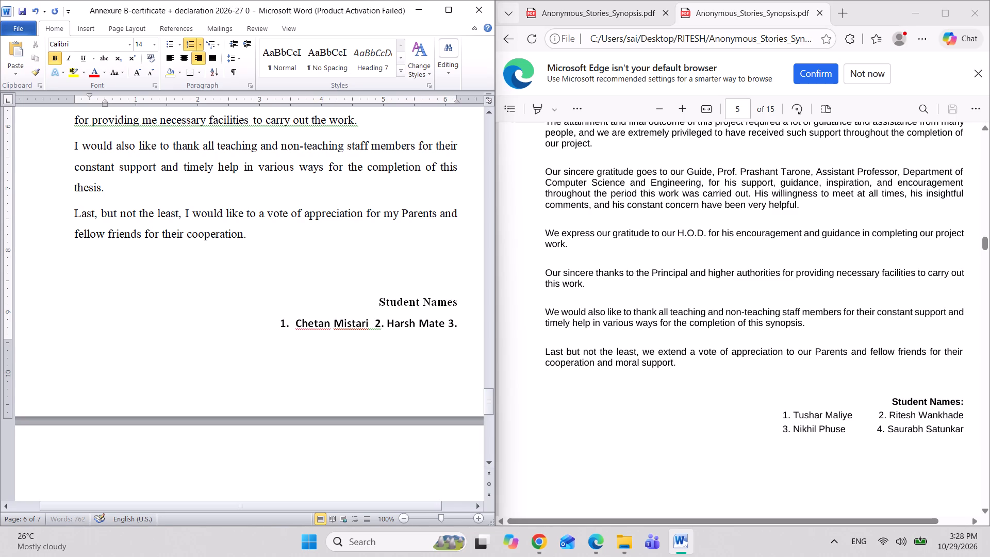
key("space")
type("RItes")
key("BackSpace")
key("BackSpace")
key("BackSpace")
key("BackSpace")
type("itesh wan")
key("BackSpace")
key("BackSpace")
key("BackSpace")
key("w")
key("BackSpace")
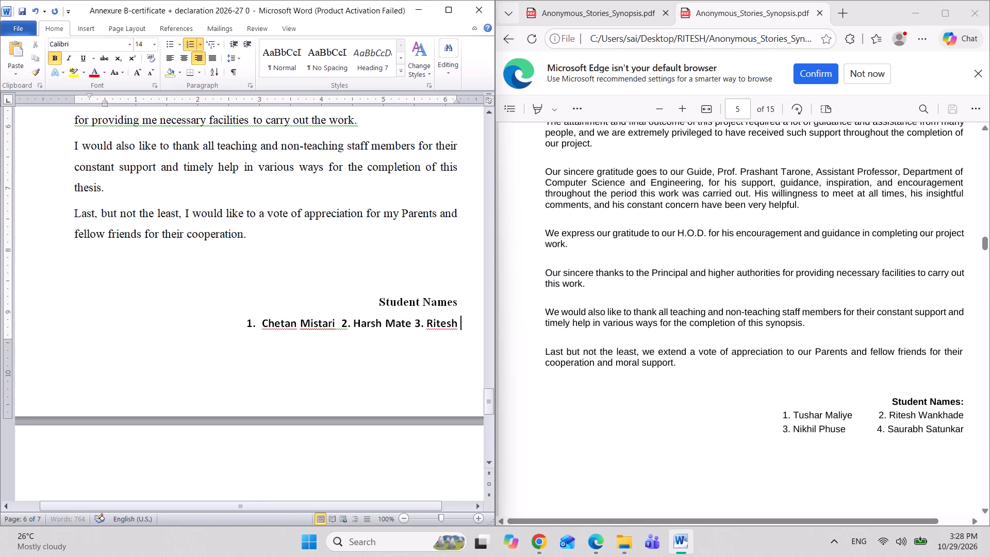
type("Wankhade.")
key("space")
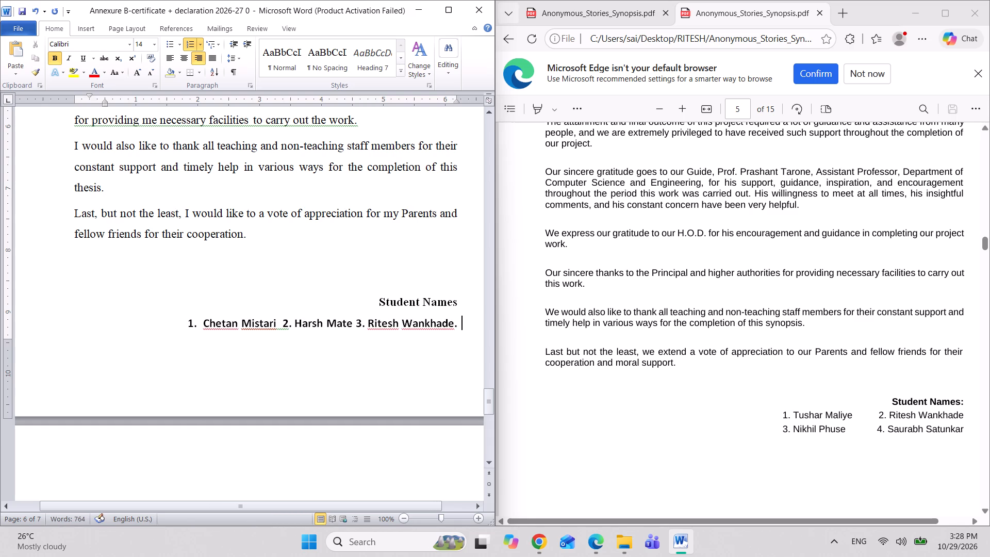
Remove the period after the third name and add the fourth student's name as "4" on the same line.
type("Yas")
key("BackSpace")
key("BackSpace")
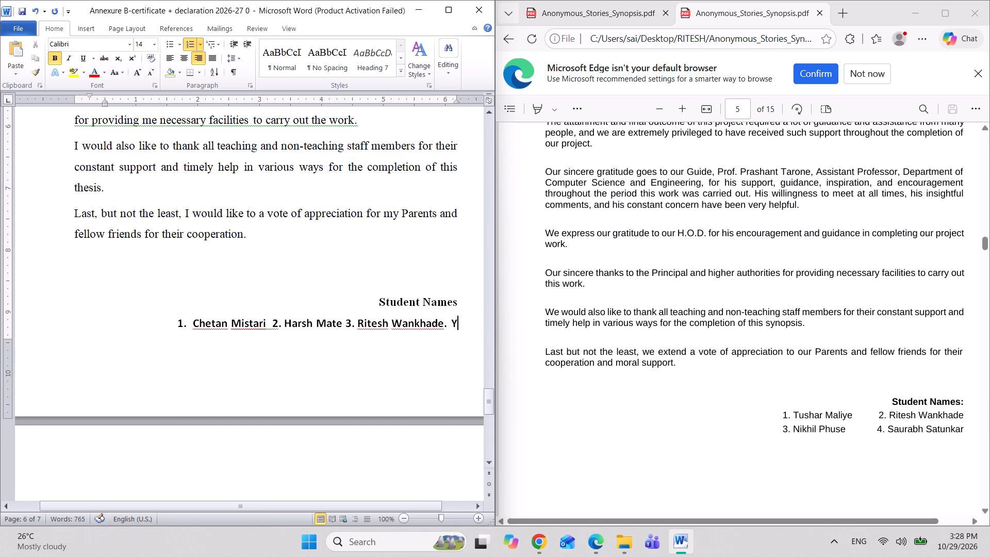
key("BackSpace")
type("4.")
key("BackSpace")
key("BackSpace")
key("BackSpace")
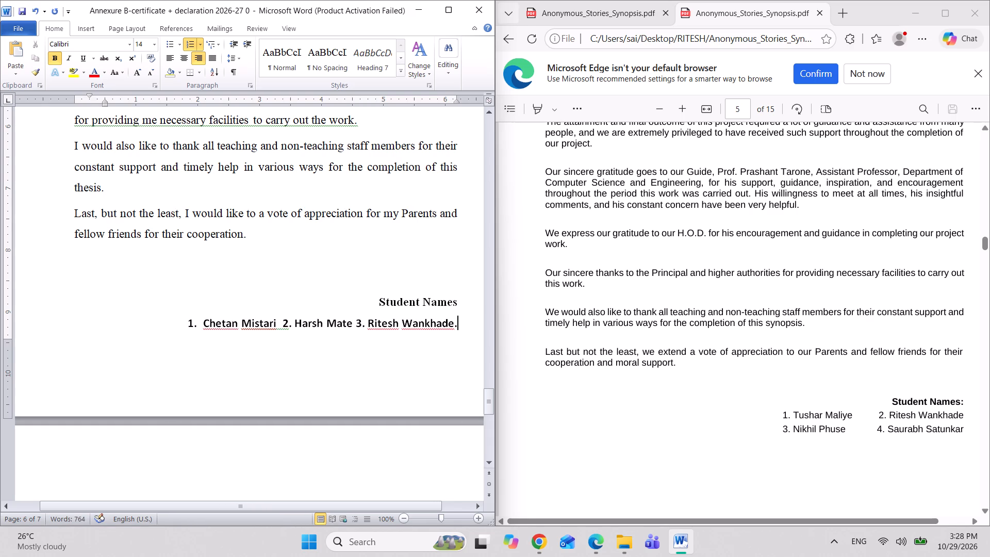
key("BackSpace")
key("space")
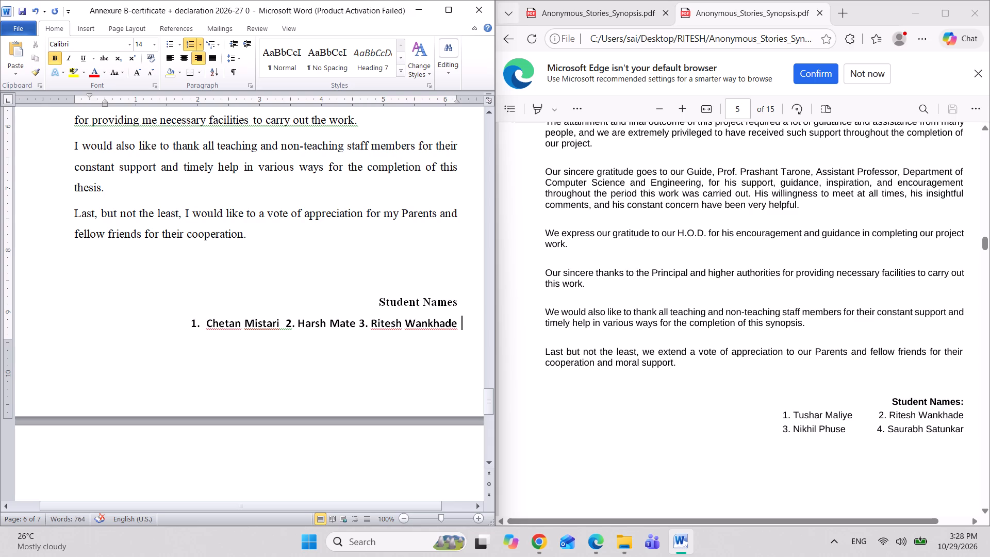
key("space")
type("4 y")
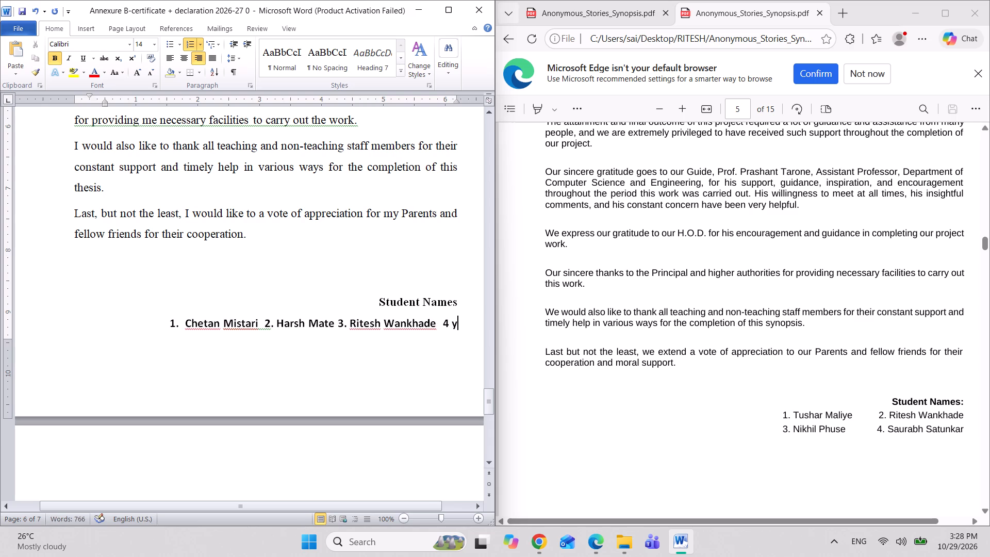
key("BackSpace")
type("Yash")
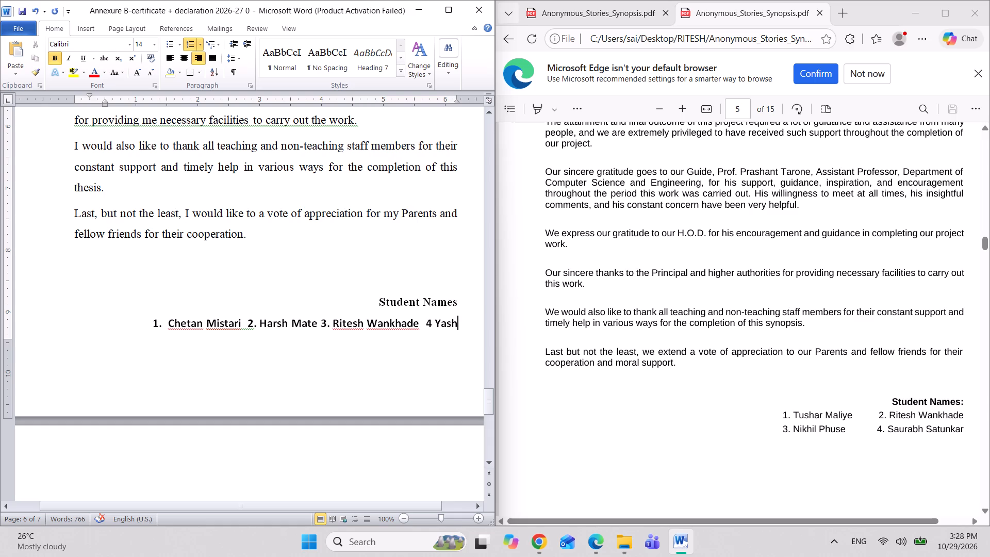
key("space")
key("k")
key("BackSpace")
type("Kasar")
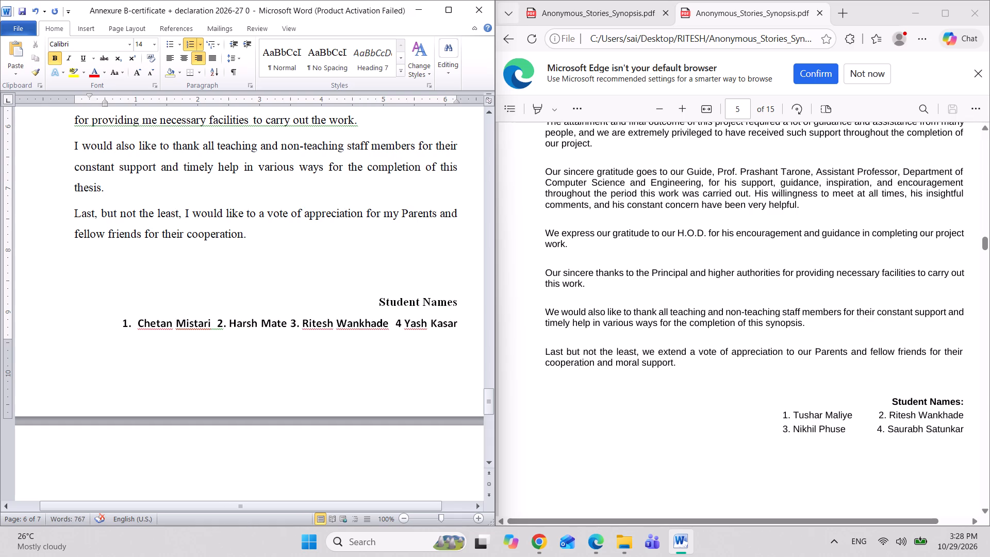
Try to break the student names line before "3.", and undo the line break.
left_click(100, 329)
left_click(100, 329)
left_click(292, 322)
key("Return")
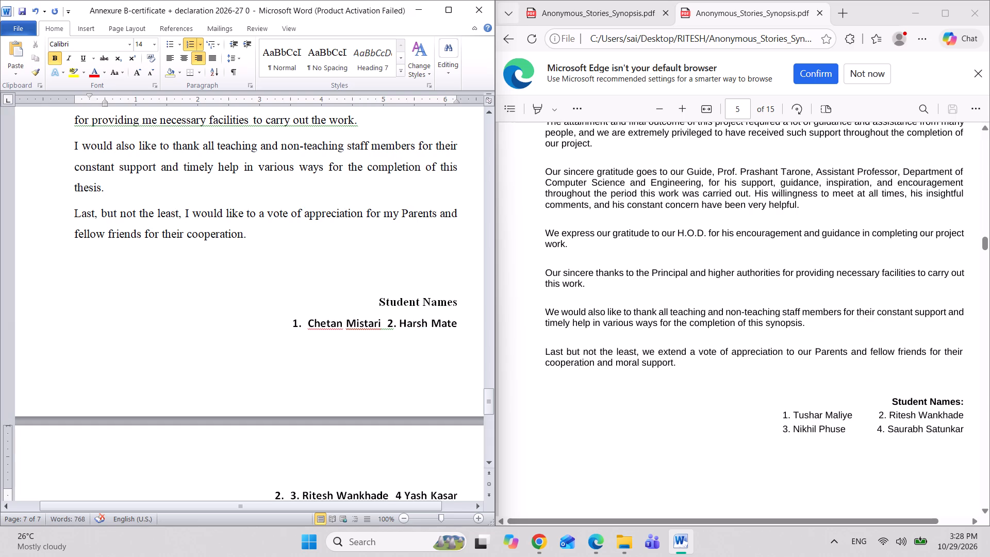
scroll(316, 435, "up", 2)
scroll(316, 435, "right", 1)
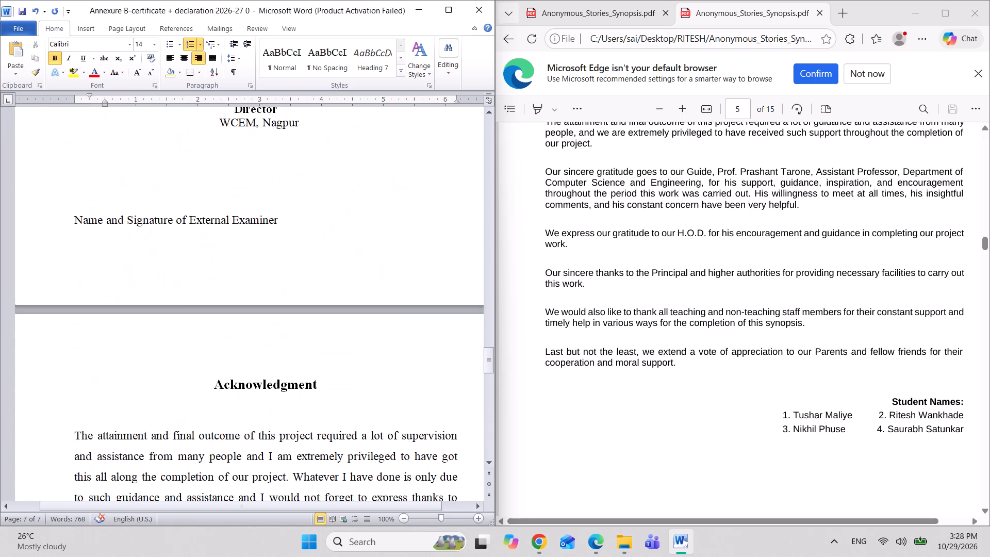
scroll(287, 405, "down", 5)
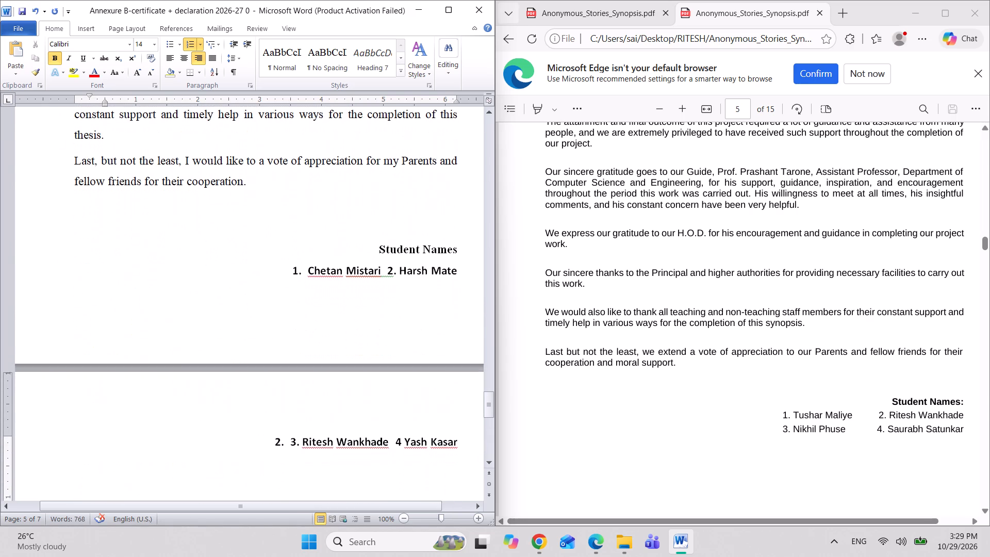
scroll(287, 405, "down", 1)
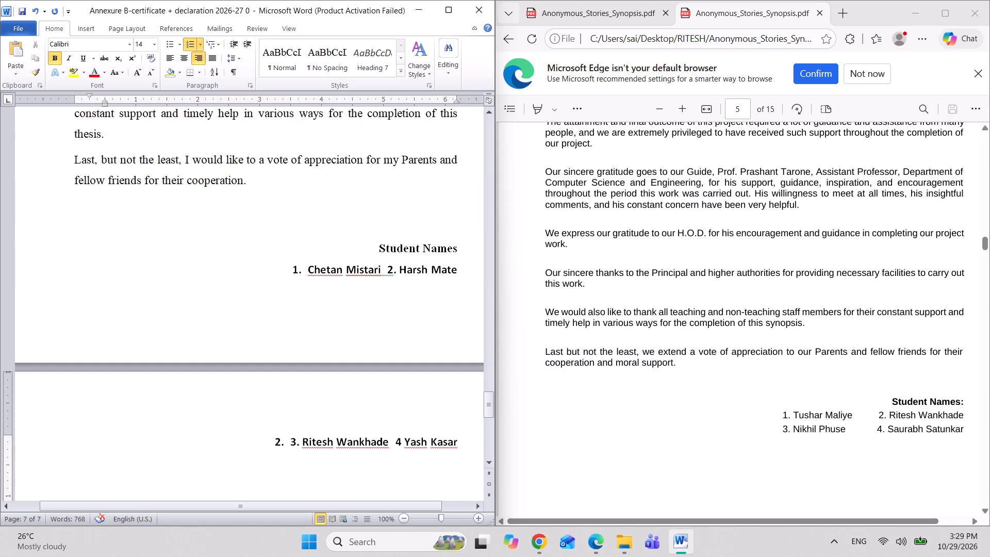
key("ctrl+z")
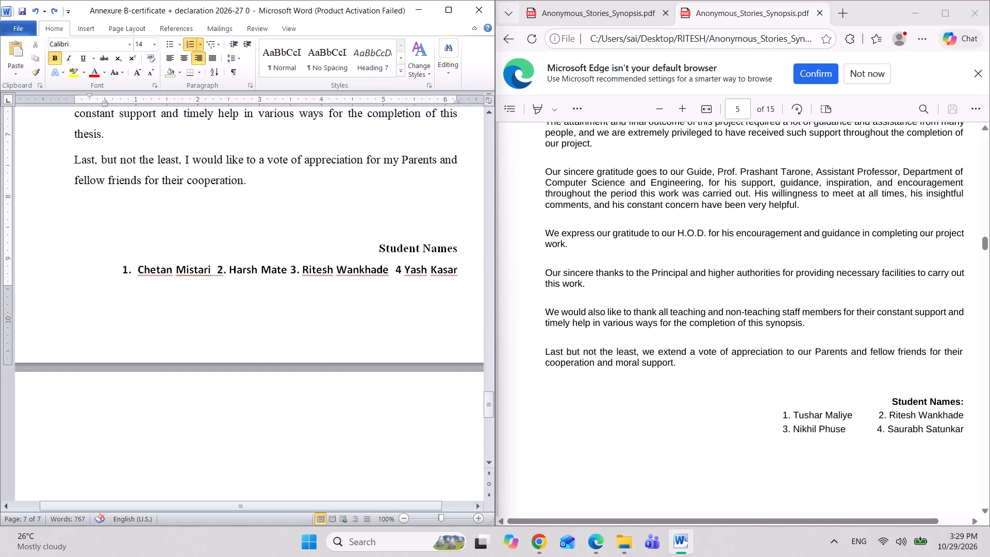
Set the font size of the student names line to 12.
left_click(100, 265)
key("shift+Down")
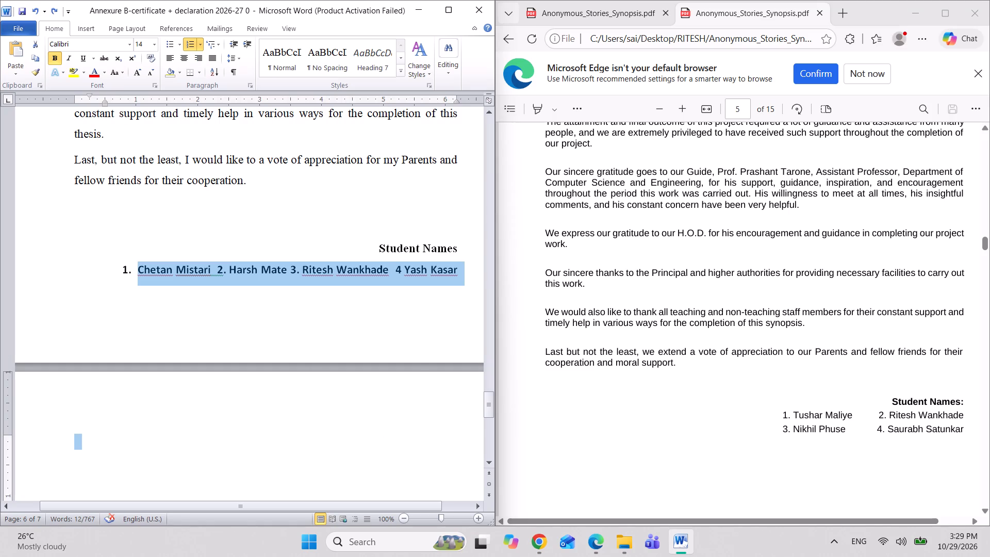
left_click_drag(153, 45, 149, 72)
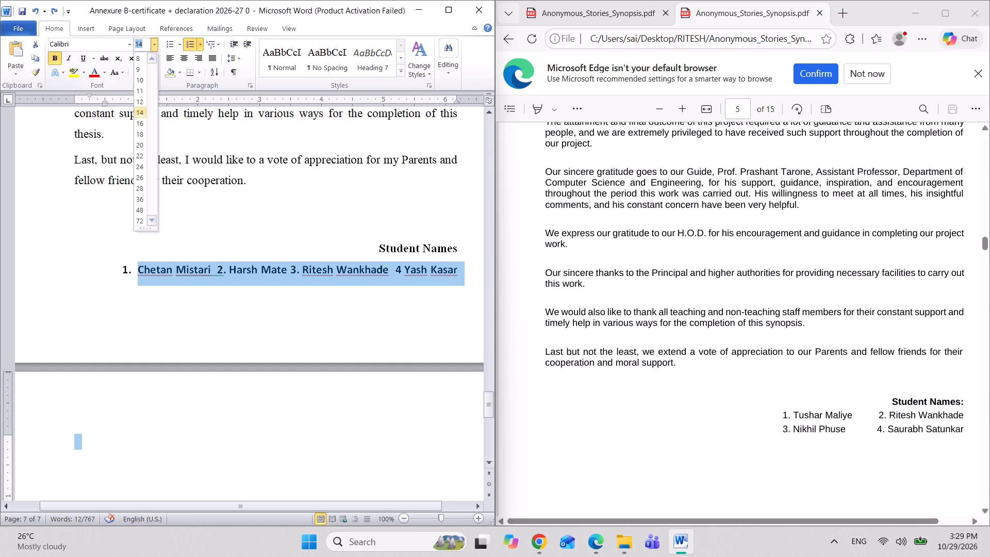
left_click_drag(149, 72, 141, 99)
left_click(141, 99)
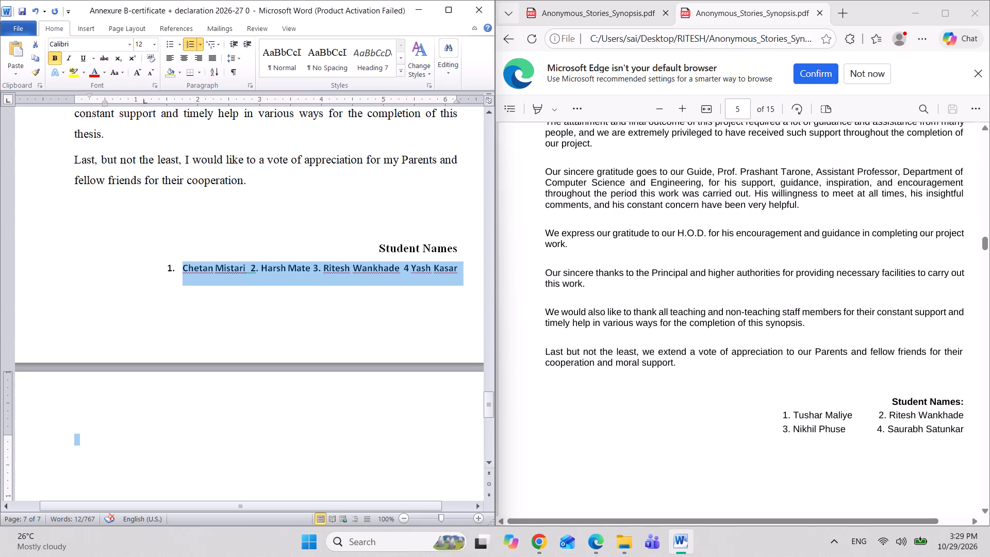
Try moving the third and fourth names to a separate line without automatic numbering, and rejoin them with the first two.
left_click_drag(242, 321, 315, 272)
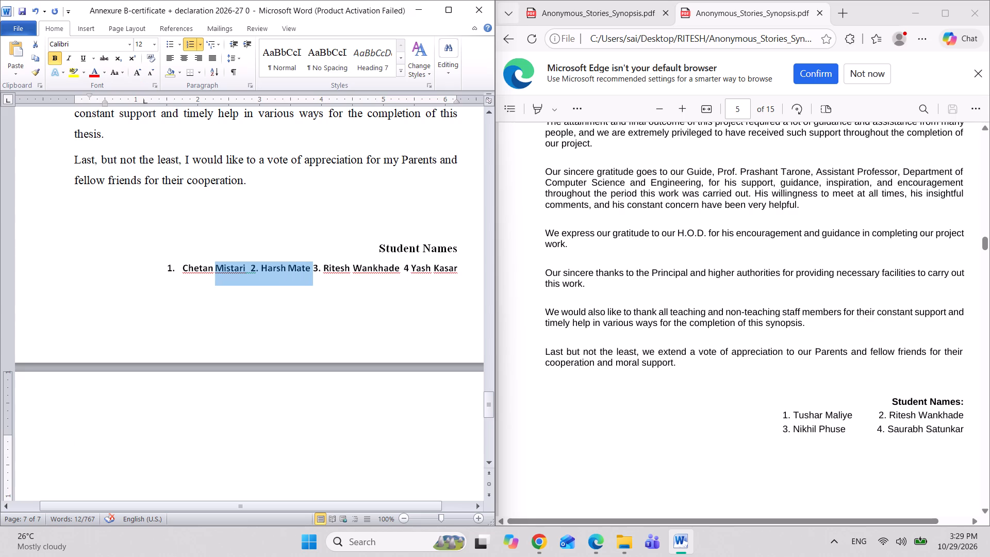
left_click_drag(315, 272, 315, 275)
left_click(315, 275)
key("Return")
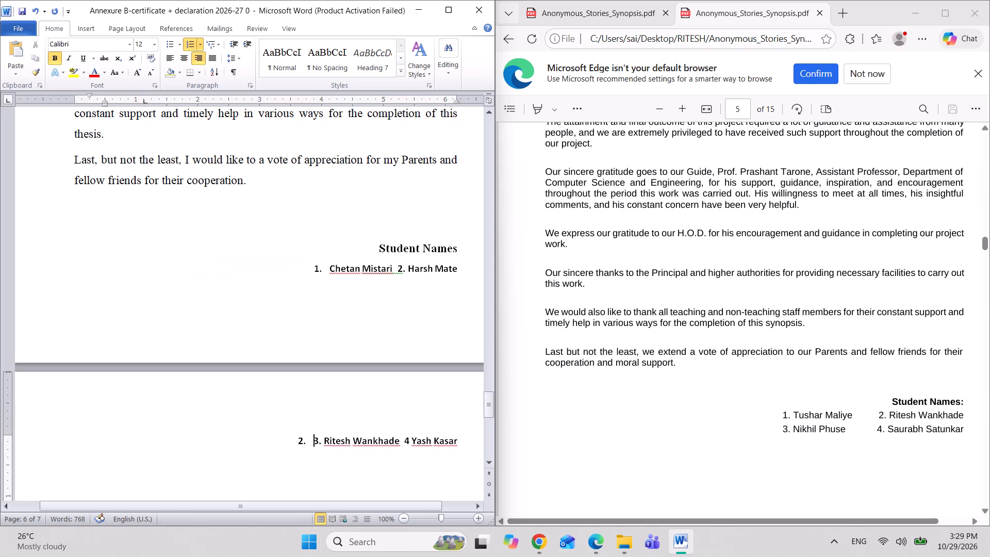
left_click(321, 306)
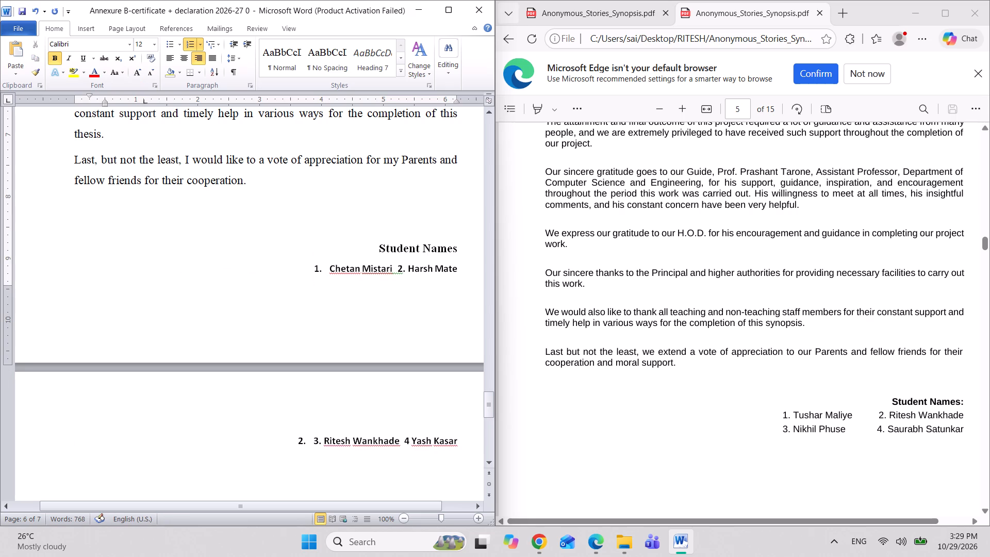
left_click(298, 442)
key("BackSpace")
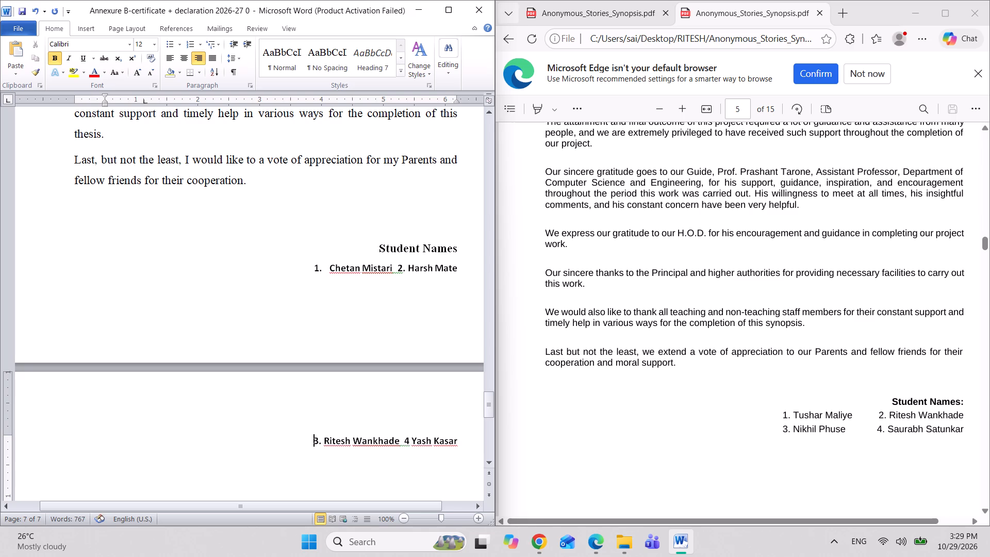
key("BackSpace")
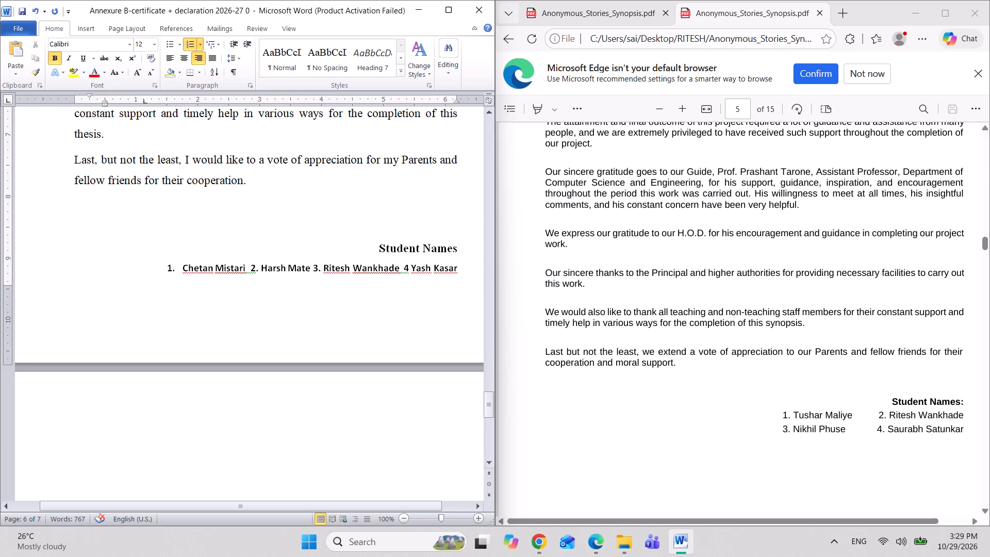
Delete one empty line above "Student Names" and check the end of the Acknowledgment page.
left_click(350, 239)
key("BackSpace")
scroll(350, 239, "down", 1)
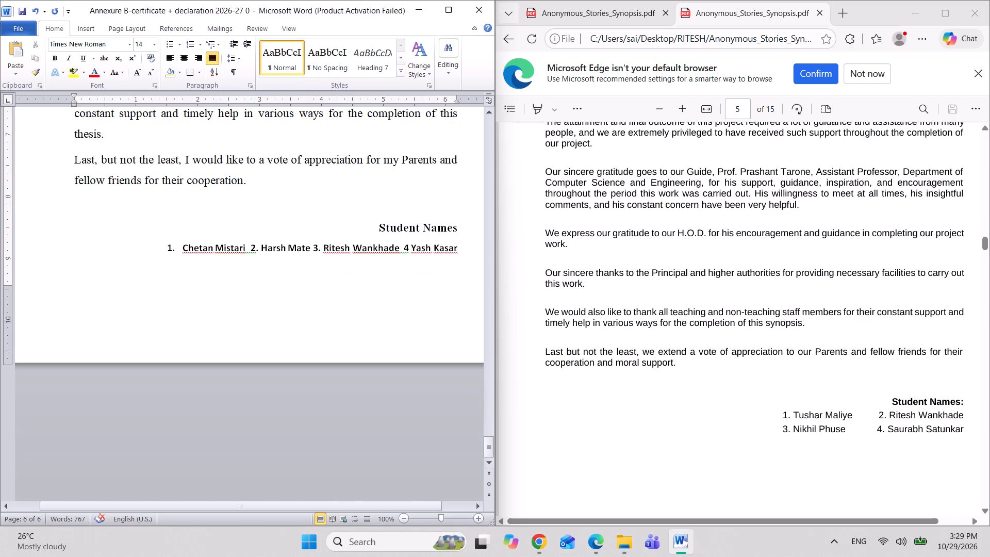
scroll(350, 239, "down", 3)
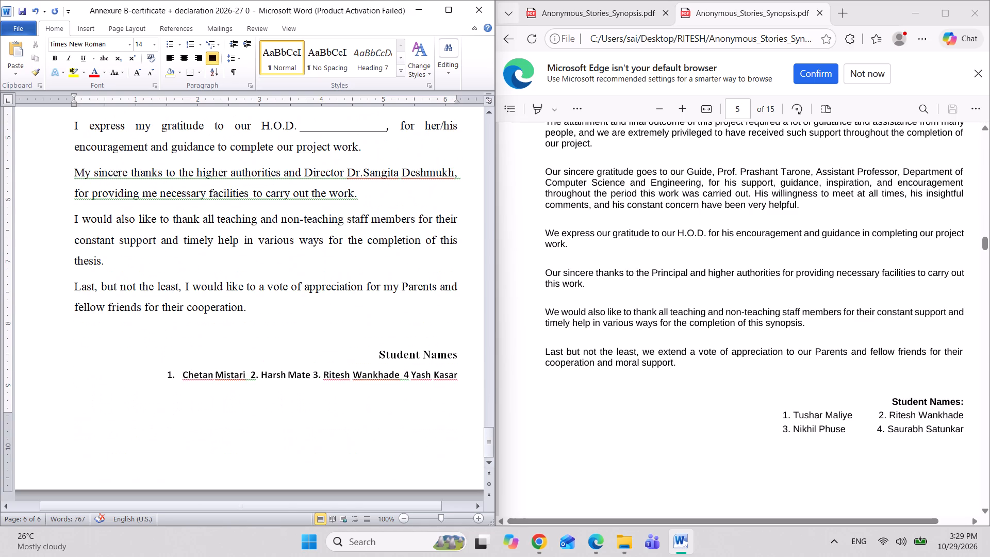
scroll(350, 239, "down", 9)
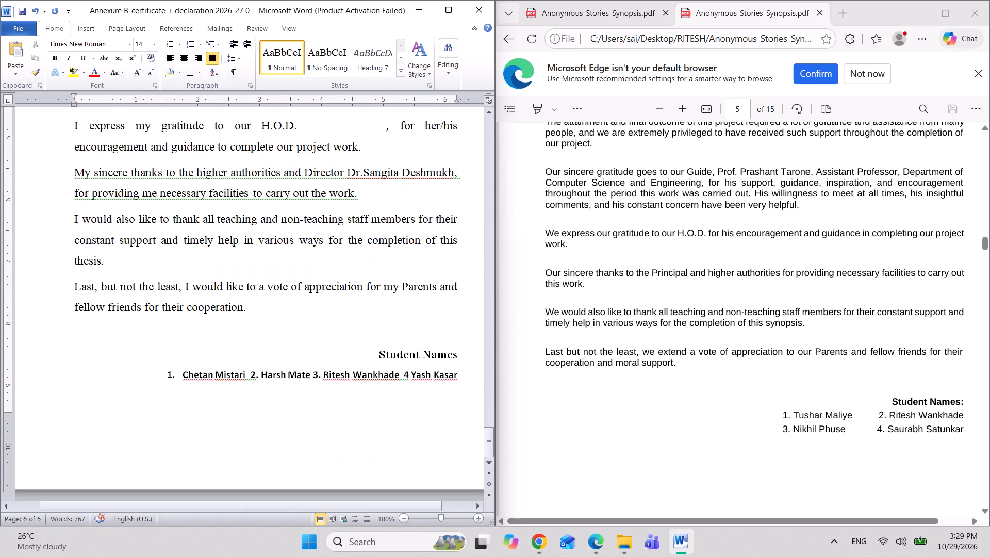
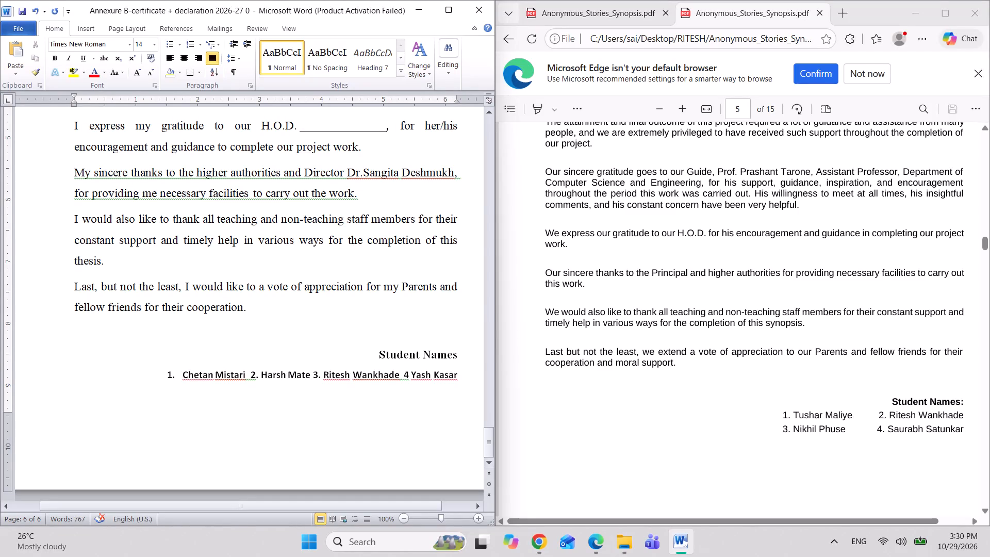
Move the third and fourth student names to a separate line below "Student Names" and remove that line's automatic number.
left_click(313, 375)
key("Return")
scroll(313, 375, "down", 4)
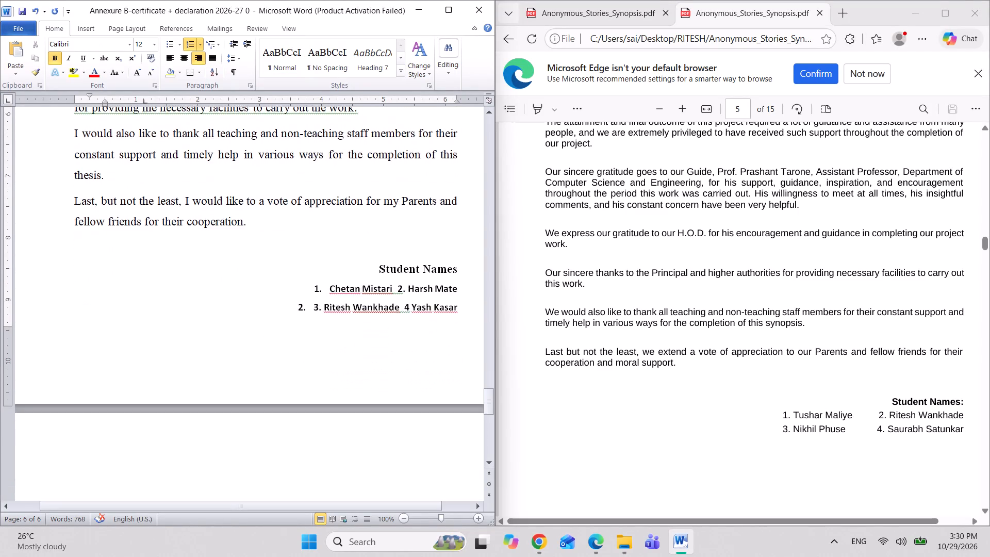
scroll(313, 375, "down", 5)
scroll(313, 375, "up", 11)
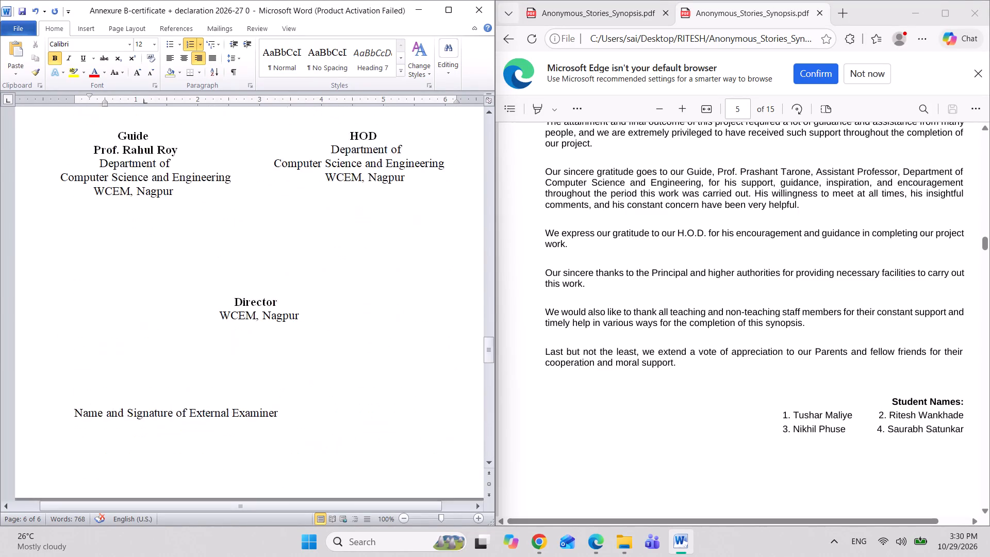
scroll(313, 375, "up", 1)
scroll(313, 375, "down", 4)
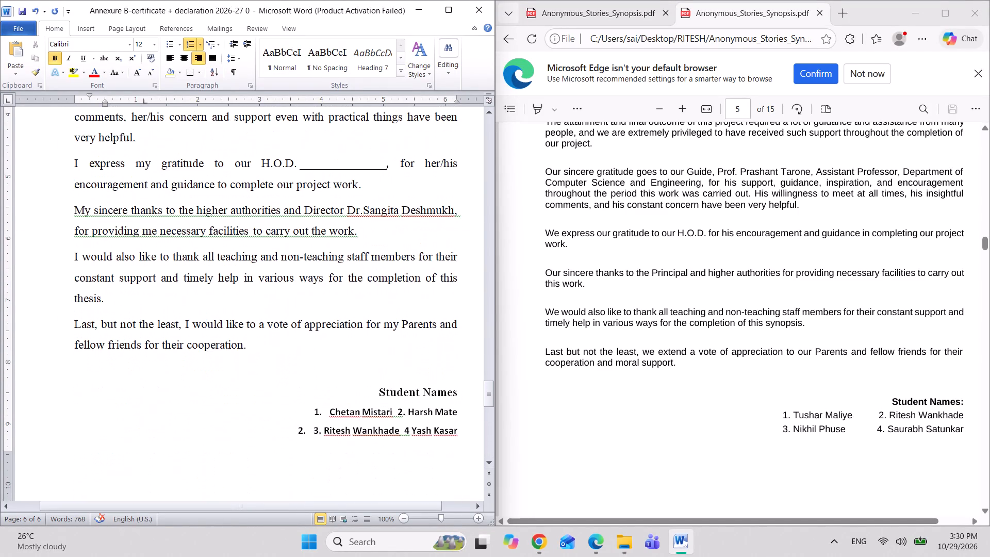
scroll(313, 375, "down", 2)
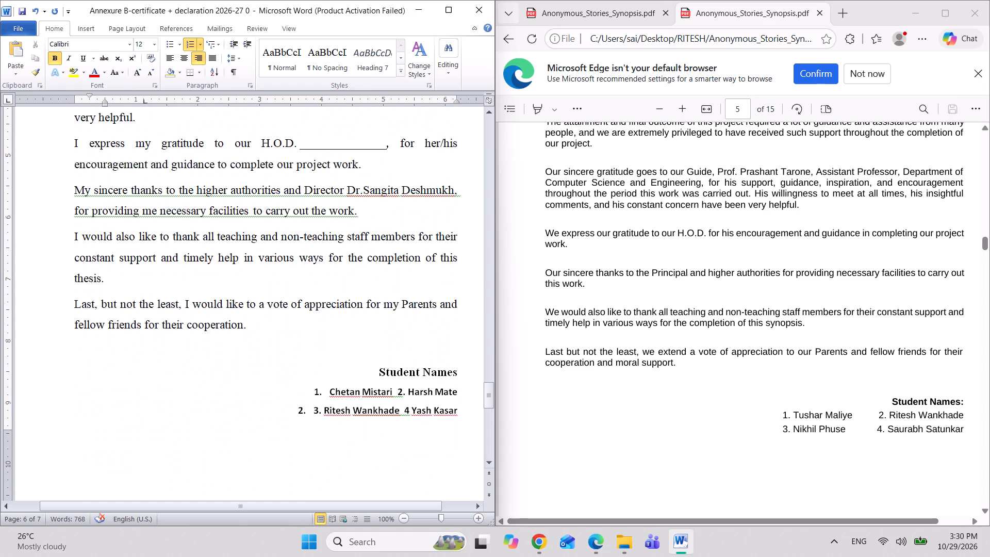
left_click(305, 412)
key("BackSpace")
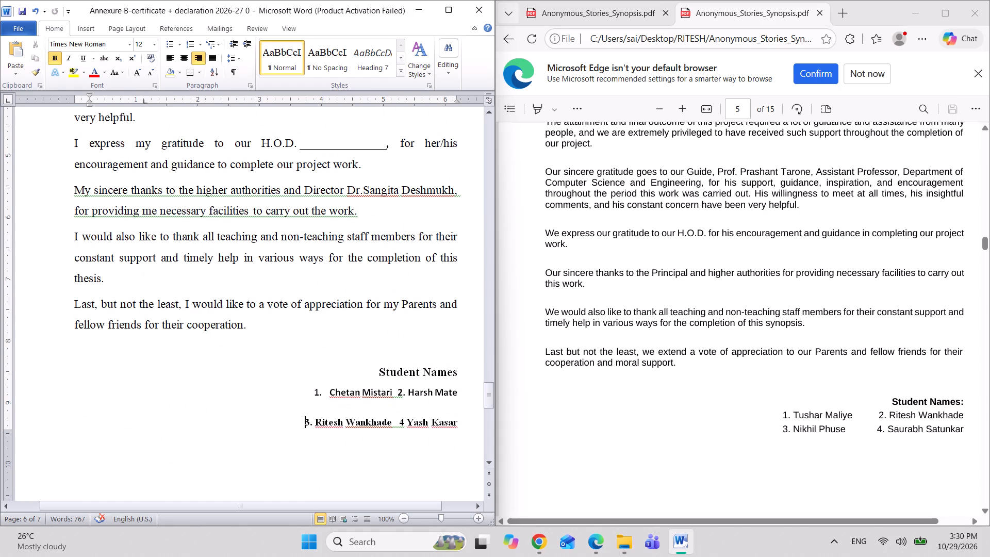
Remove bold from both lines of student names at the end of the Acknowledgment.
left_click(391, 390)
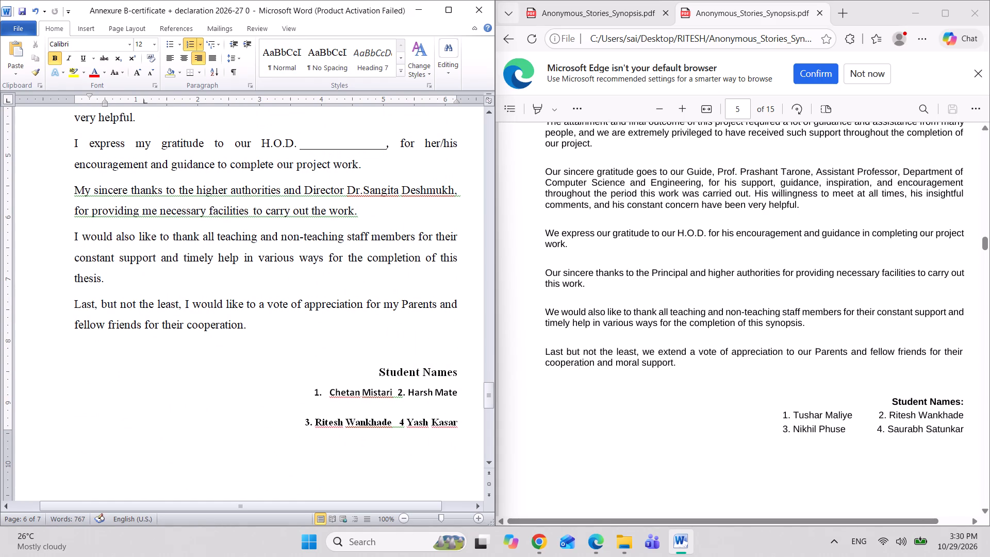
left_click(277, 375)
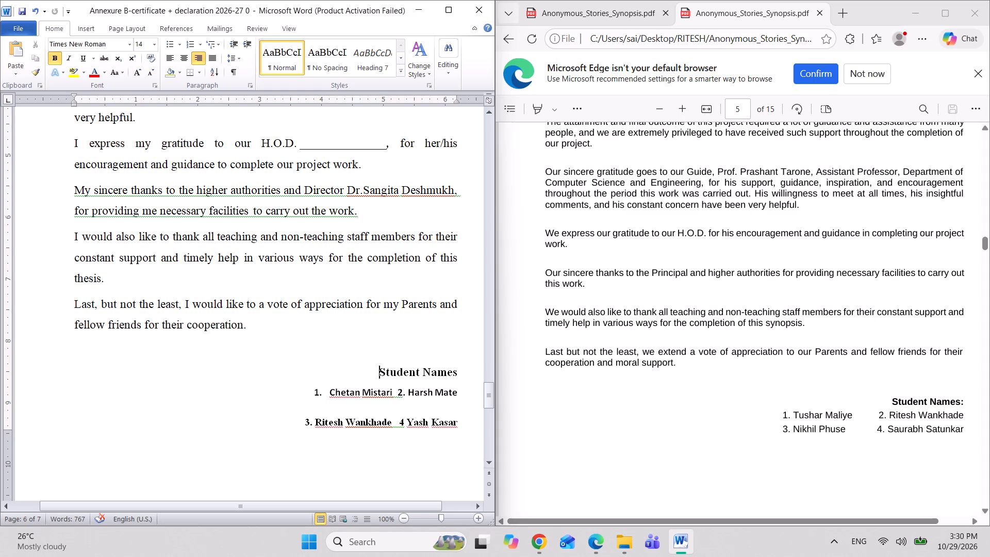
left_click(283, 388)
key("shift+Down")
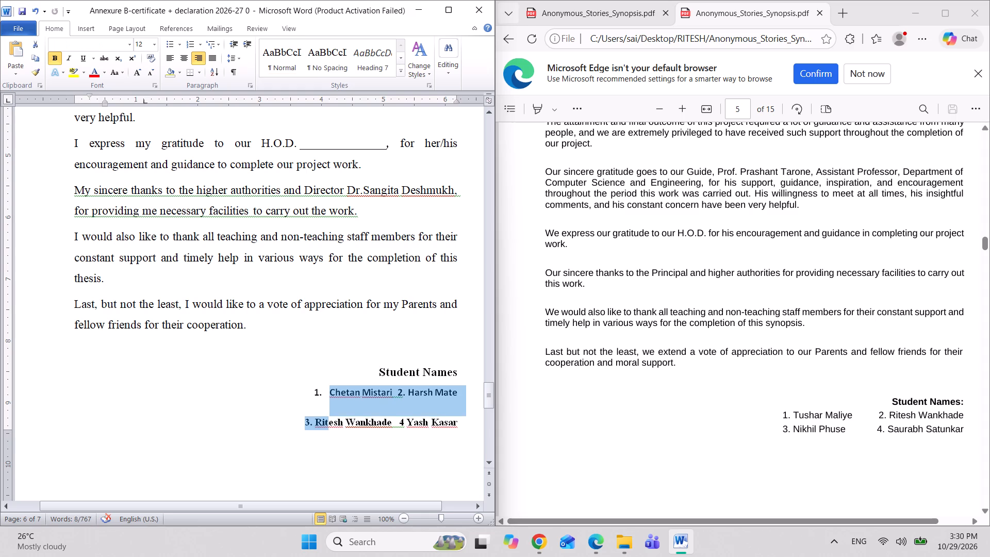
key("shift+Down")
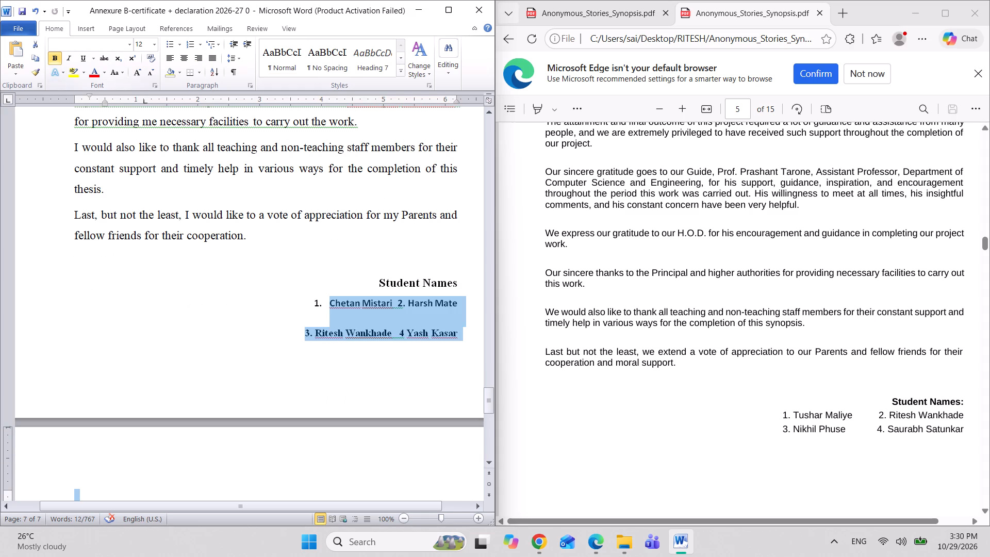
left_click(56, 56)
left_click(175, 257)
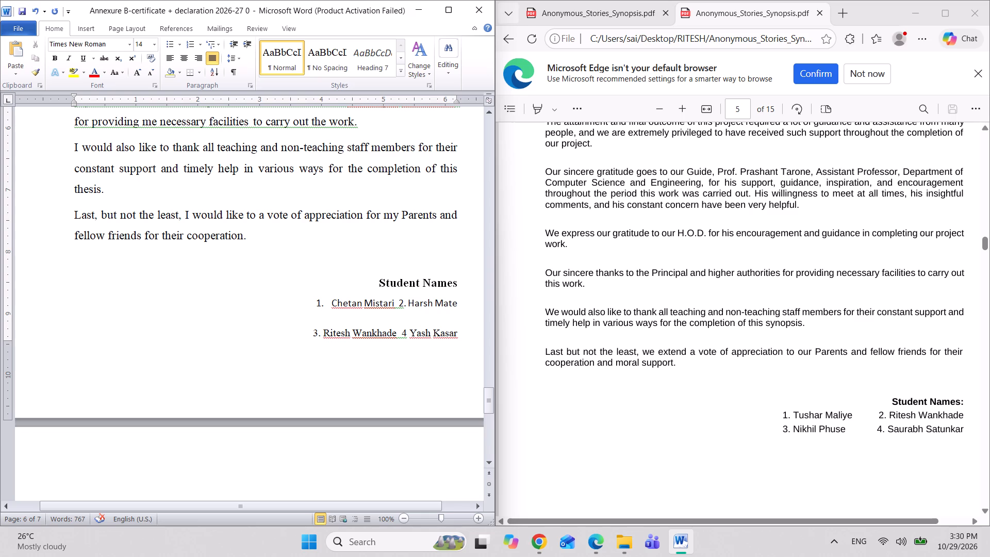
Add a space after "2.", a period after "4", and two spaces after "3." in the student names.
left_click(408, 305)
key("space")
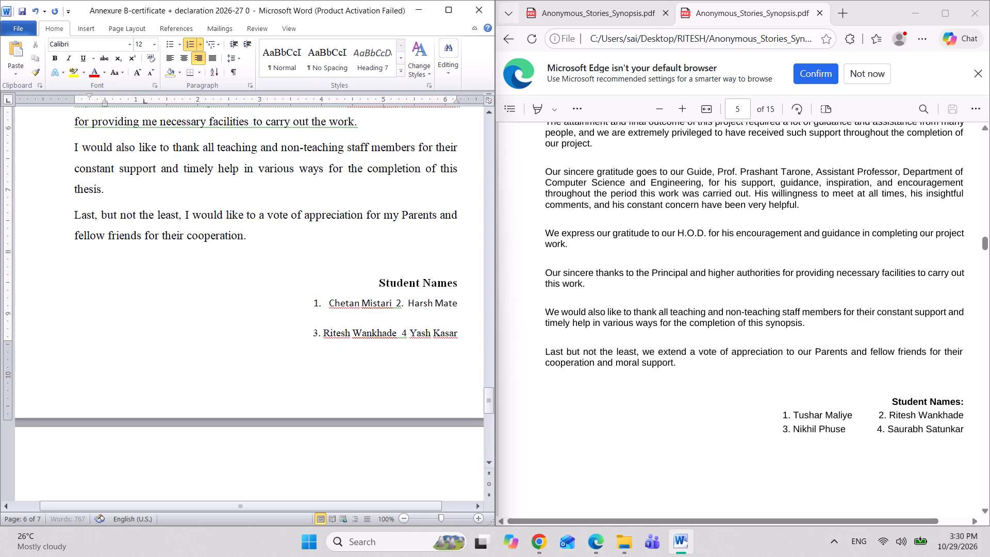
left_click(409, 338)
key("BackSpace")
type(".")
key("space")
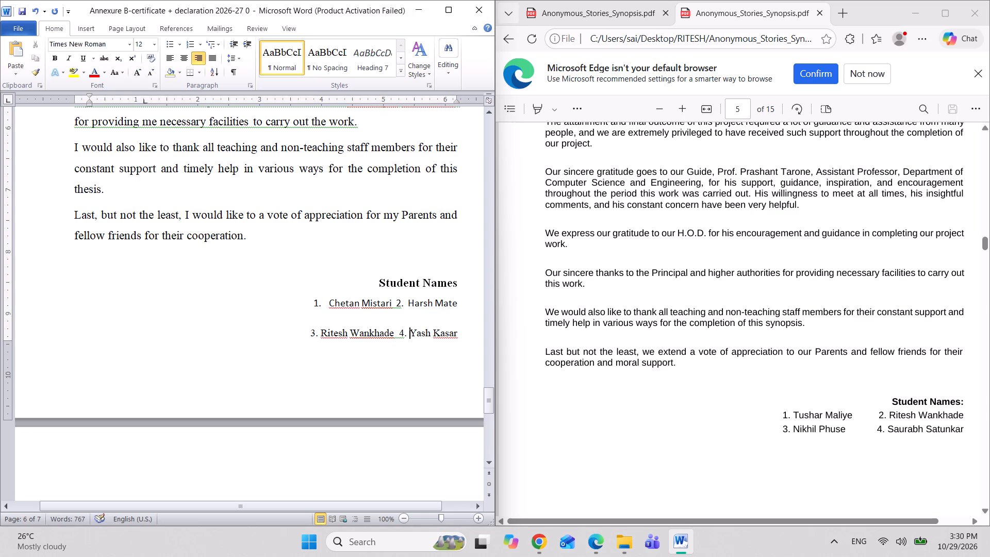
left_click(320, 335)
key("space")
key("space")
left_click(338, 398)
Review the layout of the front pages, from the title page through Vision & Mission to the Declaration.
scroll(319, 351, "down", 12)
scroll(319, 351, "up", 10)
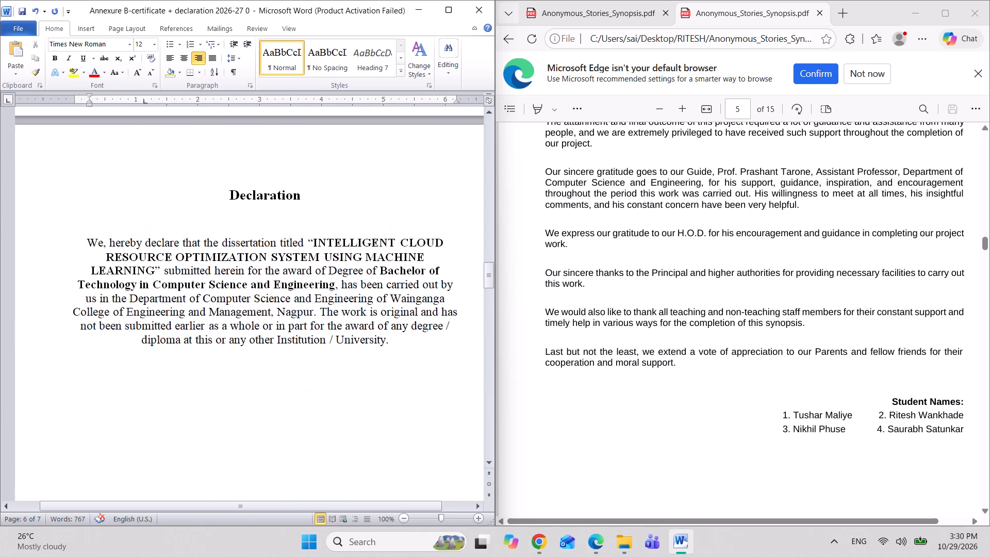
scroll(319, 351, "up", 12)
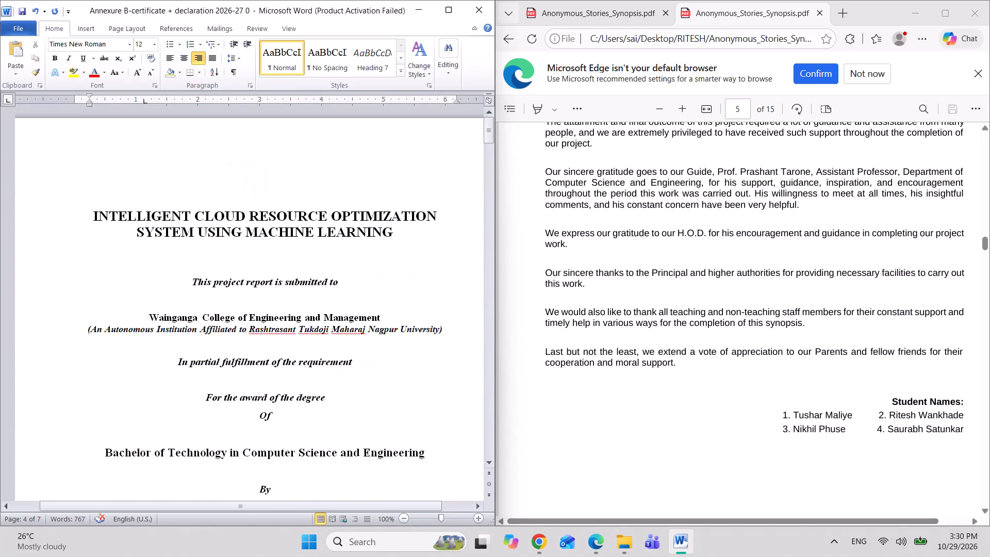
scroll(319, 351, "up", 2)
scroll(319, 351, "down", 3)
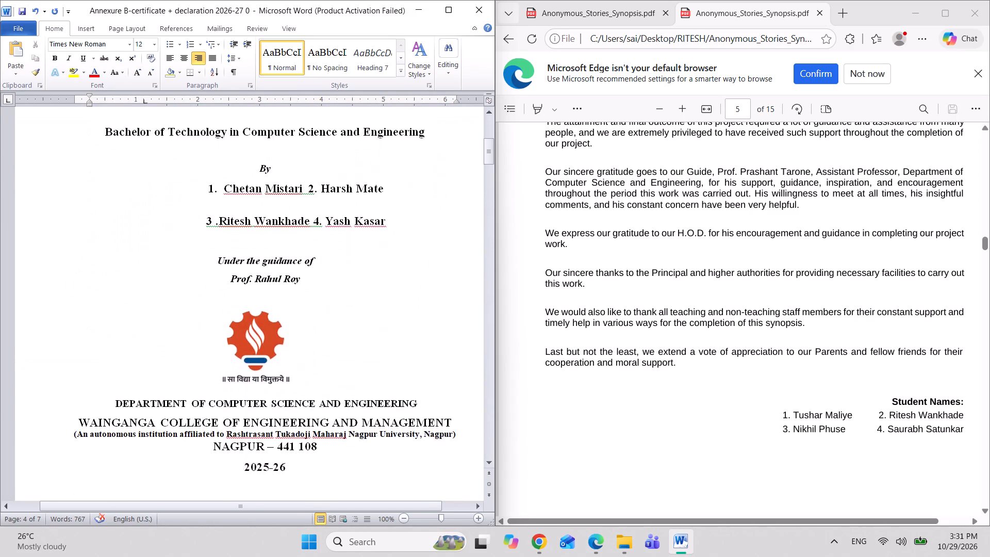
scroll(319, 351, "down", 5)
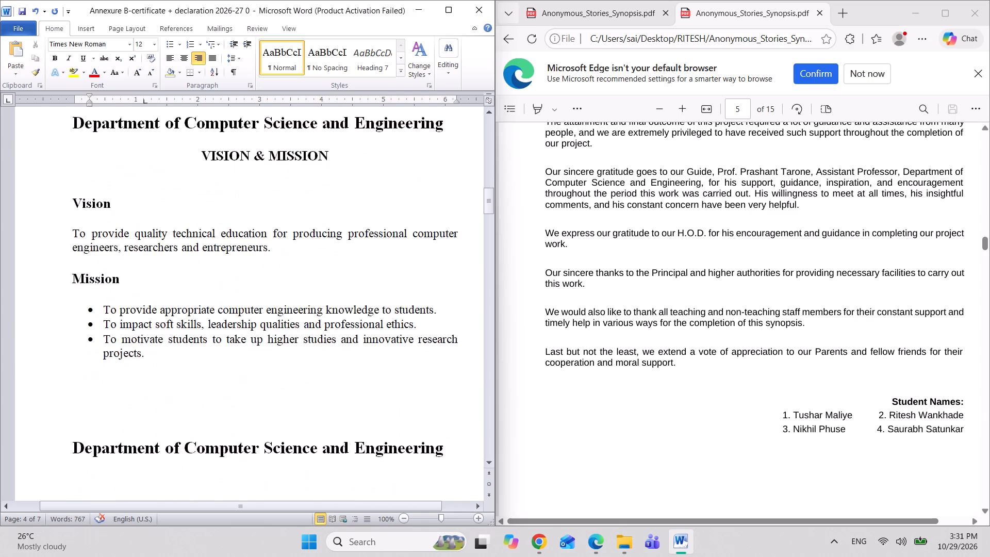
scroll(319, 351, "down", 5)
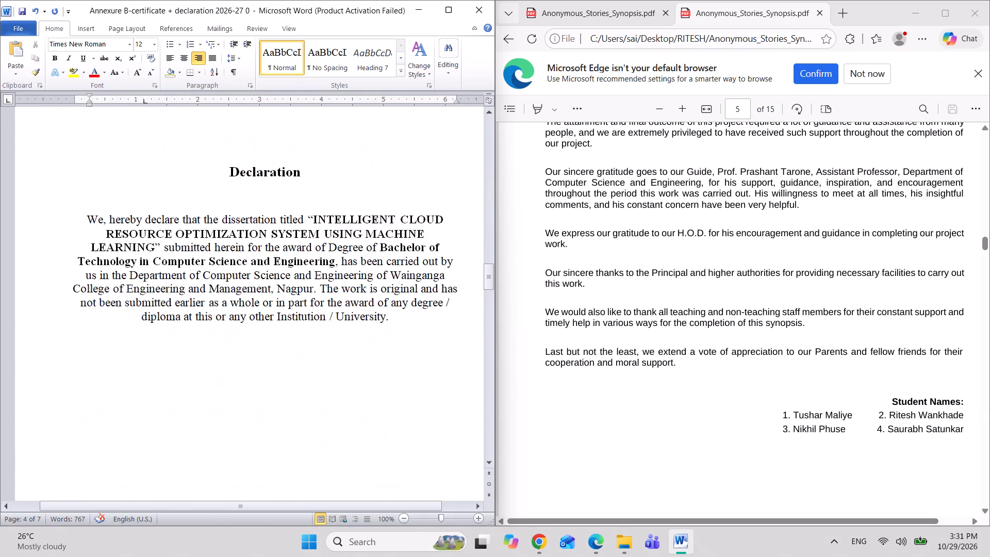
scroll(319, 351, "down", 2)
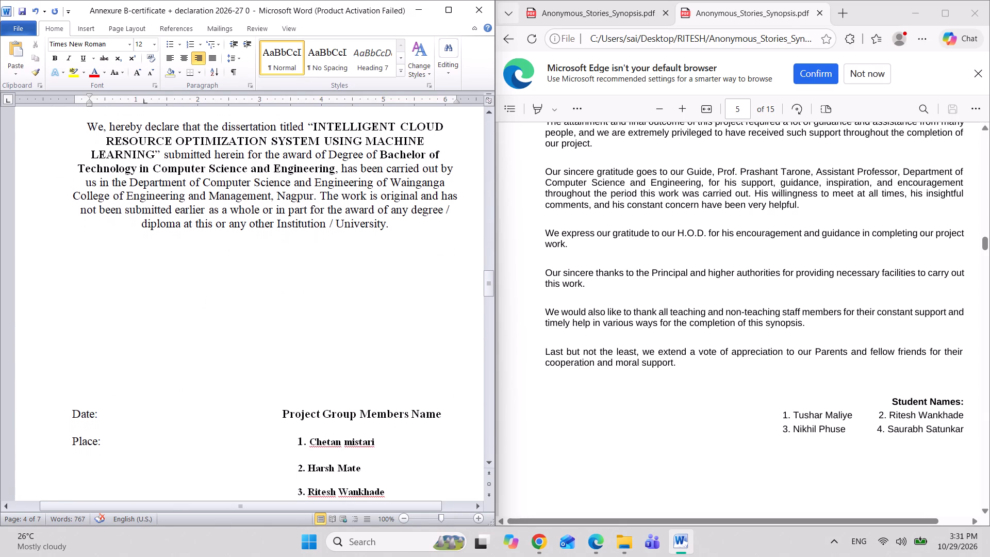
scroll(319, 351, "down", 1)
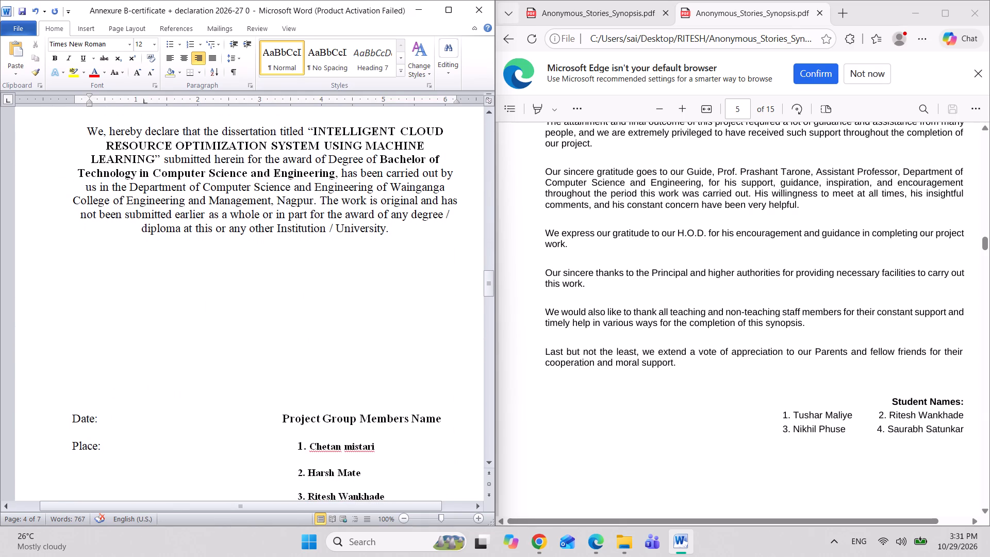
Justify the Declaration paragraph that starts with "We, hereby declare".
left_click(84, 128)
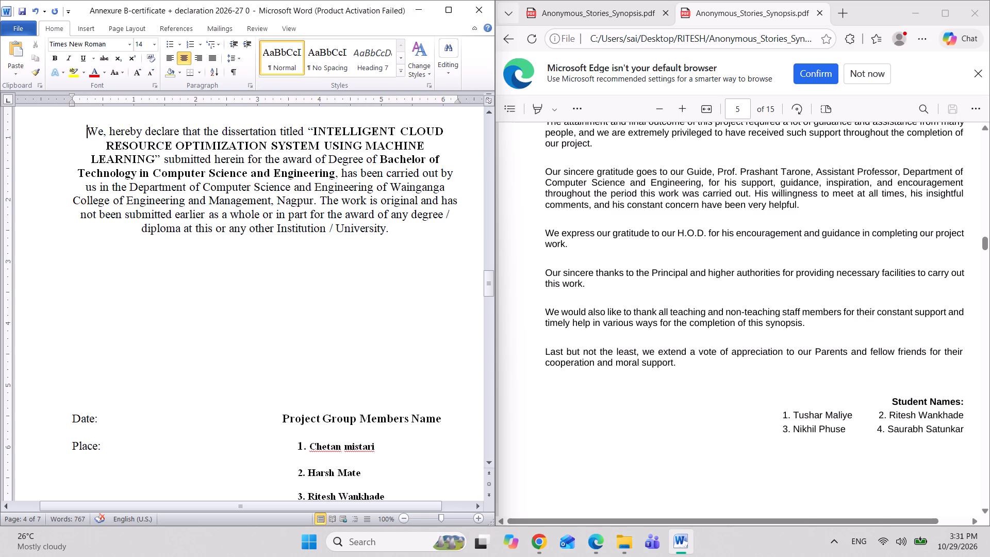
key("ctrl+a")
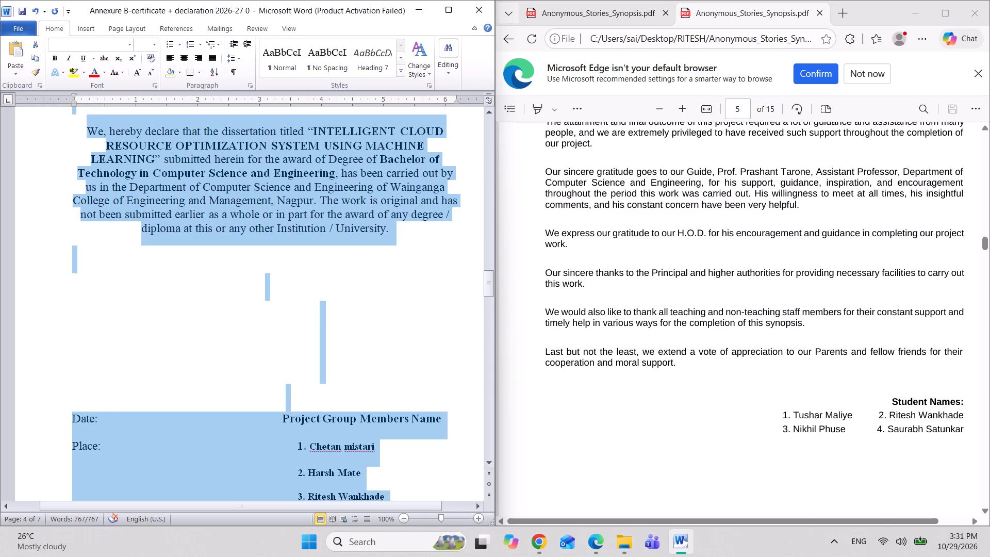
left_click(108, 253)
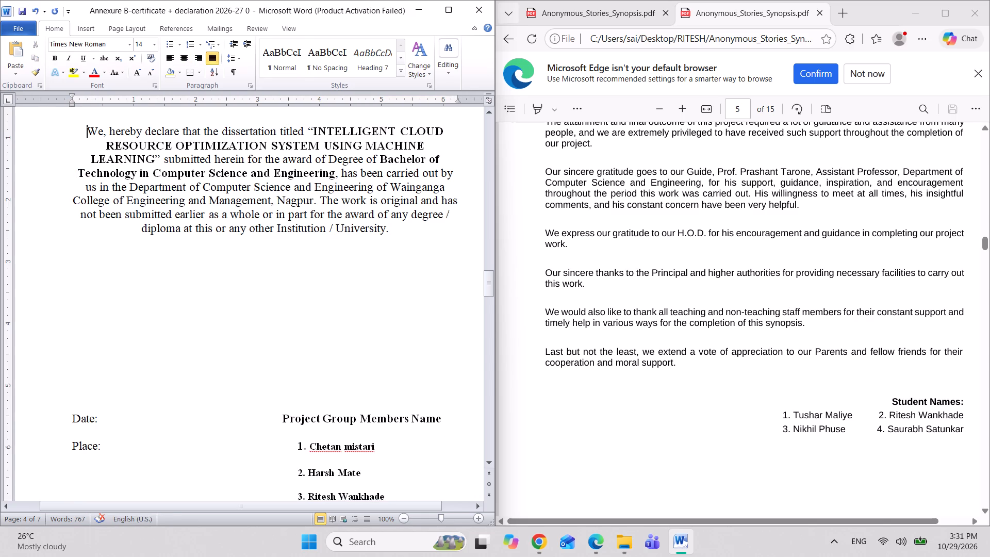
left_click(82, 133)
key("shift+Down")
key("shift+Down")
key("shift+Down")
key("shift+Down")
key("shift+Down")
key("shift+Down")
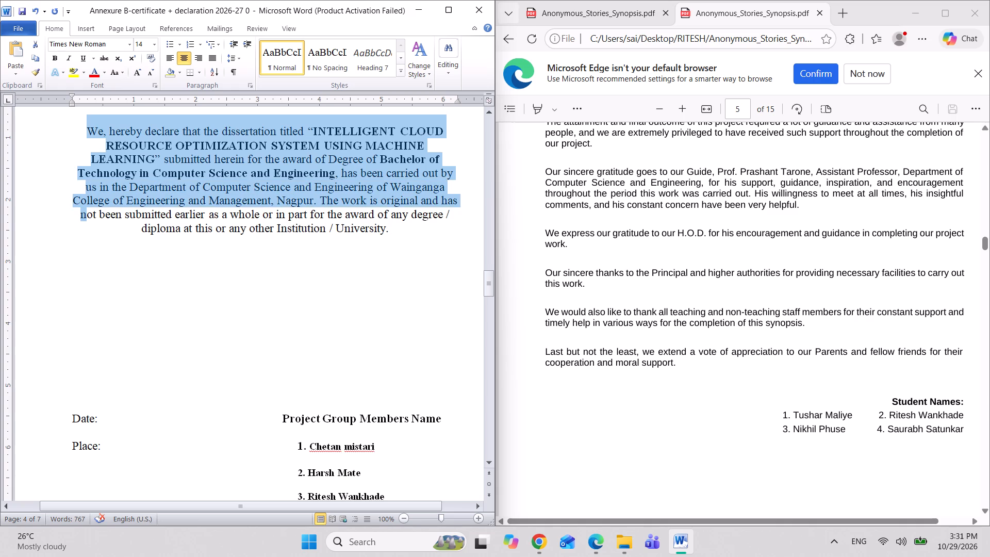
key("shift+Down")
key("shift+Down")
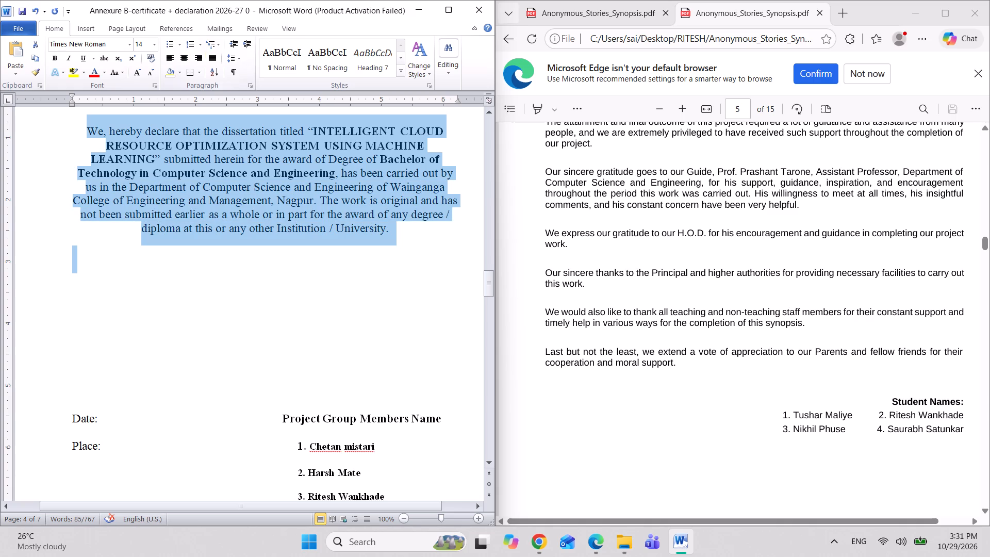
left_click(214, 53)
left_click(202, 266)
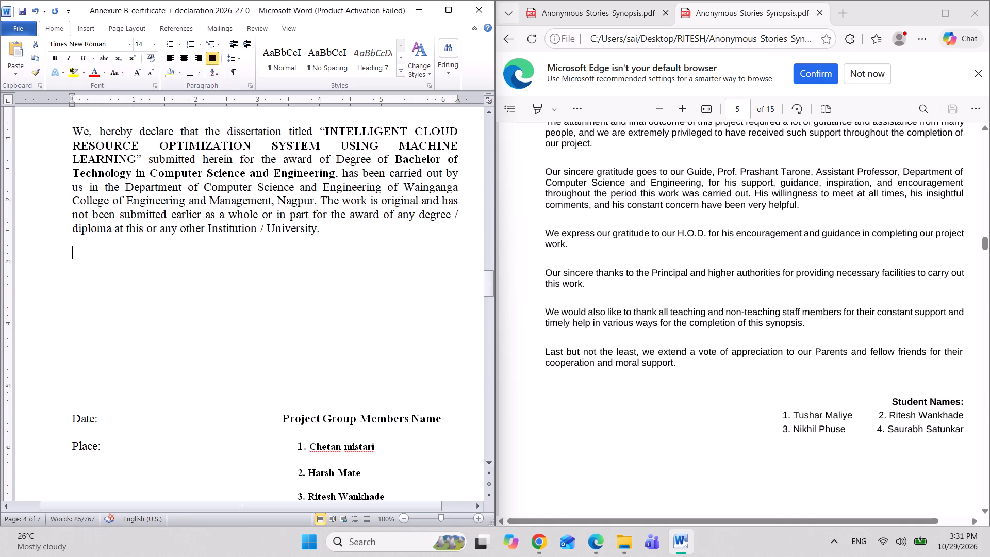
Review the document again from the title page through the Declaration to the Acknowledgment's student names.
scroll(202, 266, "up", 3)
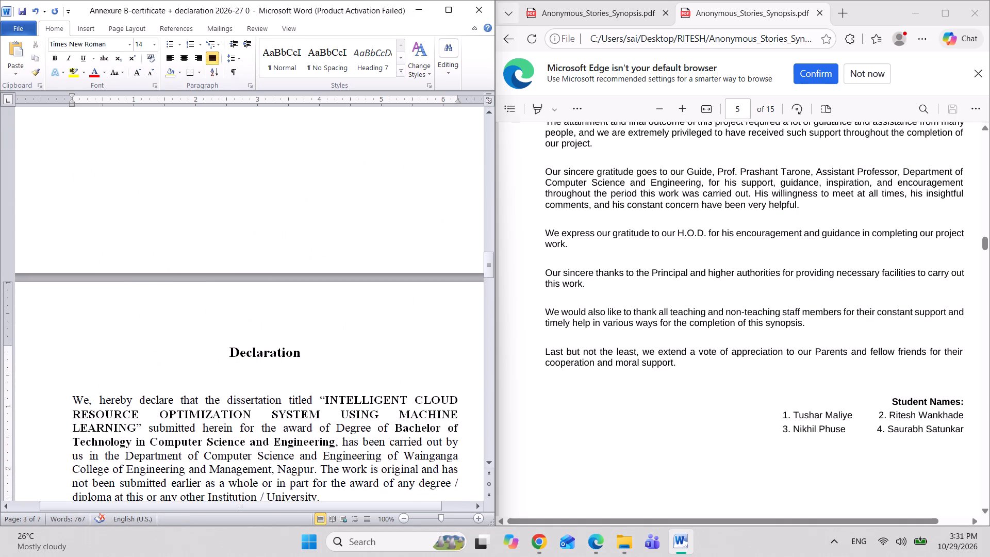
scroll(202, 266, "up", 4)
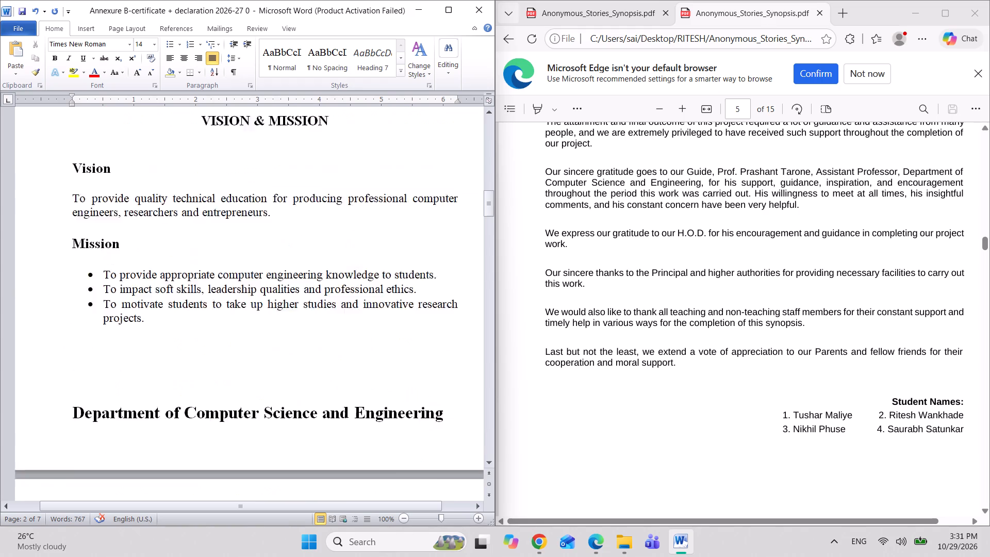
scroll(202, 266, "up", 5)
scroll(202, 266, "down", 1)
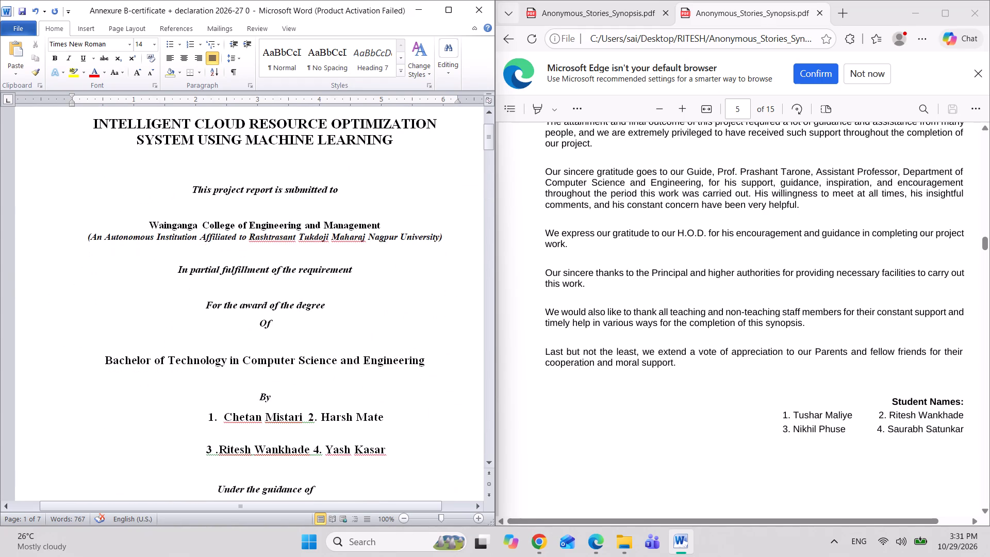
scroll(202, 266, "down", 6)
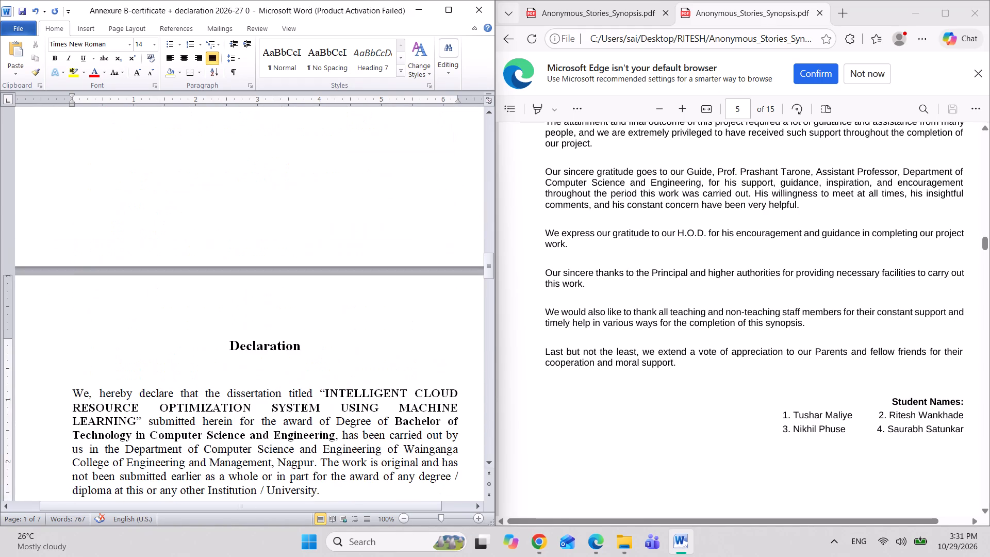
scroll(202, 266, "down", 5)
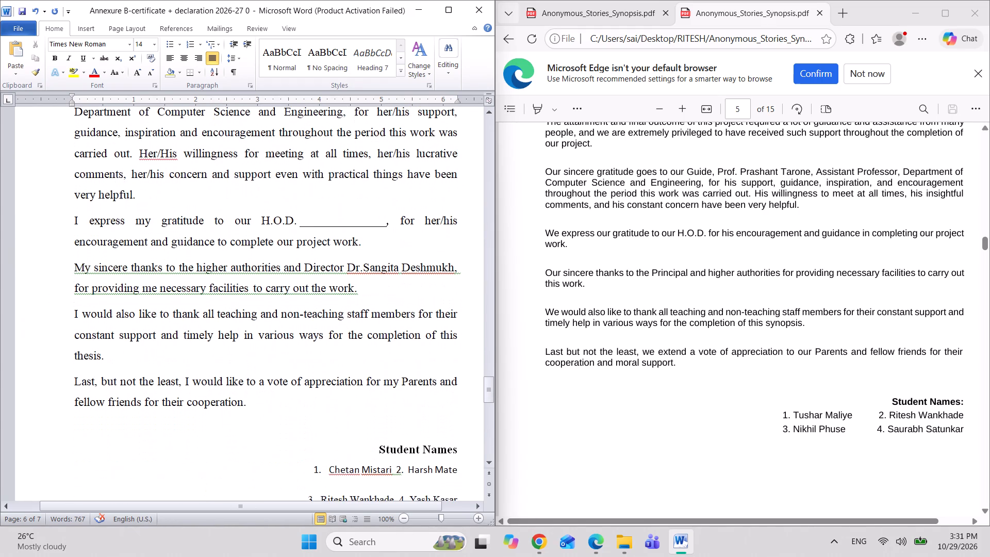
Save the Annexure B document after checking it through to its last page.
scroll(202, 266, "down", 5)
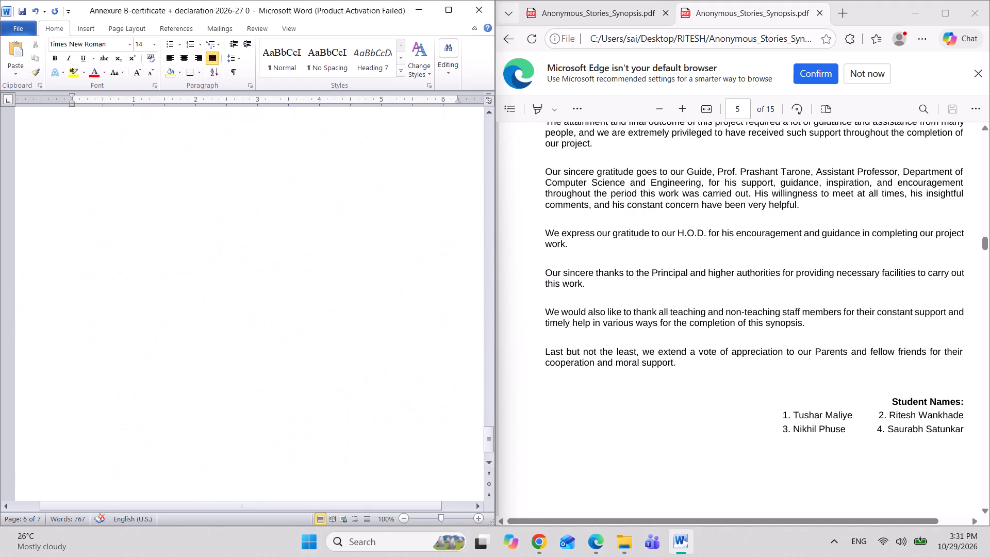
scroll(202, 266, "down", 2)
key("ctrl+s")
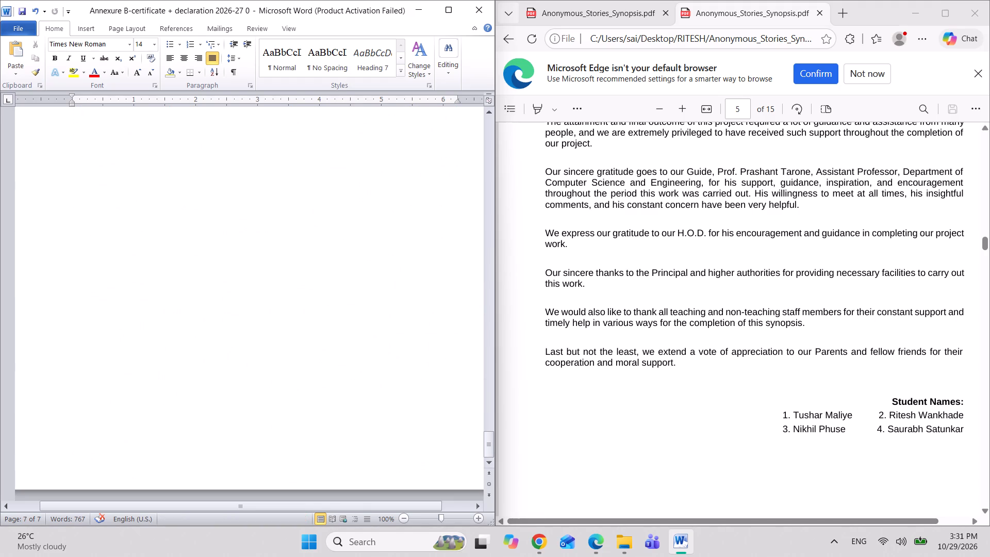
key("ctrl+s")
Return to the Annexure B title page and examine the Index page's contents table in the synopsis PDF.
scroll(202, 266, "up", 20)
scroll(202, 266, "up", 7)
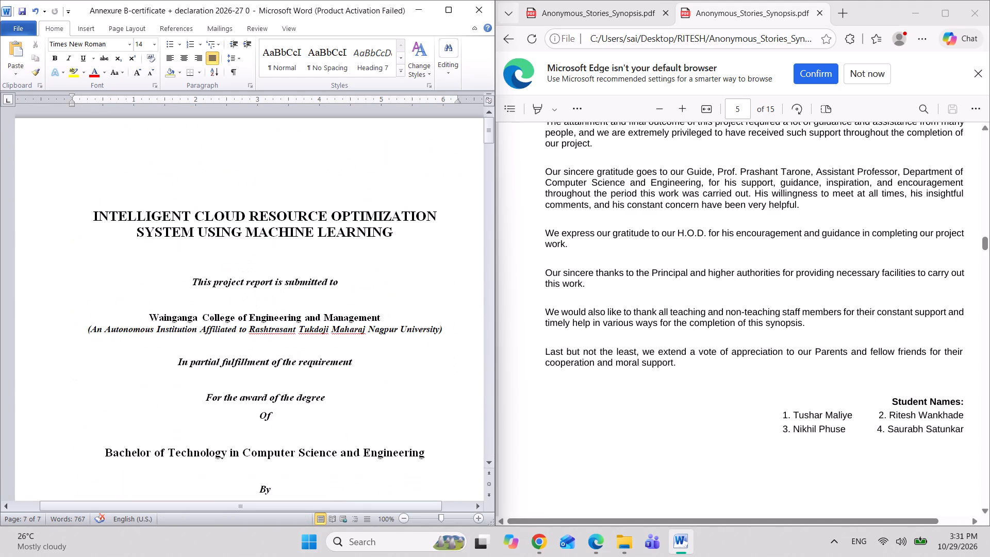
scroll(202, 266, "up", 2)
scroll(855, 269, "down", 7)
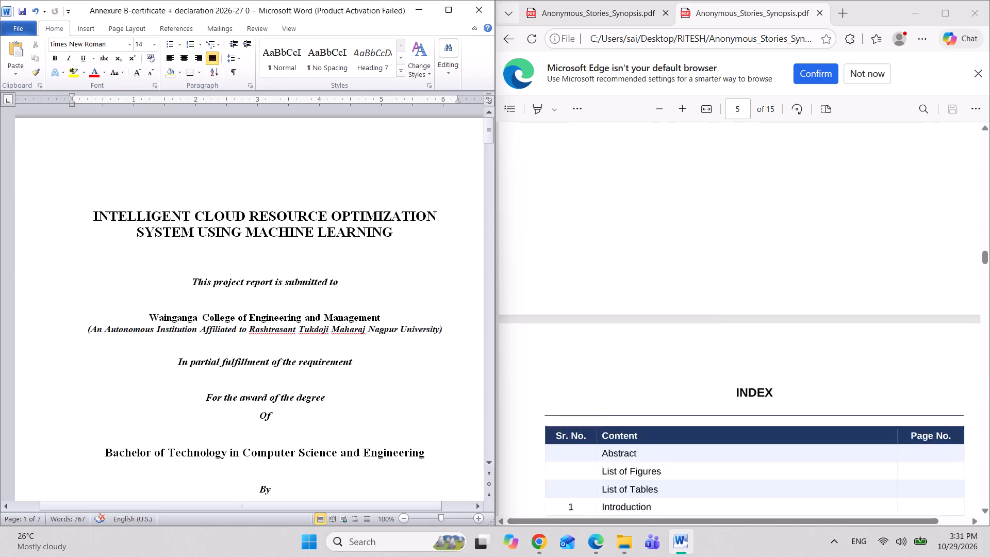
scroll(855, 269, "down", 2)
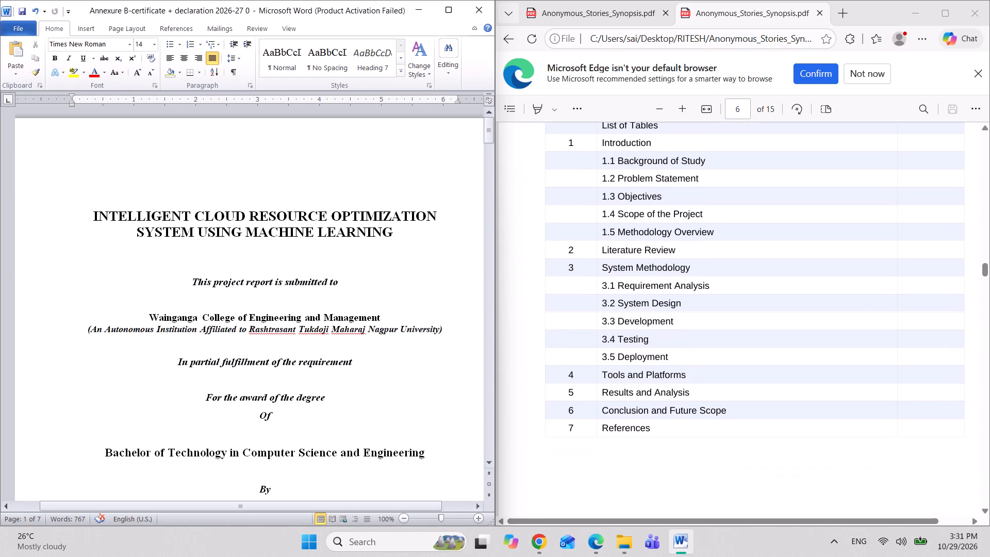
scroll(855, 269, "up", 1)
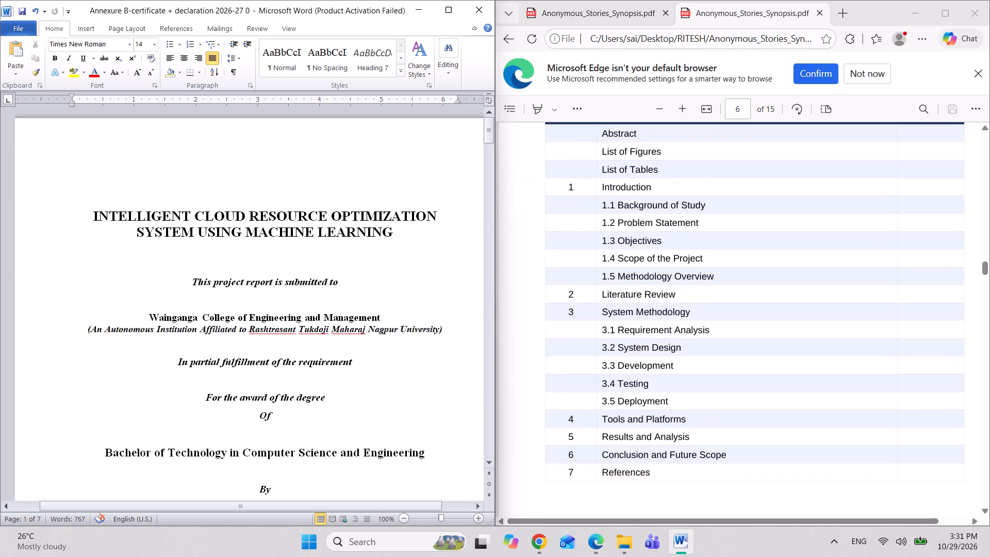
scroll(855, 269, "up", 2)
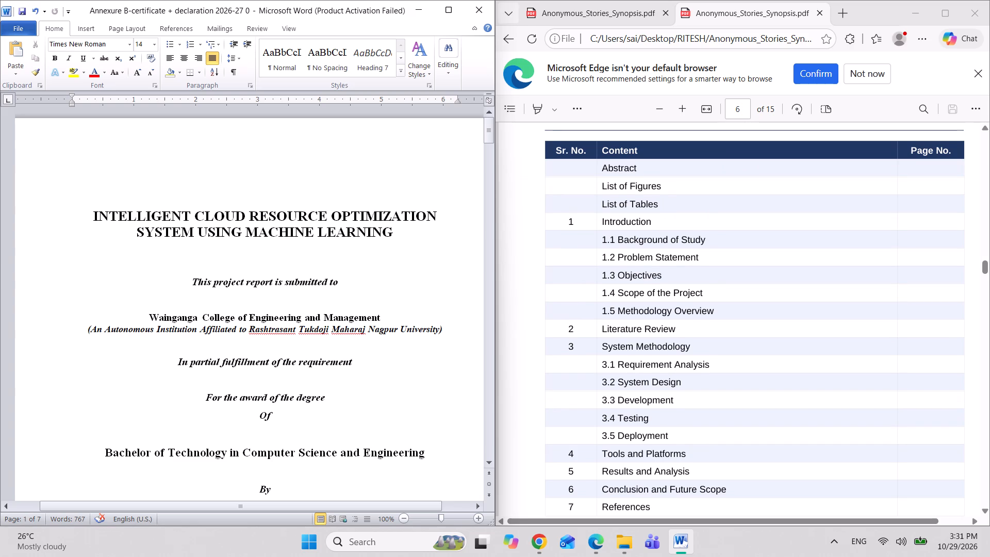
scroll(855, 269, "up", 1)
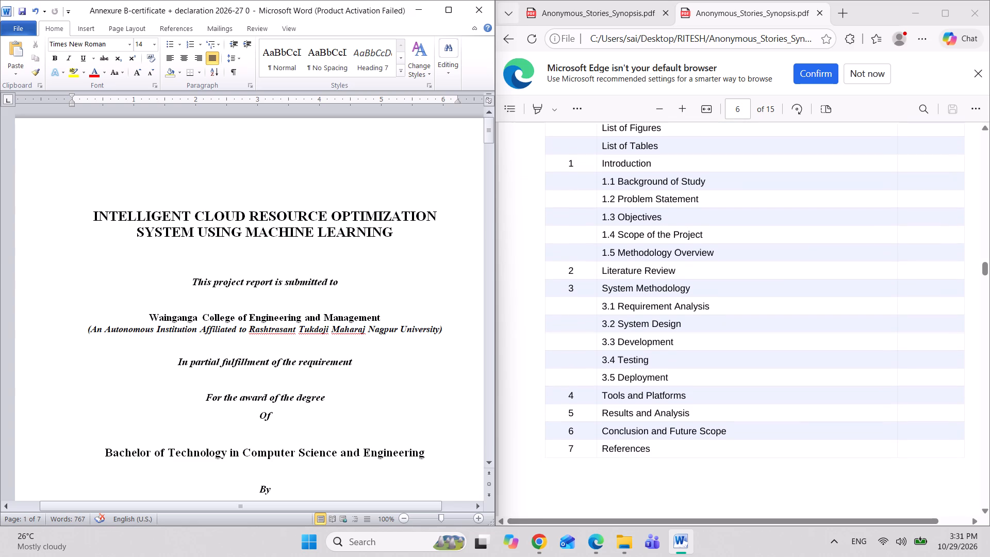
scroll(855, 269, "up", 1)
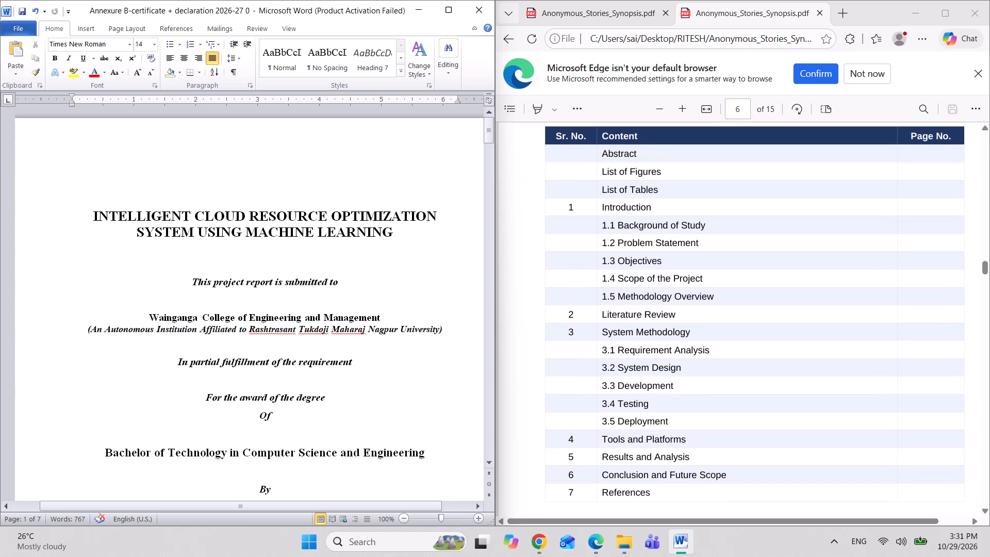
scroll(855, 269, "up", 1)
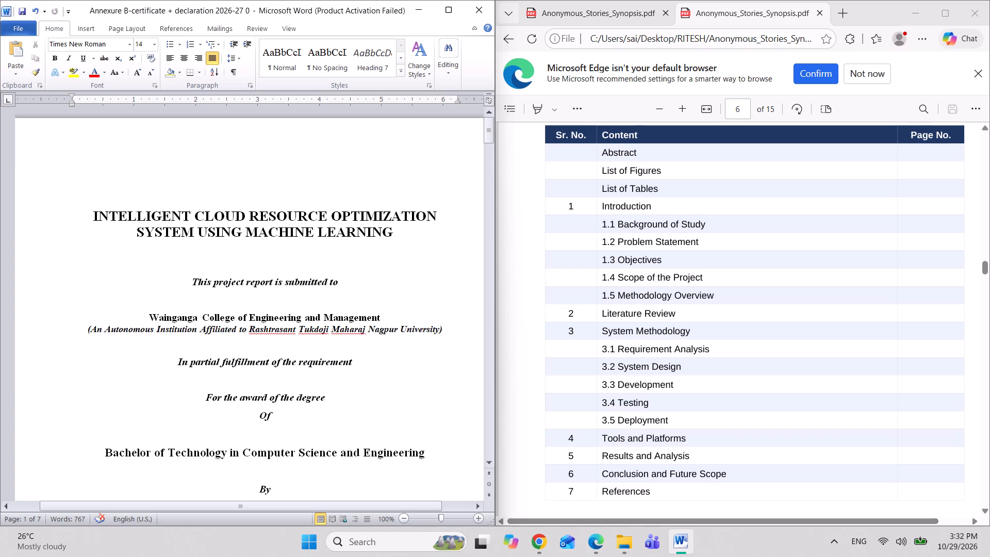
scroll(855, 269, "up", 1)
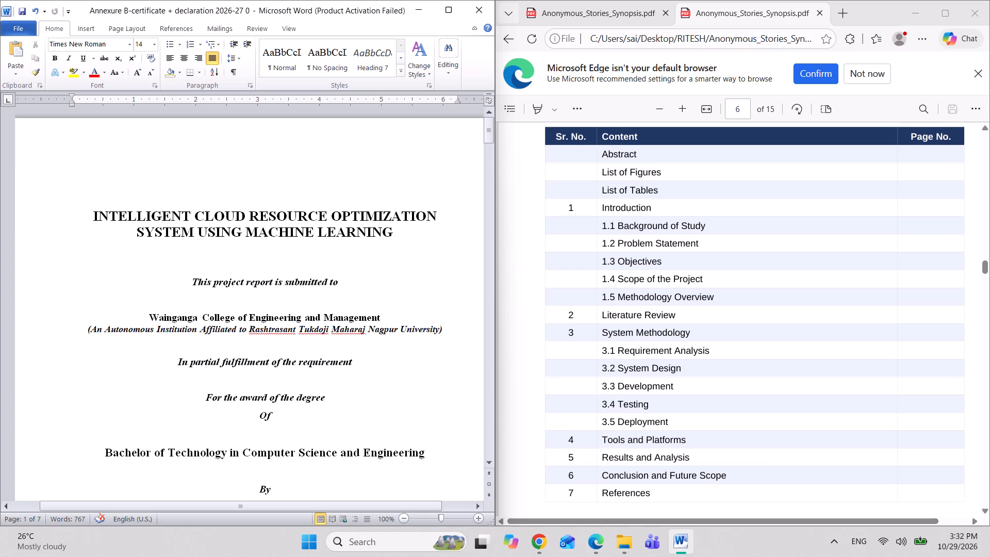
scroll(855, 269, "up", 2)
Check the Annexure B document through to its last page, save it again and close it.
scroll(454, 232, "down", 5)
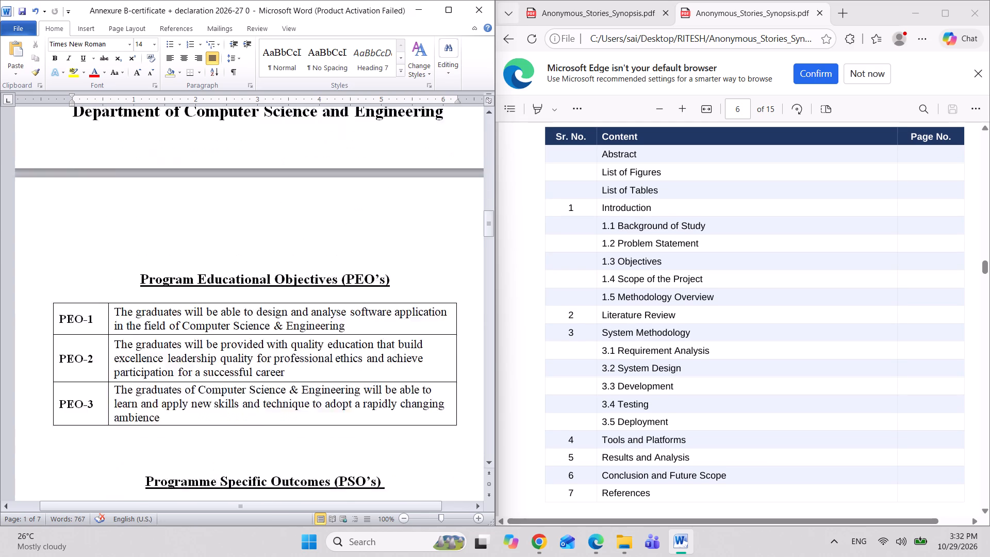
scroll(454, 232, "down", 10)
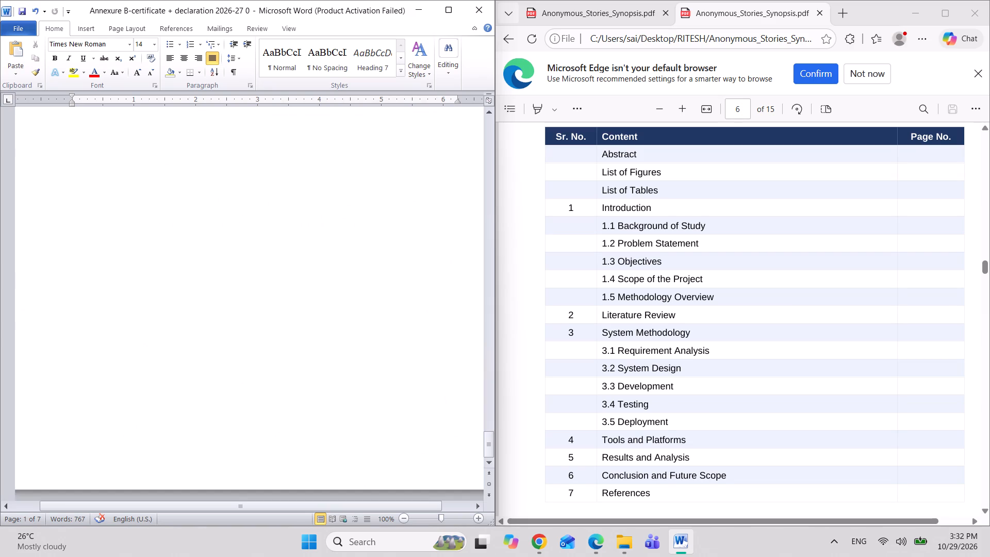
key("ctrl+s")
left_click(480, 15)
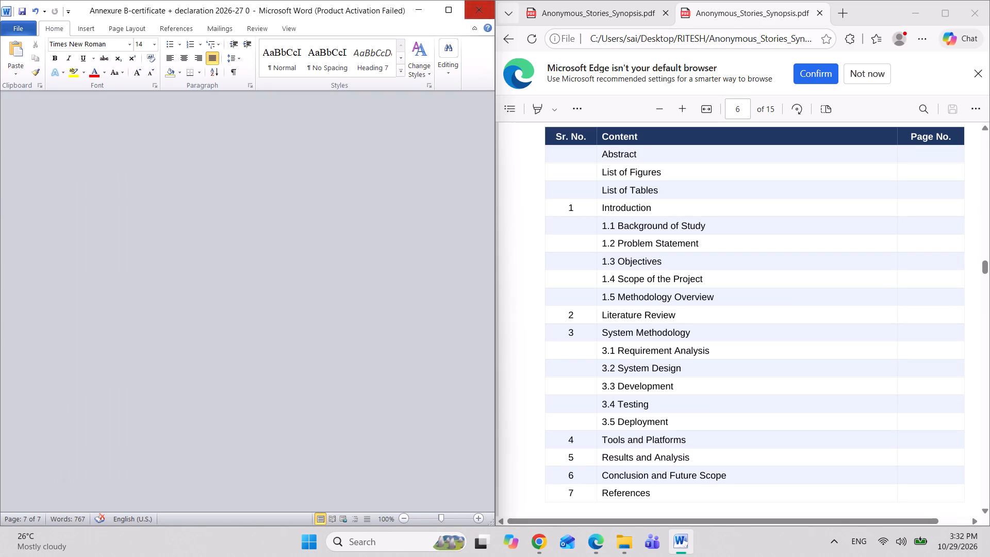
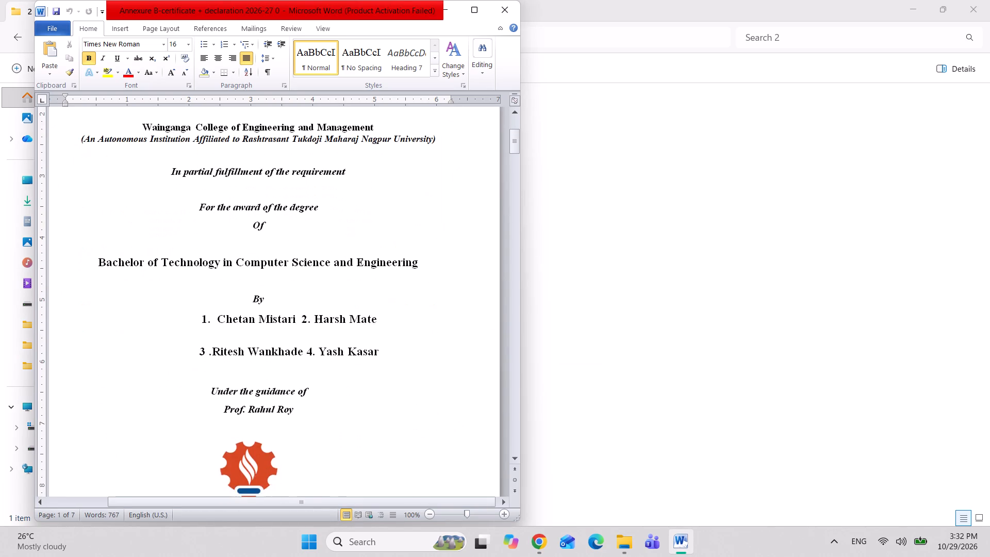
Insert a line break before the "Department of Computer Science and Engineering" heading at the bottom of page 2, above the Program Educational Objectives page.
scroll(417, 396, "down", 3)
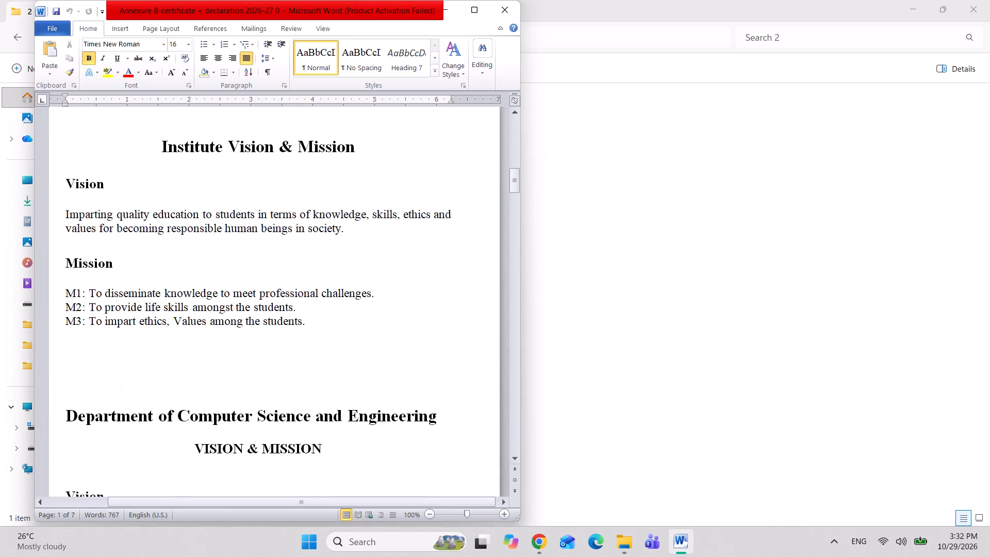
scroll(417, 396, "down", 3)
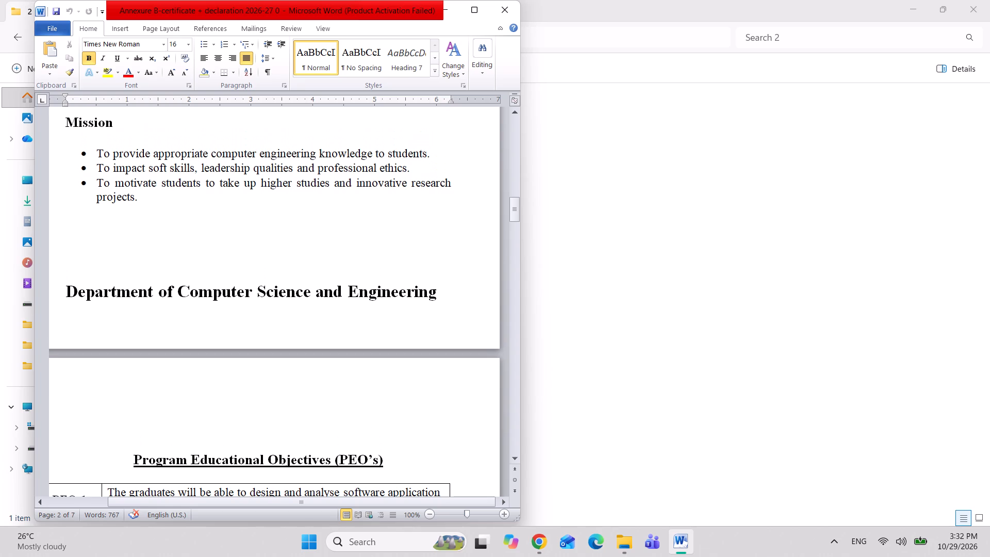
left_click(417, 396)
left_click(63, 283)
key("Return")
Check the remaining pages through to the Acknowledgment's student names, and save and close the Annexure B document.
scroll(63, 283, "down", 4)
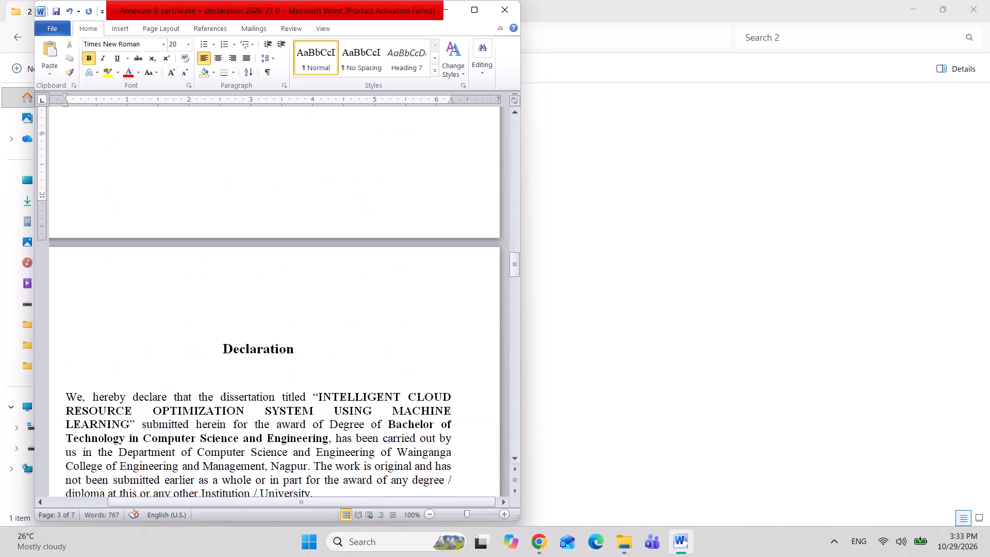
scroll(63, 283, "down", 1)
scroll(63, 283, "up", 4)
scroll(63, 283, "down", 2)
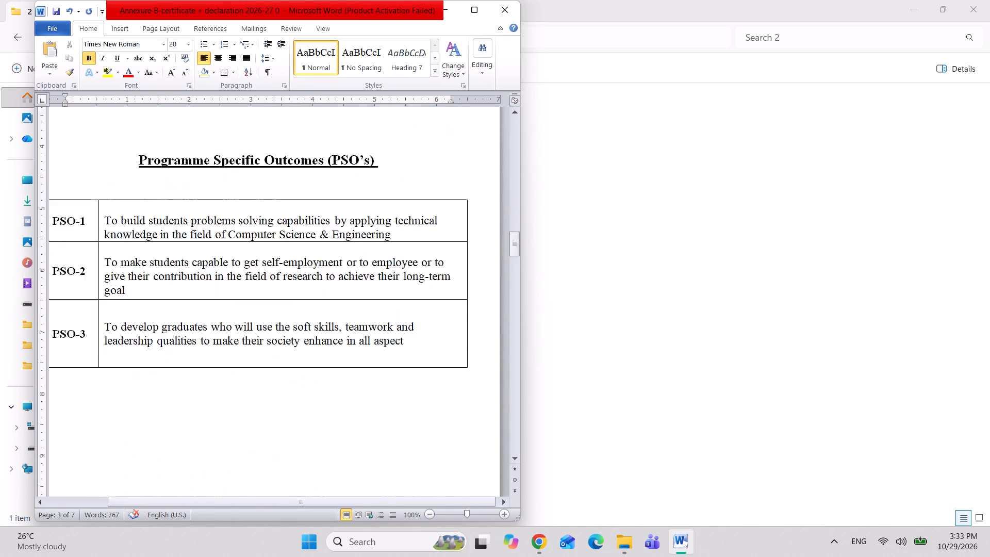
scroll(63, 283, "down", 5)
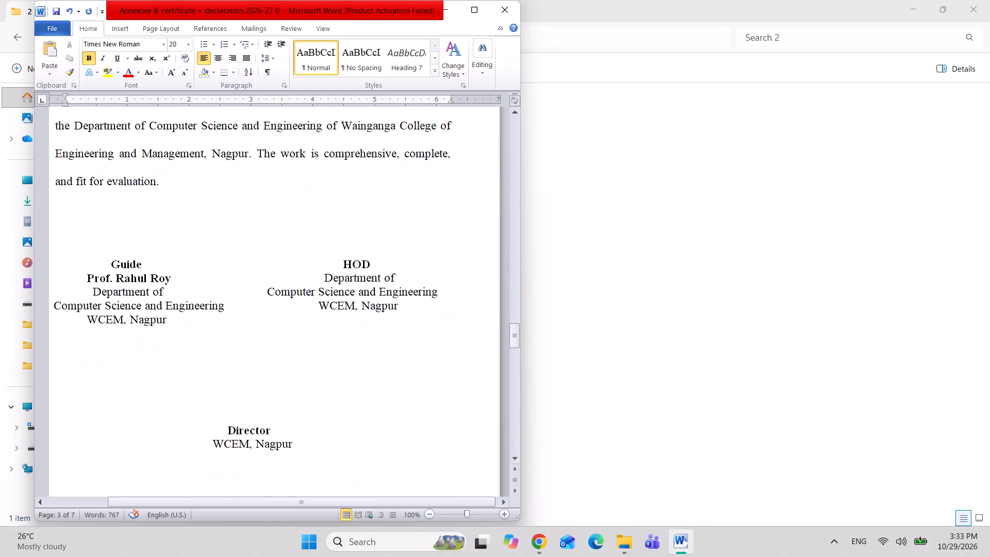
scroll(63, 283, "down", 5)
scroll(63, 283, "up", 4)
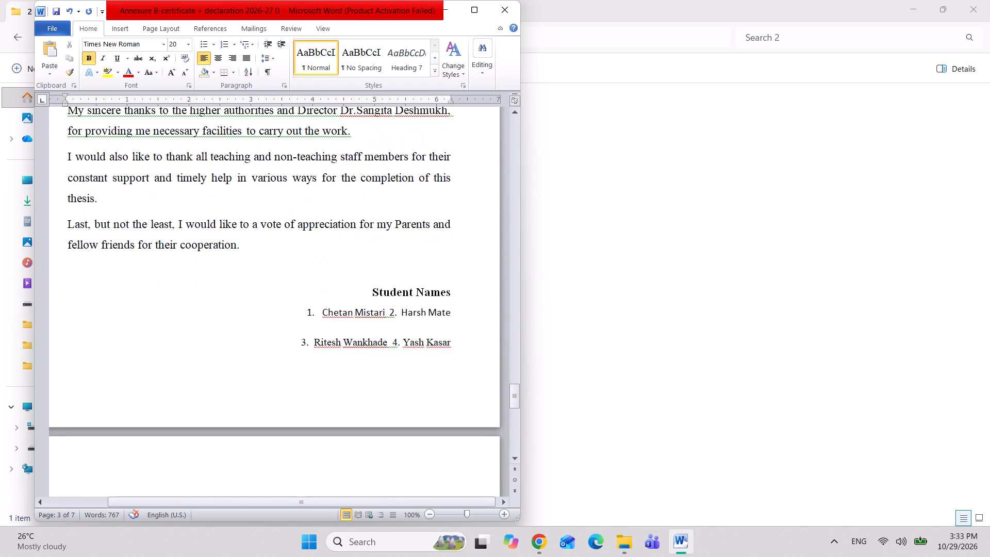
key("ctrl+s")
left_click(500, 12)
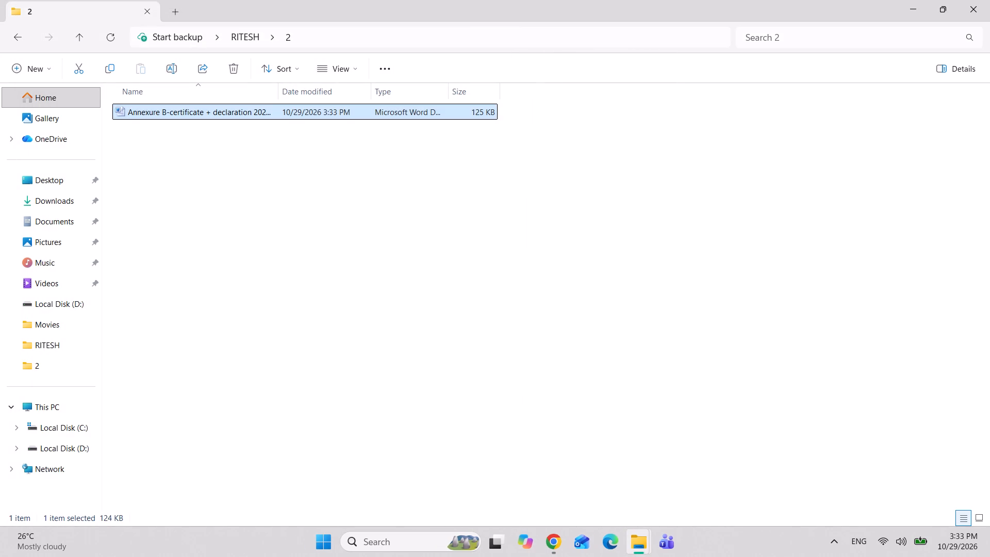
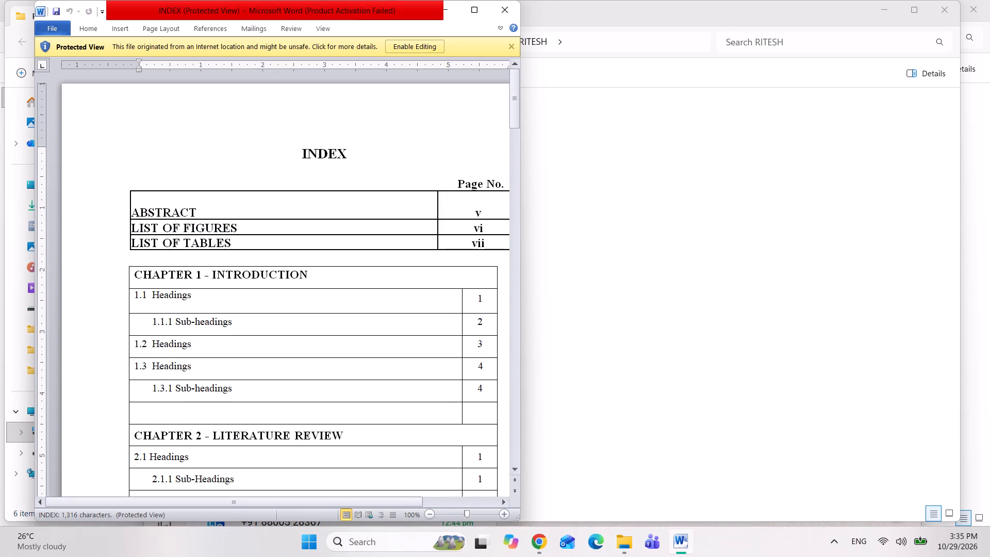
Maximize the INDEX document window and enable editing.
left_click(478, 13)
left_click(387, 38)
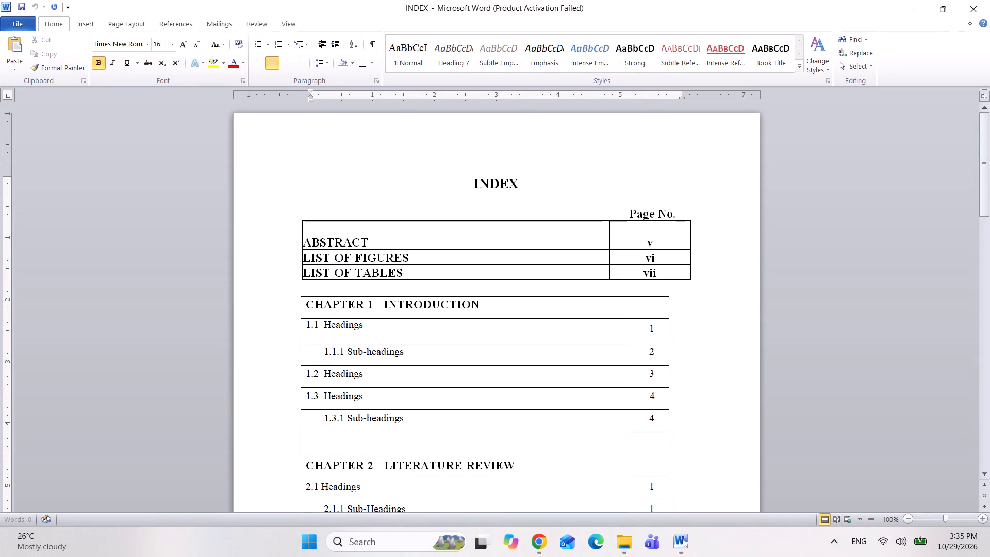
Insert a line break before the "LIST OF FIGURES" heading at the bottom of page 2, moving it onto the next page.
scroll(440, 203, "down", 2)
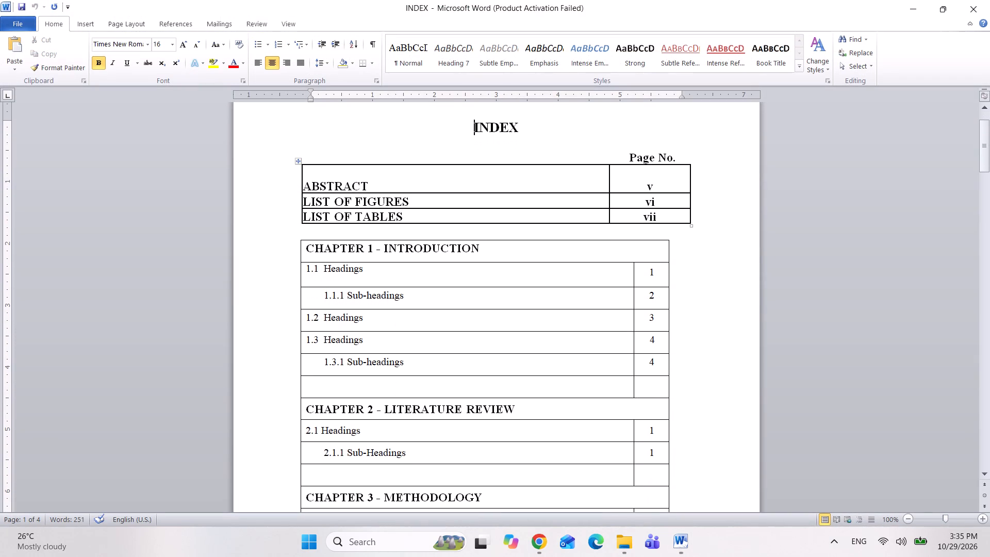
scroll(440, 203, "down", 3)
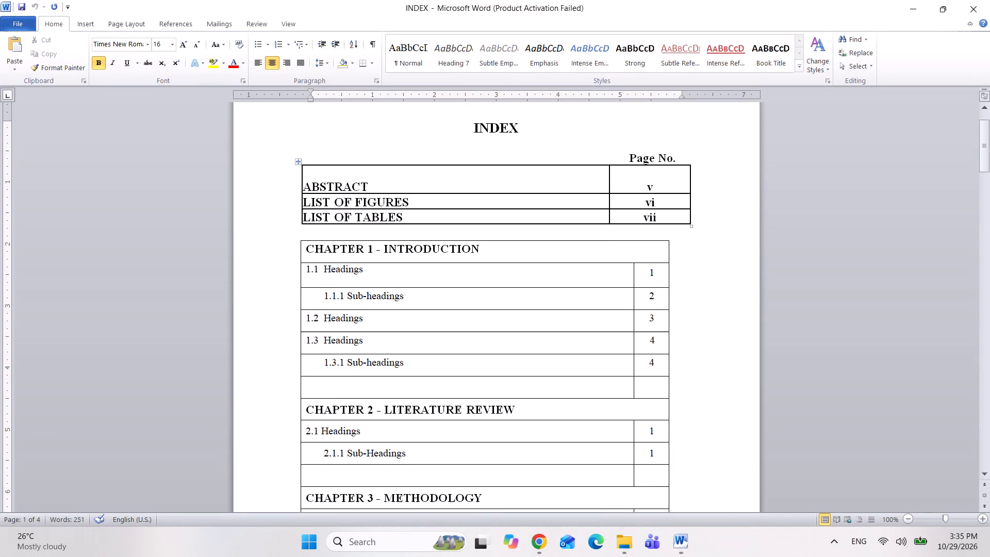
scroll(440, 203, "down", 3)
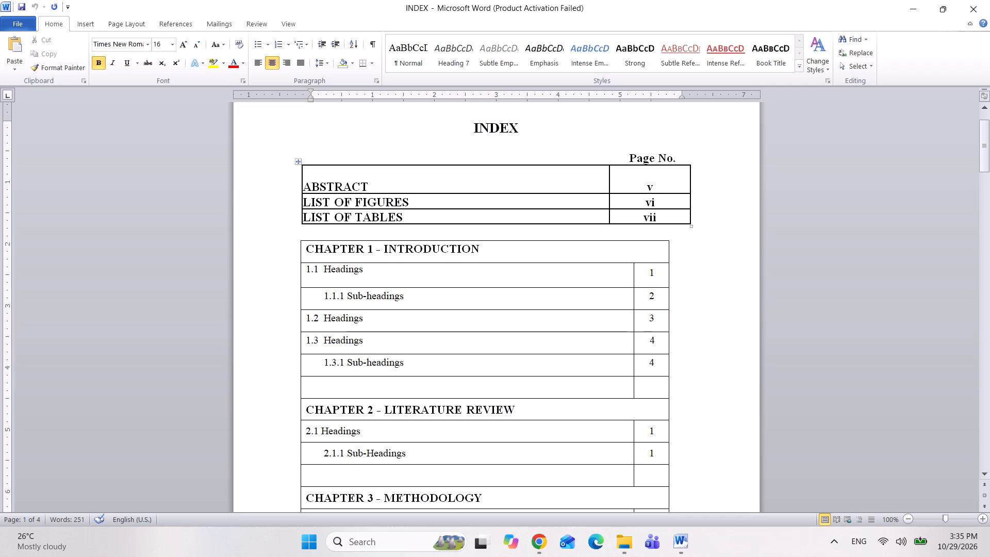
scroll(440, 203, "down", 3)
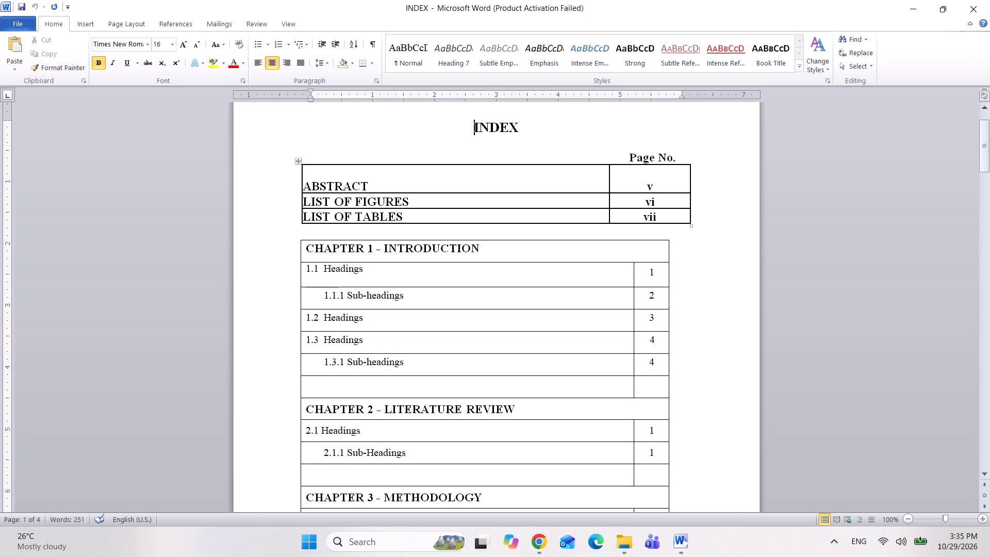
scroll(440, 203, "down", 4)
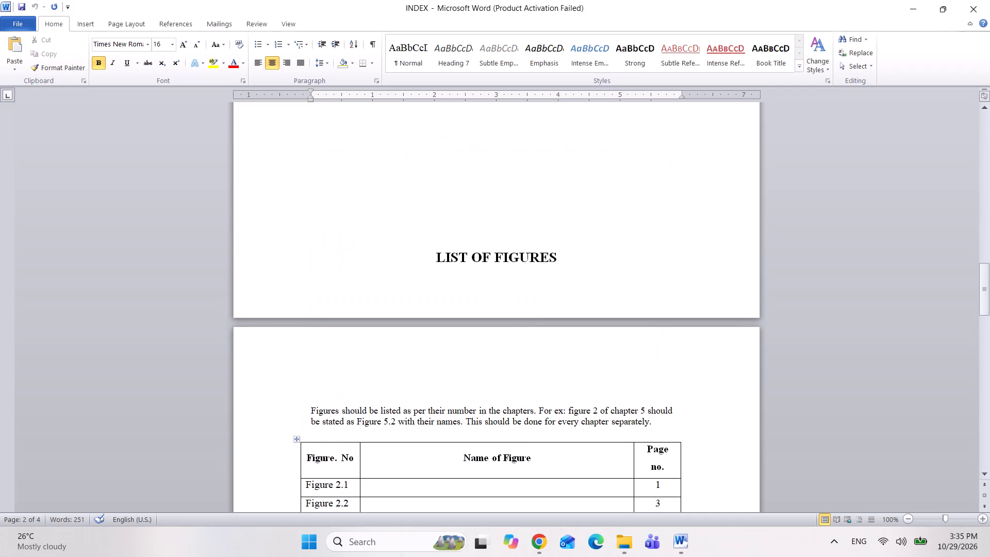
left_click(401, 271)
key("Return")
Delete the "1.3.1 Sub-headings" row from Chapter 1 in the index table.
scroll(401, 271, "up", 2)
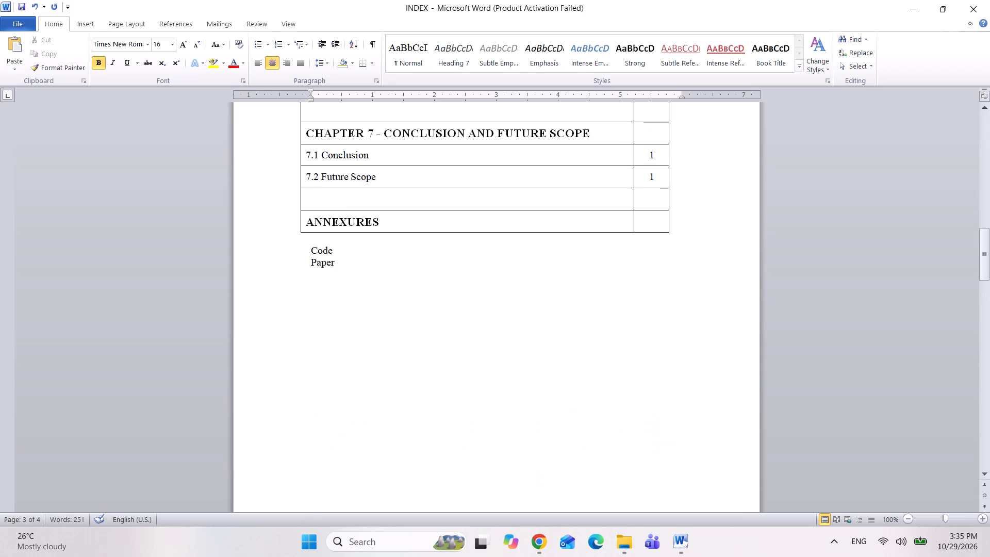
scroll(401, 271, "up", 4)
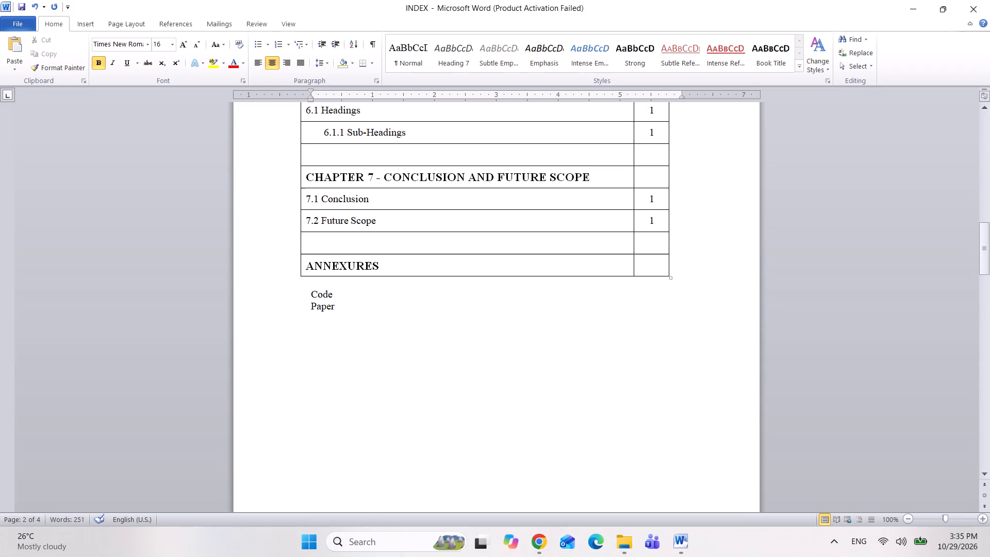
scroll(401, 271, "up", 7)
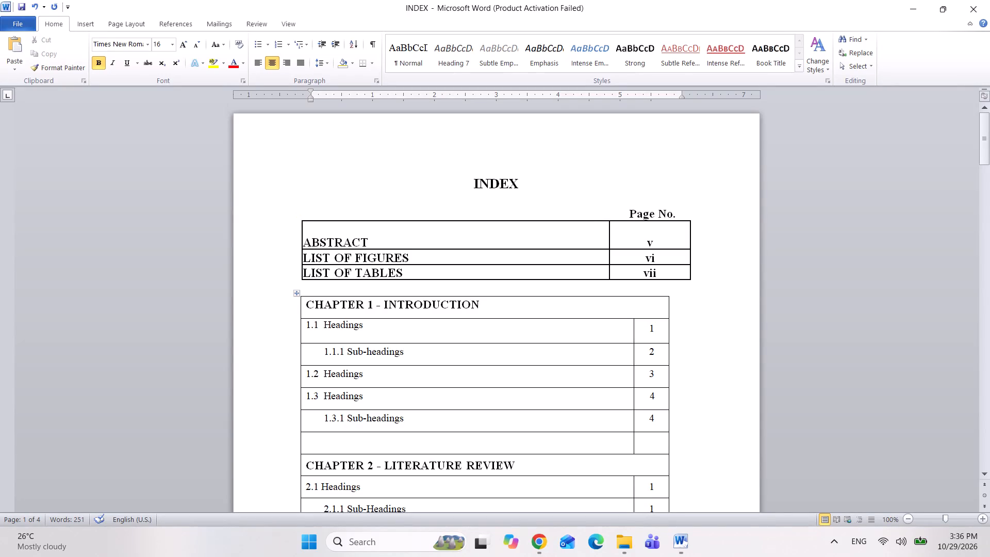
scroll(449, 337, "down", 1)
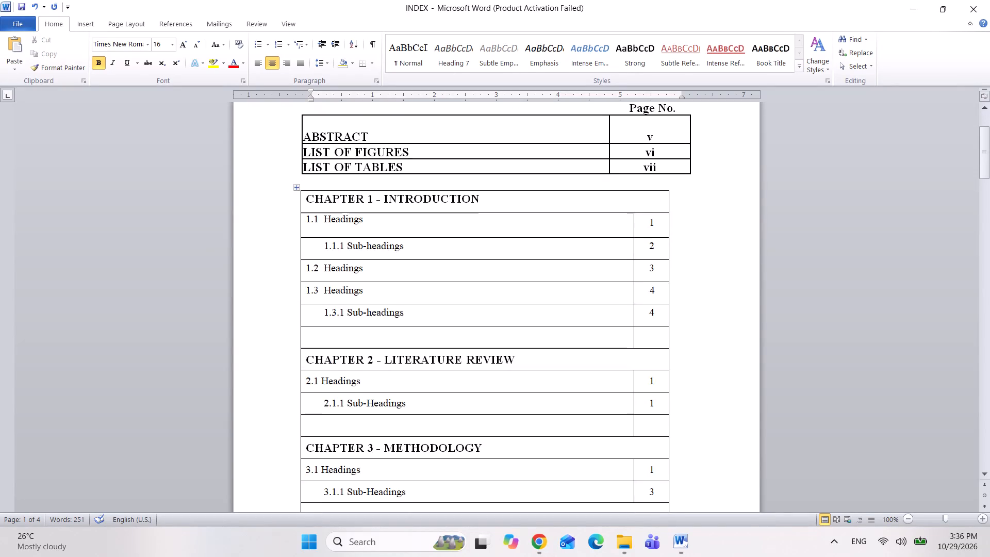
scroll(449, 337, "down", 1)
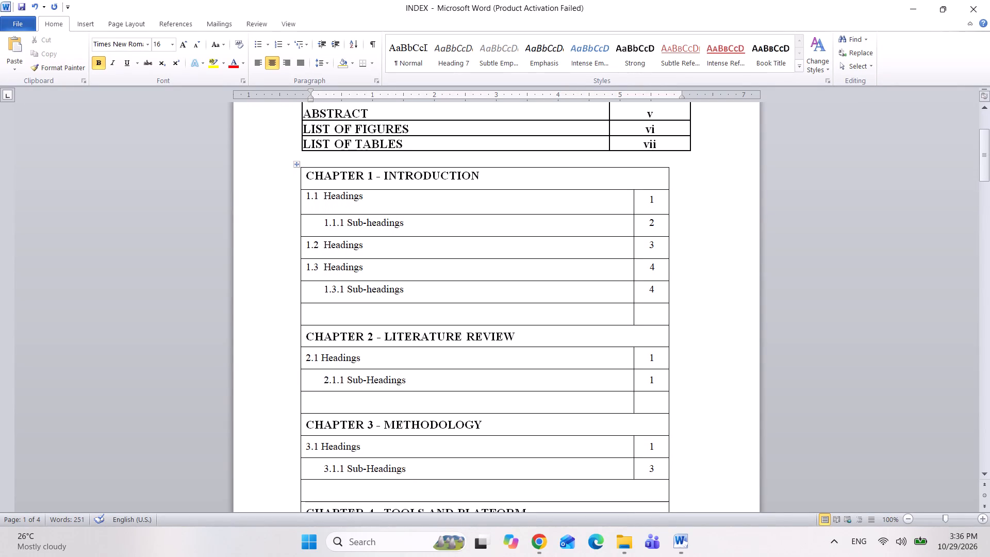
scroll(449, 337, "down", 6)
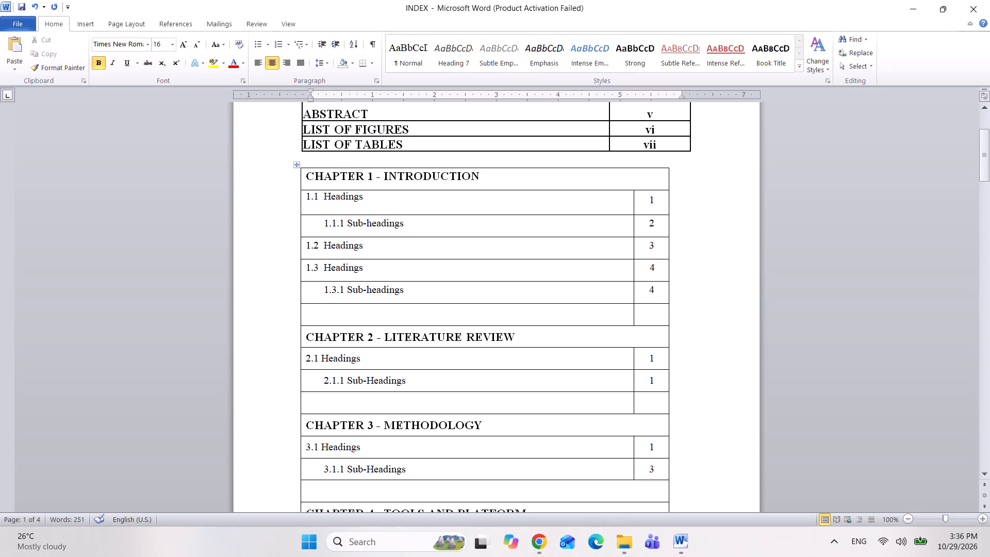
scroll(449, 337, "down", 1)
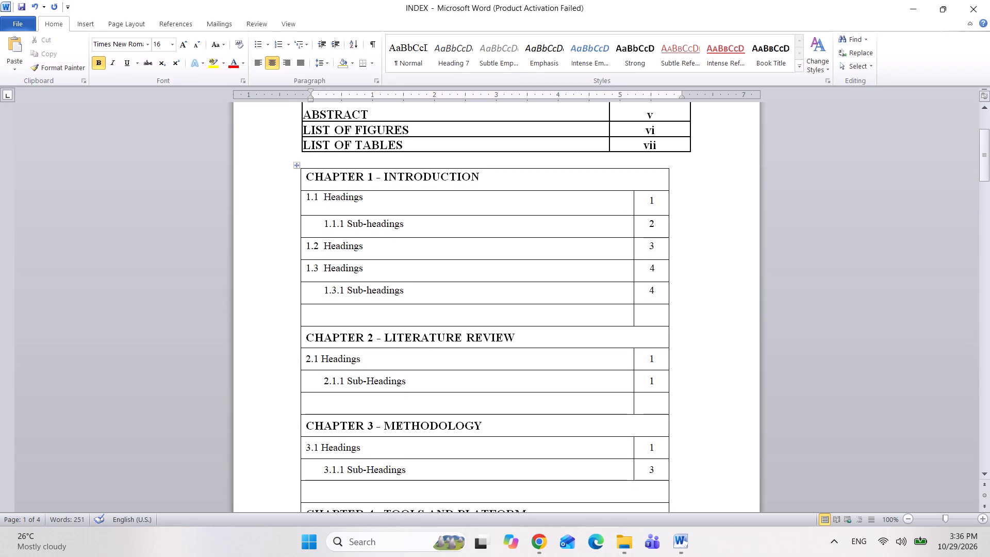
left_click(414, 298)
key("BackSpace")
key("BackSpace")
key("BackSpace")
key("BackSpace")
key("BackSpace")
key("BackSpace")
key("BackSpace")
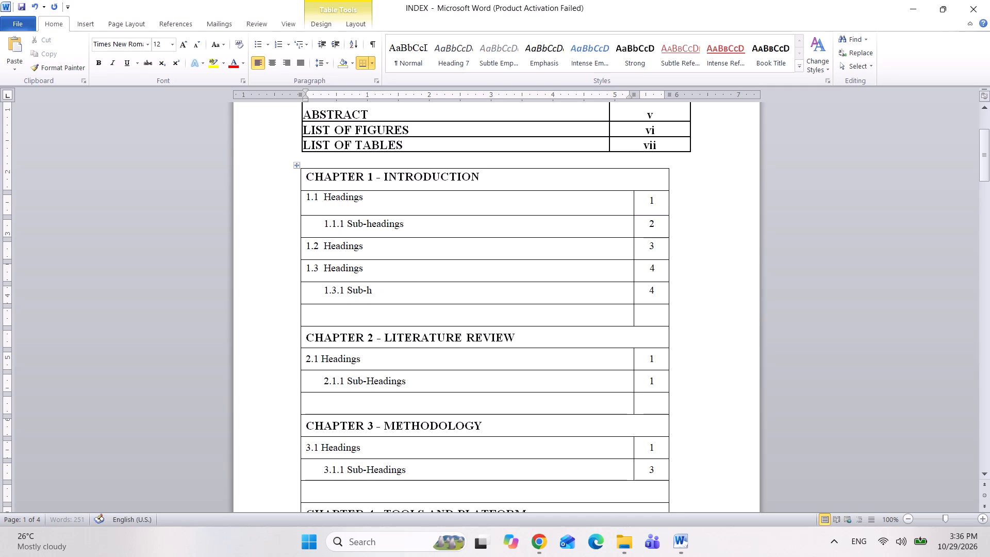
key("BackSpace")
key("BackSpace")
key("BackSpace")
key("BackSpace")
key("BackSpace")
key("BackSpace")
key("BackSpace")
key("BackSpace")
key("BackSpace")
key("BackSpace")
key("BackSpace")
key("BackSpace")
key("BackSpace")
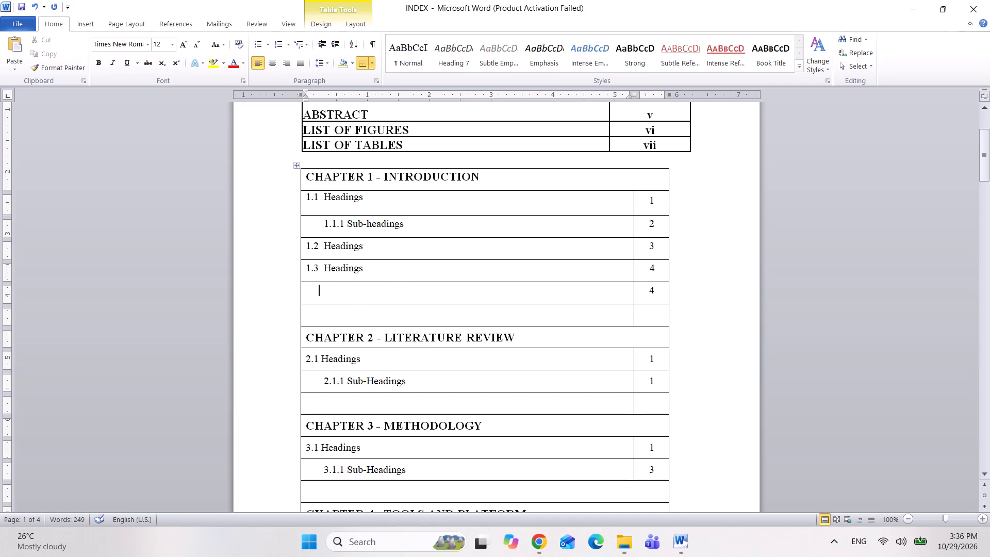
key("BackSpace")
key("BackSpace")
left_click(272, 293)
key("BackSpace")
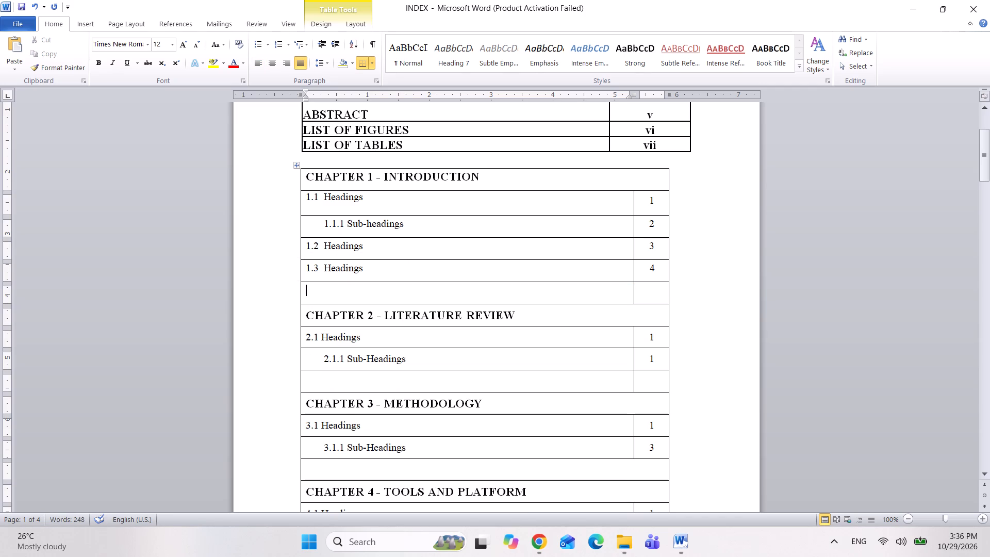
Delete the "1.1.1 Sub-headings" row from Chapter 1 in the index table.
left_click(276, 231)
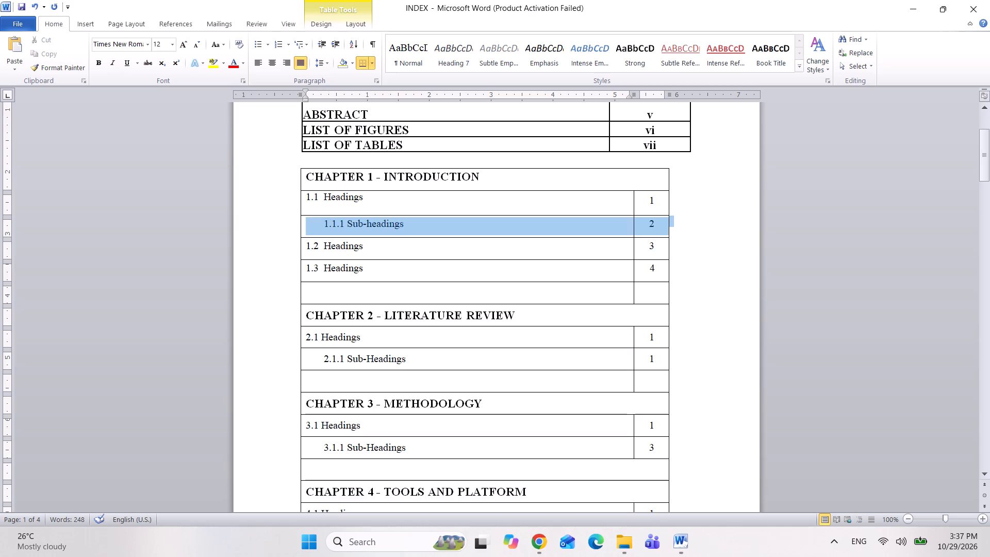
key("BackSpace")
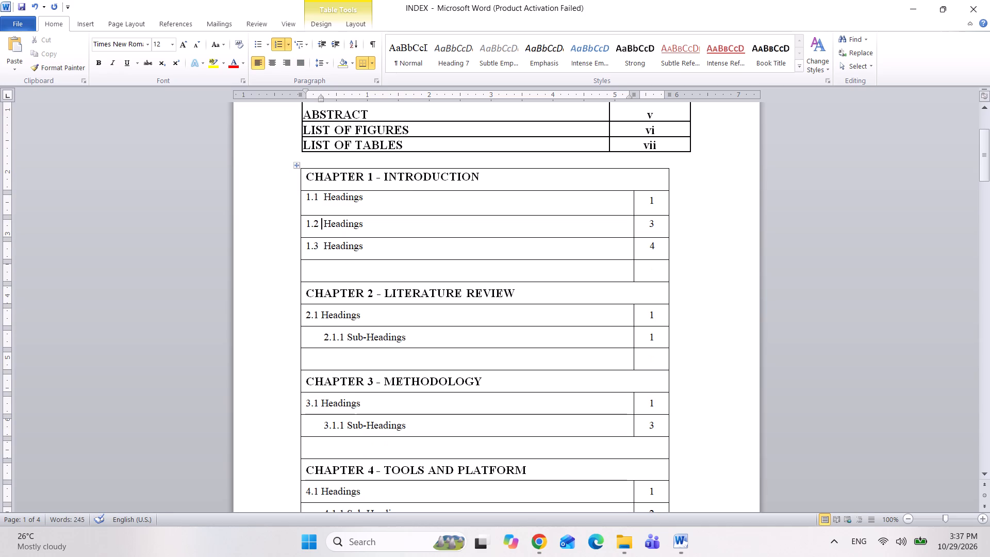
Replace the placeholder text of entry 1.1 under Chapter 1 with "Introduction".
left_click(383, 203)
key("BackSpace")
key("BackSpace")
key("BackSpace")
key("BackSpace")
key("BackSpace")
key("BackSpace")
key("BackSpace")
key("BackSpace")
key("BackSpace")
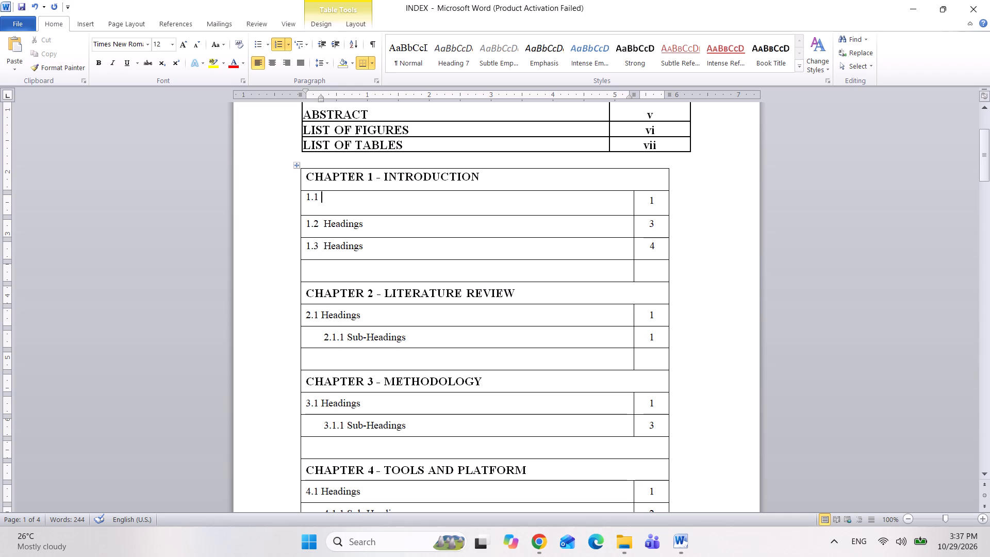
type("IN")
key("BackSpace")
key("BackSpace")
key("n")
key("BackSpace")
type("In")
type("troduc")
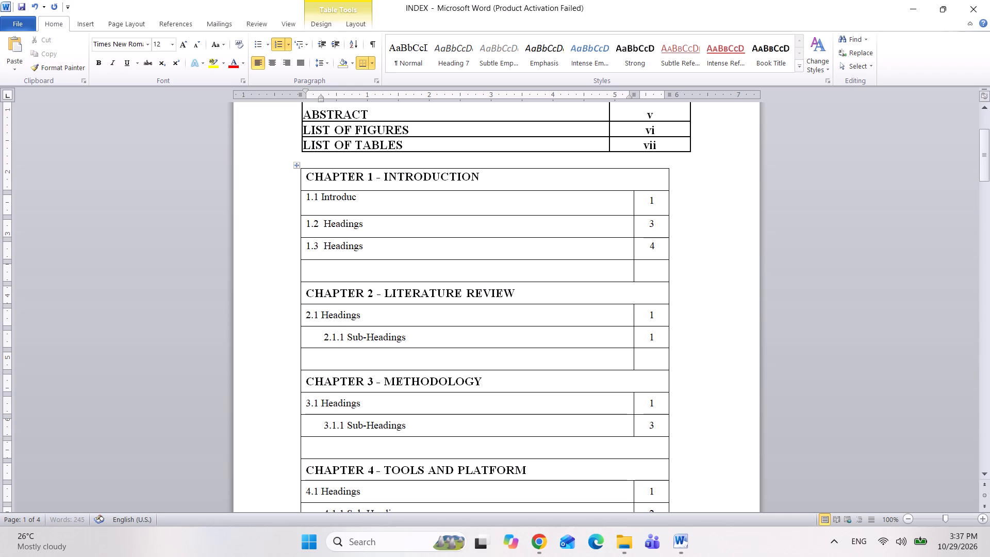
type("tion")
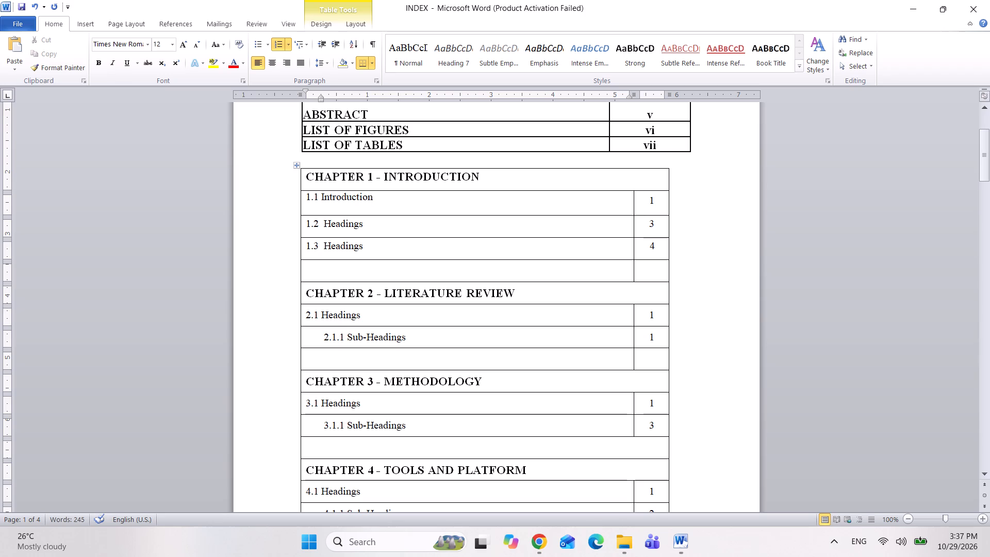
key("BackSpace")
key("BackSpace")
key("BackSpace")
type("ion")
Replace the placeholder text of entry 1.2 under Chapter 1 with "Necessity".
left_click(367, 226)
key("BackSpace")
key("BackSpace")
key("BackSpace")
key("BackSpace")
key("BackSpace")
key("BackSpace")
key("BackSpace")
key("BackSpace")
type("Nece")
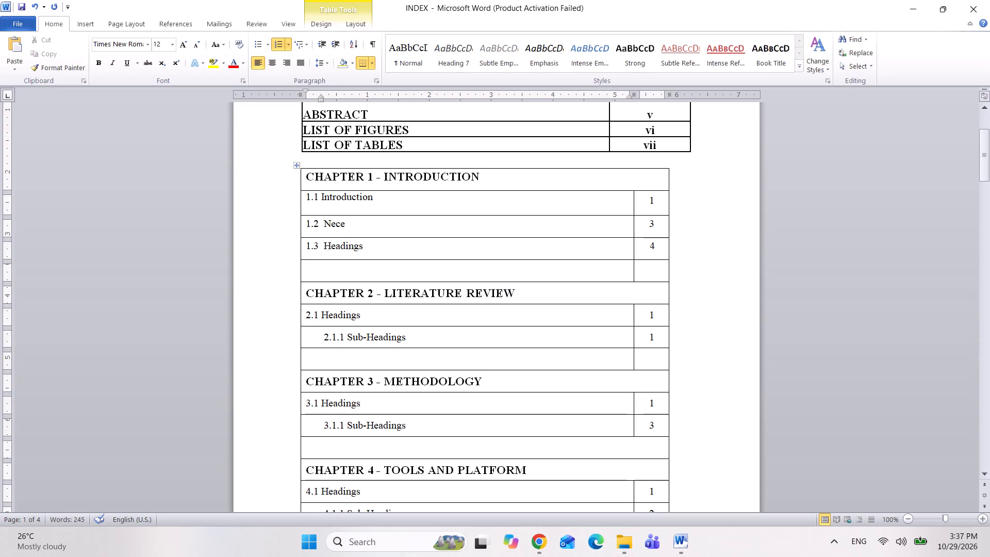
type("ssity")
Replace the placeholder text of entry 1.3 under Chapter 1 with "Objectives".
left_click(369, 246)
key("BackSpace")
key("BackSpace")
key("BackSpace")
key("BackSpace")
key("BackSpace")
key("BackSpace")
key("BackSpace")
key("BackSpace")
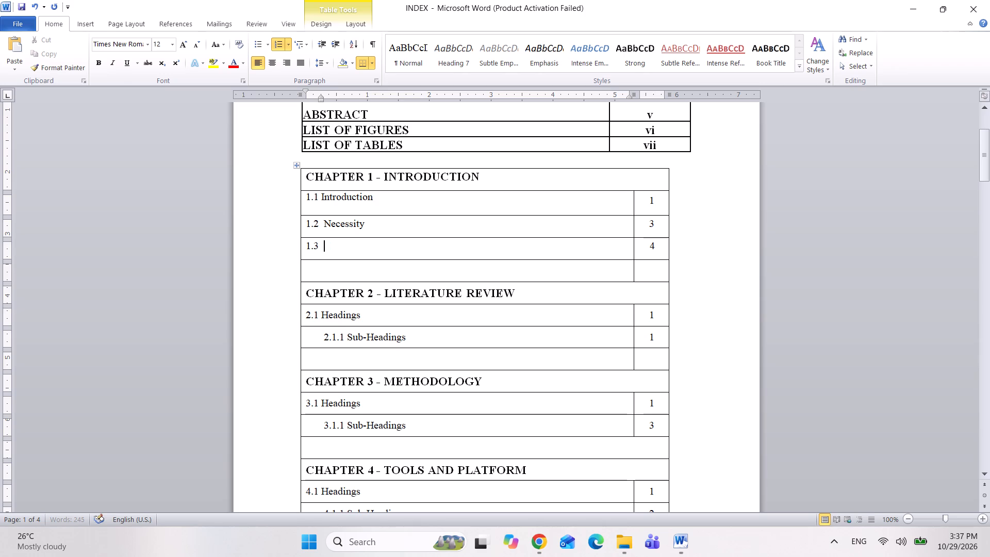
left_click(369, 246)
key("shift+o")
key("b")
key("BackSpace")
type("On")
key("BackSpace")
type("bjr")
key("BackSpace")
key("e")
type("ctives")
Delete the "2.1.1 Sub-Headings" row from Chapter 2 in the index table.
scroll(368, 315, "down", 1)
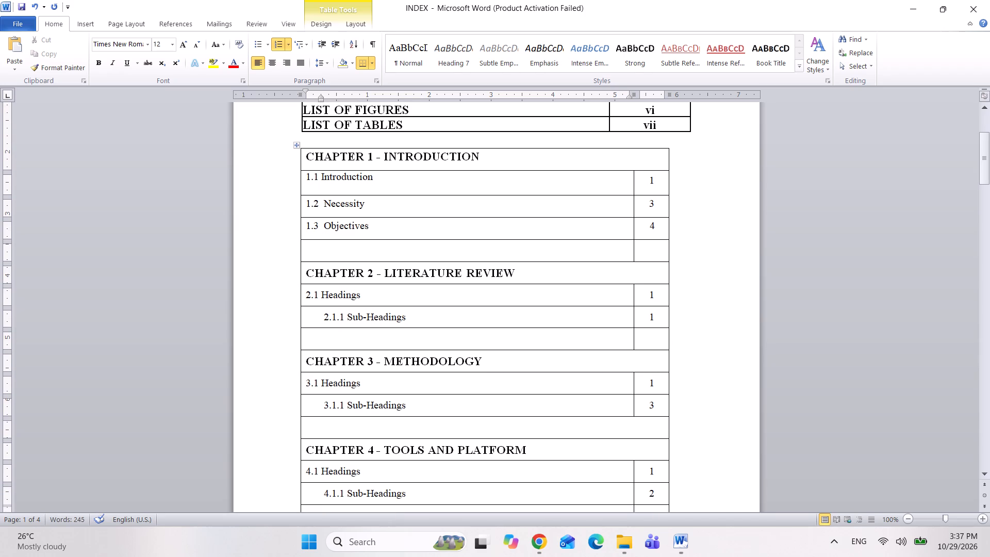
scroll(368, 315, "down", 1)
left_click(282, 322)
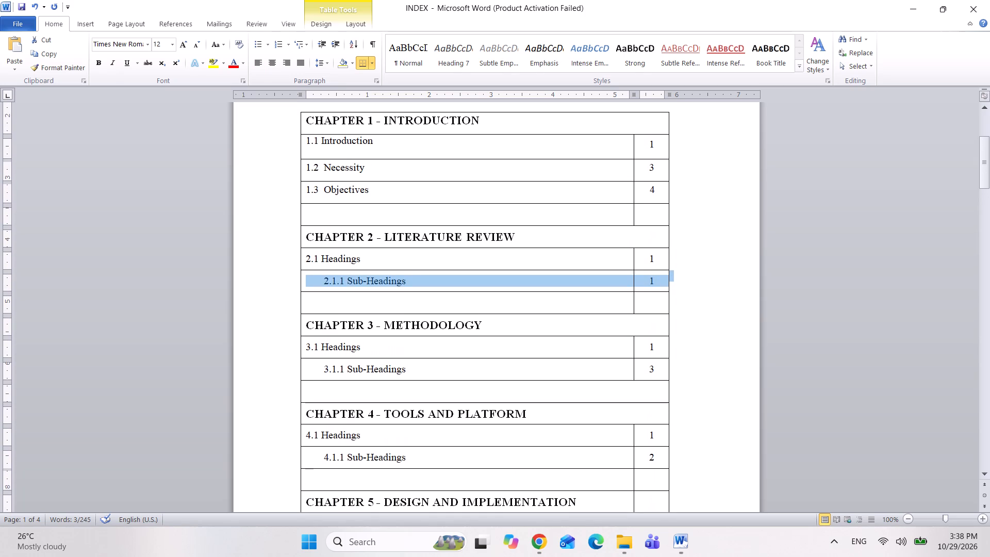
scroll(282, 322, "down", 1)
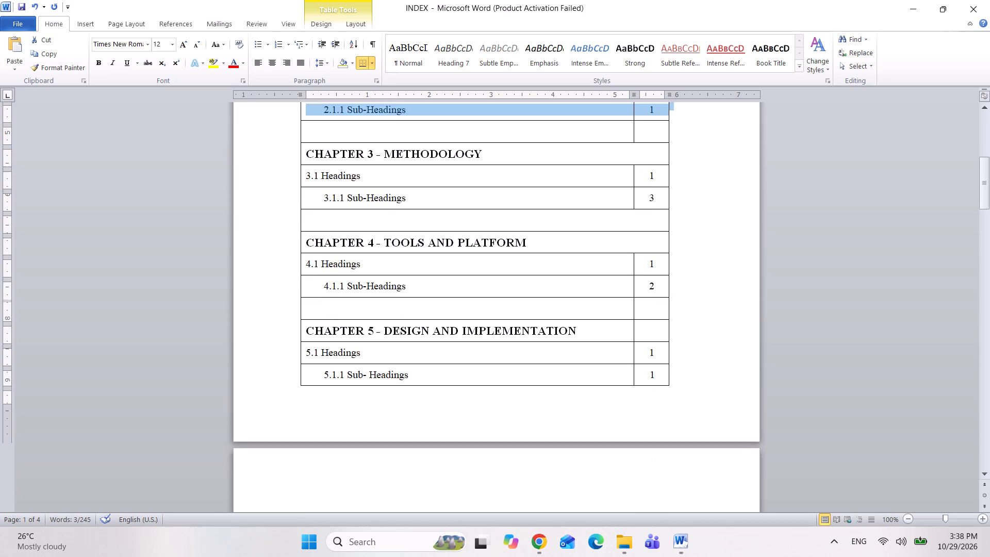
scroll(282, 322, "down", 1)
scroll(282, 322, "up", 1)
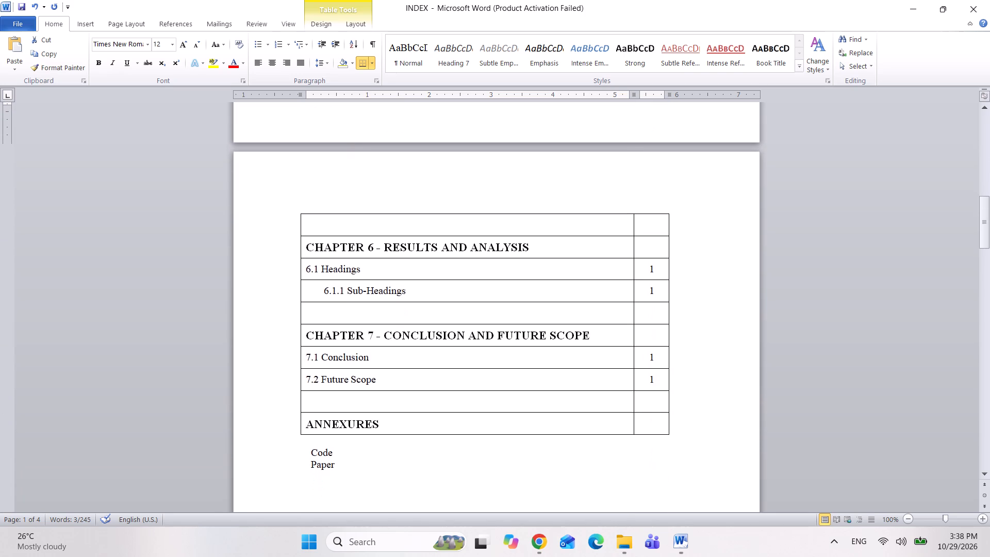
scroll(282, 322, "up", 1)
scroll(282, 322, "down", 1)
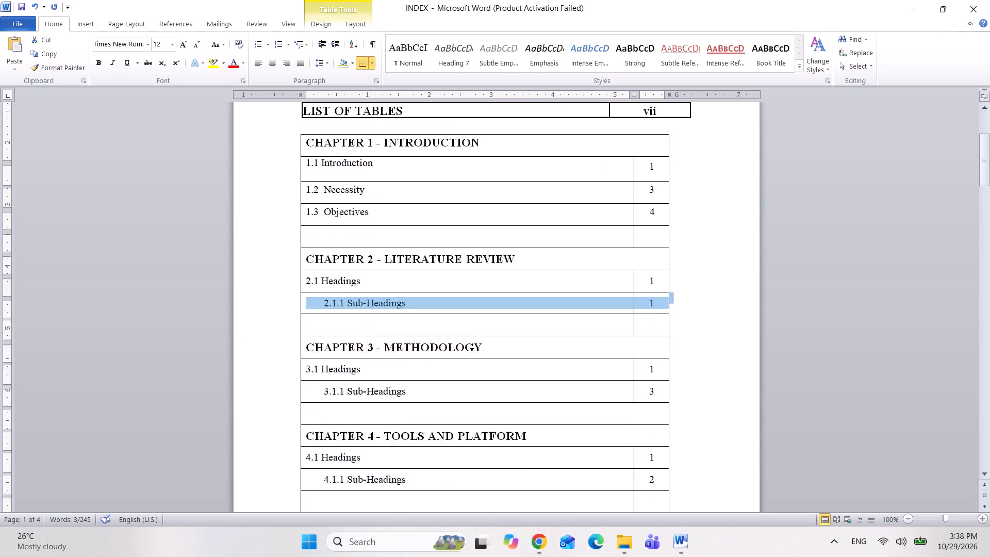
scroll(282, 322, "down", 3)
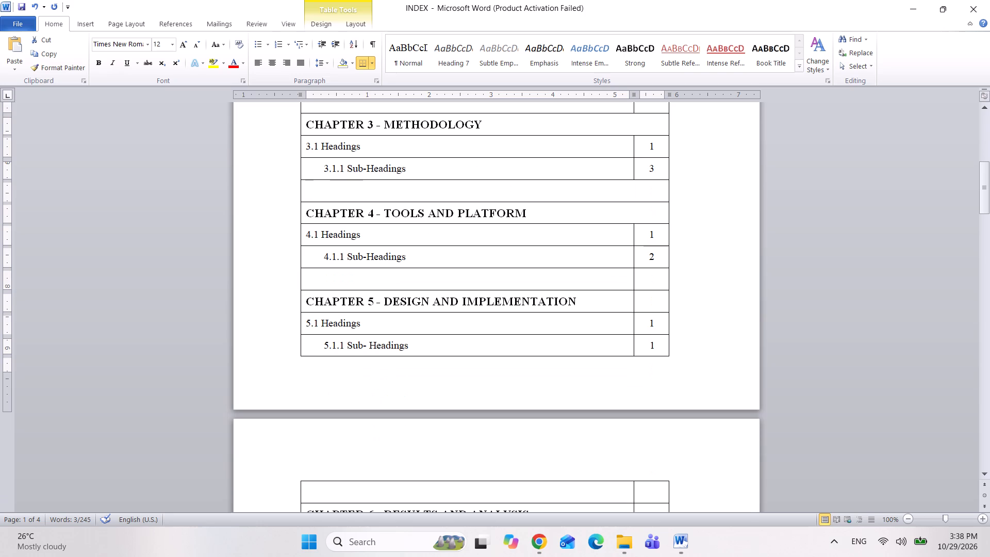
scroll(282, 322, "up", 2)
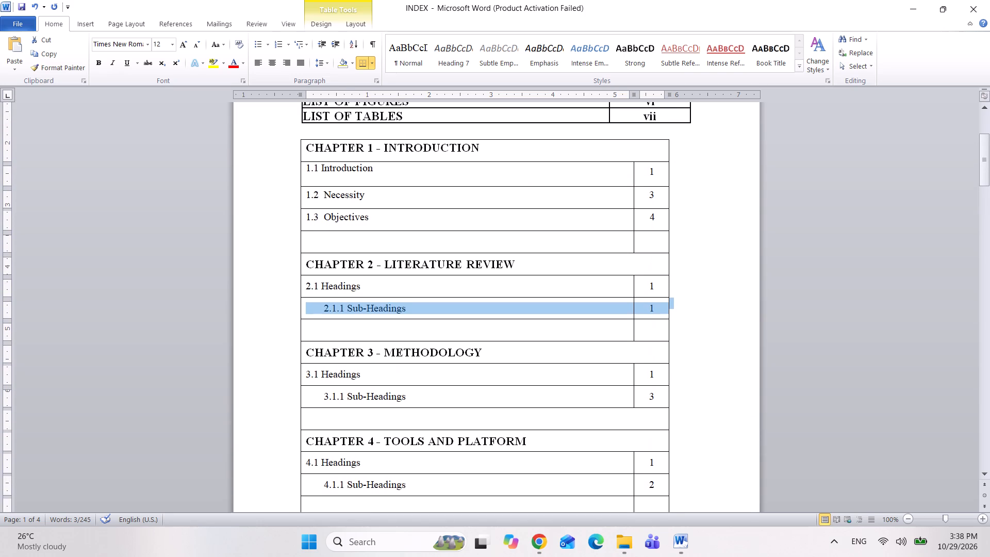
key("BackSpace")
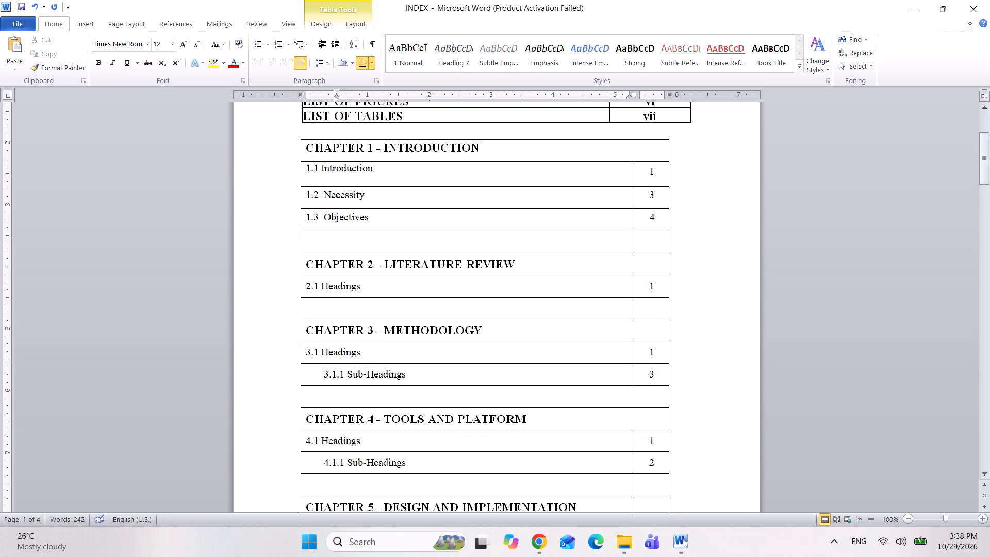
Select the "2.1 Headings" row under Chapter 2 in the index table.
left_click(275, 291)
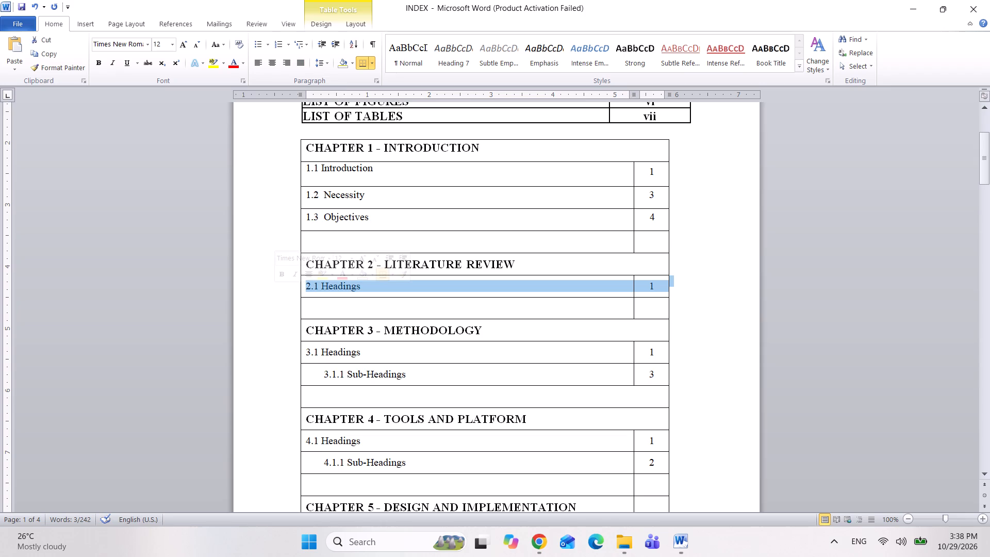
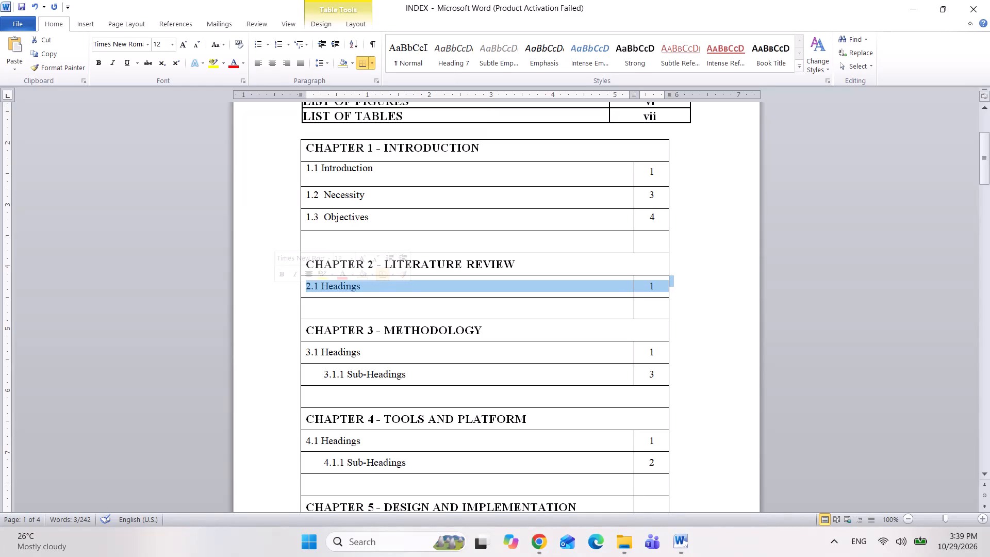
Look through the INDEX tables, from the front-matter entries to the Chapter 7 headings, checking their layout and page numbers.
scroll(275, 291, "up", 3)
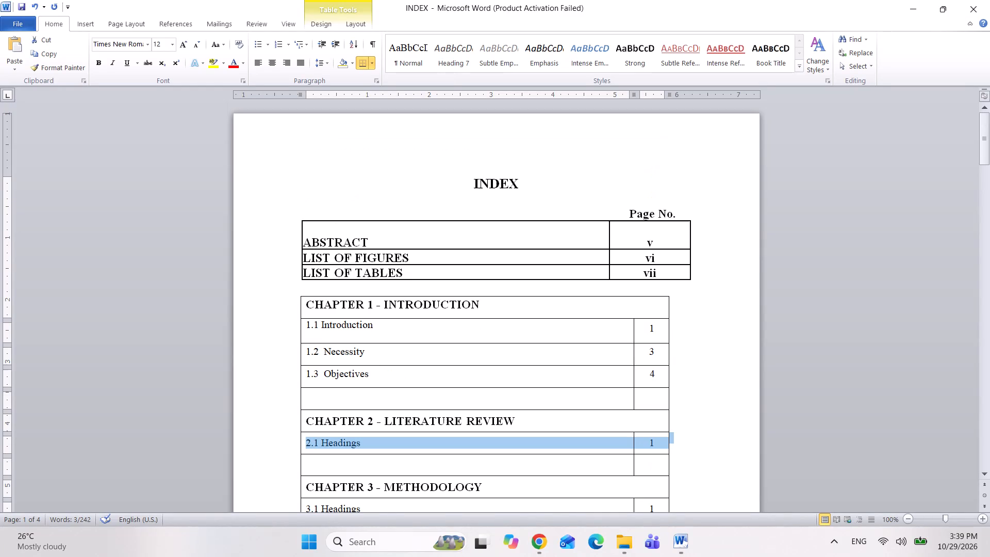
scroll(275, 291, "up", 1)
scroll(275, 291, "down", 3)
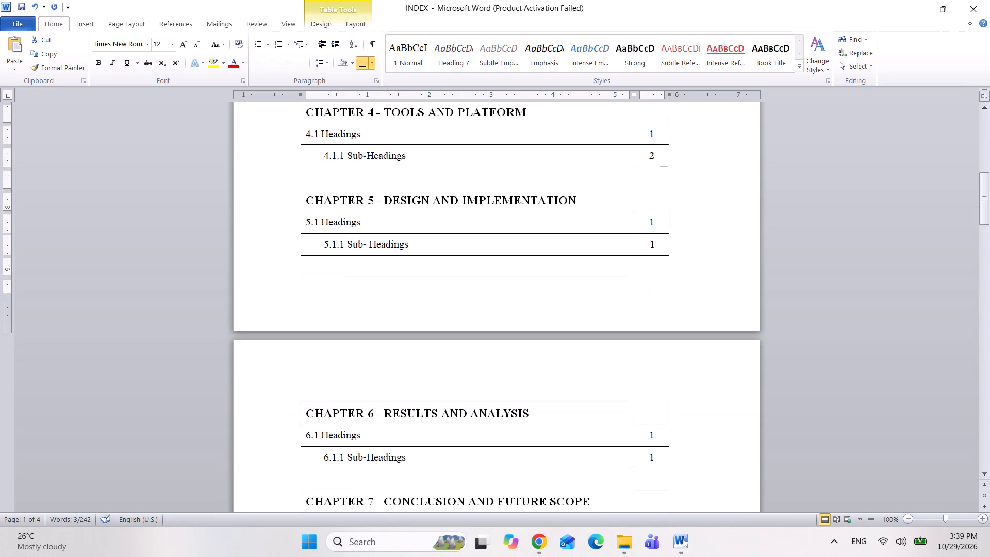
scroll(275, 291, "down", 3)
scroll(275, 291, "up", 2)
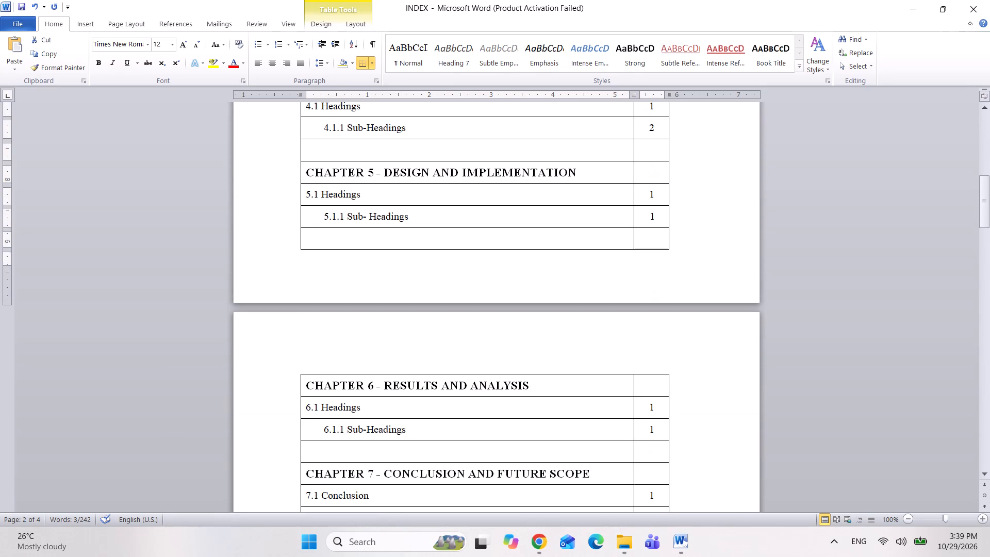
scroll(275, 291, "up", 3)
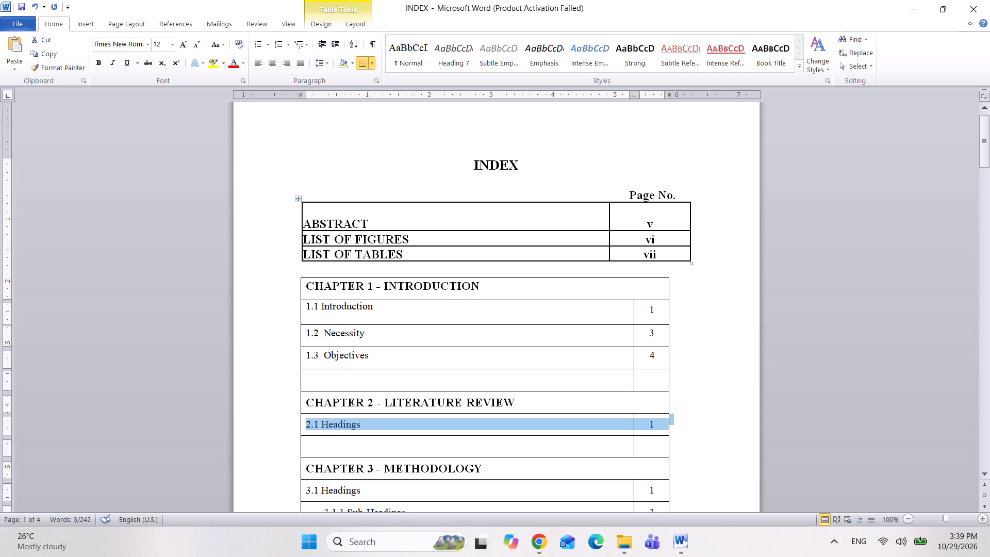
scroll(401, 232, "down", 1)
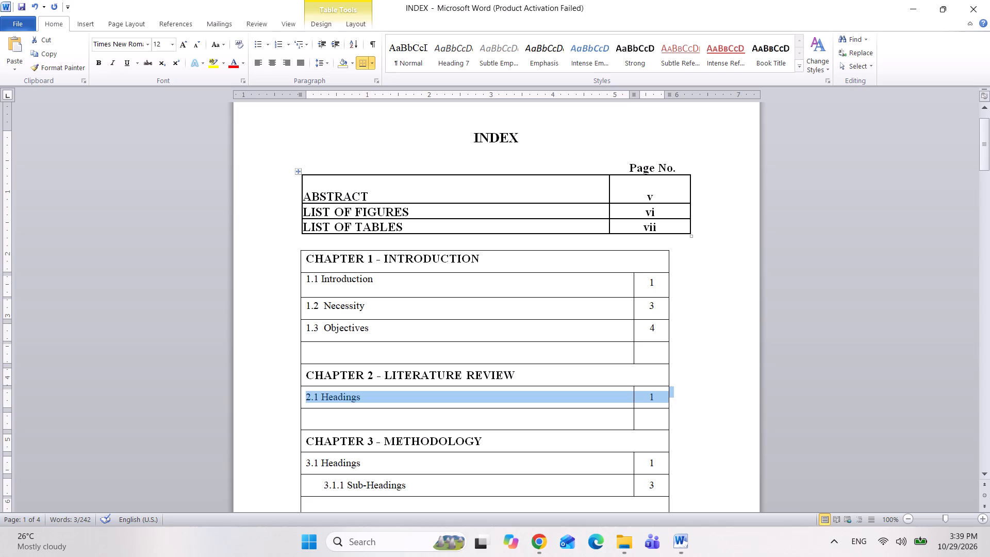
scroll(401, 232, "down", 1)
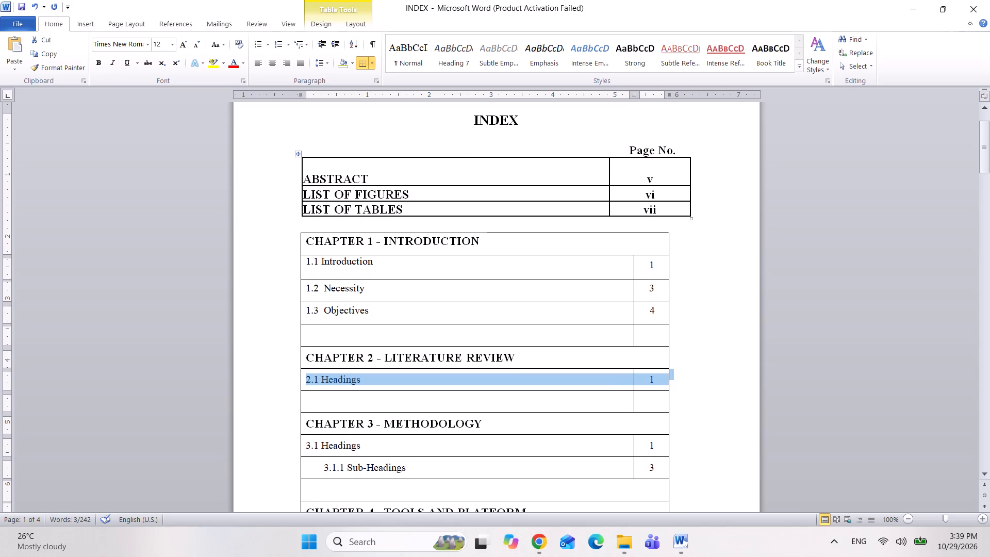
scroll(401, 232, "down", 1)
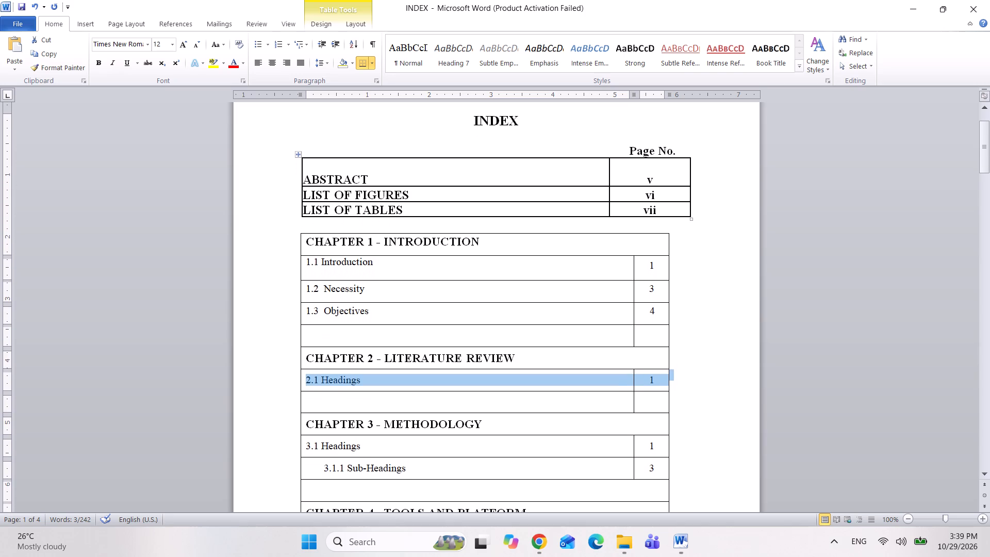
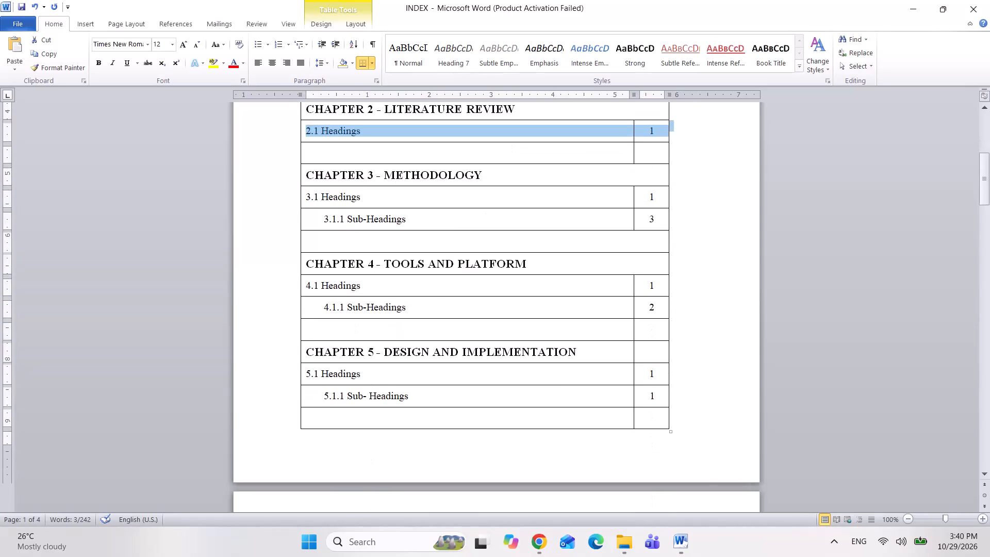
Look over the List of Tables page and the index entries for Chapter 6, Chapter 7 and the annexures.
scroll(401, 232, "down", 2)
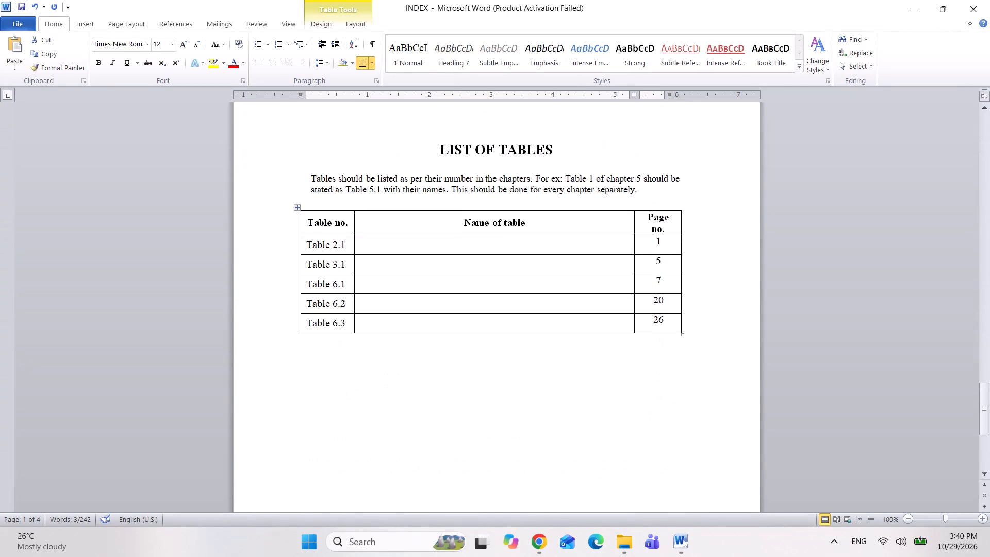
scroll(401, 232, "down", 2)
scroll(401, 232, "up", 5)
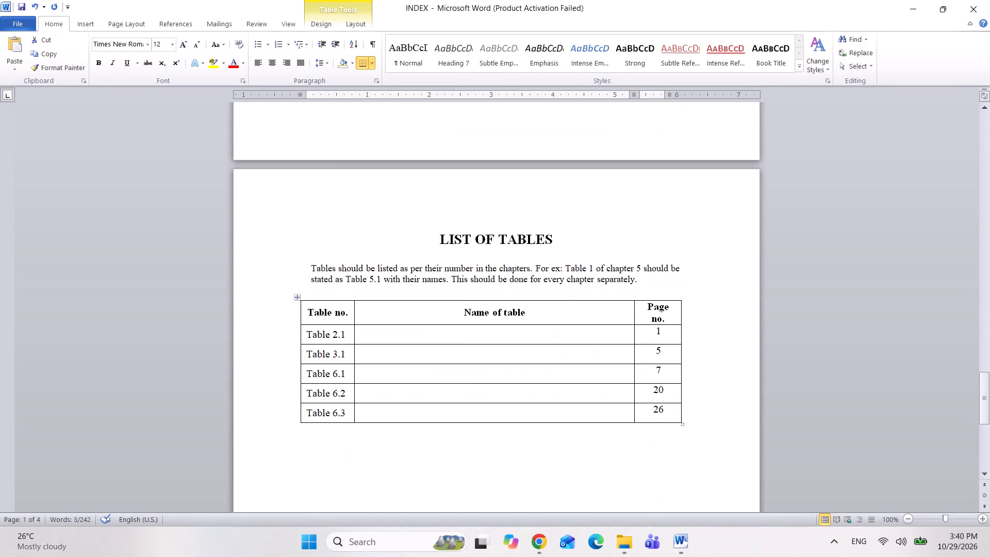
scroll(401, 232, "up", 2)
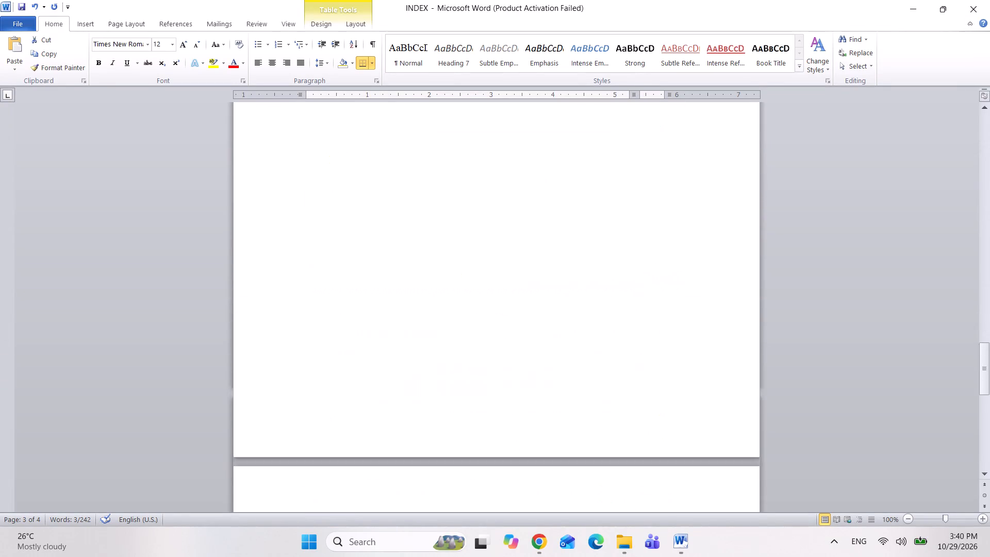
scroll(401, 232, "up", 6)
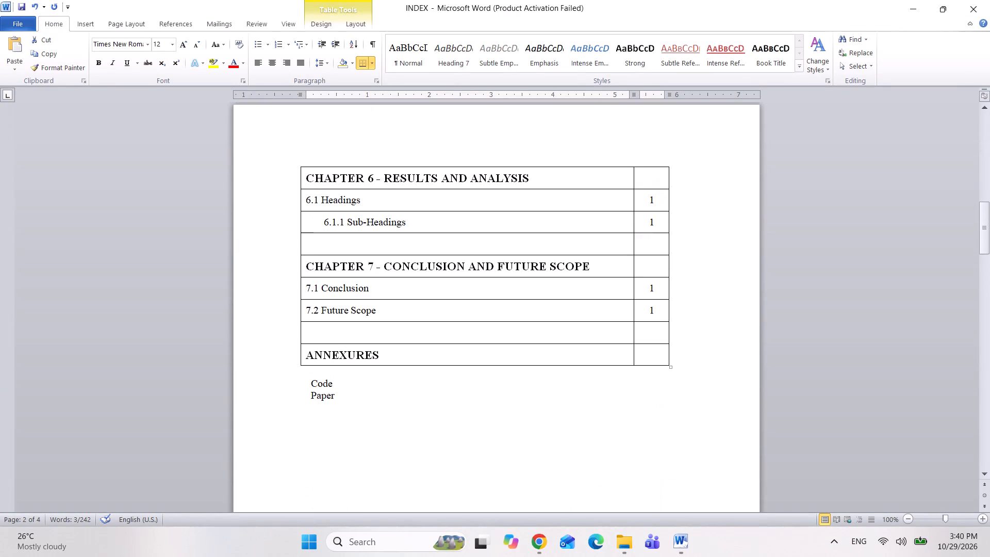
scroll(401, 232, "up", 1)
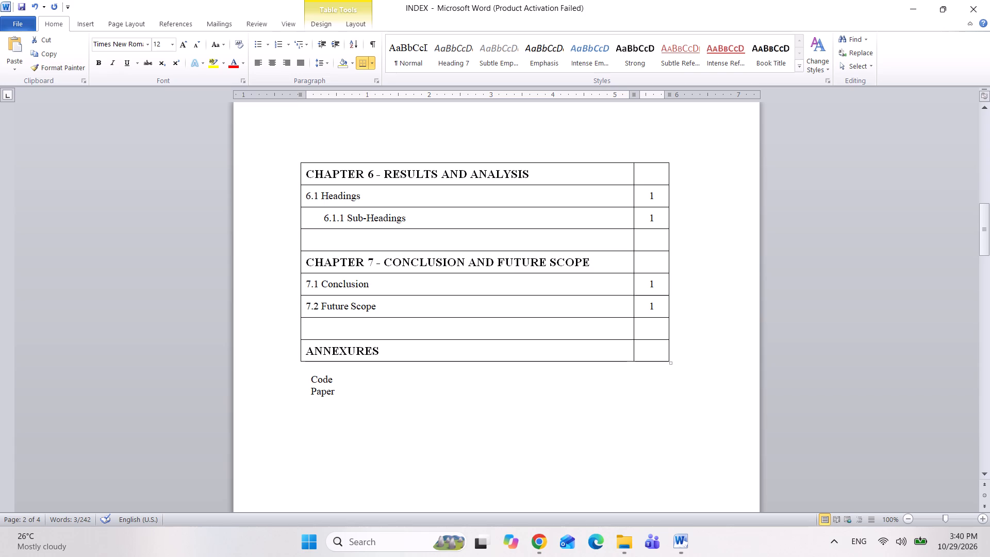
scroll(401, 232, "down", 3)
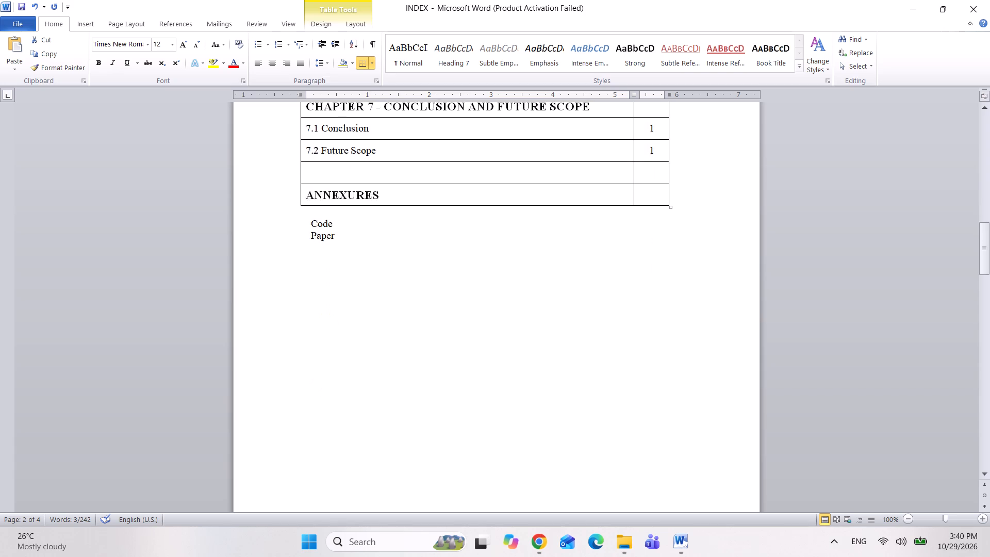
Insert three blank lines above the LIST OF FIGURES heading to move it onto the page with its table.
scroll(401, 232, "down", 2)
scroll(401, 232, "up", 1)
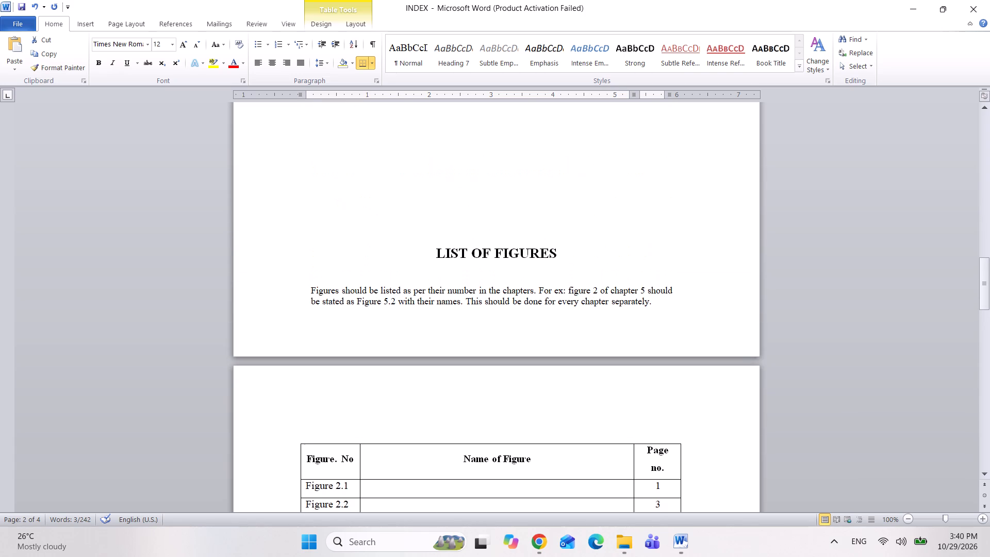
left_click(401, 232)
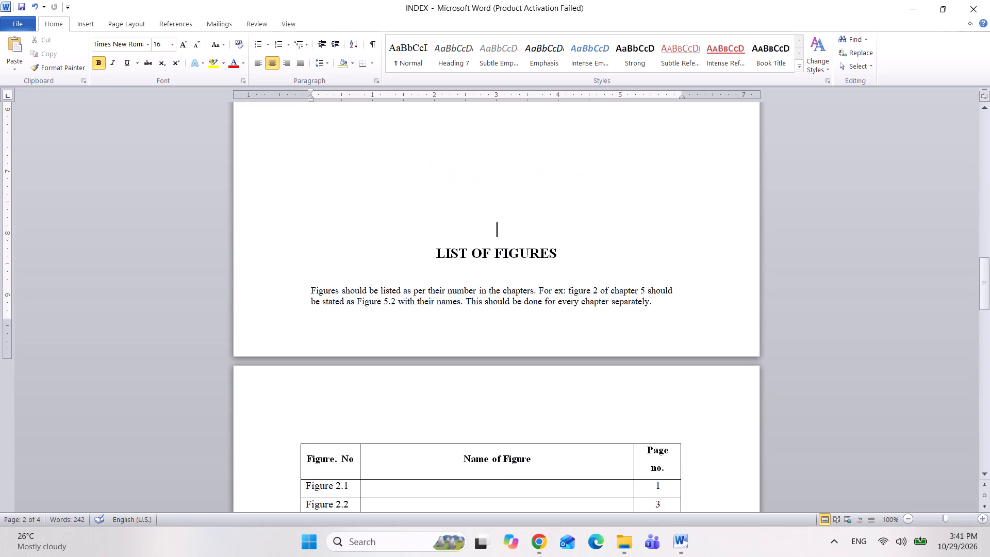
key("Return")
key("Return")
key("Return")
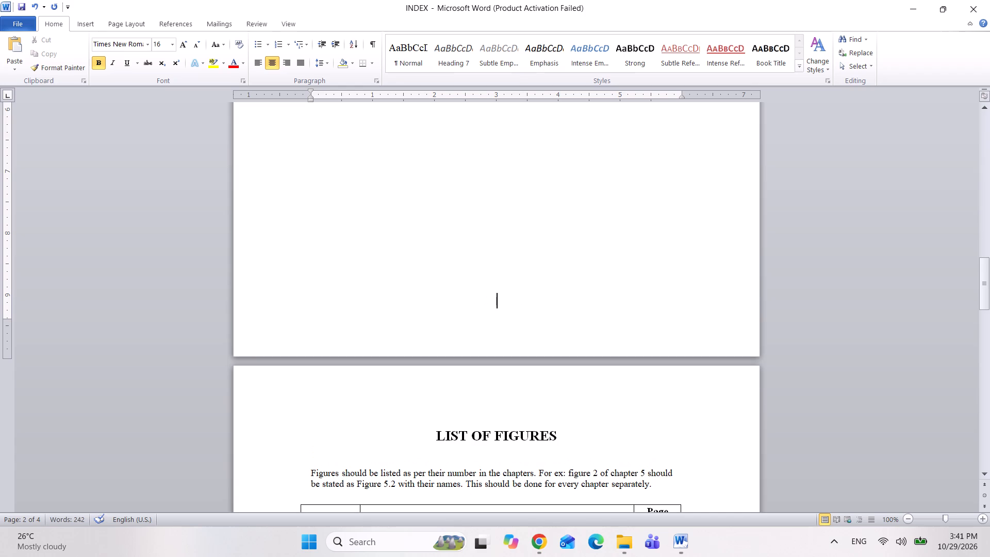
Examine the page layout from the Chapter 5 entries through the List of Figures to the List of Tables.
scroll(401, 232, "right", 1)
scroll(401, 232, "up", 1)
scroll(401, 232, "down", 1)
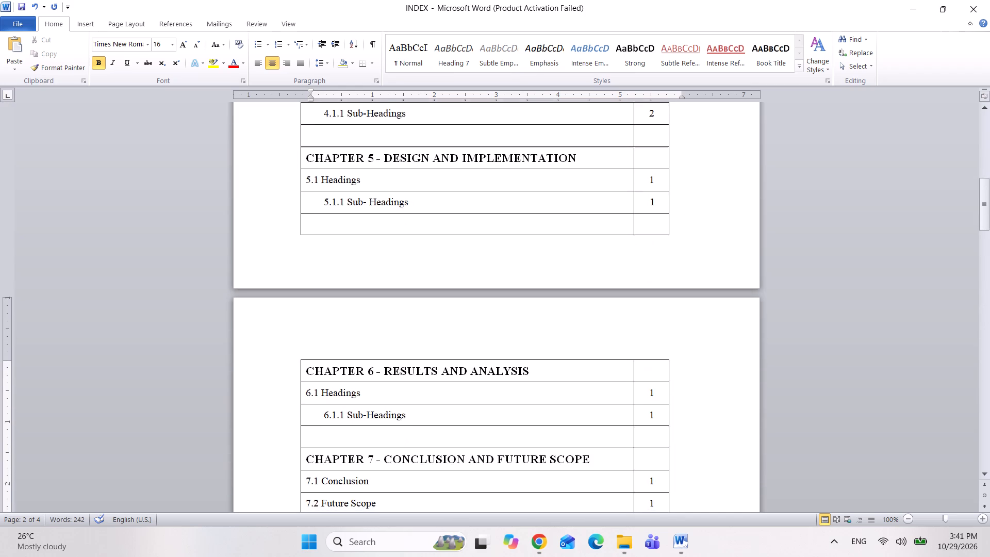
scroll(401, 232, "down", 1)
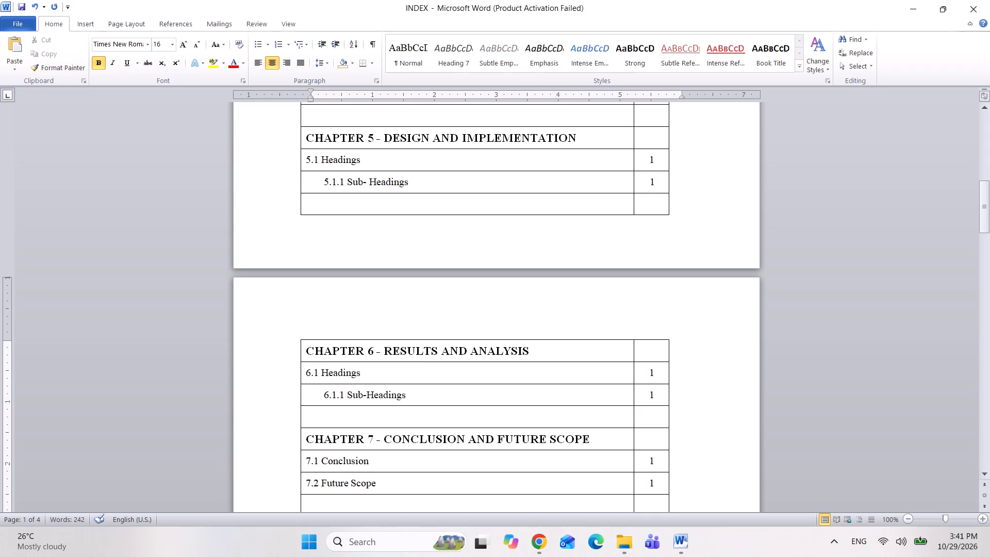
scroll(401, 232, "down", 1)
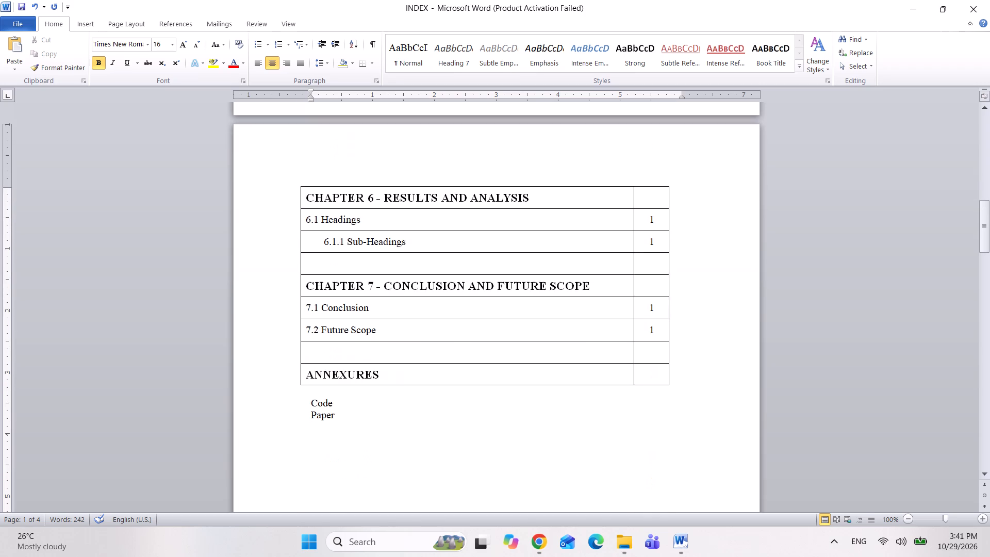
scroll(401, 232, "down", 1)
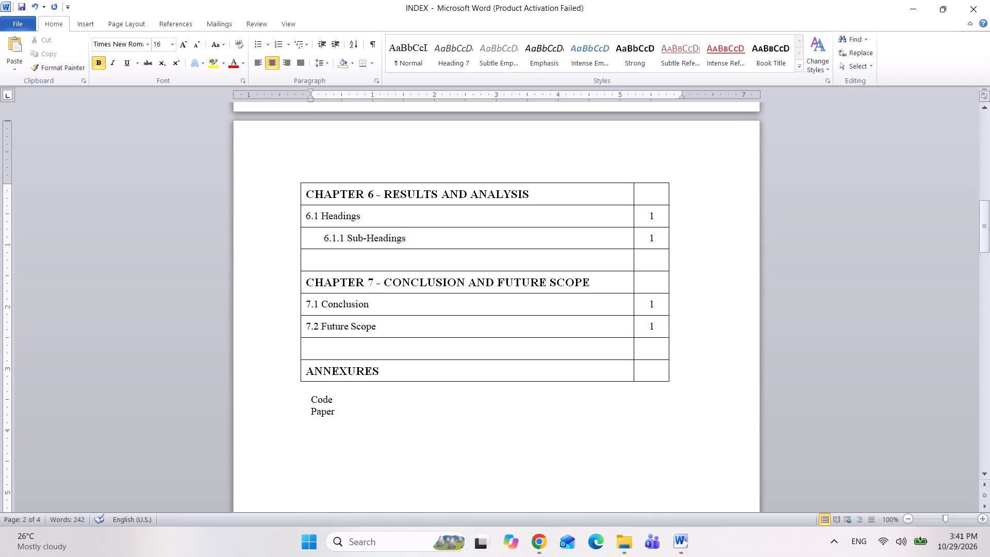
scroll(401, 232, "down", 1)
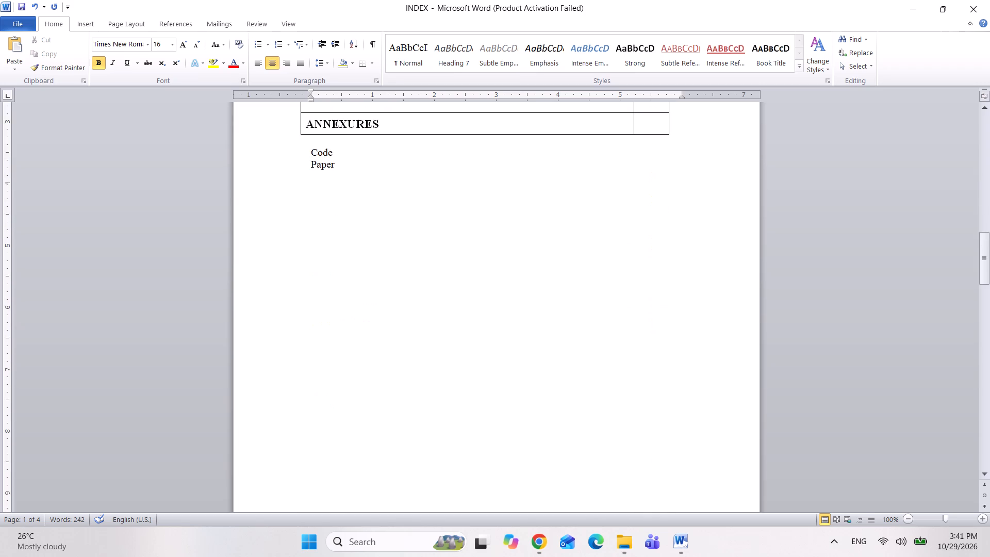
scroll(401, 232, "down", 2)
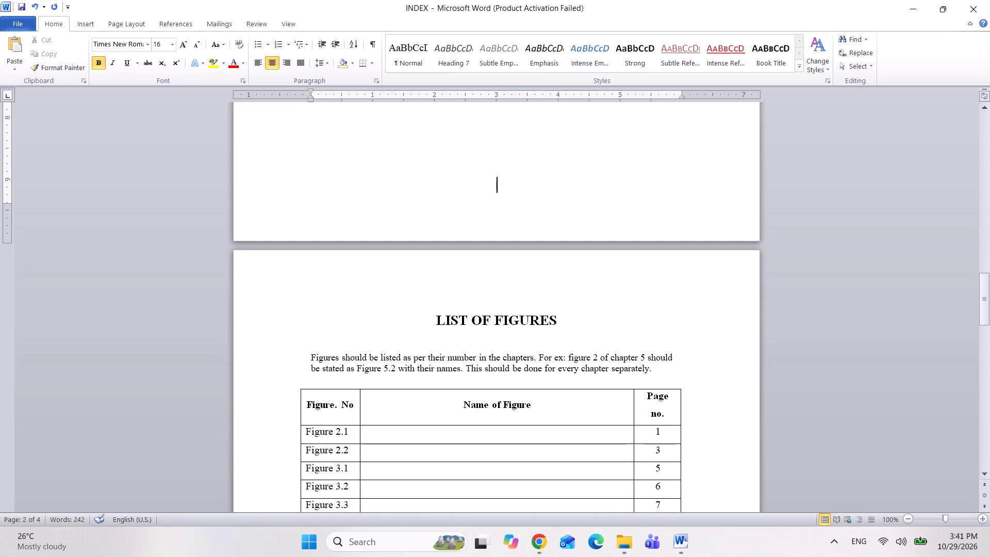
scroll(401, 232, "down", 4)
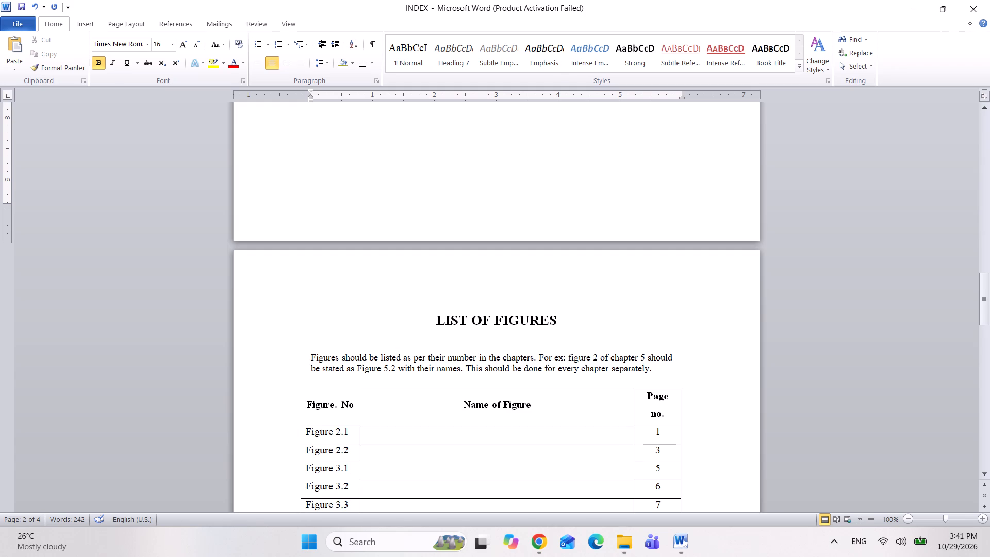
scroll(401, 232, "down", 2)
scroll(401, 232, "up", 1)
scroll(401, 232, "down", 1)
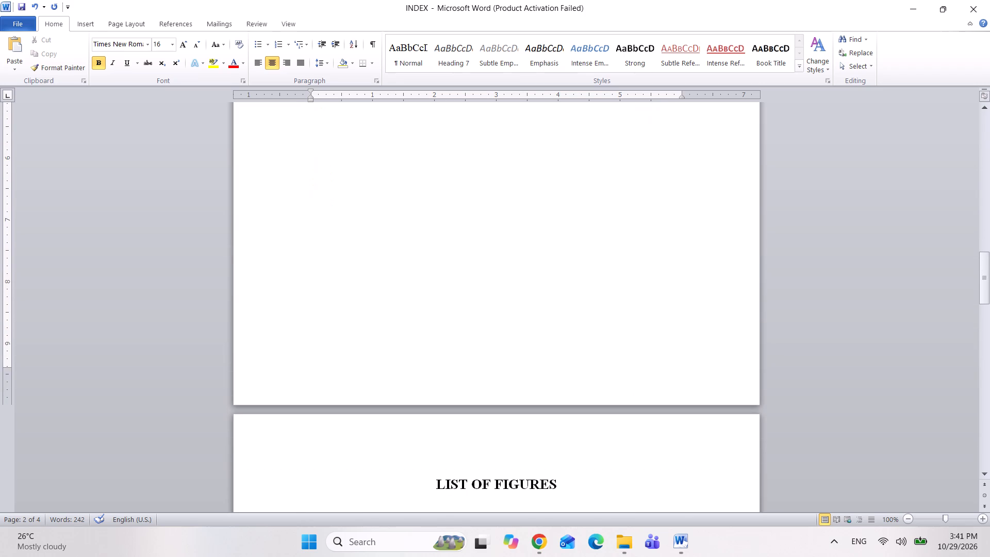
scroll(401, 232, "down", 2)
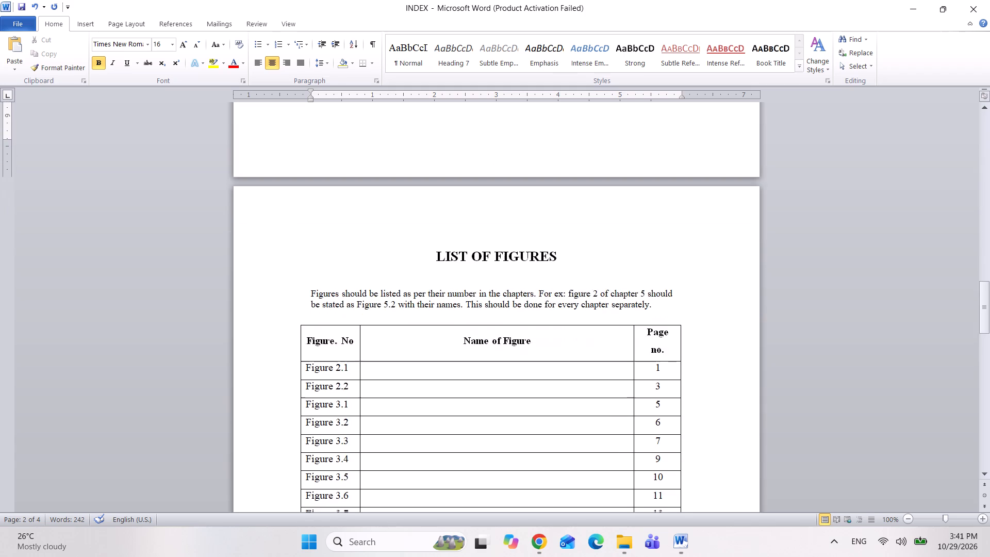
scroll(401, 232, "down", 4)
scroll(401, 232, "up", 3)
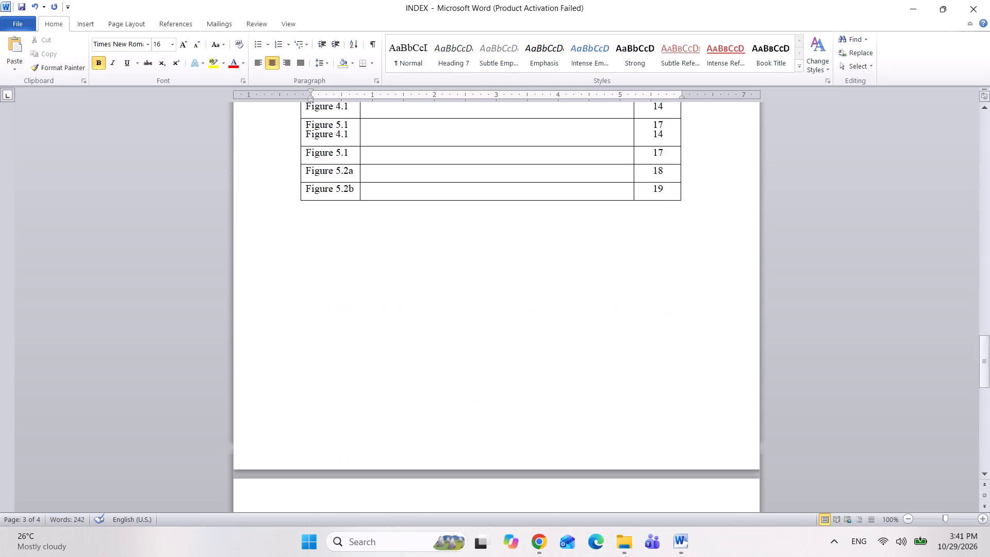
scroll(401, 232, "up", 2)
scroll(401, 232, "down", 1)
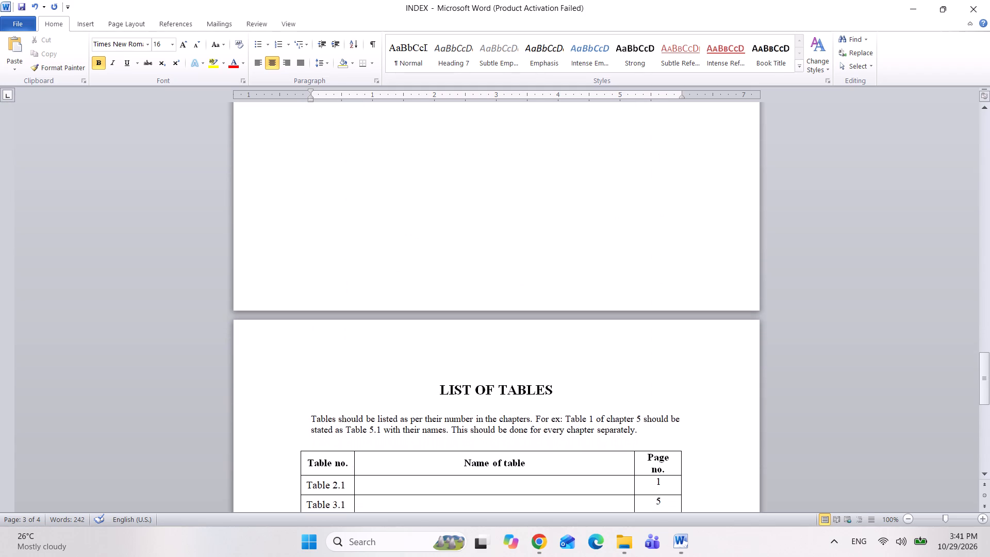
scroll(401, 232, "down", 2)
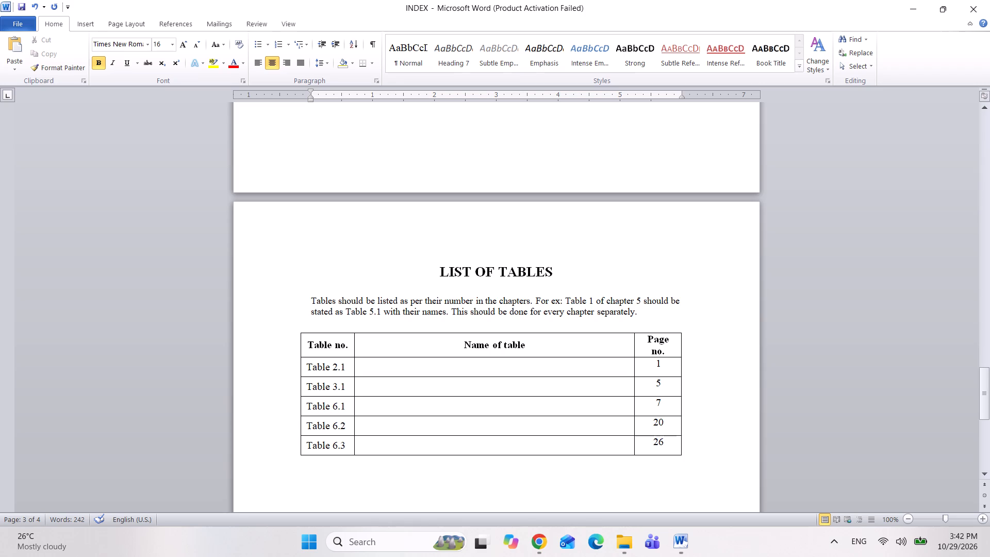
Delete the 2.1 Headings row under CHAPTER 2 - LITERATURE REVIEW in the index table.
scroll(401, 232, "up", 7)
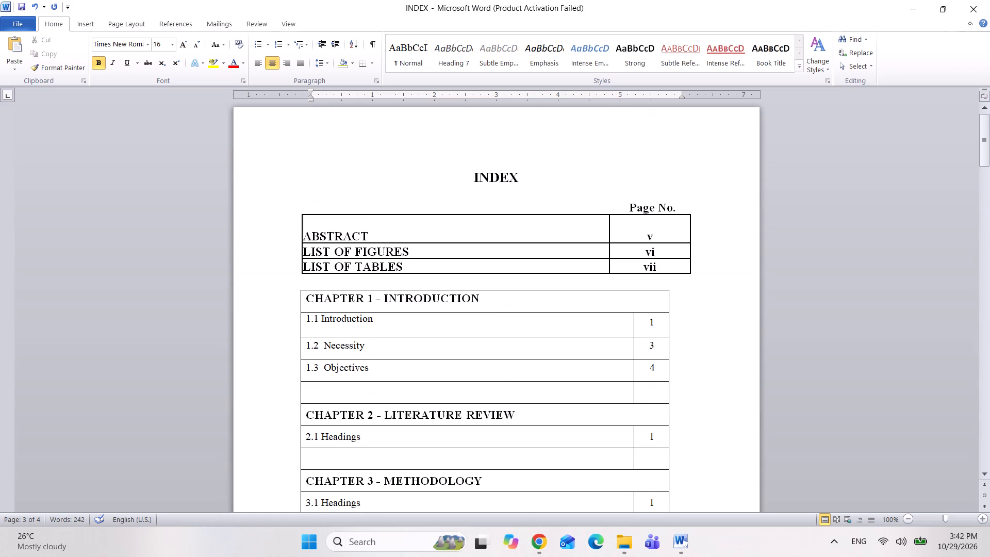
scroll(401, 232, "up", 1)
scroll(283, 388, "down", 1)
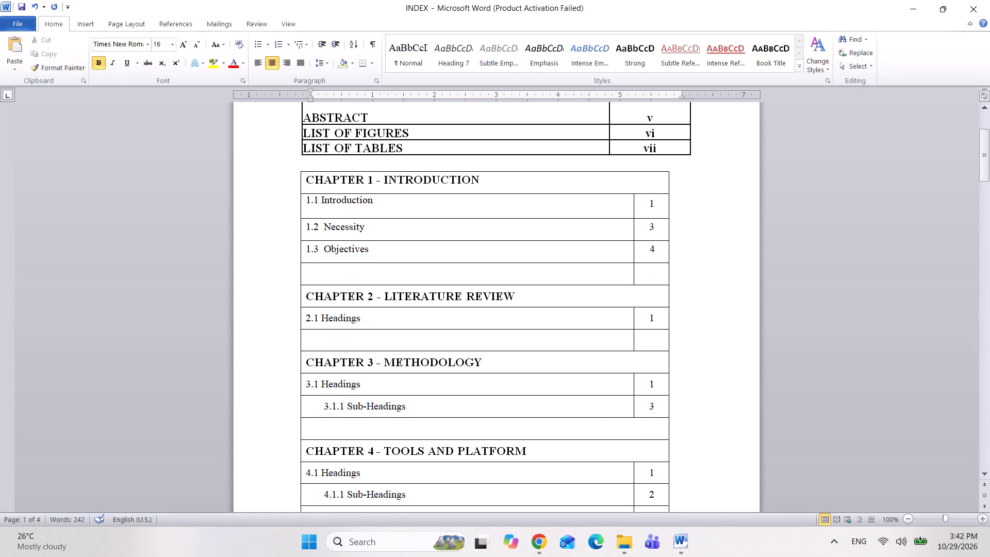
left_click(274, 323)
key("BackSpace")
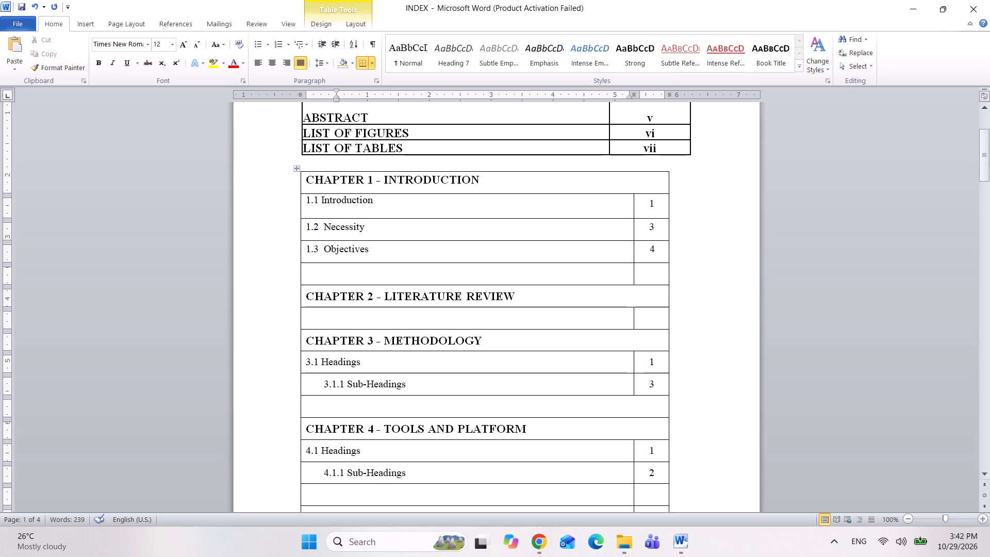
Retitle CHAPTER 3 in the index table from METHODOLOGY as ANALYSIS & DESIGN.
left_click(518, 343)
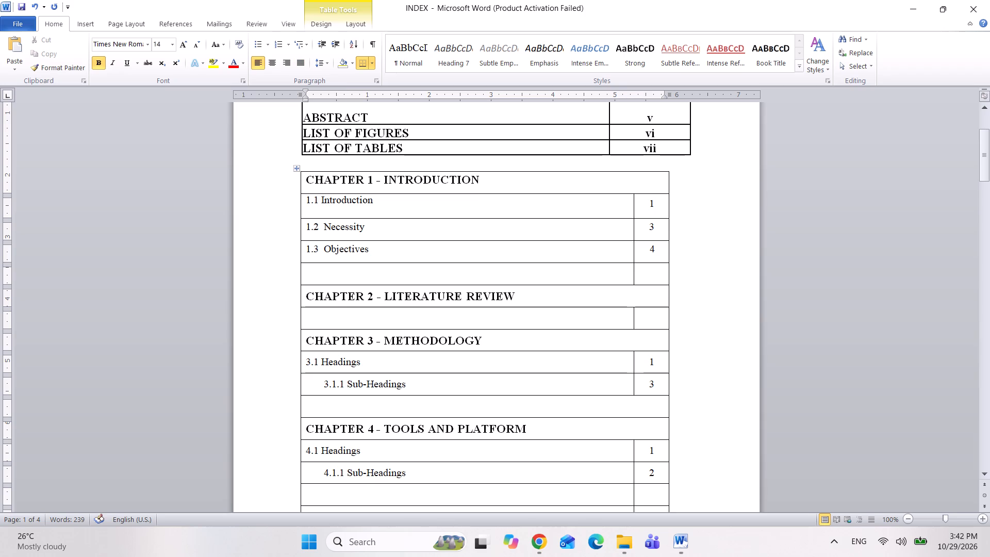
key("BackSpace")
key("BackSpace")
key("BackSpace")
key("BackSpace")
key("BackSpace")
key("BackSpace")
key("BackSpace")
key("BackSpace")
key("BackSpace")
key("BackSpace")
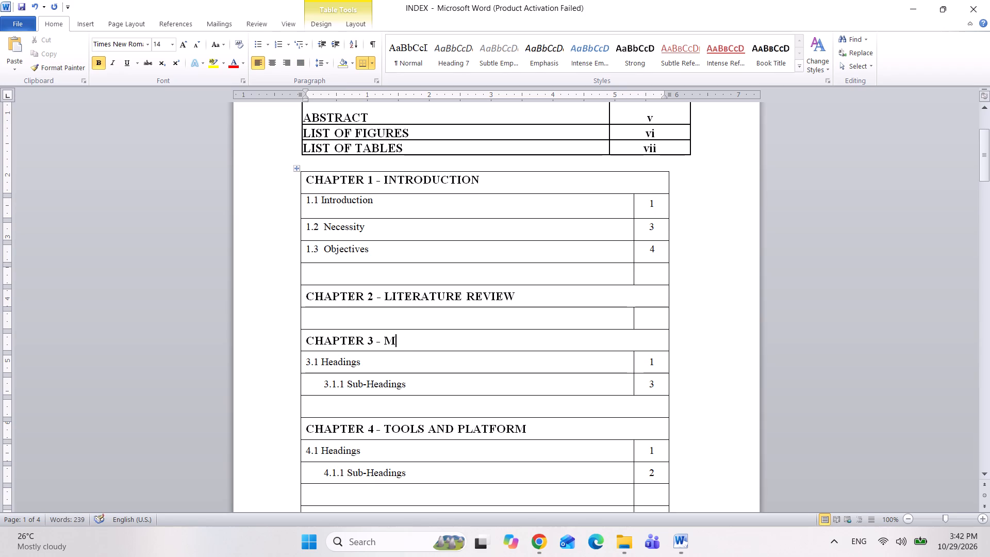
key("BackSpace")
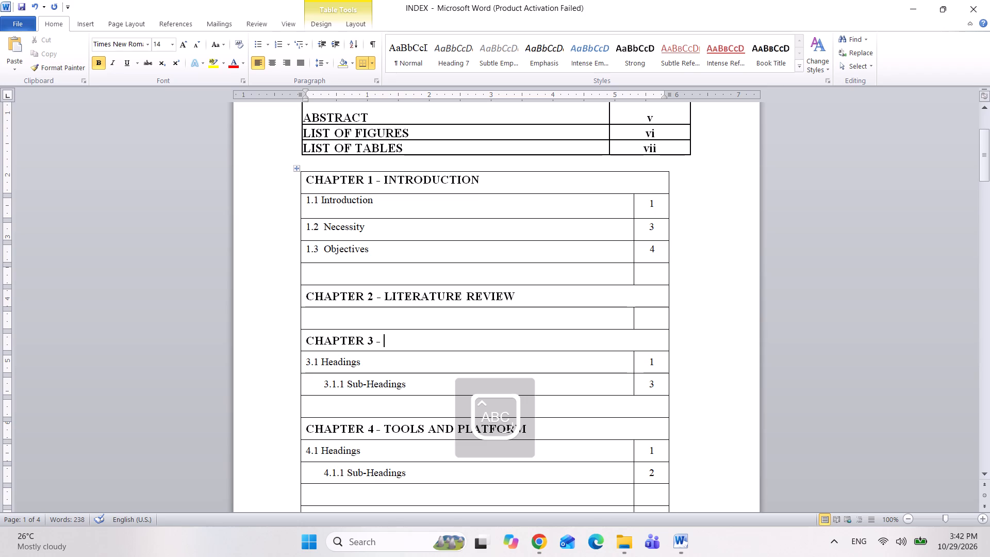
type("ANS")
key("BackSpace")
key("a")
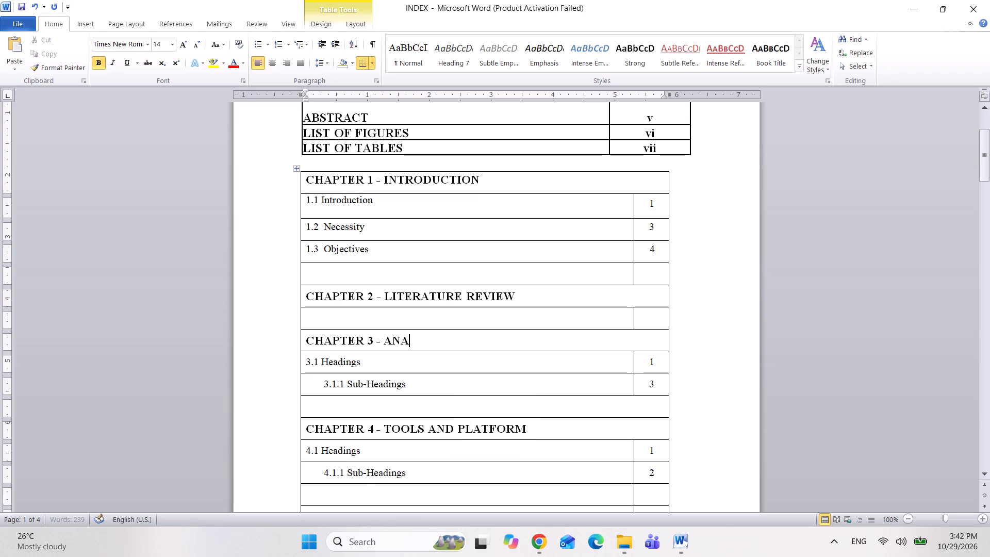
type("LY")
type("SIS")
key("space")
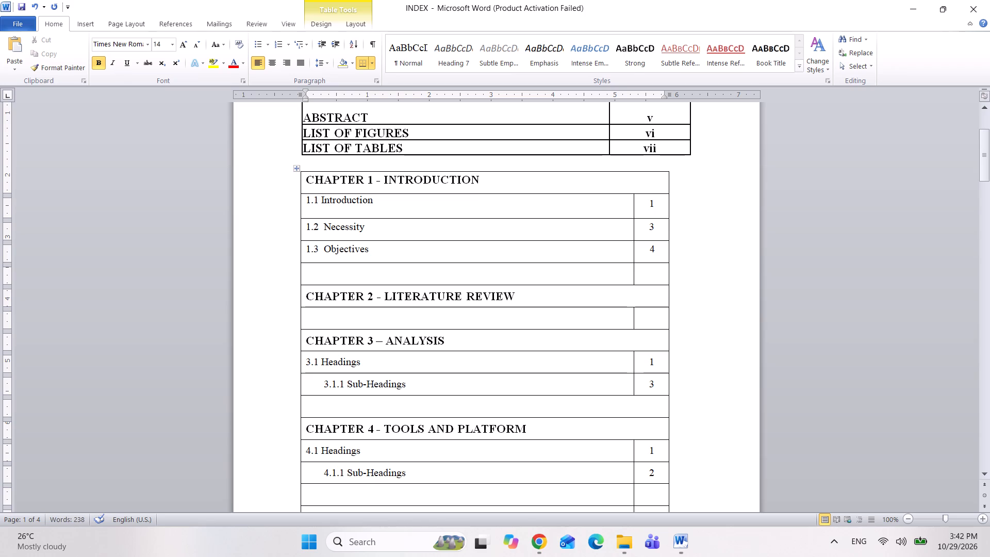
type("&")
key("space")
key("d")
type("EW")
key("BackSpace")
type("SIGN")
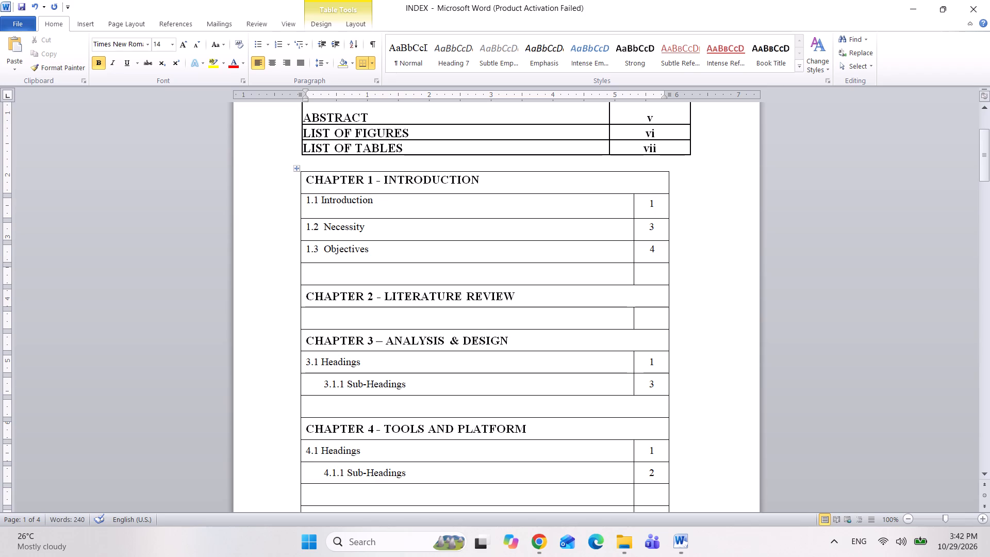
Replace the 3.1 Headings entry under CHAPTER 3 with 3.1 Requirement Analysis.
scroll(518, 343, "down", 2)
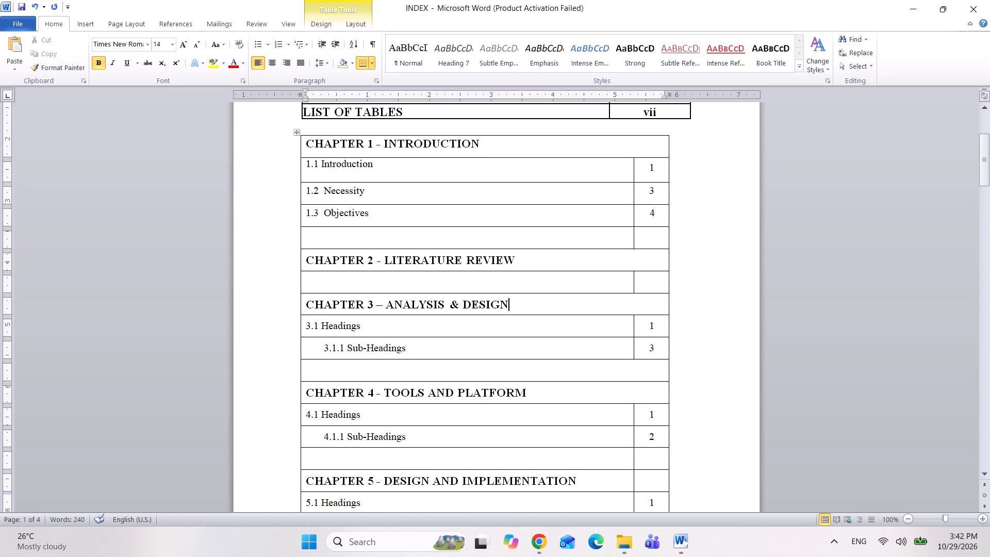
scroll(518, 343, "down", 1)
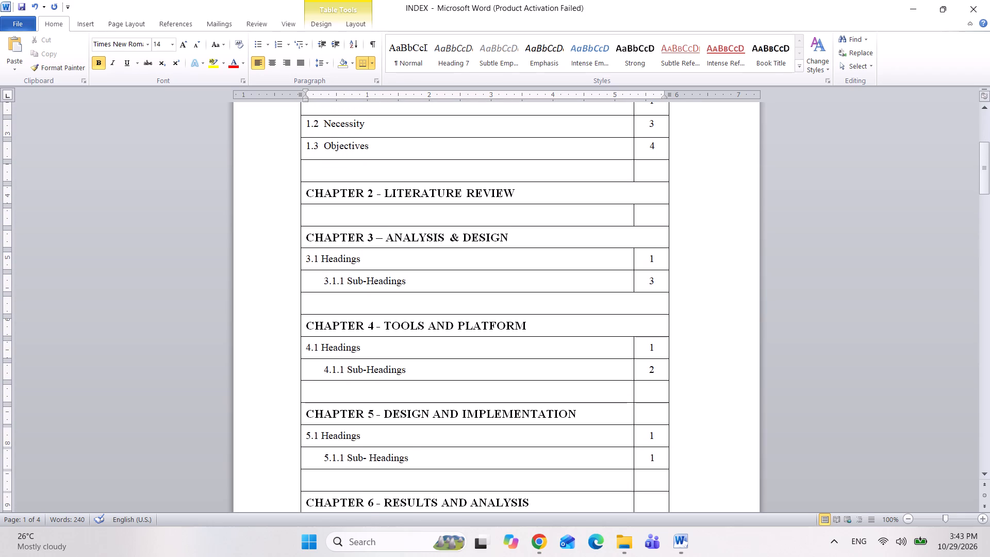
left_click(376, 257)
key("BackSpace")
key("BackSpace")
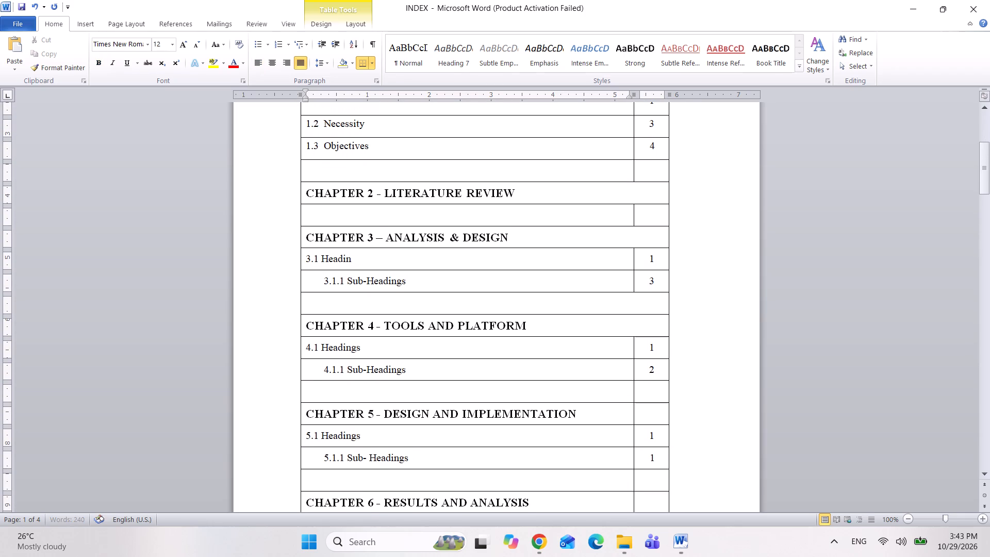
key("BackSpace")
key("BackSpace")
key("BackSpace")
key("BackSpace")
key("BackSpace")
key("BackSpace")
key("BackSpace")
key("space")
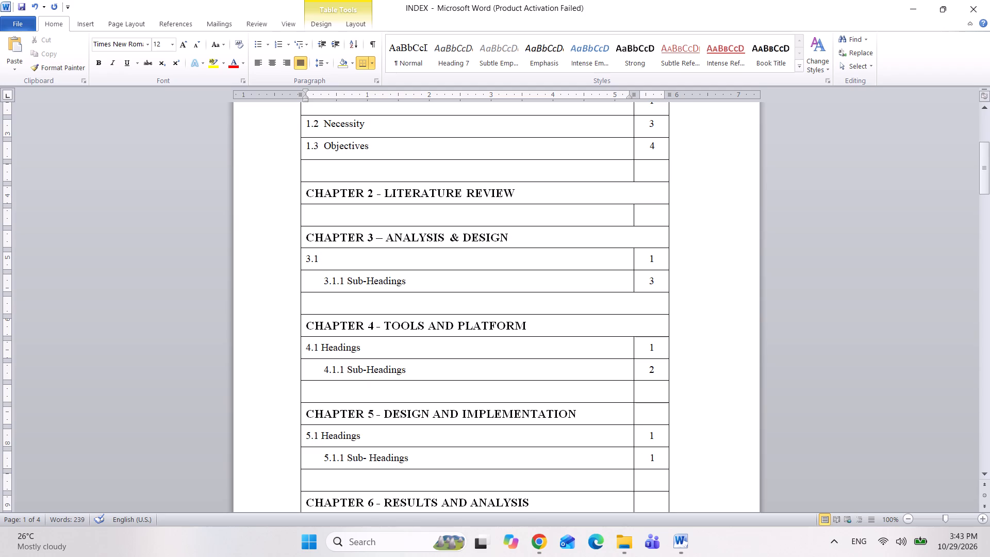
type("Re")
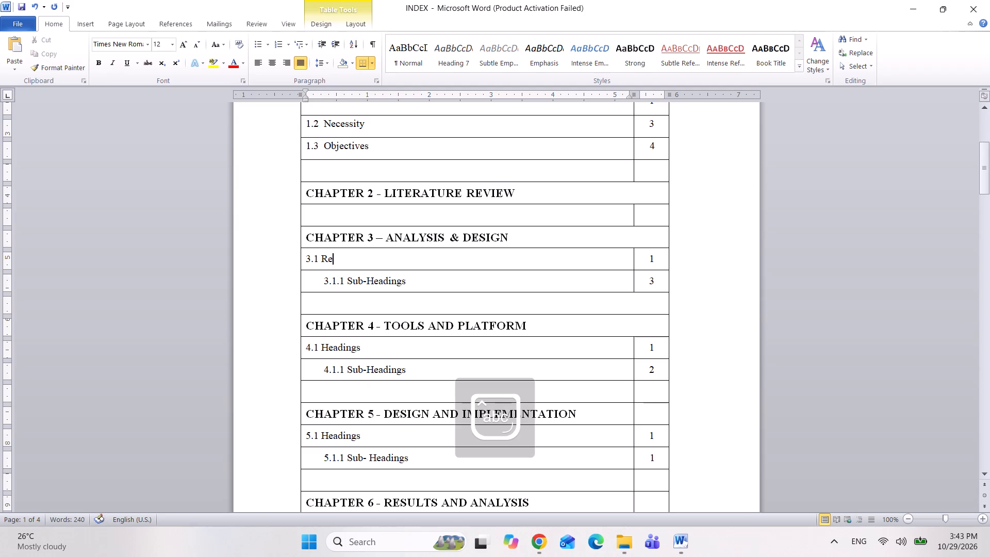
type("qu")
type("irement")
key("space")
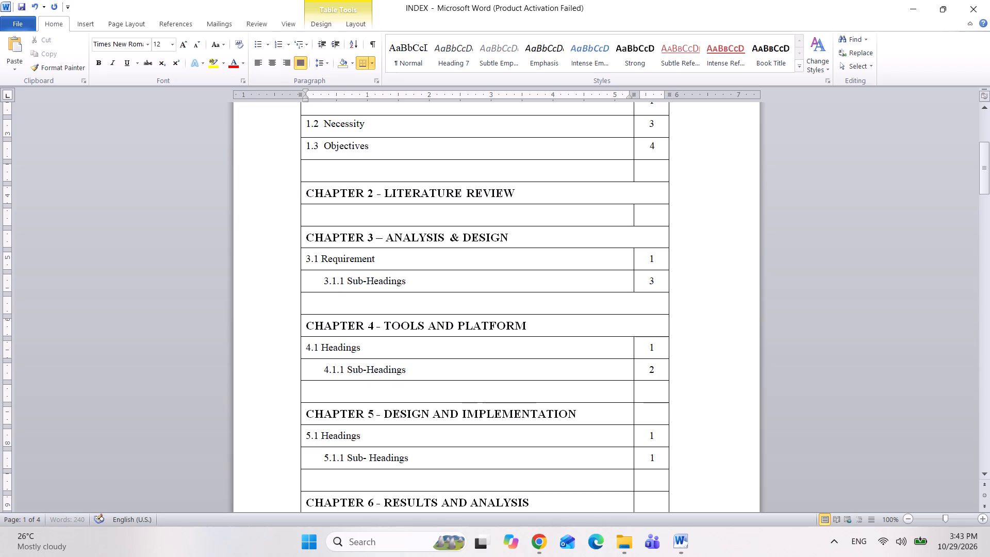
key("space")
type("Anay")
key("BackSpace")
type("lysis")
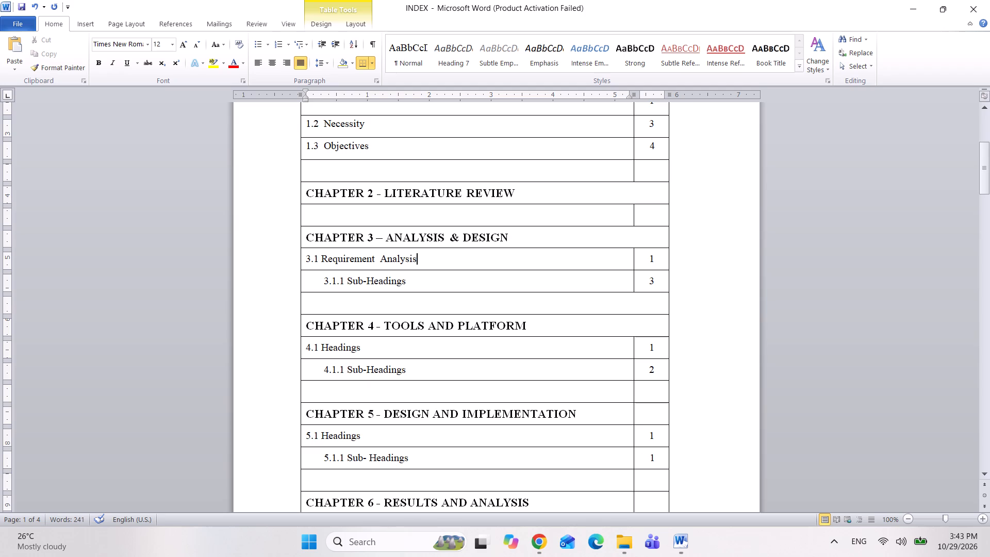
Clear the 3.1.1 Sub-Headings text and its indent from the row below 3.1 Requirement Analysis.
left_click(411, 282)
key("BackSpace")
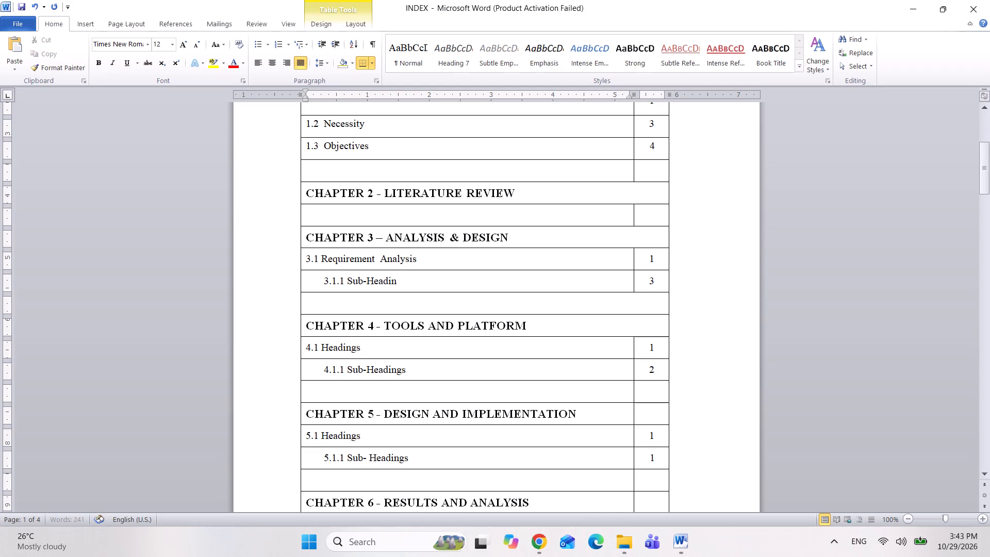
key("BackSpace")
key("BackSpace")
key("BackSpace")
key("BackSpace")
key("BackSpace")
key("BackSpace")
key("BackSpace")
key("BackSpace")
left_click(411, 282)
key("BackSpace")
key("BackSpace")
key("BackSpace")
key("BackSpace")
key("BackSpace")
key("BackSpace")
key("BackSpace")
key("BackSpace")
key("BackSpace")
key("BackSpace")
key("BackSpace")
key("BackSpace")
key("BackSpace")
key("BackSpace")
key("BackSpace")
key("BackSpace")
key("BackSpace")
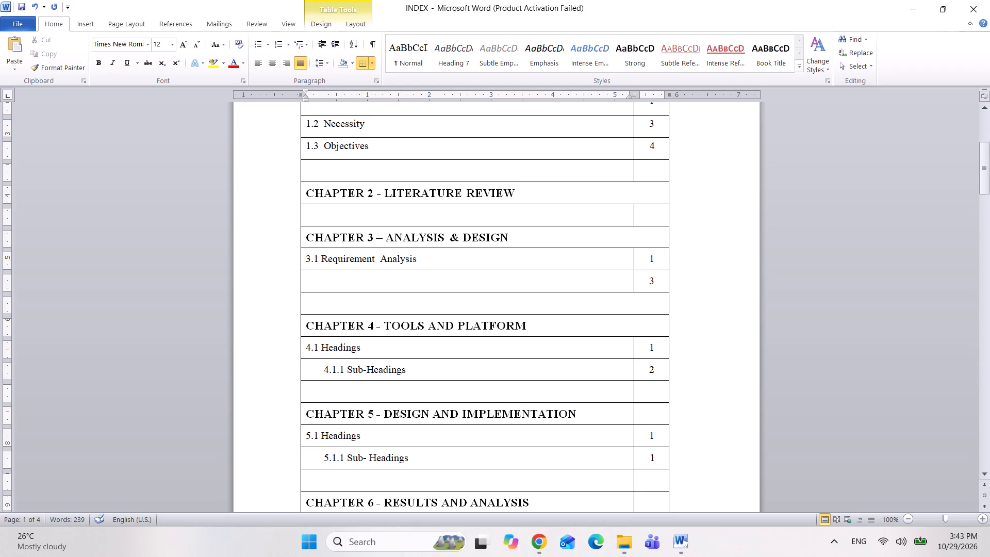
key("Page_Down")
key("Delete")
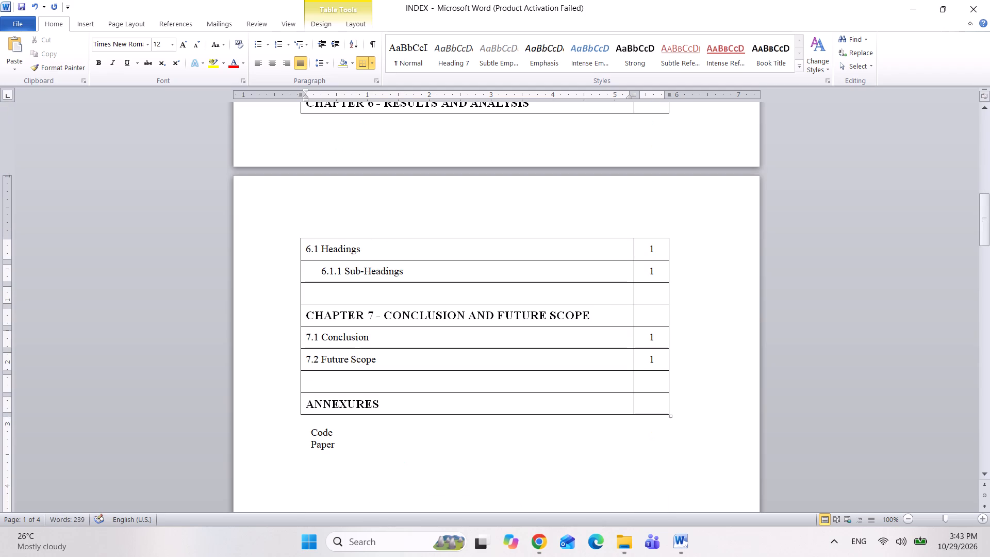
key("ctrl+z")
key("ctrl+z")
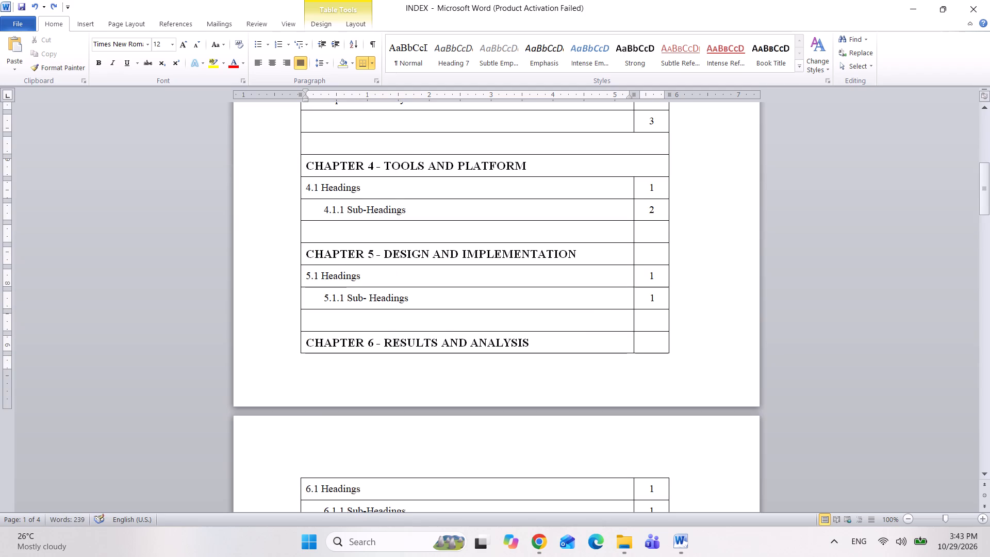
Enter 3.2 Flow Diagram / Block Diagram / Circuit Diagram in the blank row below 3.1 Requirement Analysis.
scroll(411, 282, "up", 1)
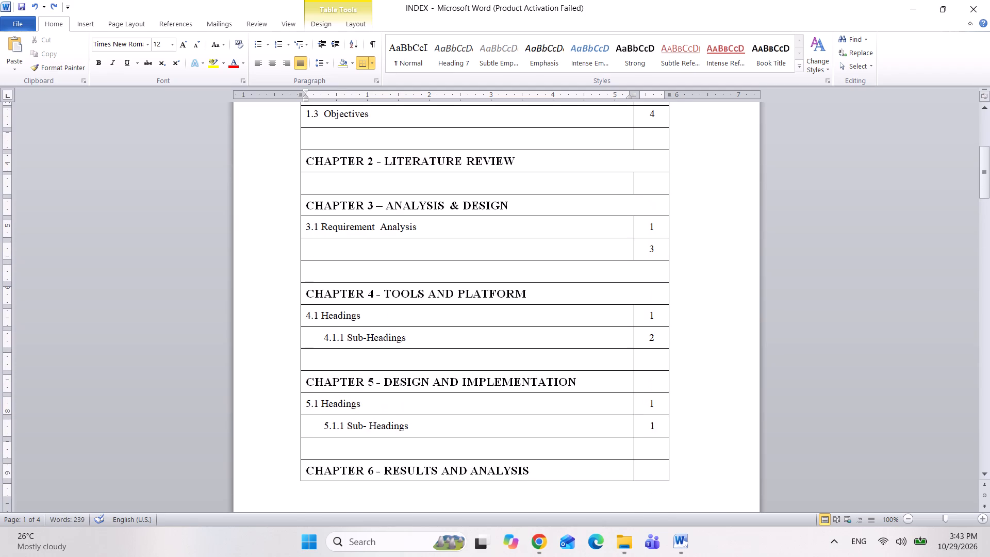
key("BackSpace")
type("3.2")
key("BackSpace")
key("BackSpace")
key("BackSpace")
key("BackSpace")
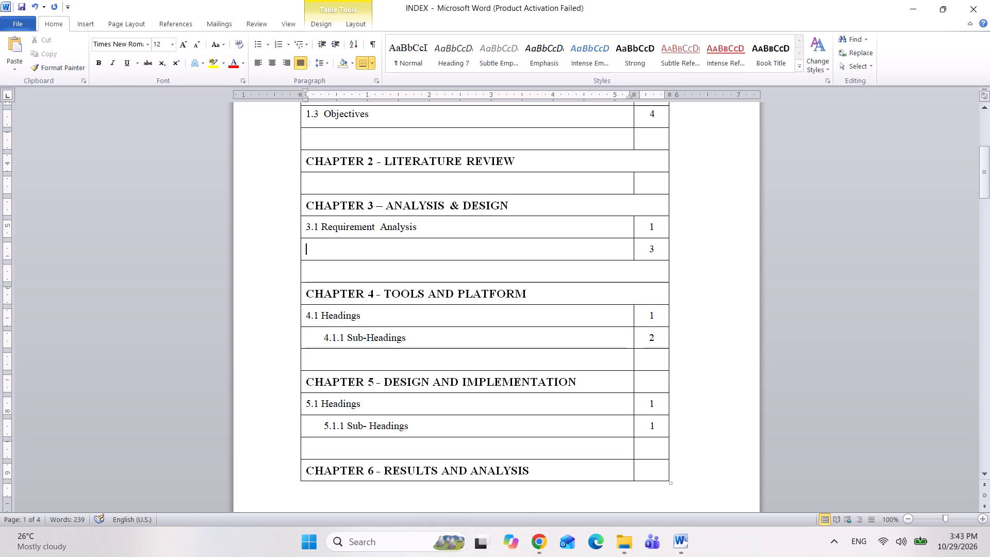
type("3.2")
key("space")
type("Flow")
key("space")
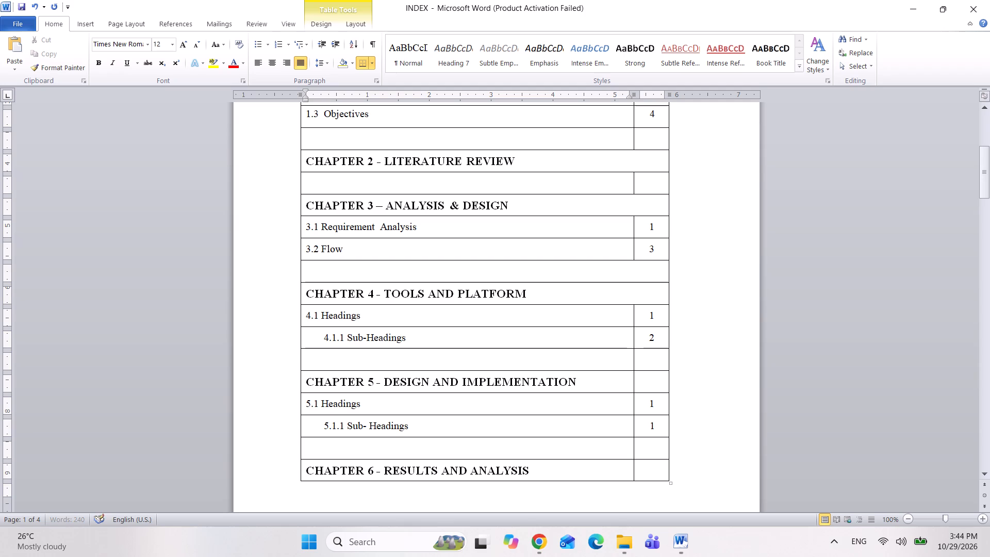
type("DIa")
key("BackSpace")
key("BackSpace")
type("iagram")
key("space")
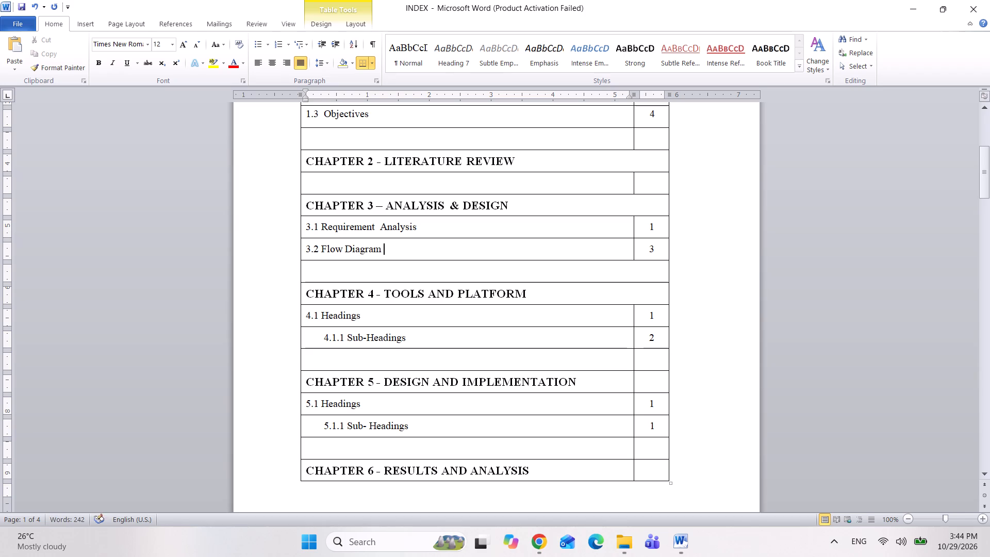
type("/")
key("space")
type("Block")
key("space")
type("Diaga")
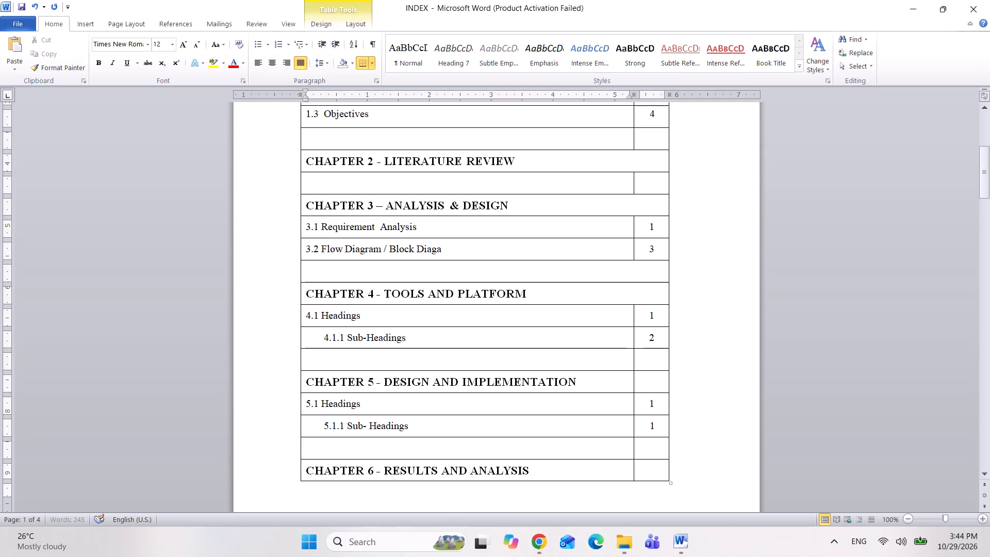
key("BackSpace")
type("ram >ci")
key("BackSpace")
key("BackSpace")
key("BackSpace")
key("shift+greater")
key("BackSpace")
key("shift+question")
key("BackSpace")
key("shift+question")
key("BackSpace")
key("shift+question")
key("BackSpace")
type("/")
key("space")
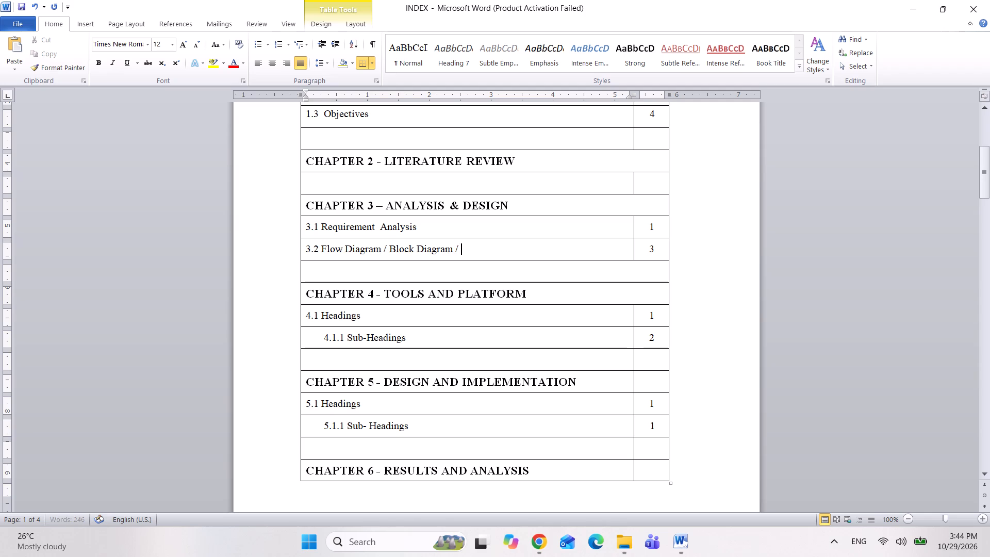
type("Circuit")
key("space")
type("Dig")
key("BackSpace")
type("agram")
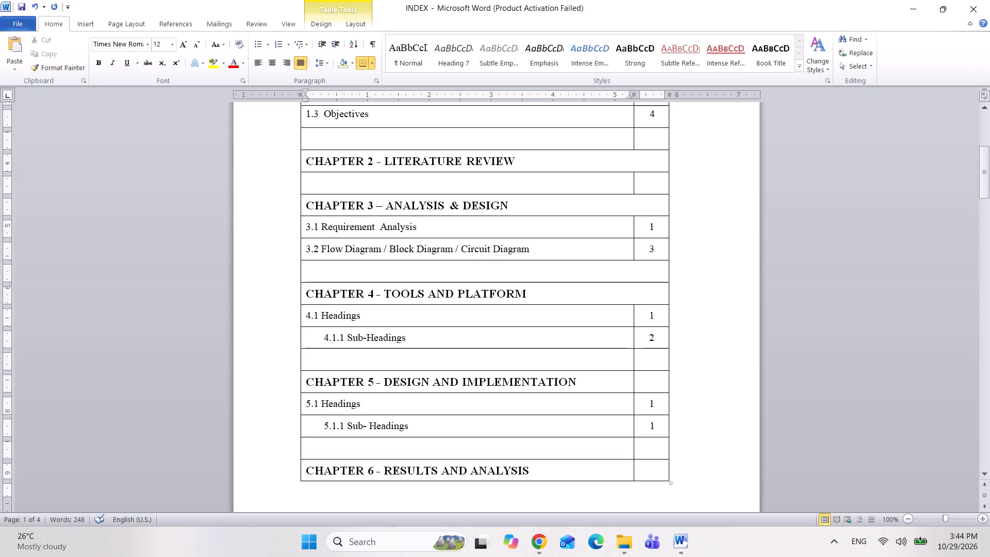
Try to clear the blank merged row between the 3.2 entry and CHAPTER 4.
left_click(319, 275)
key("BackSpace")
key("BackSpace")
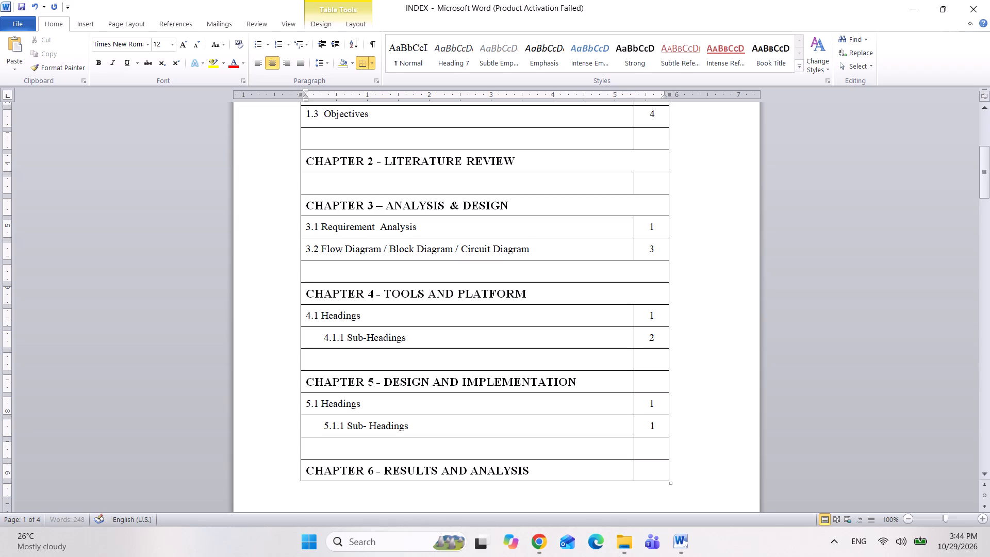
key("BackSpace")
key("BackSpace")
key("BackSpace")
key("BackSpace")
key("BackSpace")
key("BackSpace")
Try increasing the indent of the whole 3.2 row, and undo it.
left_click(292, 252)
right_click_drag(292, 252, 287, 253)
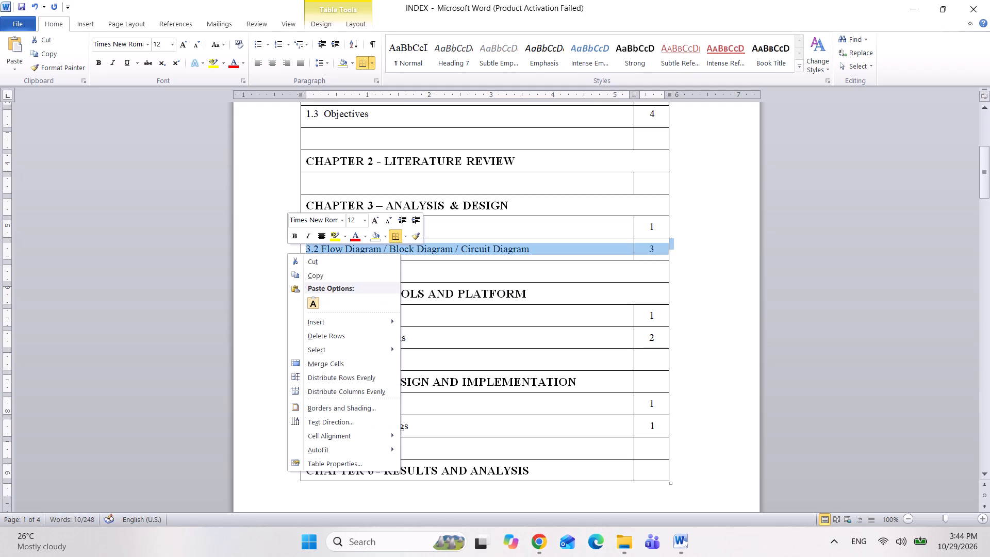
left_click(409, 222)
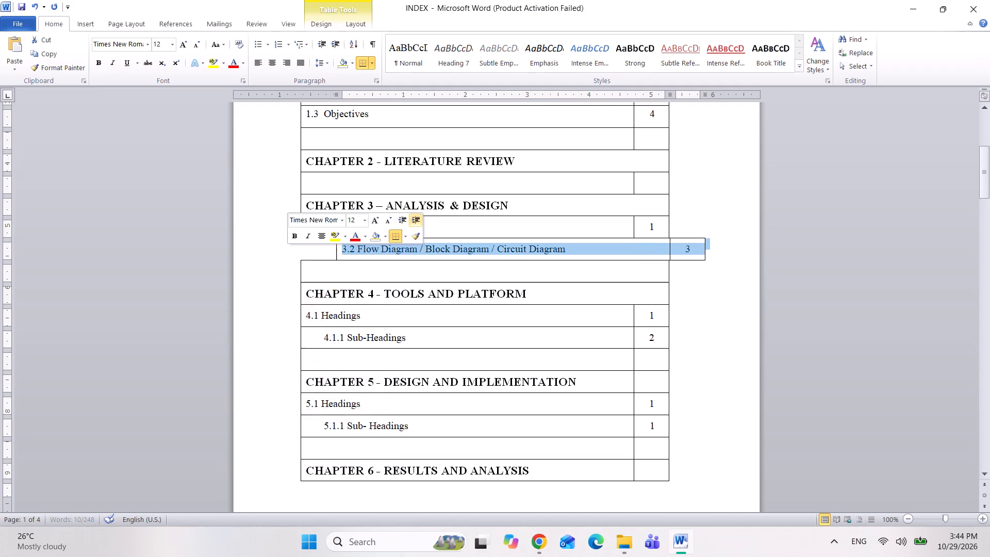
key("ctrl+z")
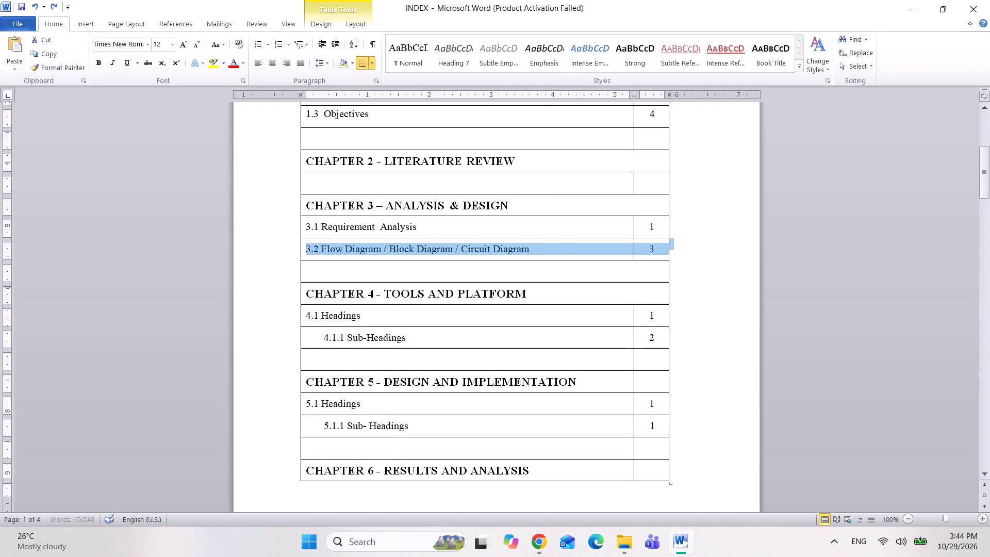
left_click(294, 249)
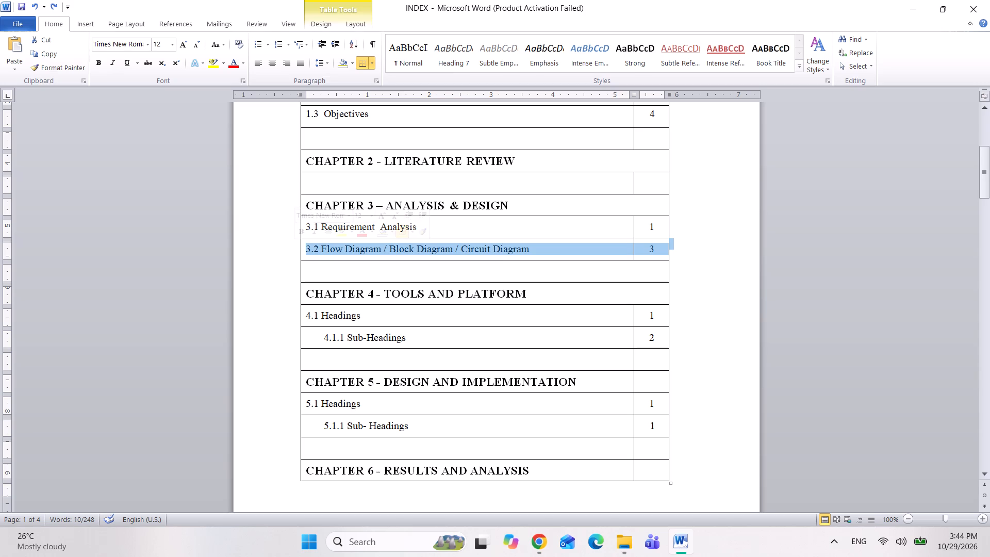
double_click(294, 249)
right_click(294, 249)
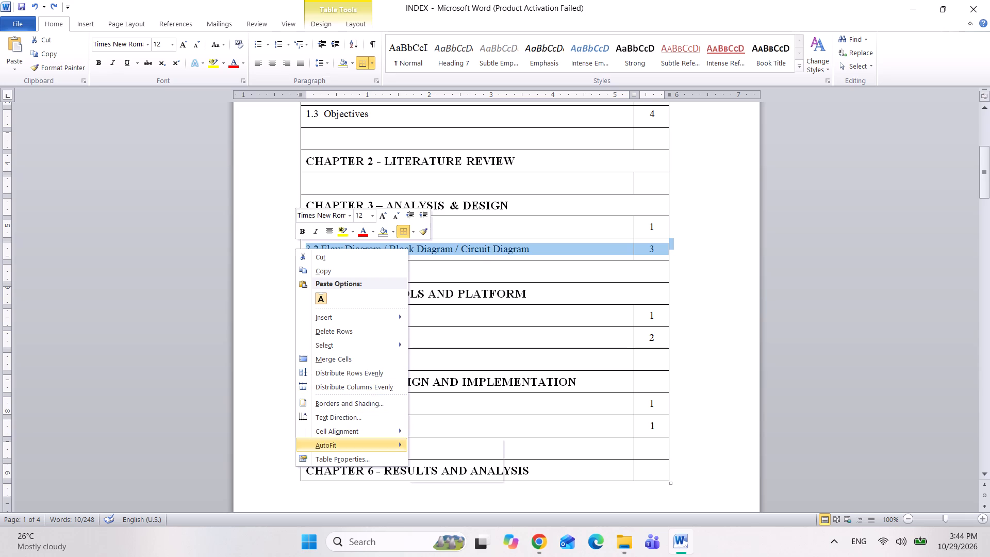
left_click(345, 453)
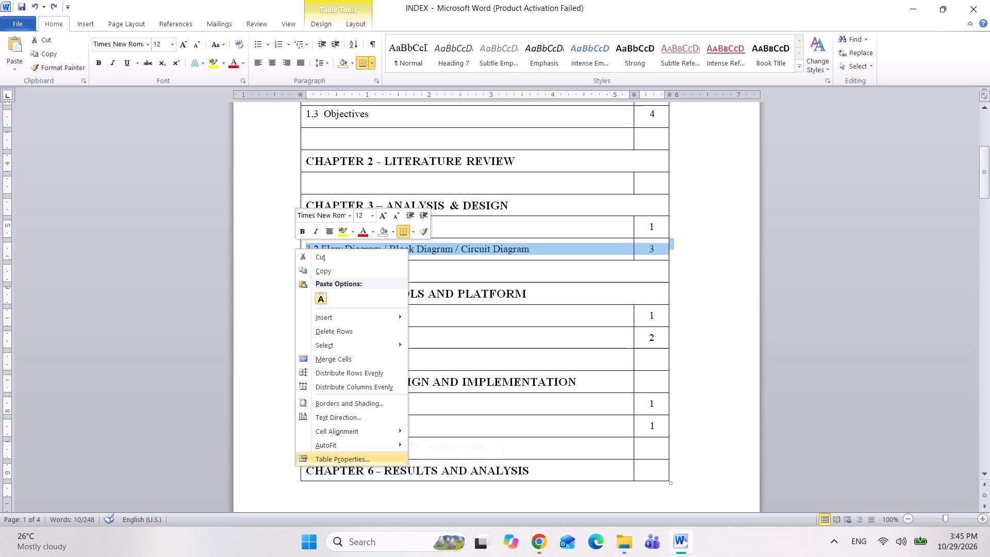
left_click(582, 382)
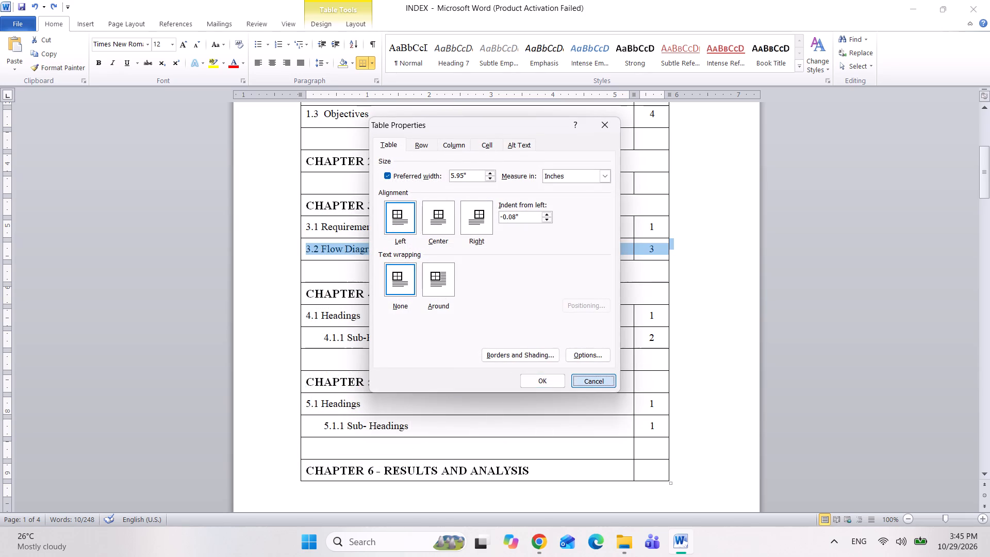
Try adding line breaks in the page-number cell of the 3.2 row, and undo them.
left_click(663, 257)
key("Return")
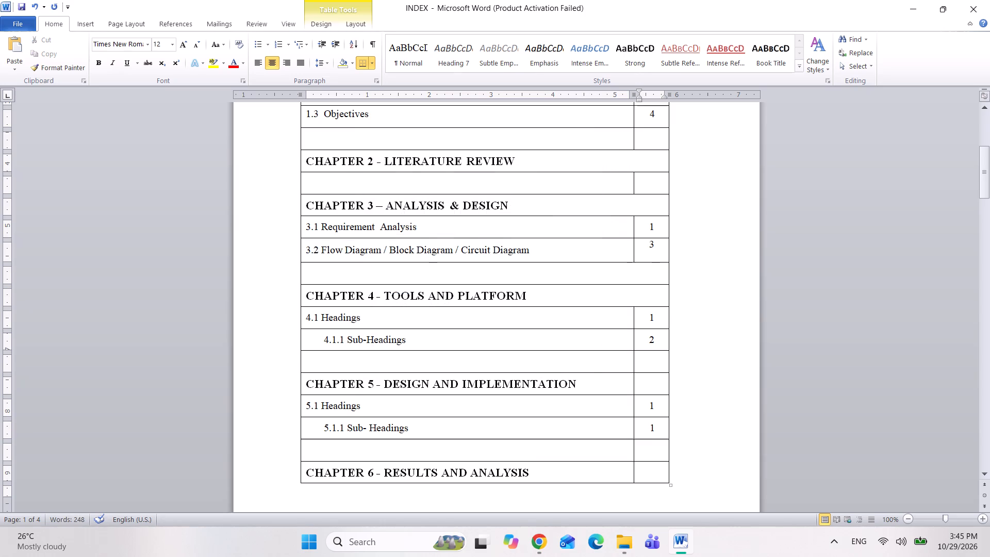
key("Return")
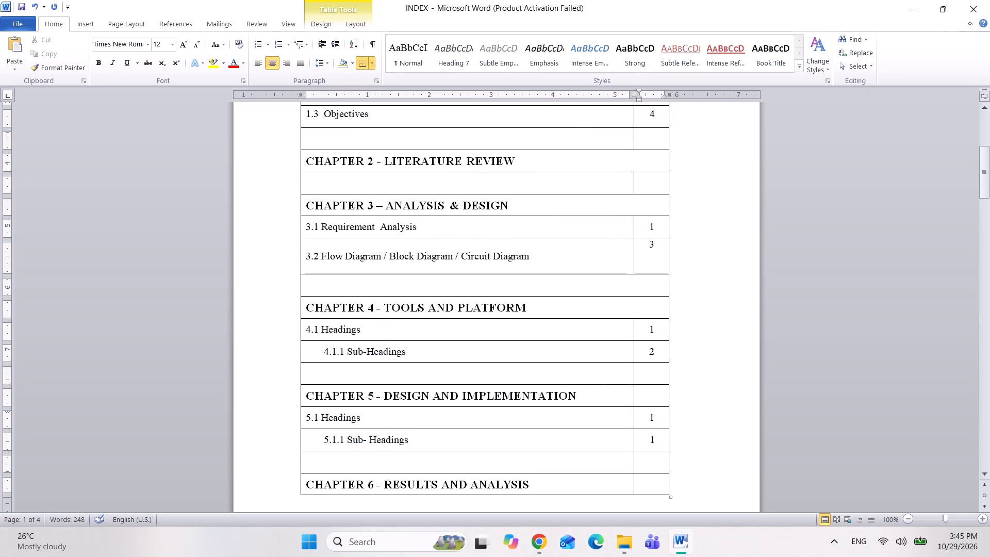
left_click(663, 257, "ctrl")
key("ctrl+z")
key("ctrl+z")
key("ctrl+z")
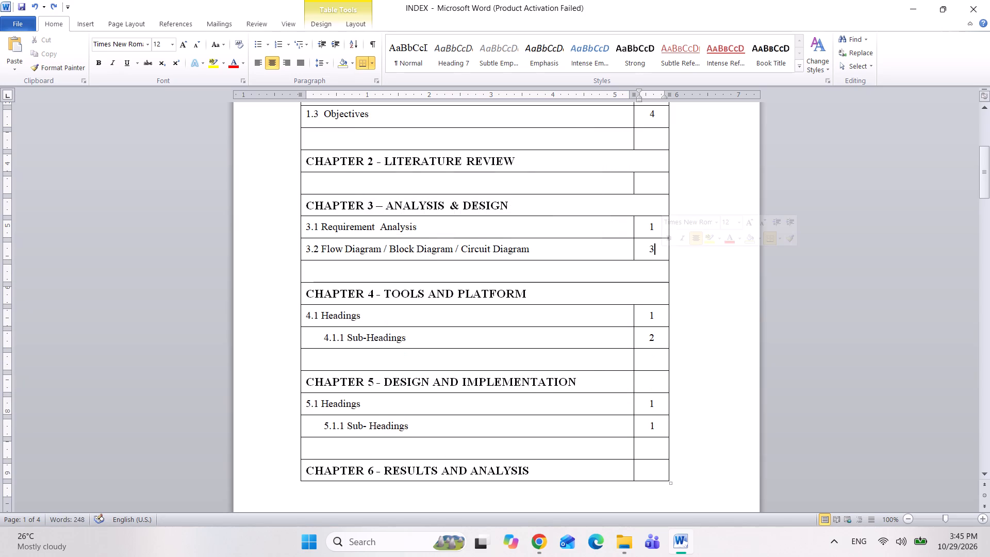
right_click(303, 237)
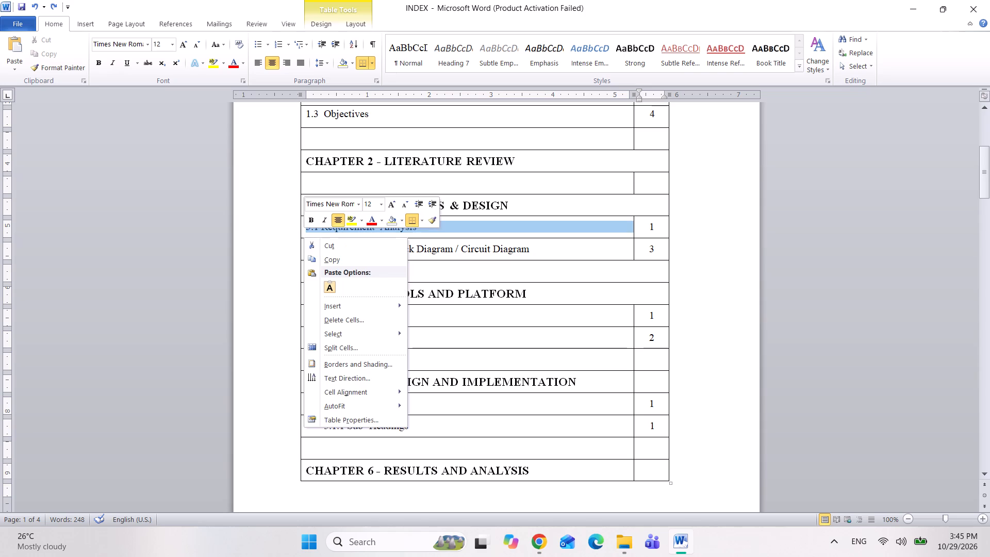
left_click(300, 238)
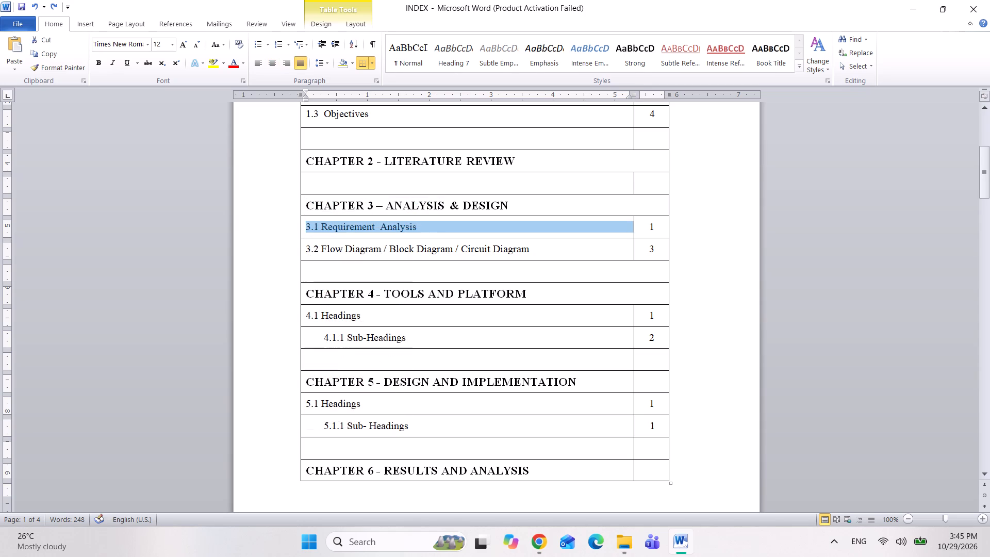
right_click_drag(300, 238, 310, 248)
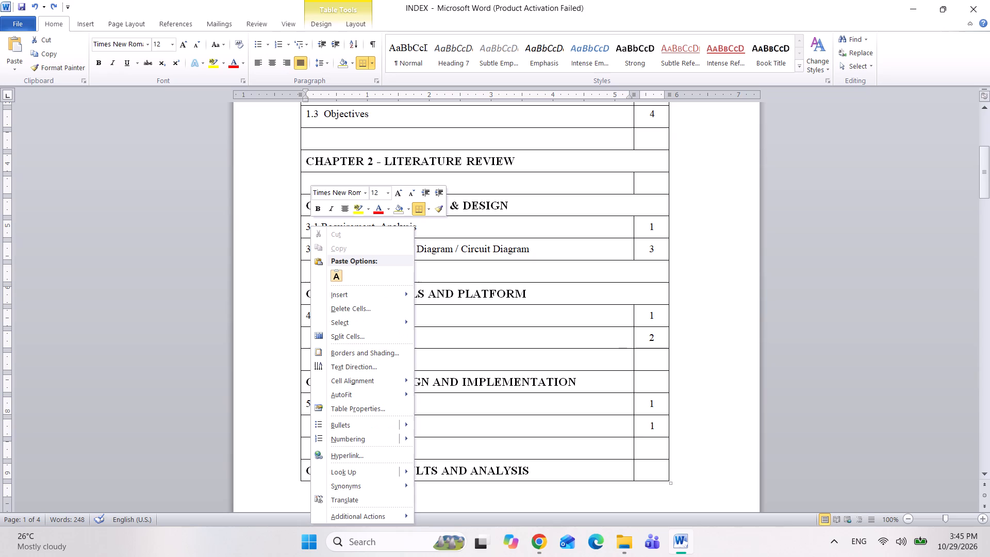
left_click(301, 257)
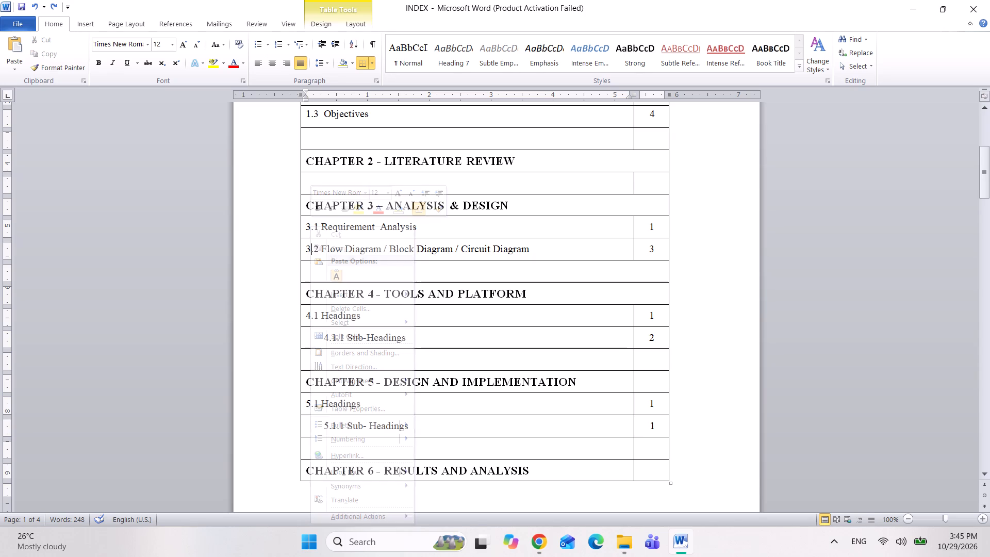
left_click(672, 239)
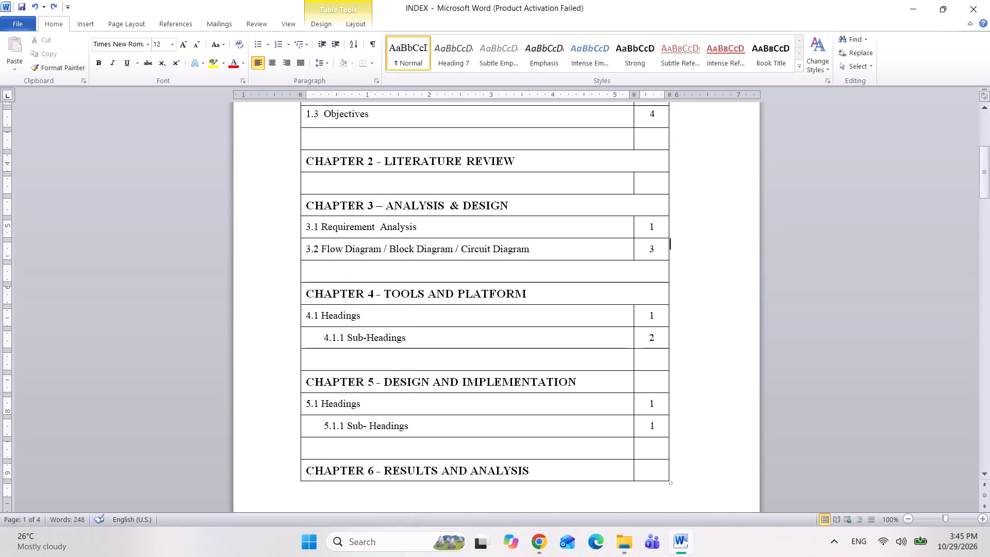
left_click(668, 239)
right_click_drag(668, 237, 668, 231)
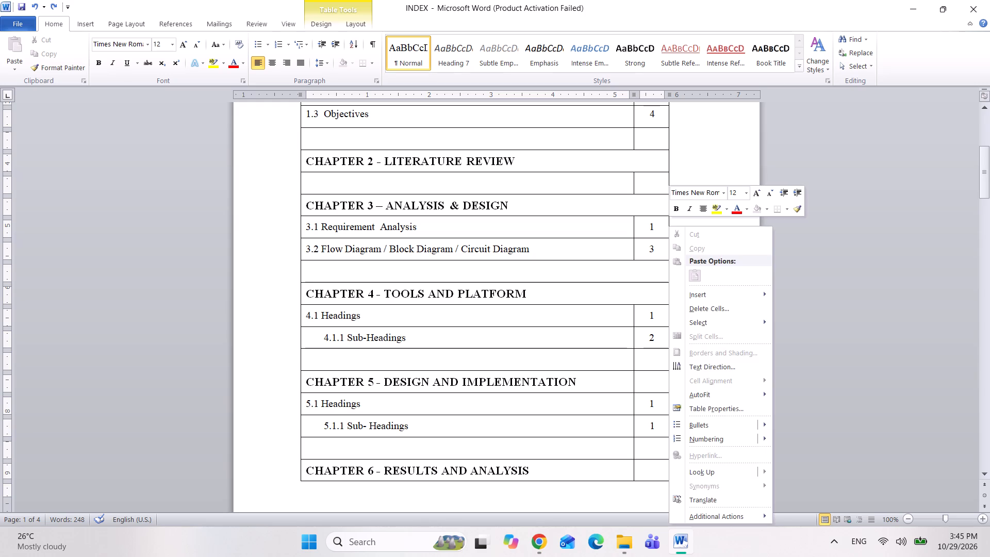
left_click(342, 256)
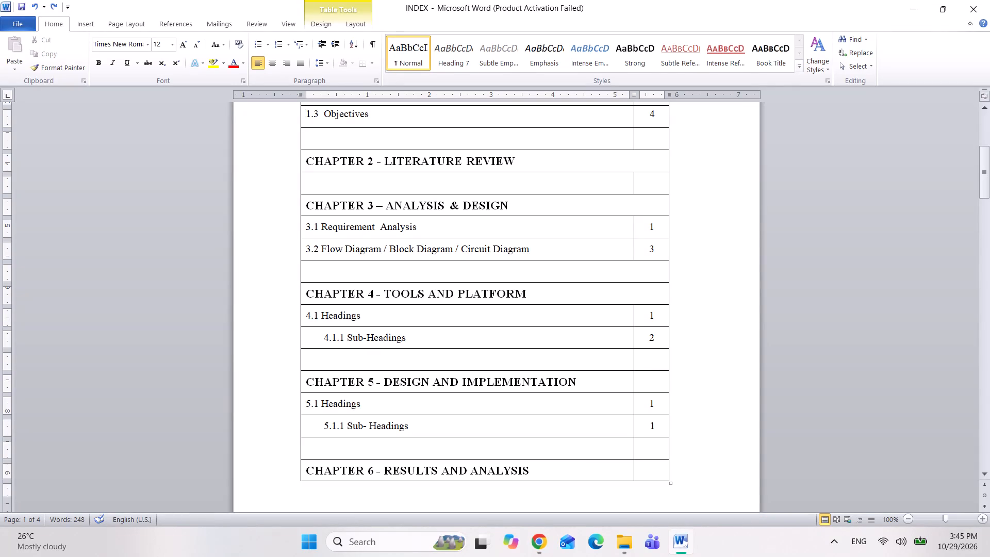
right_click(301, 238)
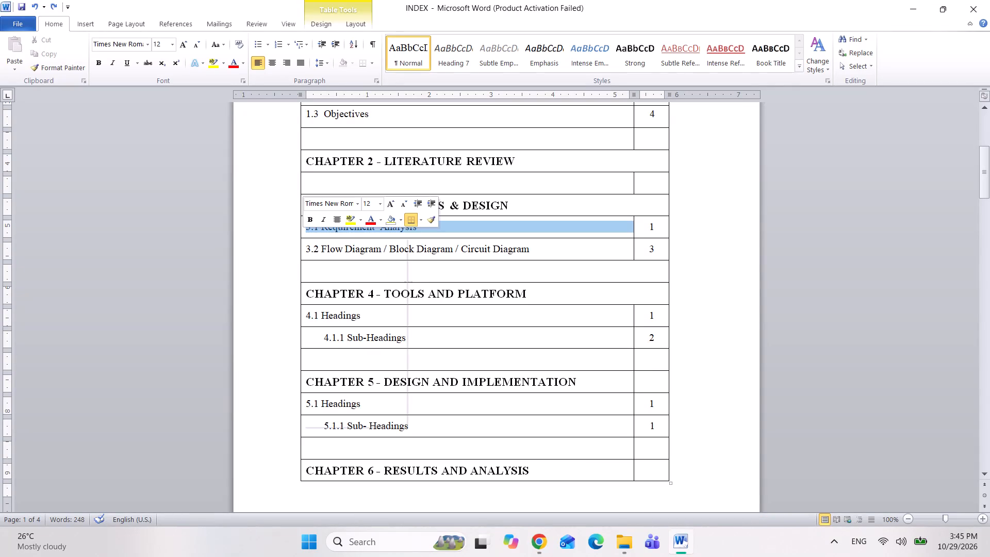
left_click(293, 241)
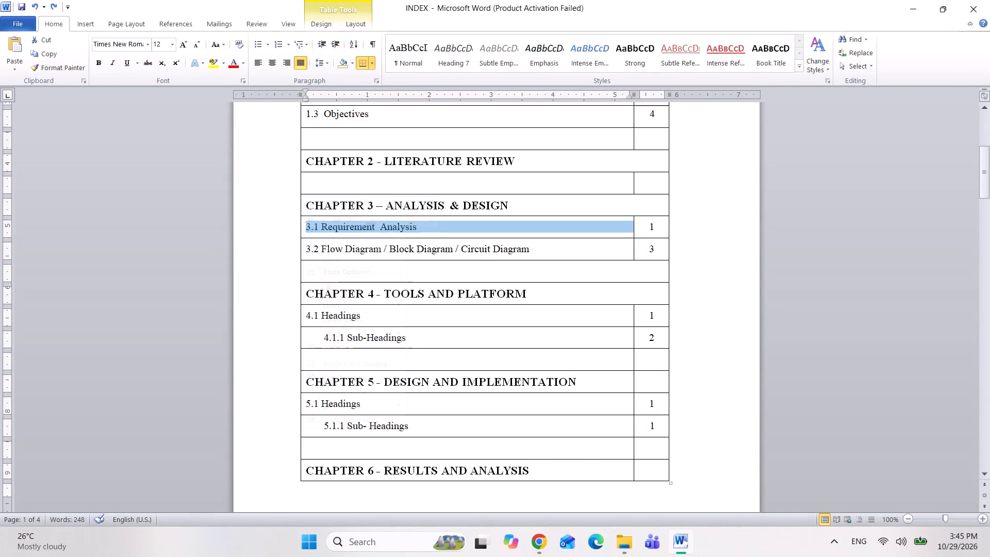
Insert a blank table row directly below the 3.2 Flow Diagram / Block Diagram / Circuit Diagram entry.
right_click(303, 240)
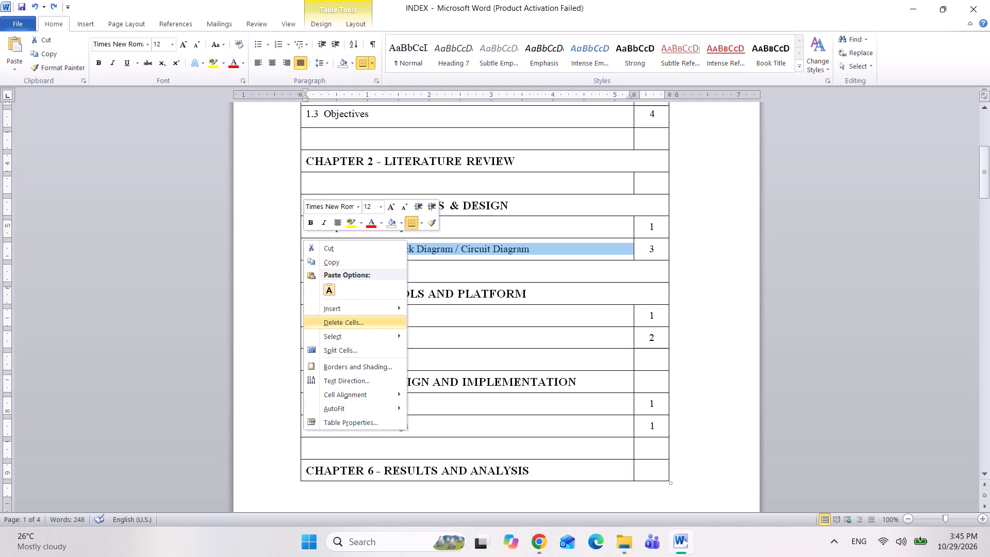
left_click(334, 313)
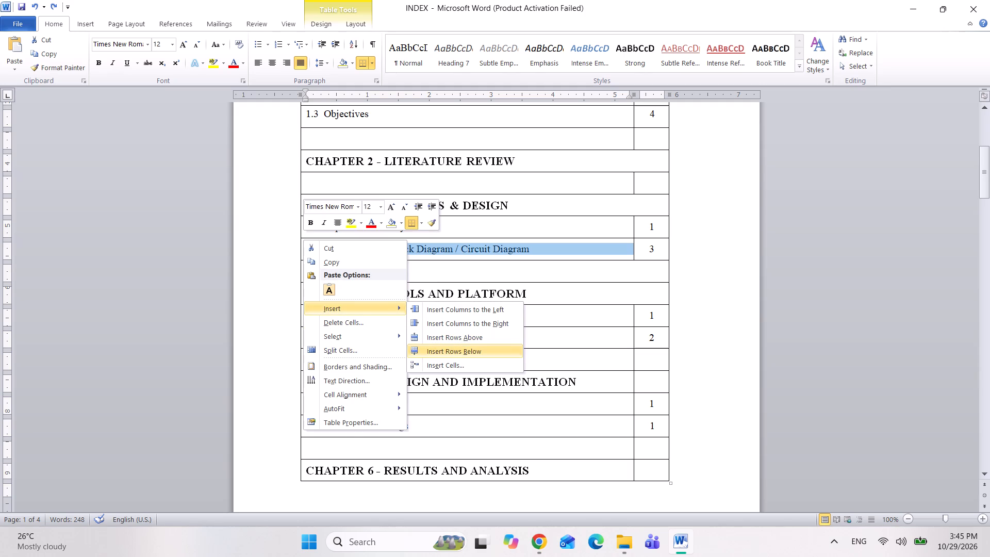
left_click(440, 350)
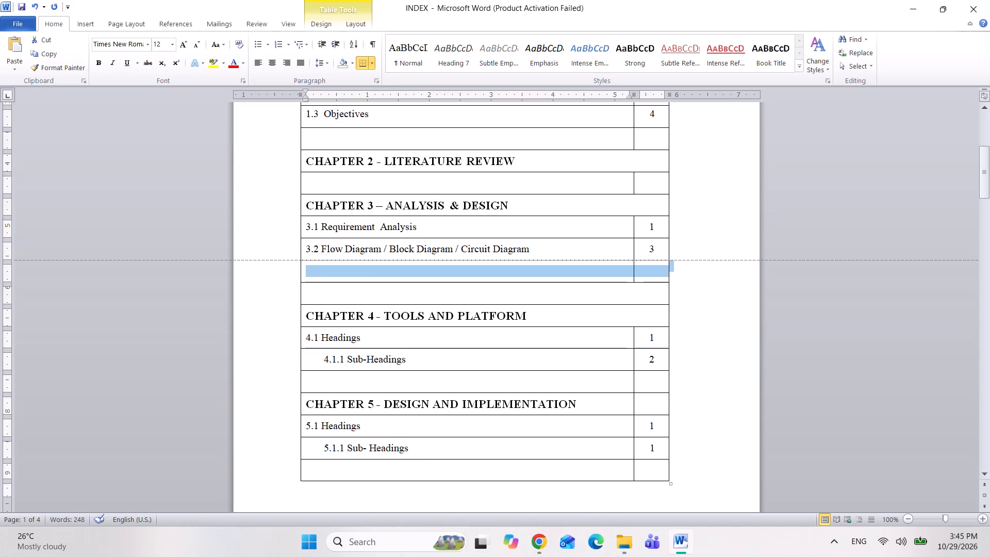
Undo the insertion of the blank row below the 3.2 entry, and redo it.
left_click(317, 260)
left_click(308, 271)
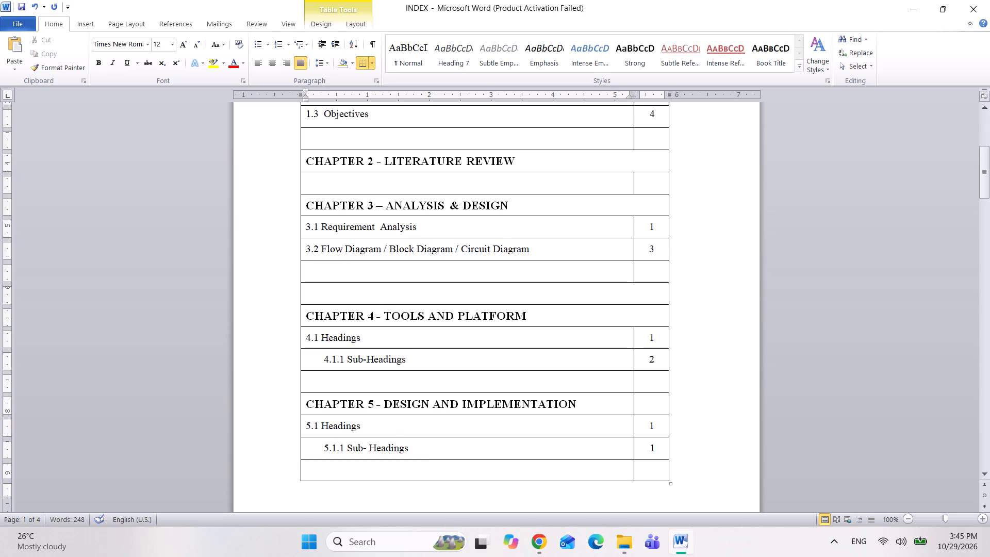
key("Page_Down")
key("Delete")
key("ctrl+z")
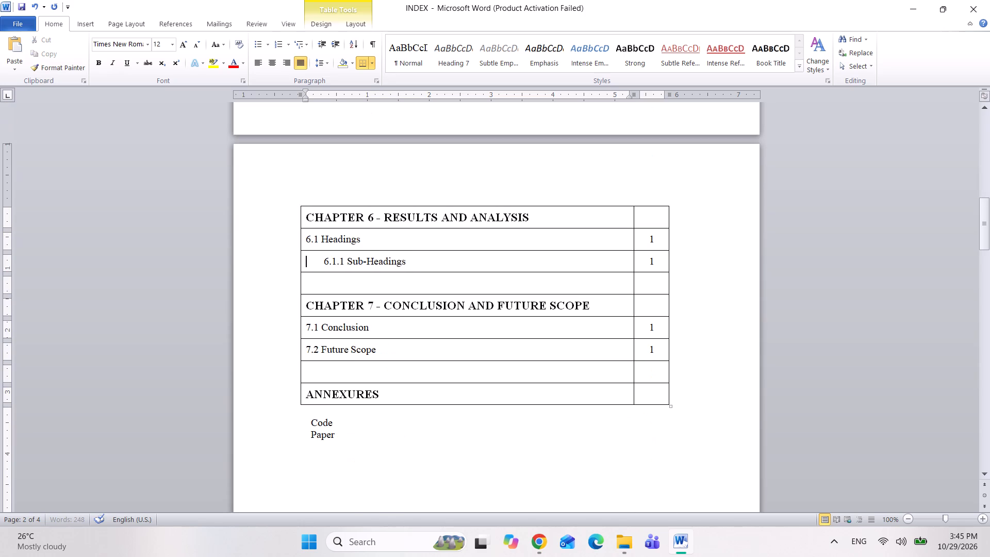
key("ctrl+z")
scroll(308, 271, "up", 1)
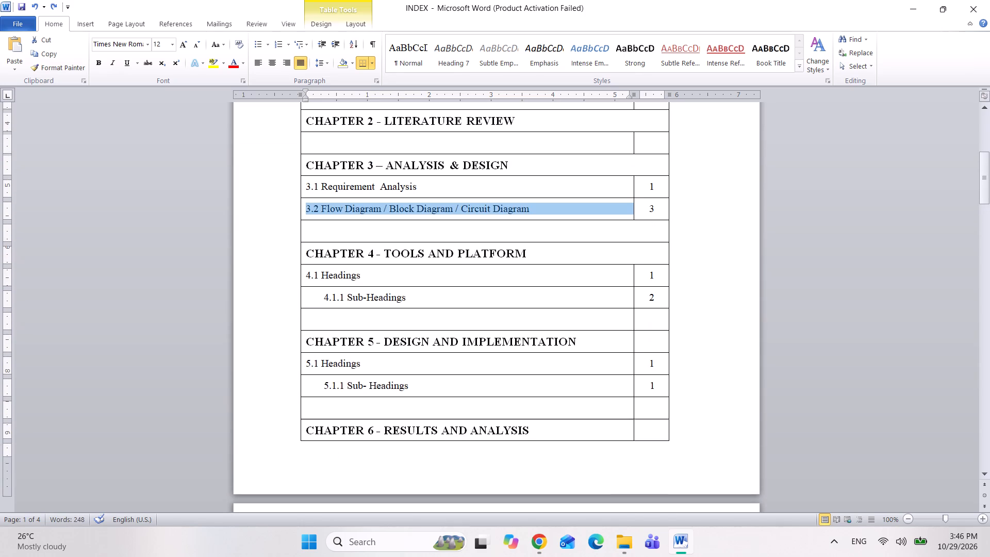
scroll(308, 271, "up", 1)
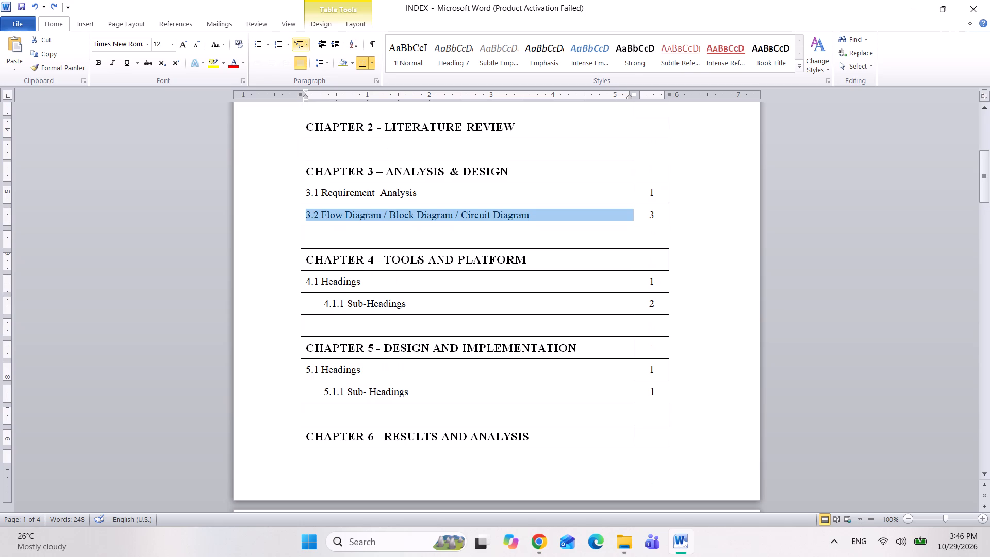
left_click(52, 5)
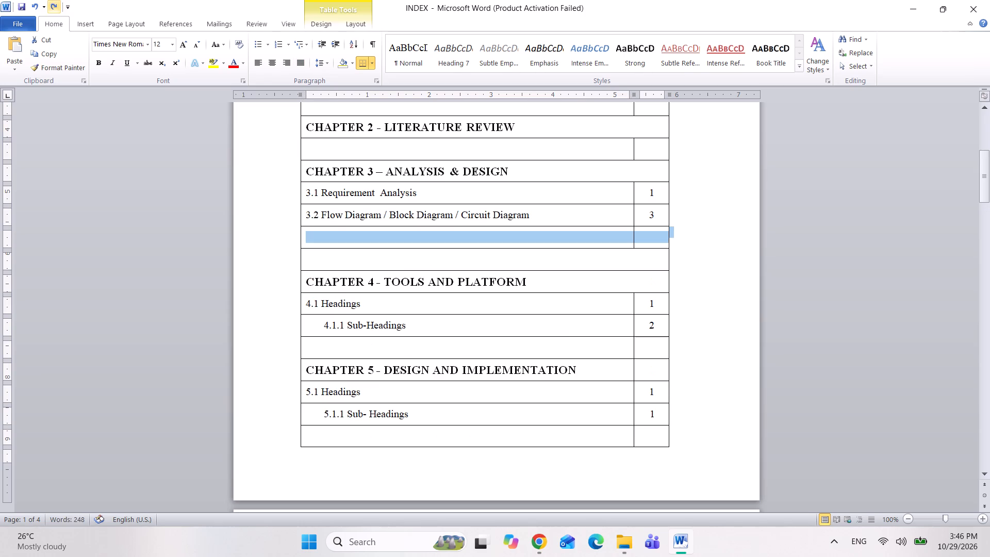
Enter 3.2.1 List of Components, indented with four spaces, in the blank row below the 3.2 entry.
left_click(311, 246)
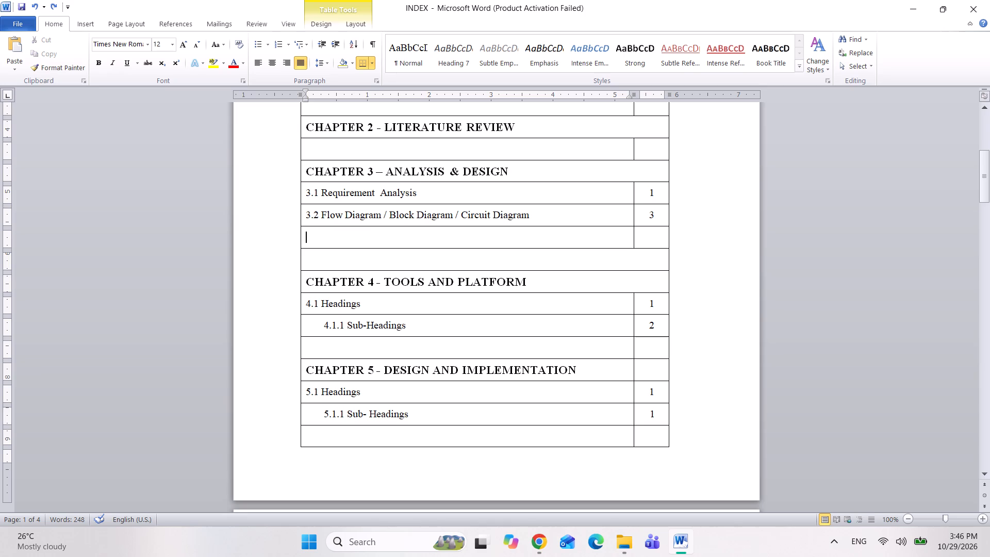
key("Tab")
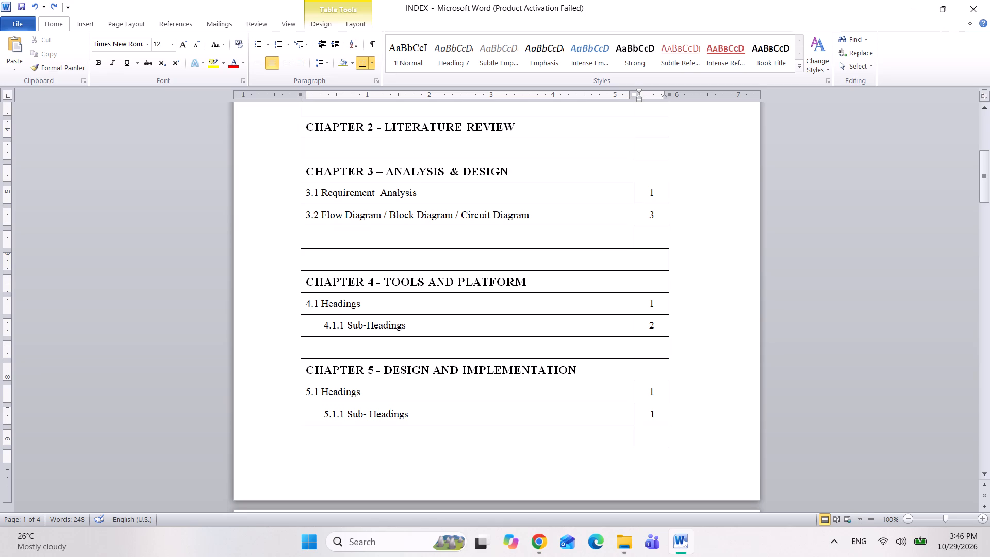
left_click(321, 243)
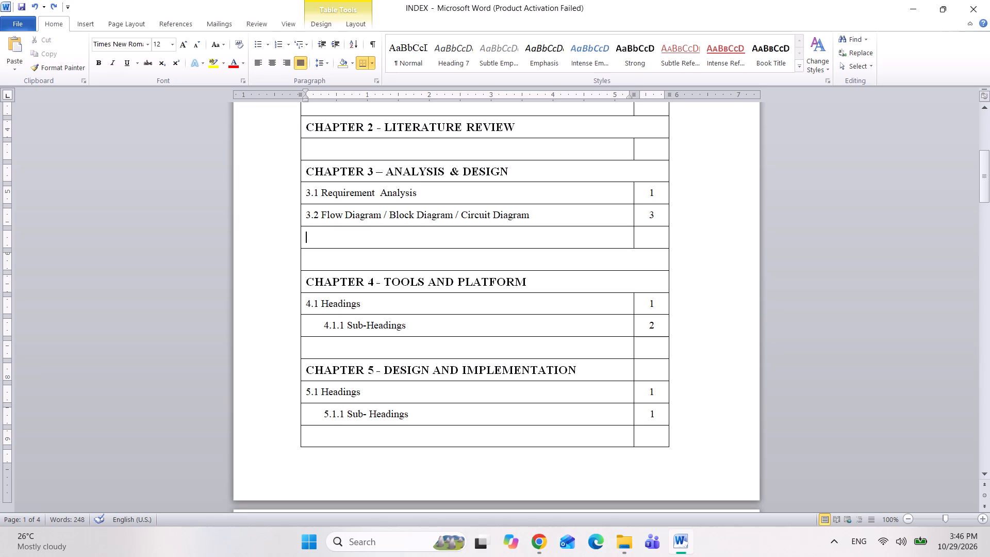
key("space")
key("space")
key("space")
key("space")
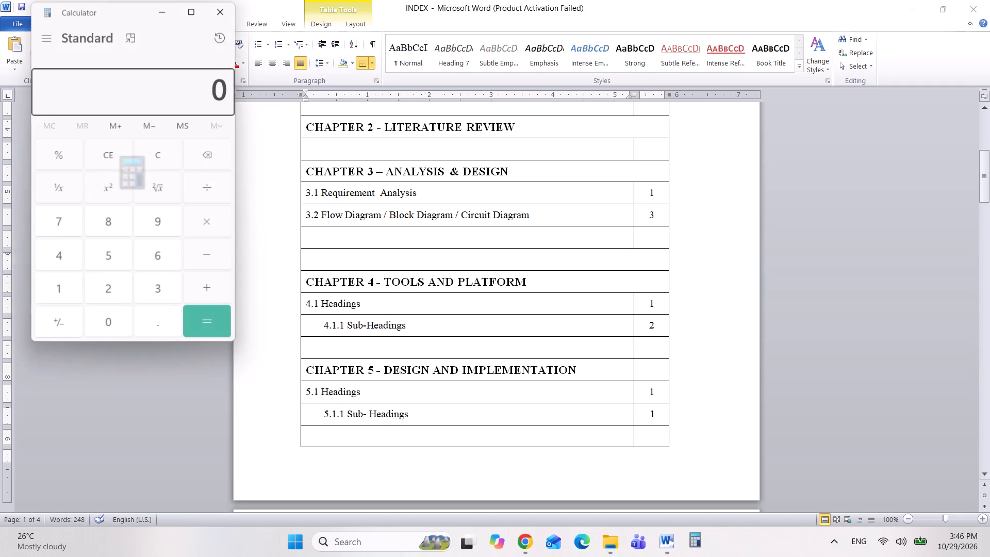
left_click(223, 10)
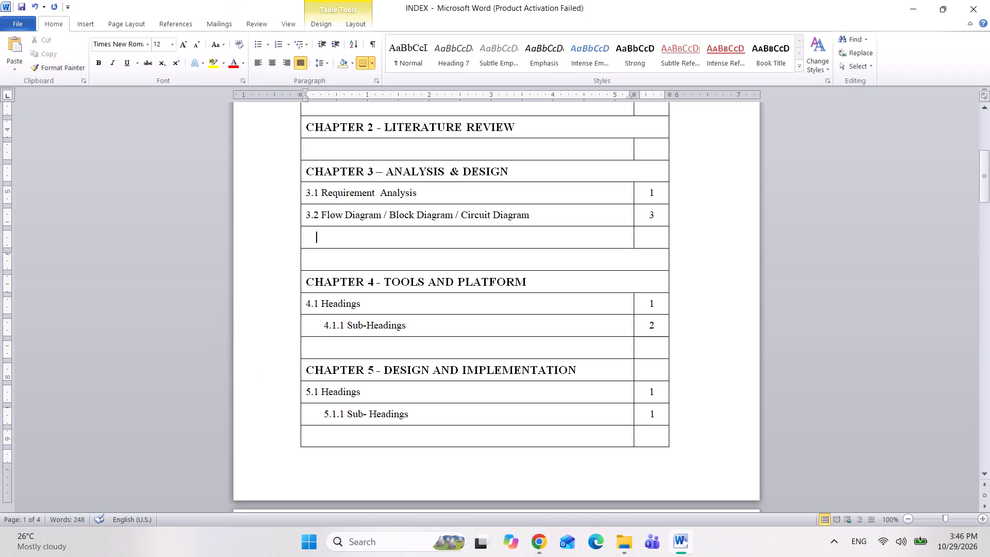
type("3.")
type("2.1")
key("space")
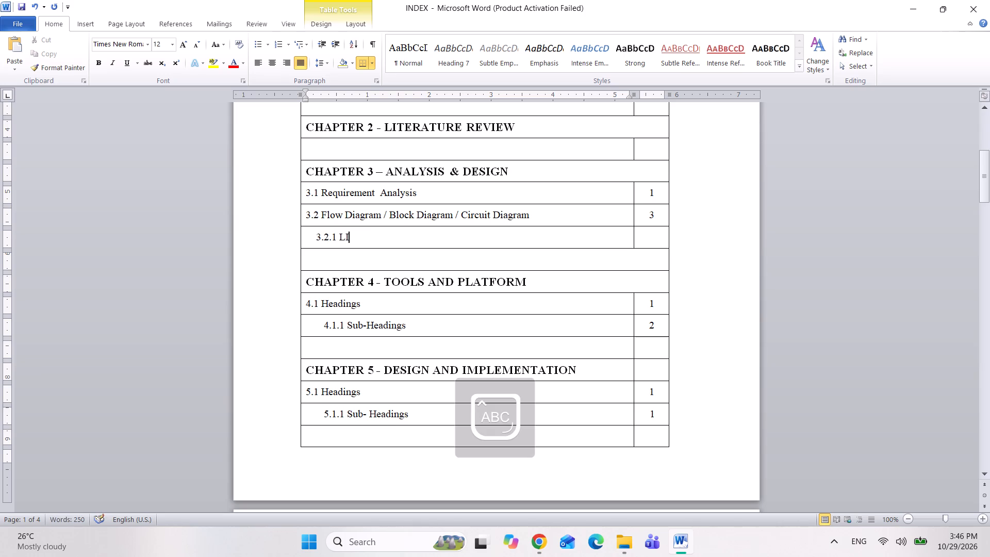
key("BackSpace")
type("IS")
key("BackSpace")
type("of")
key("space")
type("Compu")
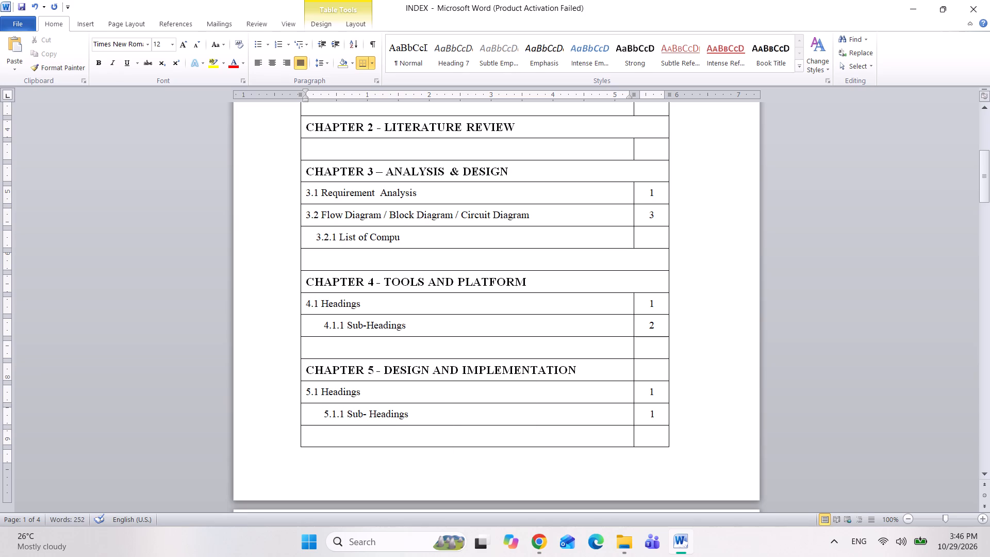
key("BackSpace")
type("onents")
Insert two blank table rows below the 3.2.1 List of Components entry.
left_click(297, 233)
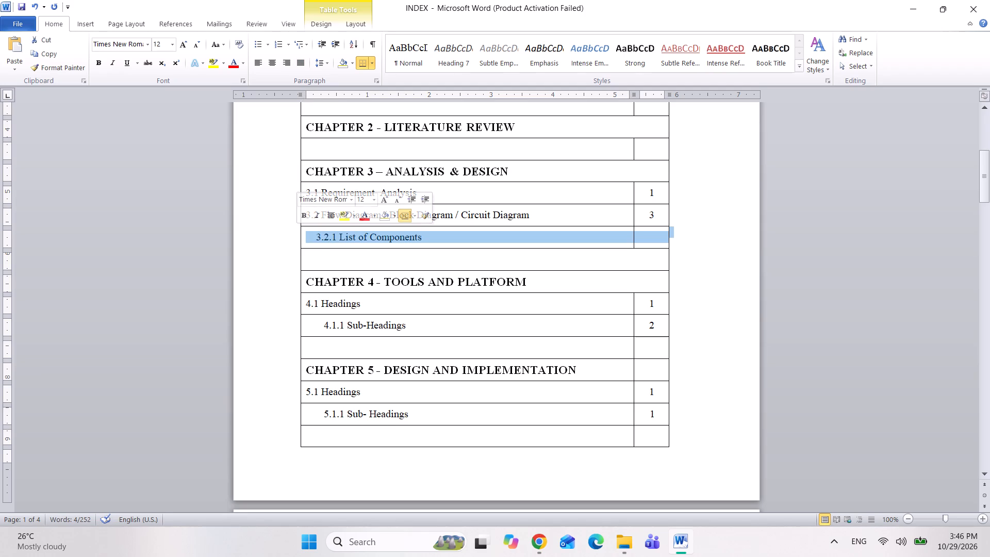
right_click(303, 228)
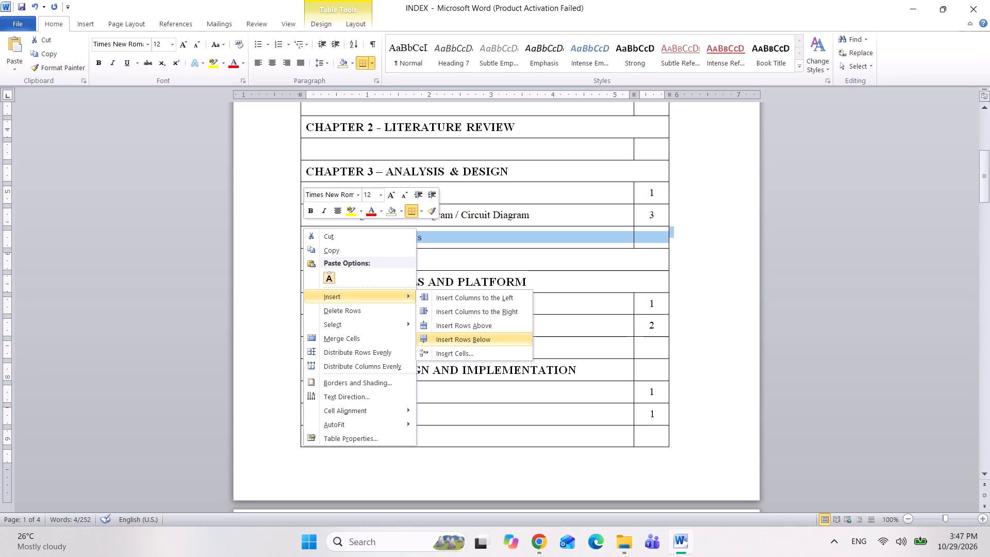
left_click(436, 336)
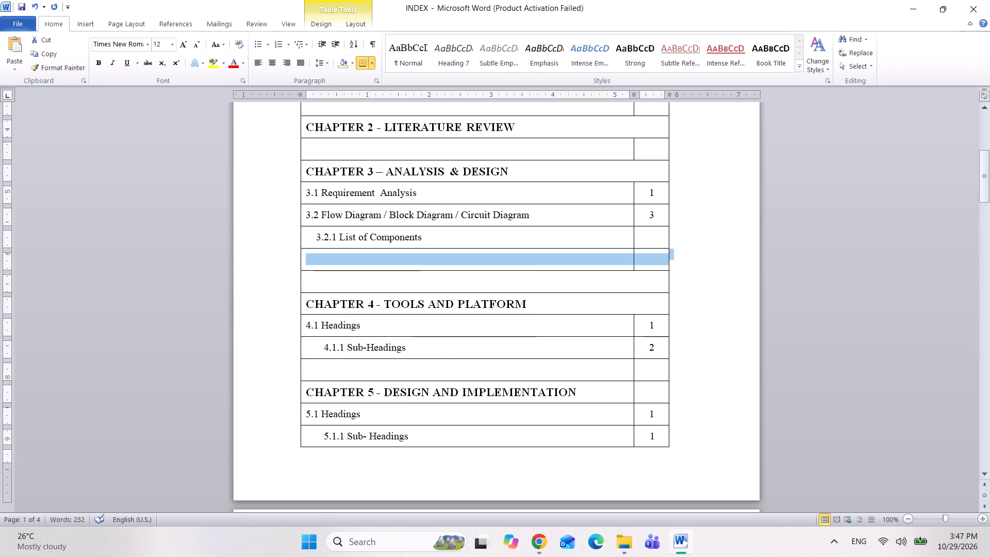
left_click(291, 270)
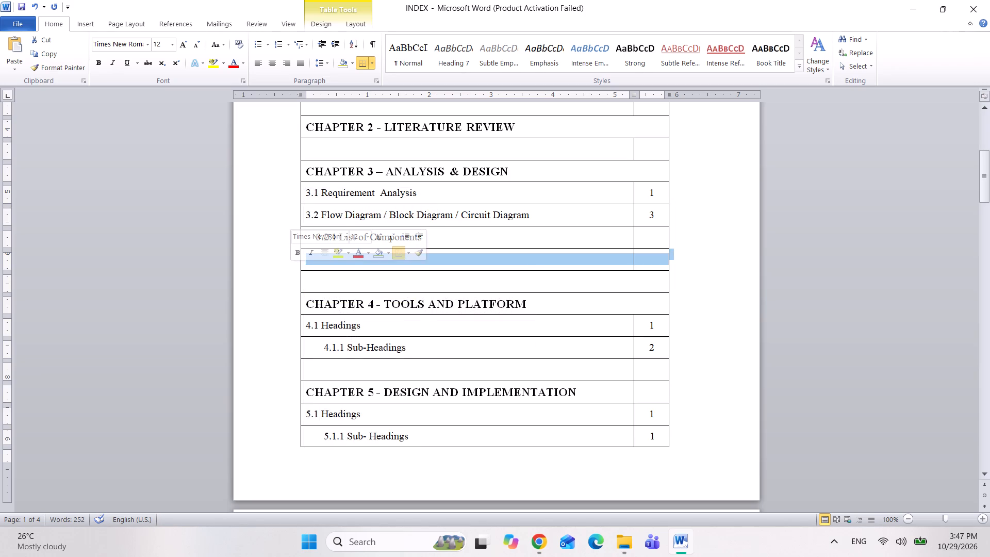
right_click(303, 266)
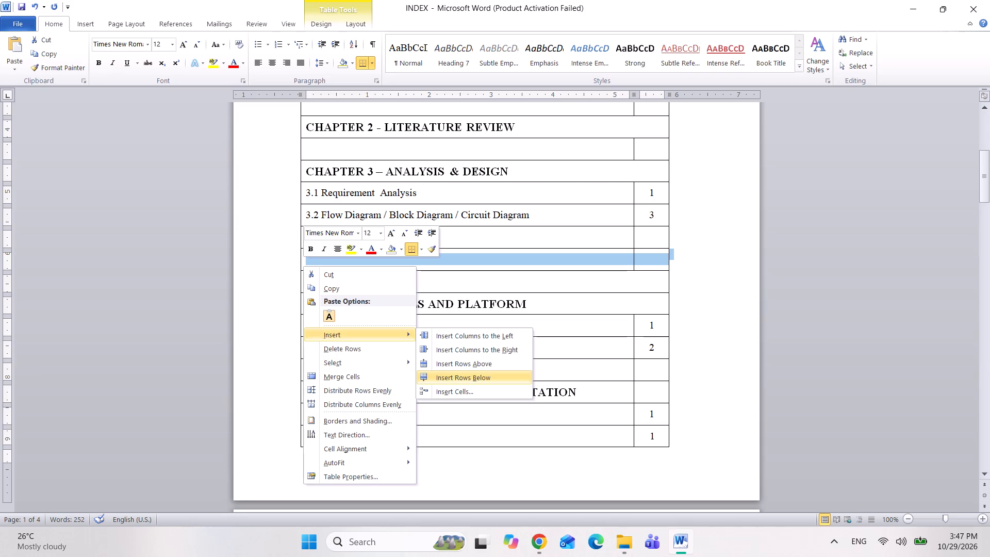
left_click(437, 374)
Enter 3.2.2 Description, indented with five spaces, in the first blank row below the 3.2.1 List of Components entry.
left_click(346, 260)
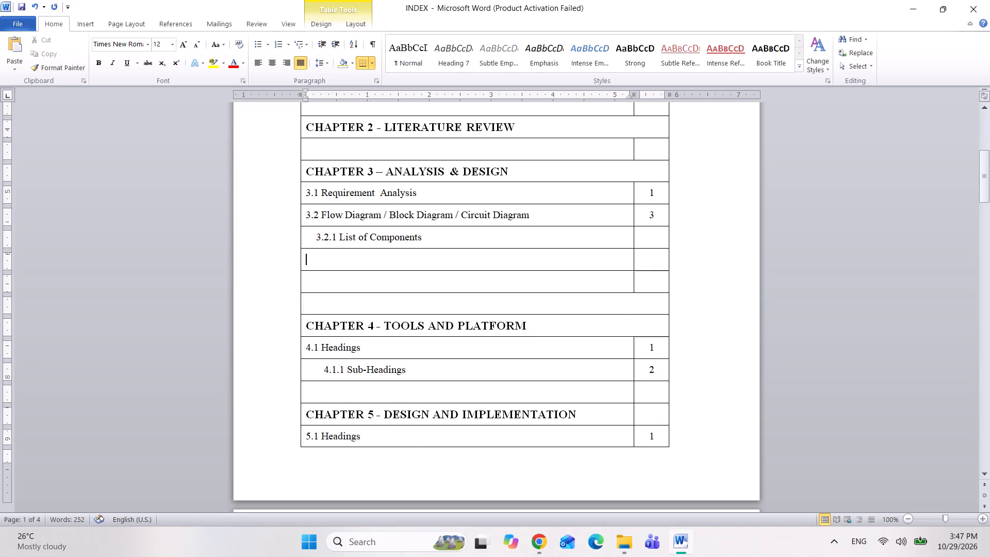
key("space")
key("space")
key("space")
key("space")
key("space")
type("3.2.")
key("2")
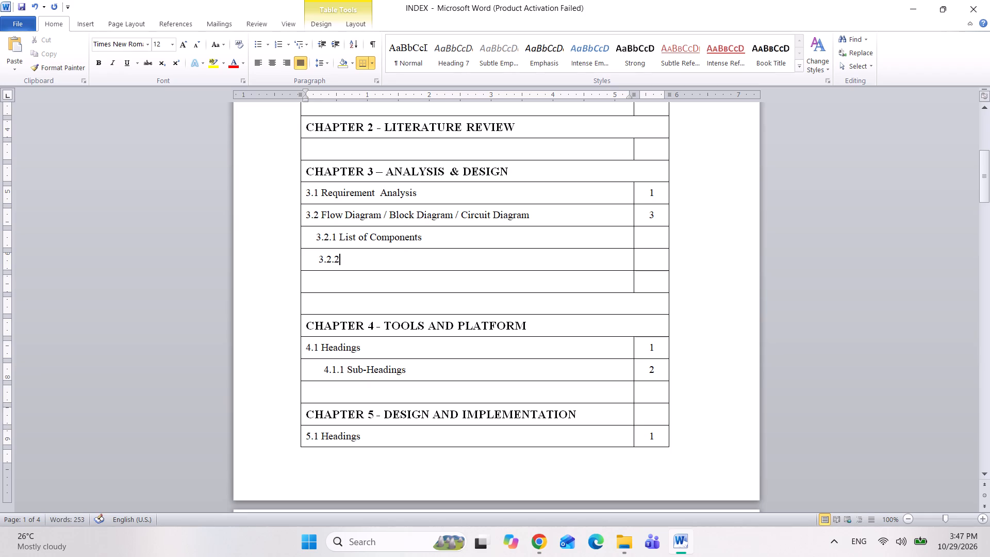
key("space")
type("Dei")
key("BackSpace")
type("sci")
key("BackSpace")
type("ri")
type("ption")
key("space")
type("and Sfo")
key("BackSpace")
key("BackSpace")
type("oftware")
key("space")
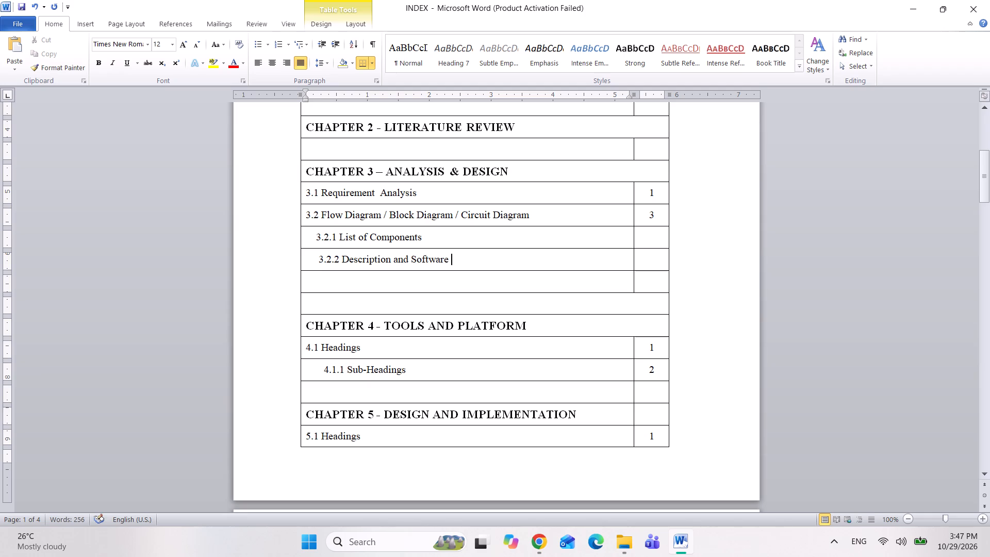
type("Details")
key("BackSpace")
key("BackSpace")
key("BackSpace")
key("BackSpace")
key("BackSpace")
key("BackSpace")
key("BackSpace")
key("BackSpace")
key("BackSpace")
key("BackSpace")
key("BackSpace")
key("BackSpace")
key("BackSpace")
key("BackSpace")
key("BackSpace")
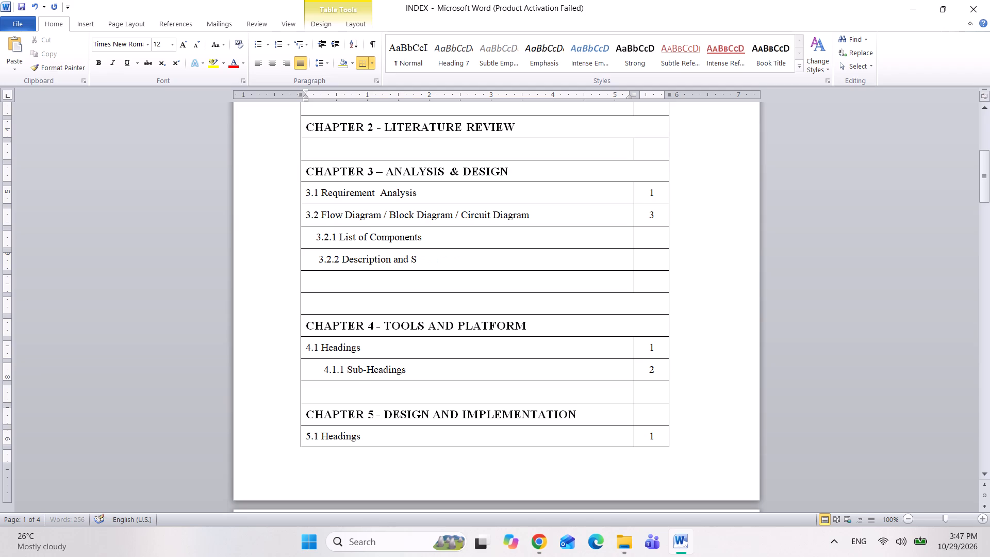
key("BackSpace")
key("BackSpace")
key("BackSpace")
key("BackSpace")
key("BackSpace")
Complete the 3.2.2 entry so it reads 3.2.2 Description of Components.
type("od")
key("BackSpace")
type("f")
key("space")
type("Comp")
type("onents")
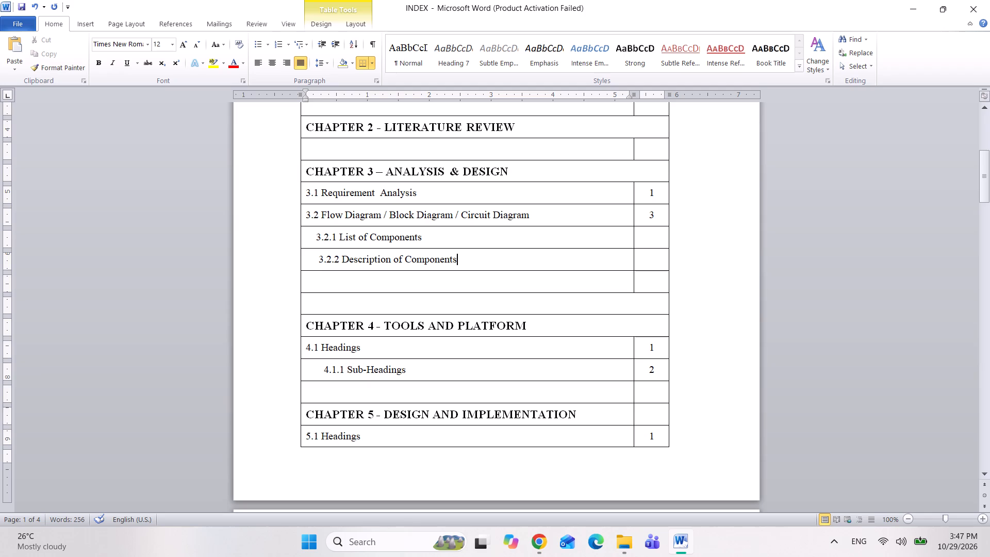
Enter Technology and Software Details, without indent or number, in the blank row below the 3.2.2 entry.
left_click(320, 280)
type("Techno")
type("logy and Sow")
key("BackSpace")
type("tf")
key("BackSpace")
key("f")
key("BackSpace")
key("BackSpace")
type("frw")
key("BackSpace")
key("BackSpace")
type("tware")
key("space")
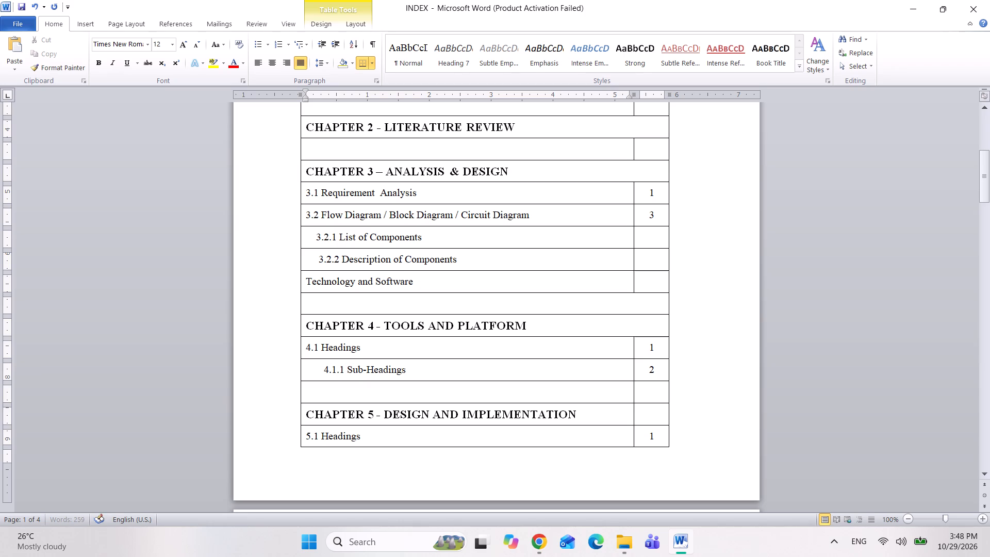
type("de")
key("BackSpace")
key("BackSpace")
type("Details")
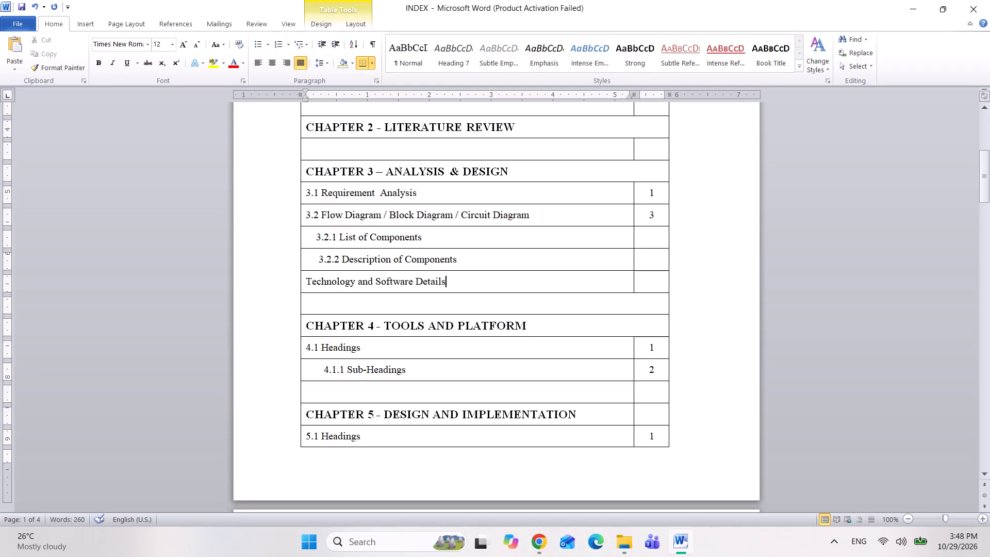
Retitle the Chapter 4 heading as CHAPTER 4 – PROJECT DESCRIPTION.
left_click(561, 321)
key("BackSpace")
key("BackSpace")
key("BackSpace")
key("BackSpace")
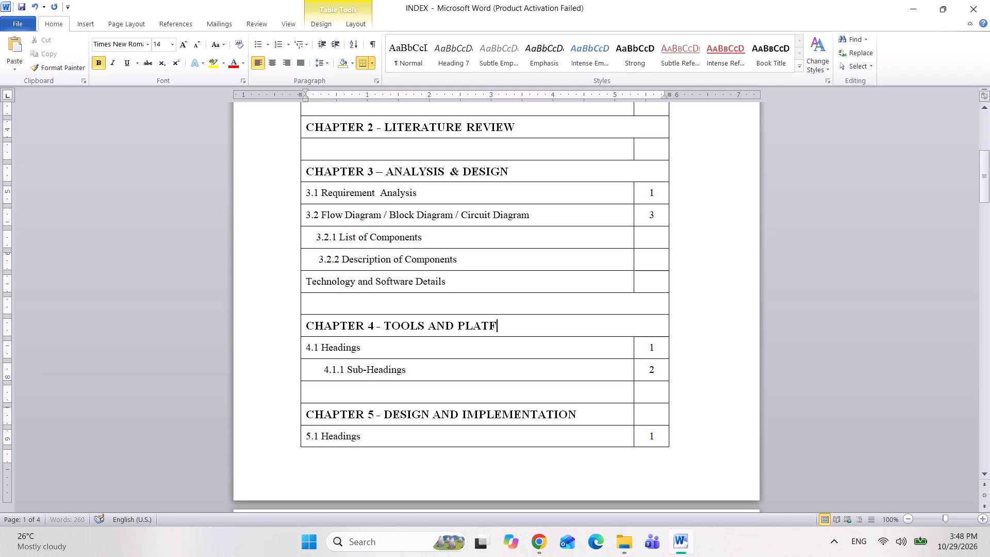
key("BackSpace")
key("BackSpace")
key("BackSpace")
key("BackSpace")
key("BackSpace")
key("BackSpace")
key("BackSpace")
key("BackSpace")
key("BackSpace")
key("BackSpace")
key("BackSpace")
key("BackSpace")
key("BackSpace")
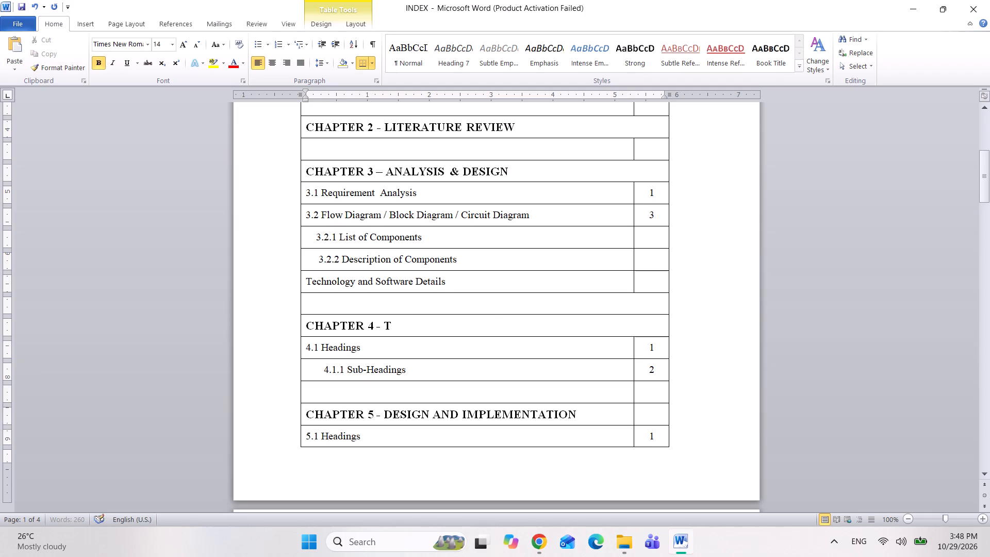
key("BackSpace")
key("BackSpace")
key("space")
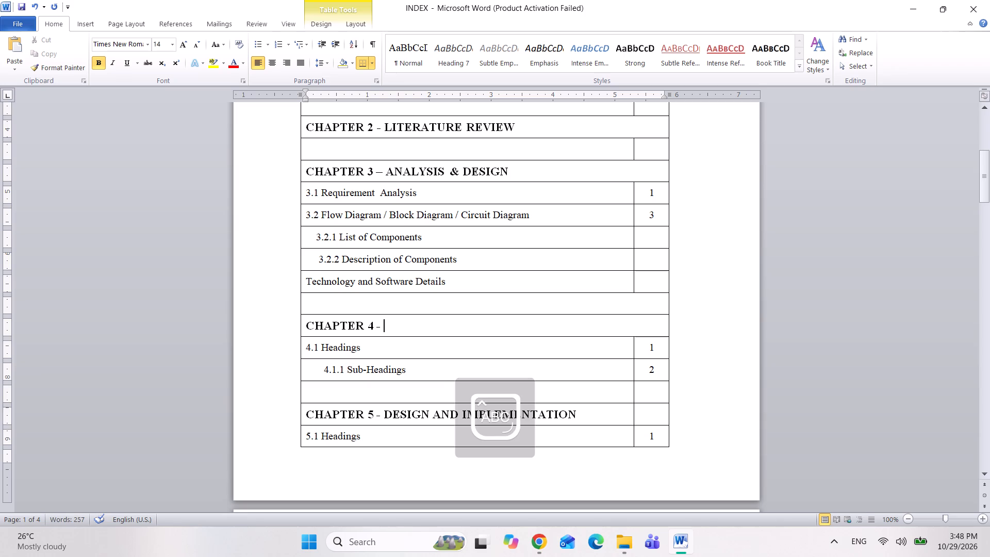
type("PRJ")
key("BackSpace")
type("ON")
key("BackSpace")
type("JR")
key("BackSpace")
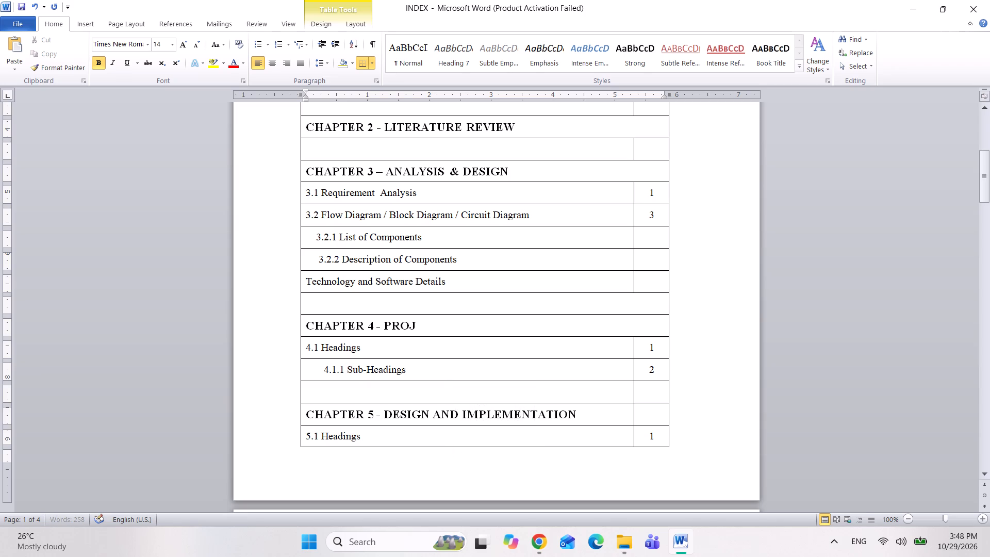
type("ECT")
key("space")
type("DES")
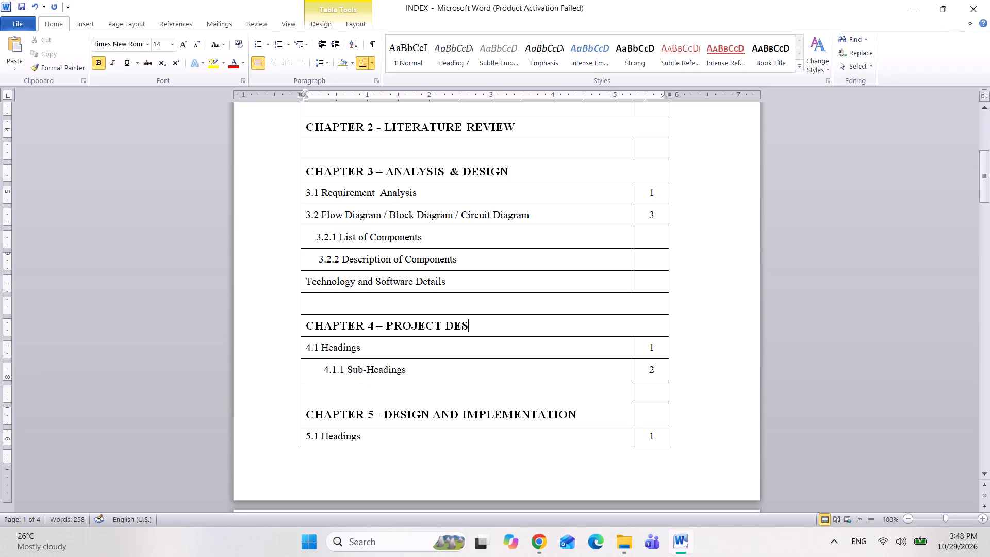
key("BackSpace")
type("SCI")
key("BackSpace")
type("RIP")
type("TION")
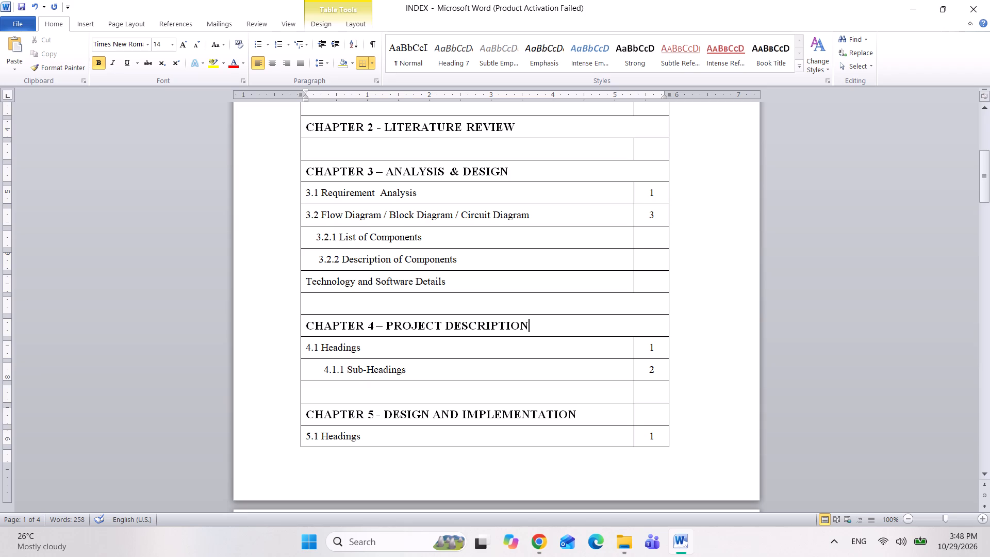
Change the 4.1 Headings entry under Chapter 4 to read 4.1 Design of Proposed Work.
left_click(403, 345)
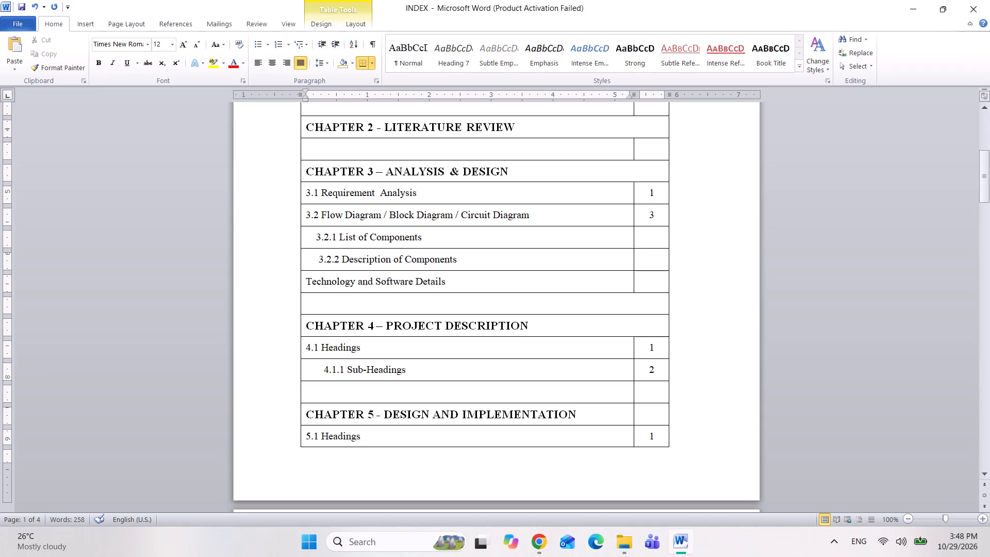
key("BackSpace")
key("BackSpace")
key("BackSpace")
key("BackSpace")
key("BackSpace")
key("BackSpace")
key("BackSpace")
key("BackSpace")
type("Hea")
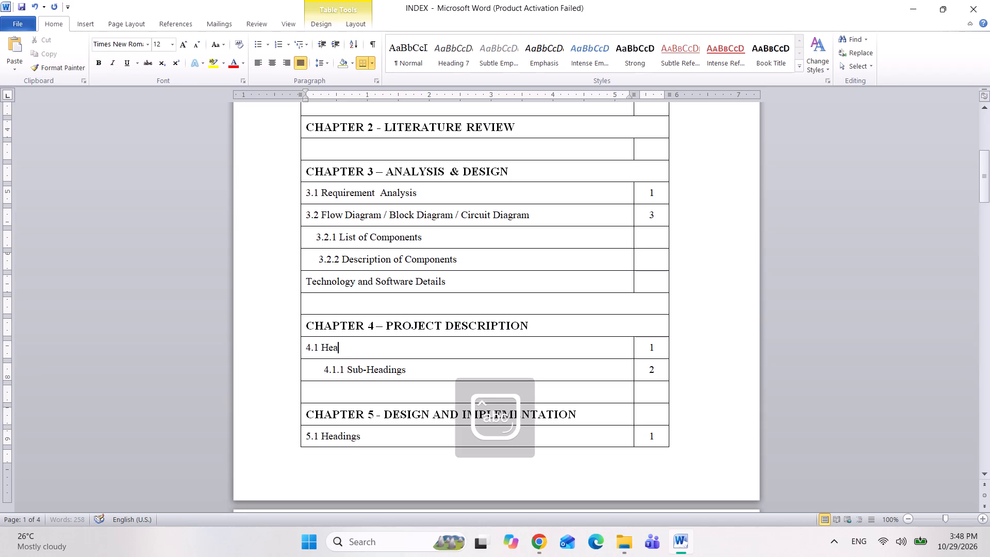
key("BackSpace")
key("BackSpace")
key("BackSpace")
type("de")
key("BackSpace")
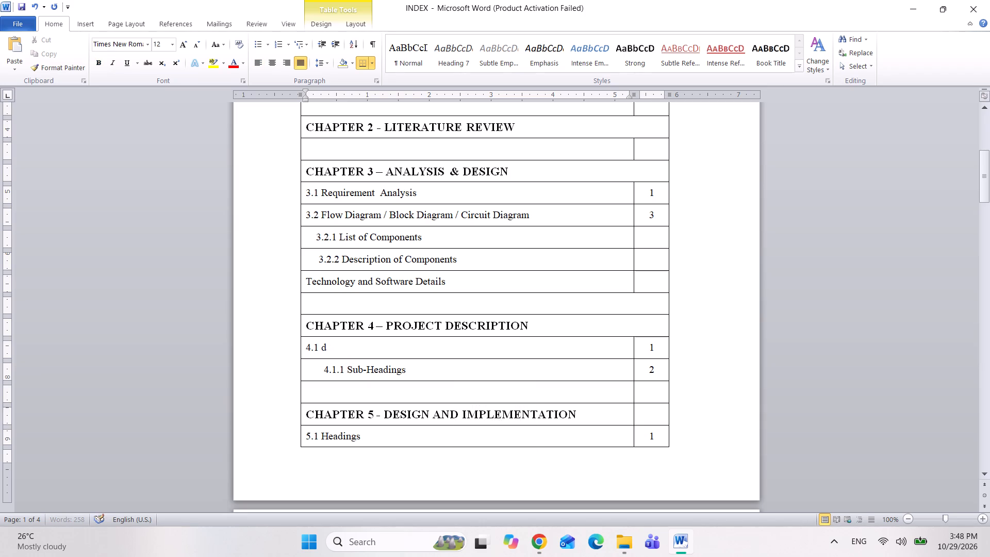
key("BackSpace")
type("DEs0")
key("BackSpace")
type("ign")
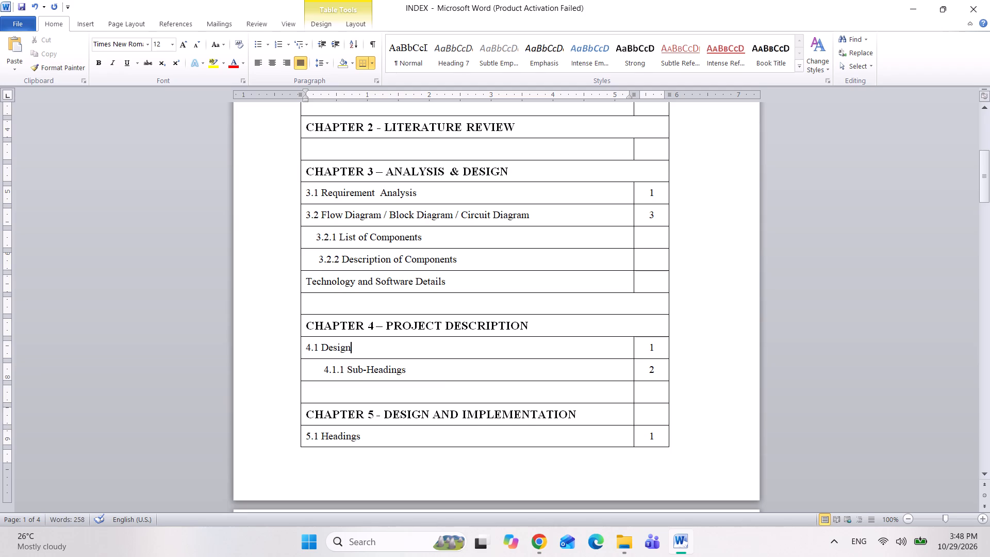
key("space")
type("of Propo")
type("sed")
key("space")
type("Work")
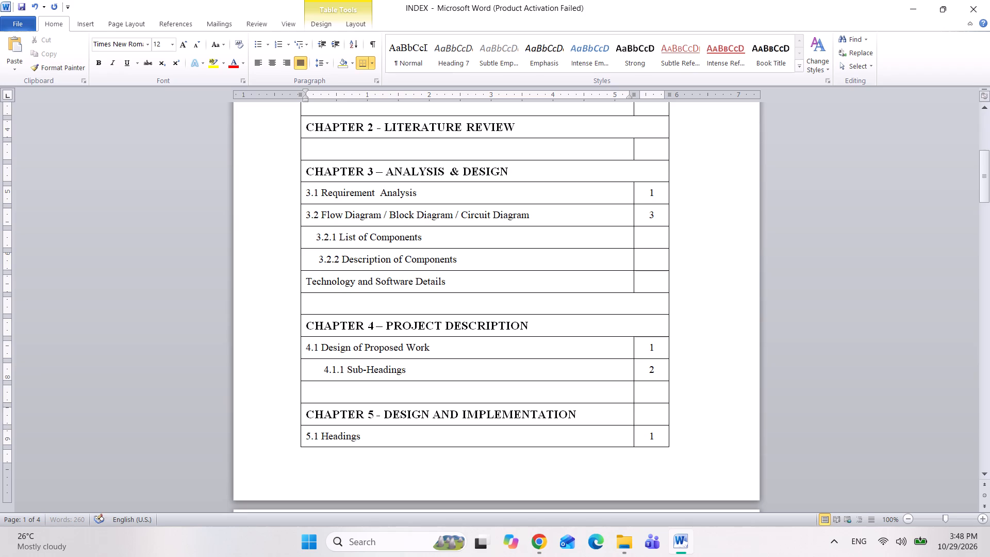
Replace the indented 4.1.1 Sub-Headings entry with 4.2 Data Flow Diagram, without any indent.
left_click(421, 372)
key("BackSpace")
key("BackSpace")
key("BackSpace")
key("BackSpace")
key("BackSpace")
key("BackSpace")
key("BackSpace")
key("BackSpace")
key("BackSpace")
key("BackSpace")
key("BackSpace")
key("BackSpace")
key("BackSpace")
key("BackSpace")
key("BackSpace")
key("BackSpace")
key("BackSpace")
key("BackSpace")
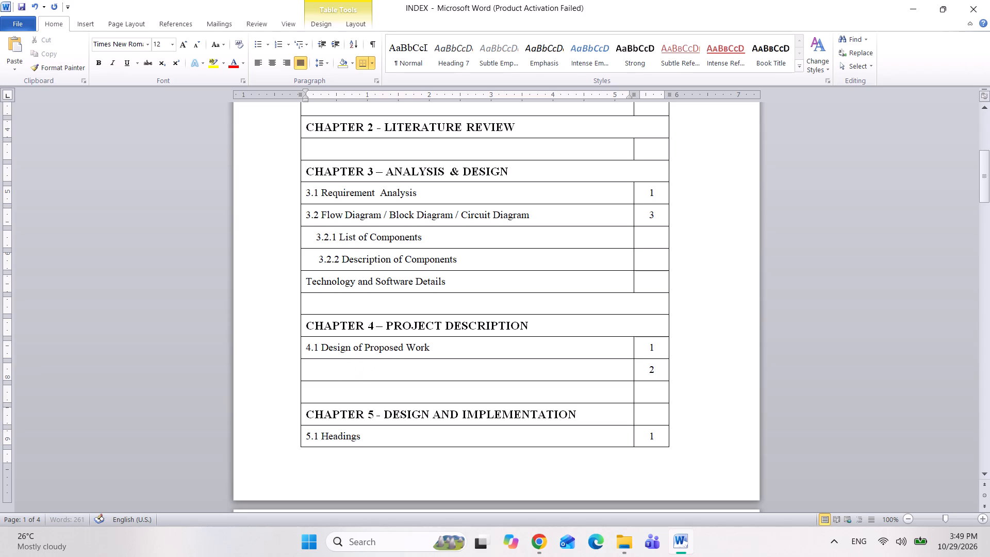
key("BackSpace")
key("BackSpace")
key("BackSpace")
key("BackSpace")
key("BackSpace")
key("BackSpace")
type("4,")
key("BackSpace")
key("period")
key("BackSpace")
key("BackSpace")
key("BackSpace")
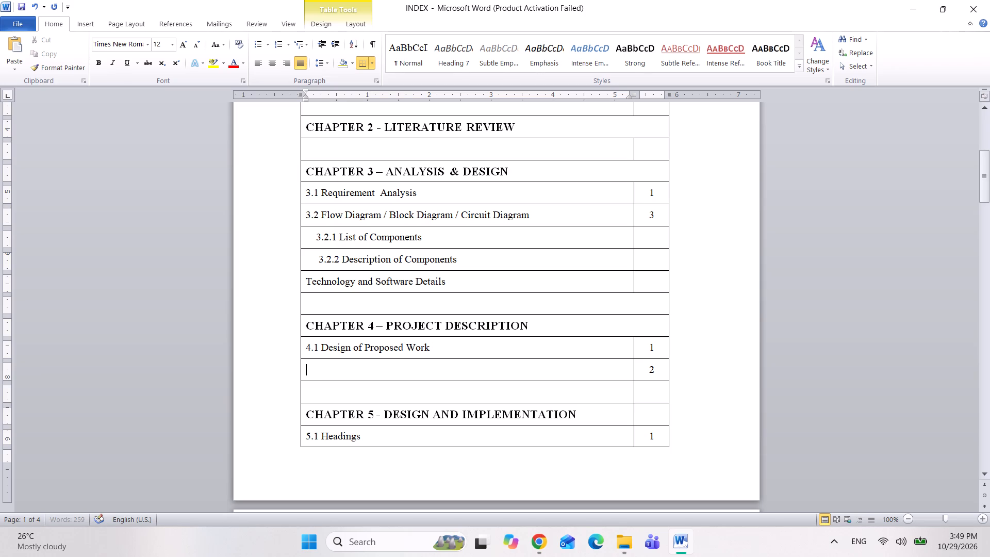
type("4.2")
key("space")
type("Data")
key("space")
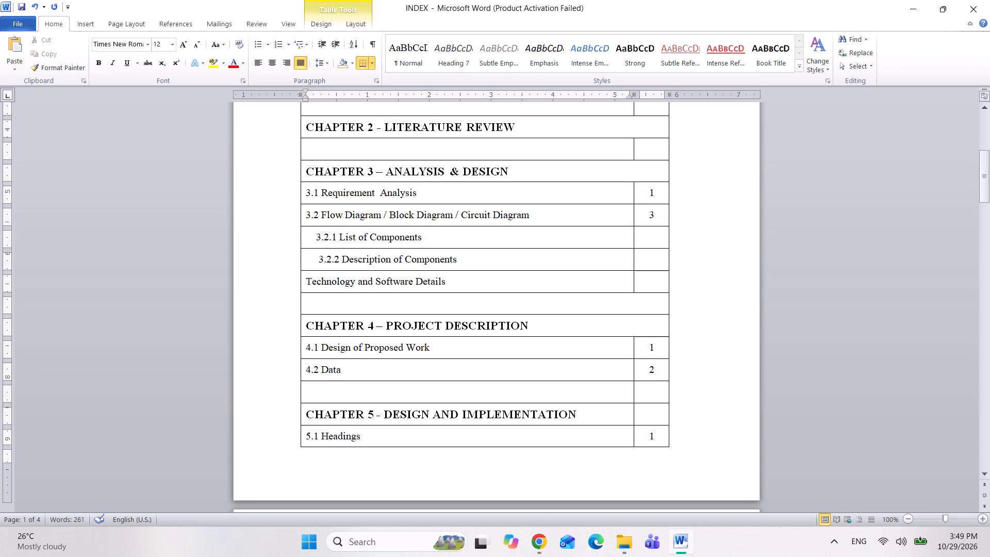
type("Flow")
key("space")
type("Diagram")
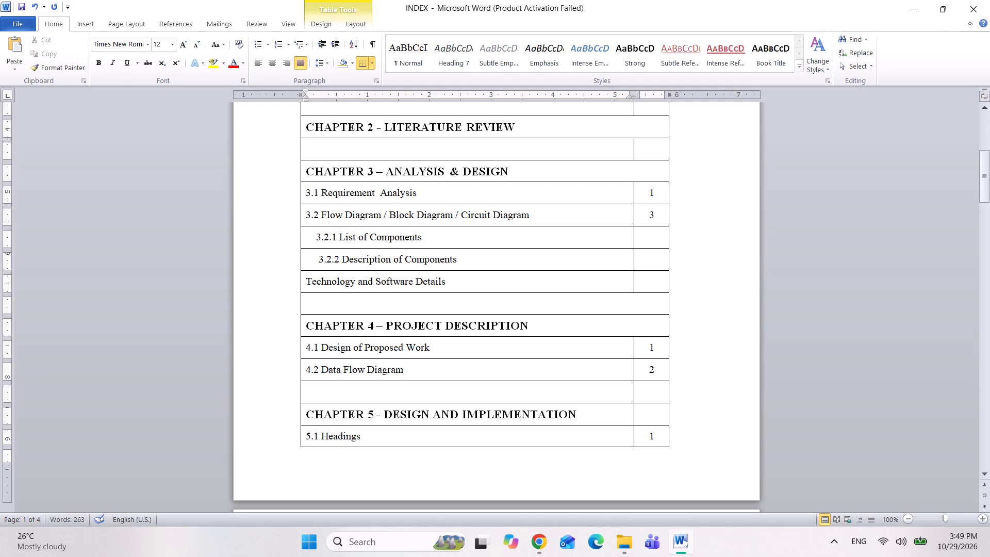
Begin inserting a table row at the 4.2 Data Flow Diagram entry.
right_click(302, 364)
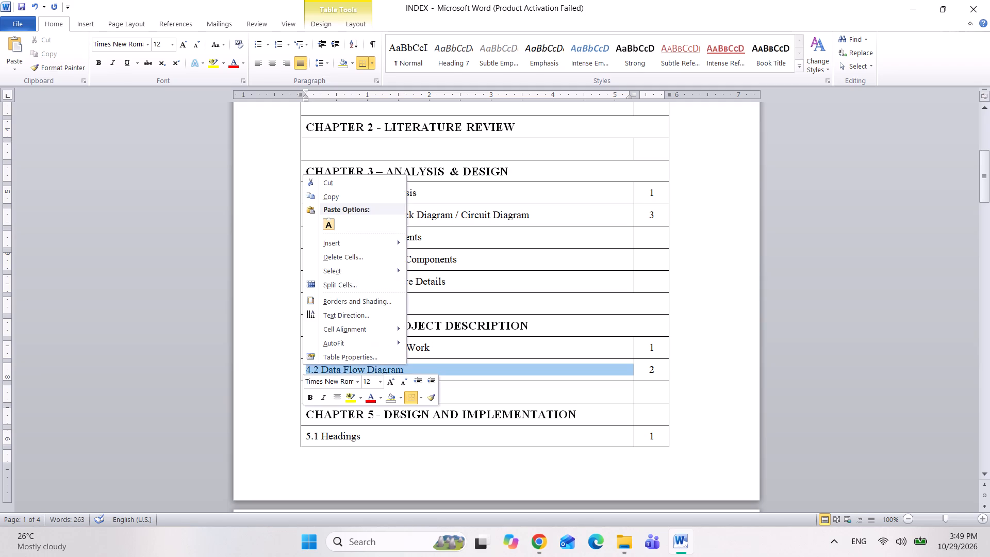
left_click(344, 249)
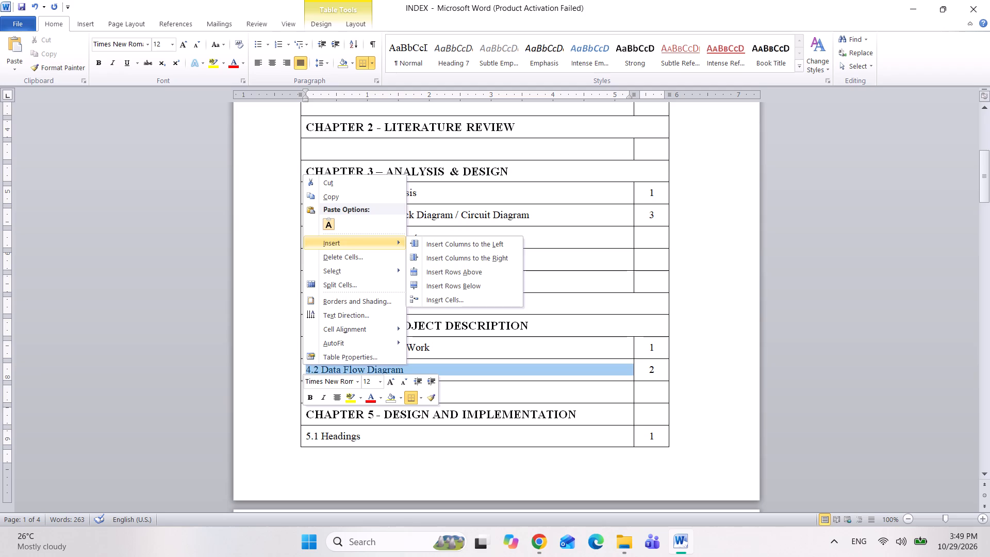
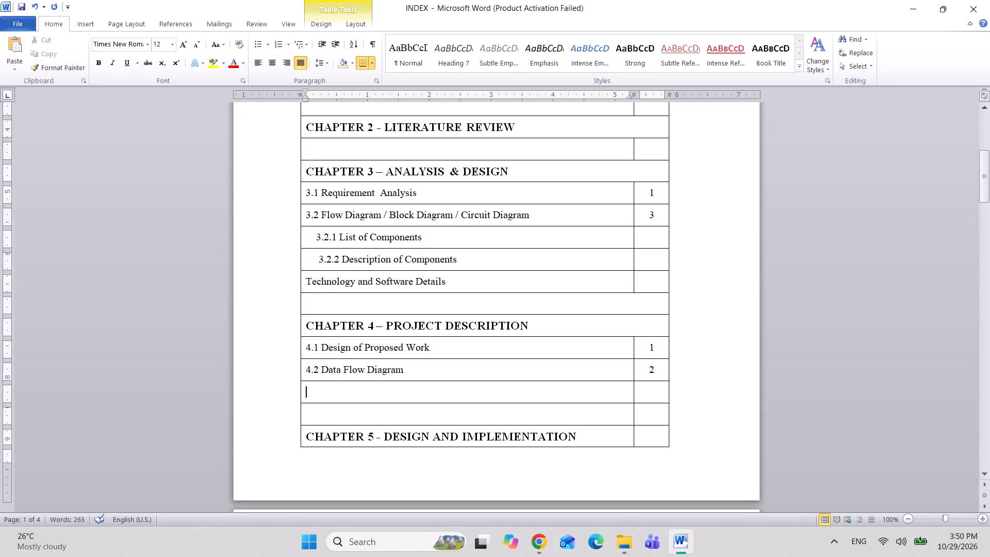
Enter 4.3 Working Modules in the empty row below 4.2 Data Flow Diagram.
type("4.")
type("3n")
key("BackSpace")
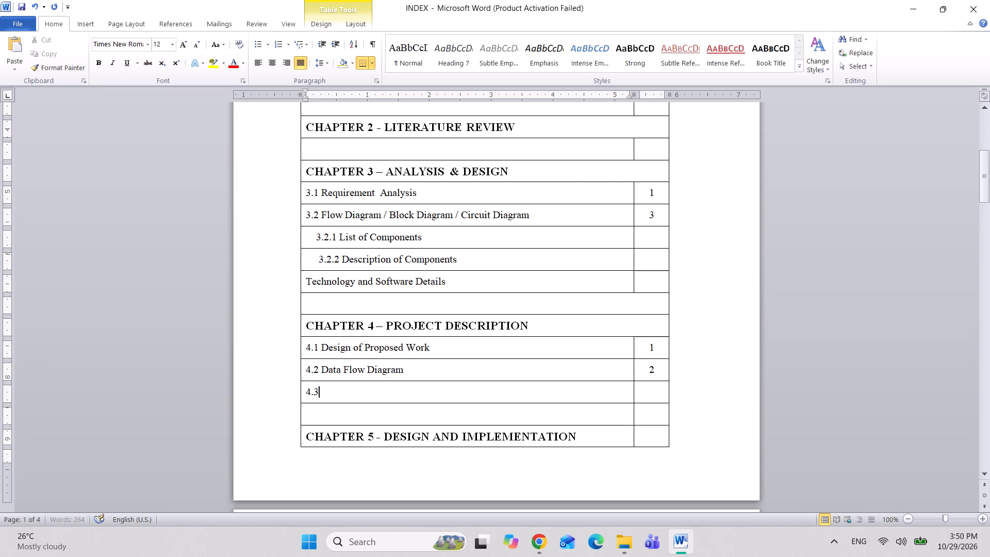
key("space")
type("Working")
key("space")
type("Moo")
key("BackSpace")
type("dules")
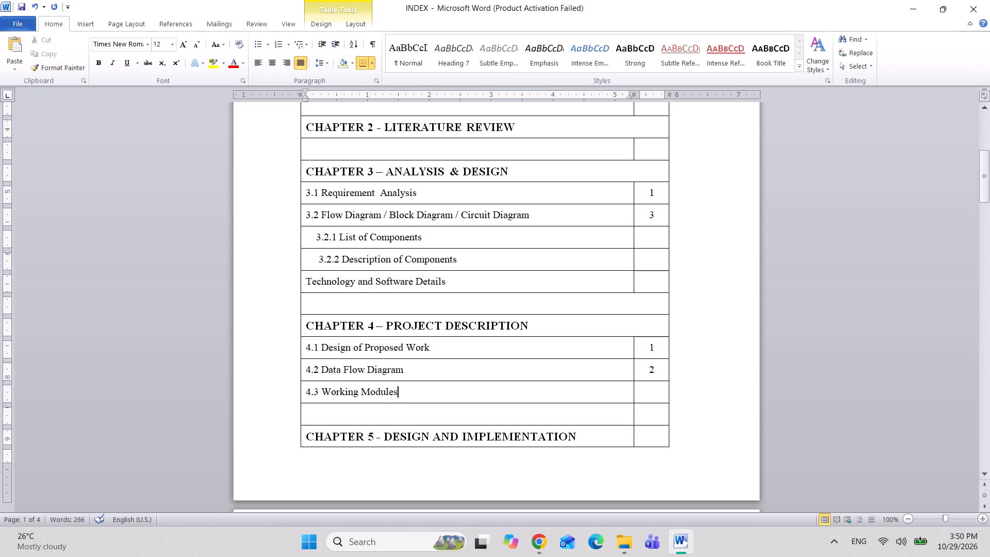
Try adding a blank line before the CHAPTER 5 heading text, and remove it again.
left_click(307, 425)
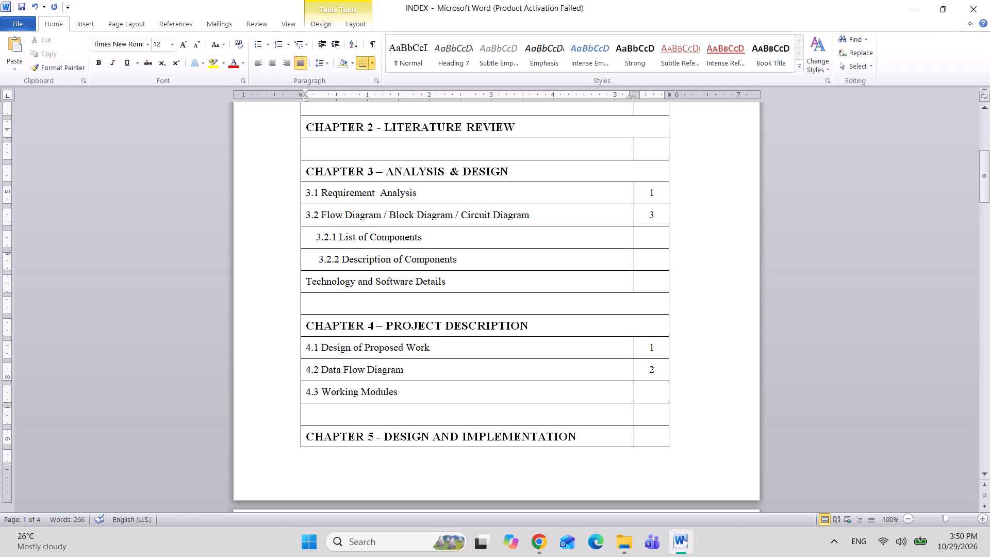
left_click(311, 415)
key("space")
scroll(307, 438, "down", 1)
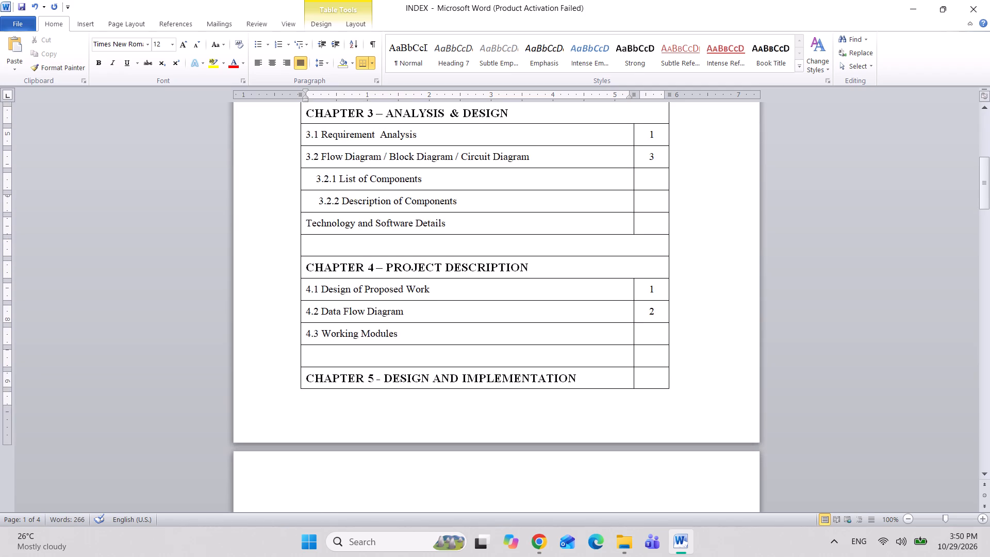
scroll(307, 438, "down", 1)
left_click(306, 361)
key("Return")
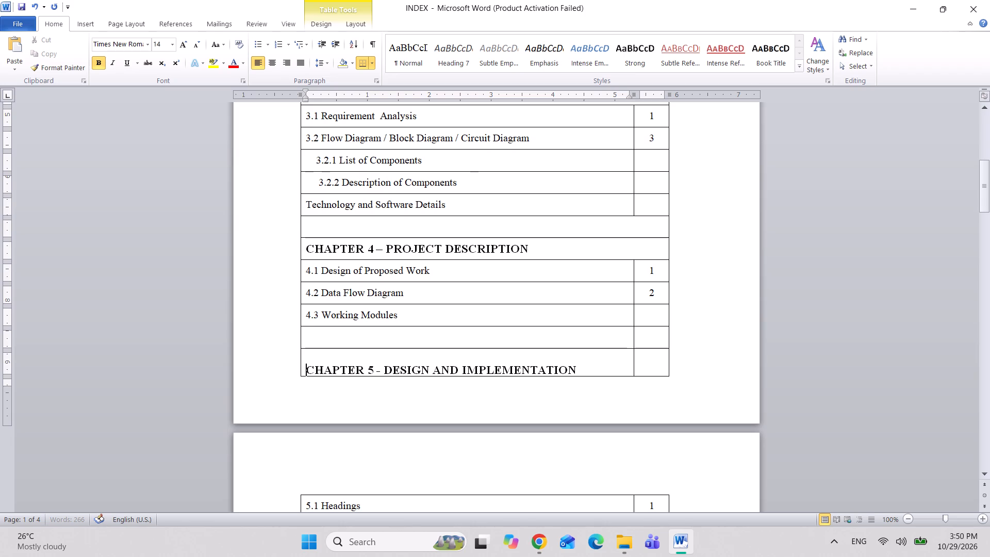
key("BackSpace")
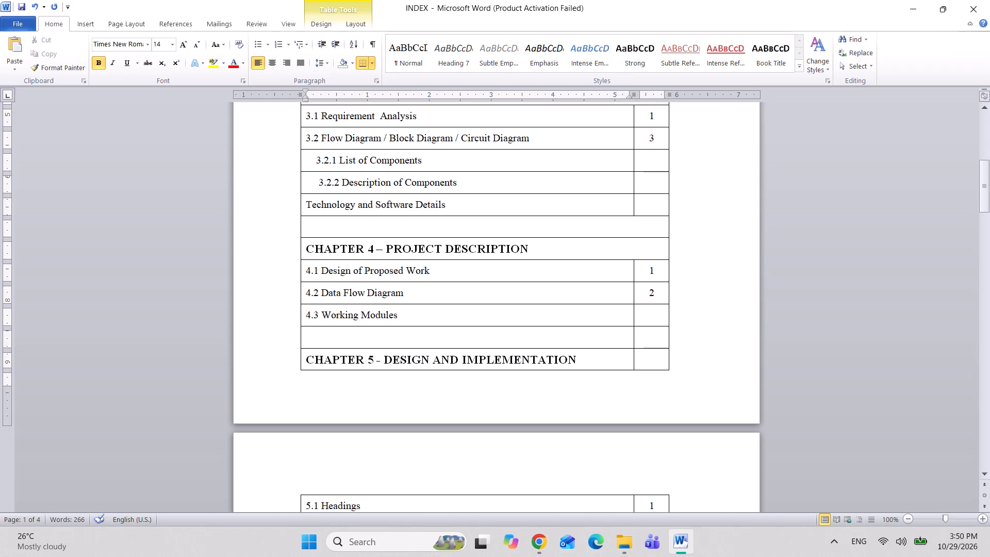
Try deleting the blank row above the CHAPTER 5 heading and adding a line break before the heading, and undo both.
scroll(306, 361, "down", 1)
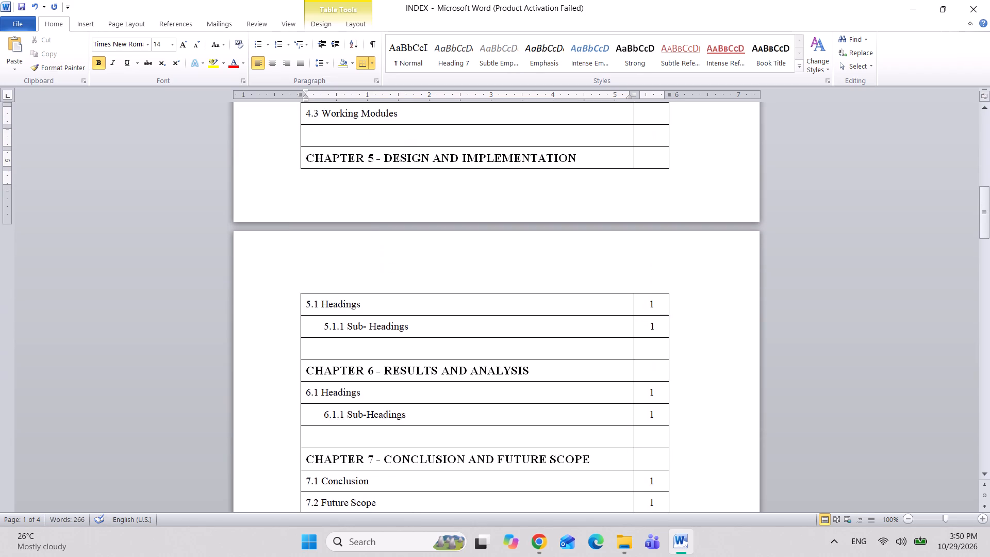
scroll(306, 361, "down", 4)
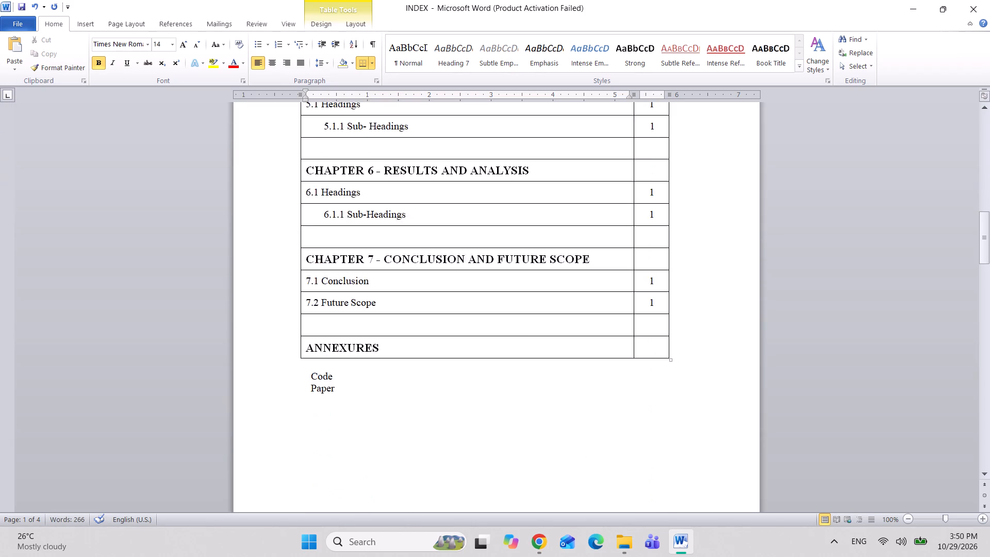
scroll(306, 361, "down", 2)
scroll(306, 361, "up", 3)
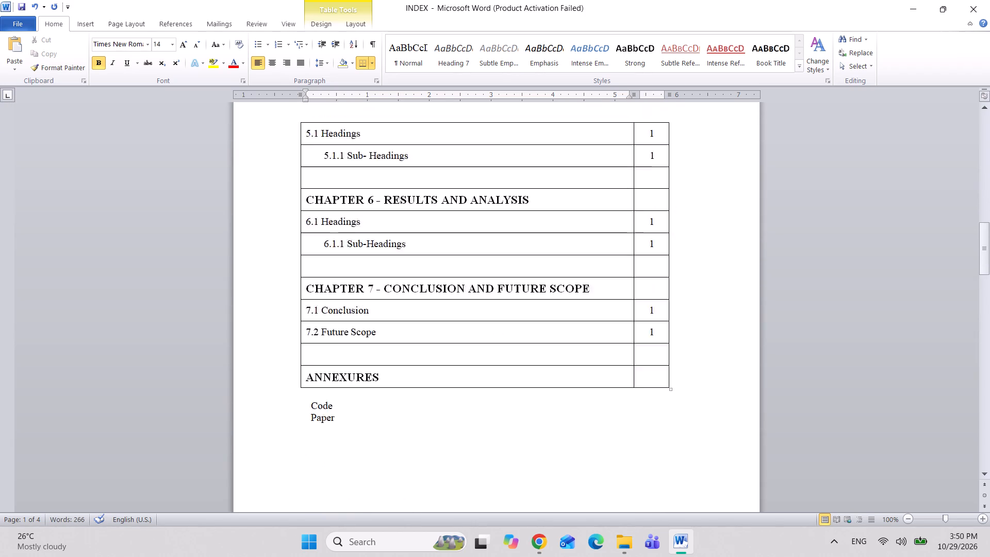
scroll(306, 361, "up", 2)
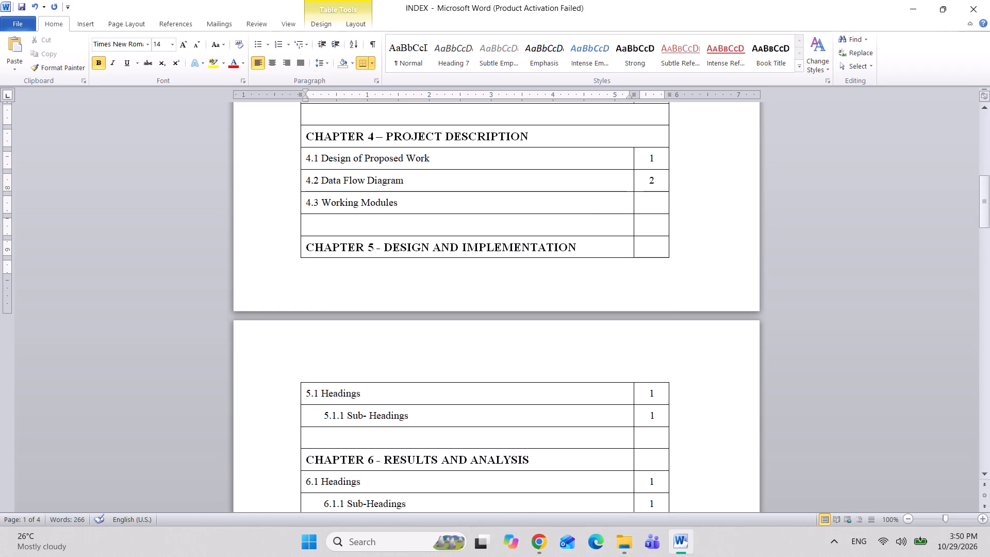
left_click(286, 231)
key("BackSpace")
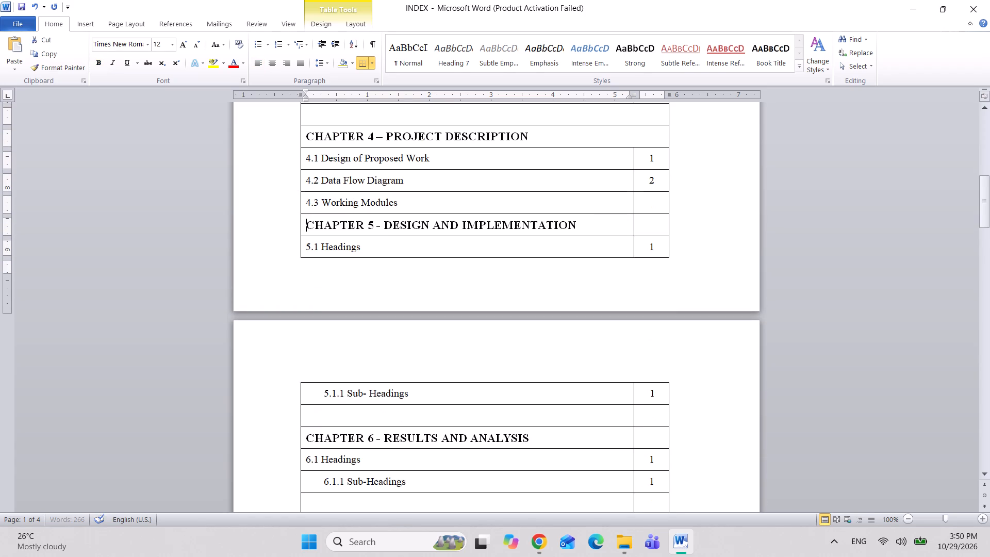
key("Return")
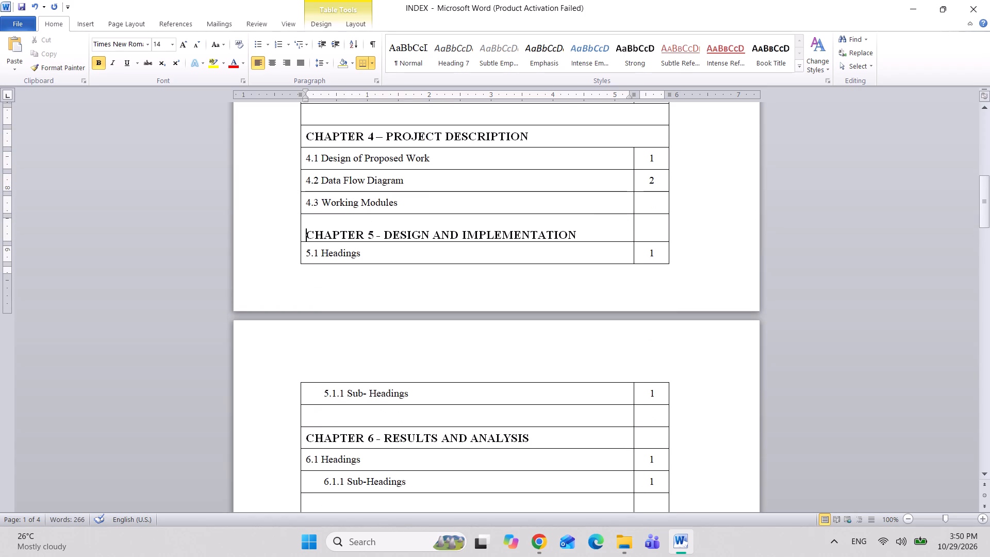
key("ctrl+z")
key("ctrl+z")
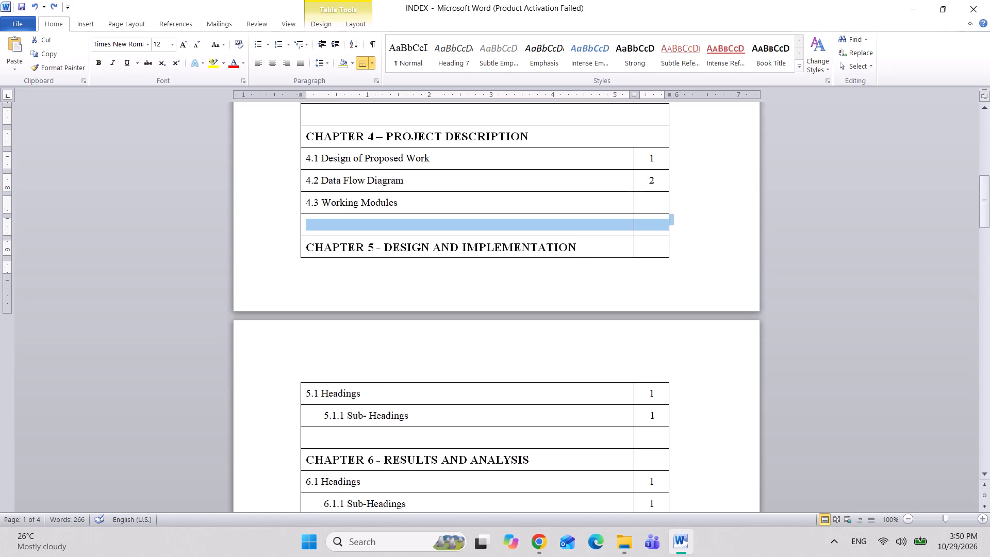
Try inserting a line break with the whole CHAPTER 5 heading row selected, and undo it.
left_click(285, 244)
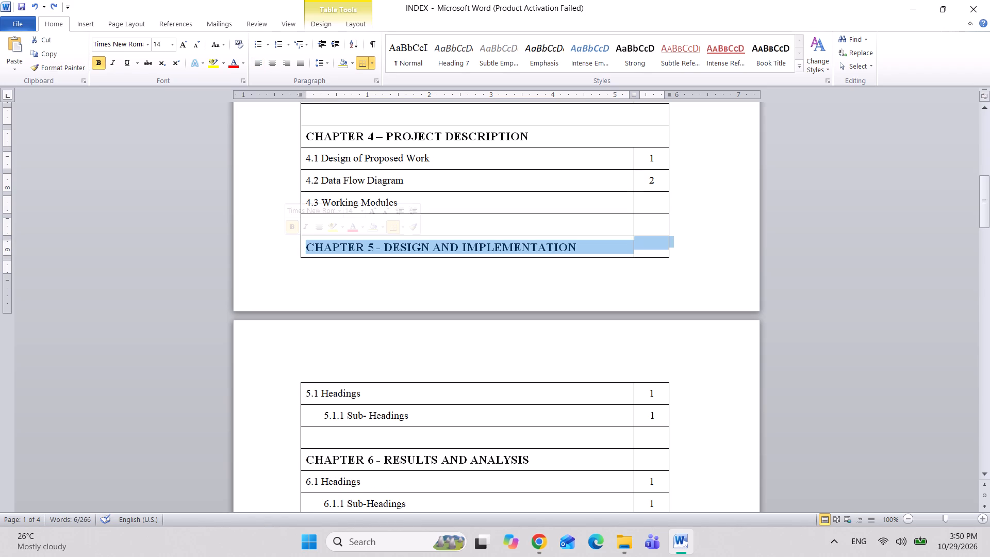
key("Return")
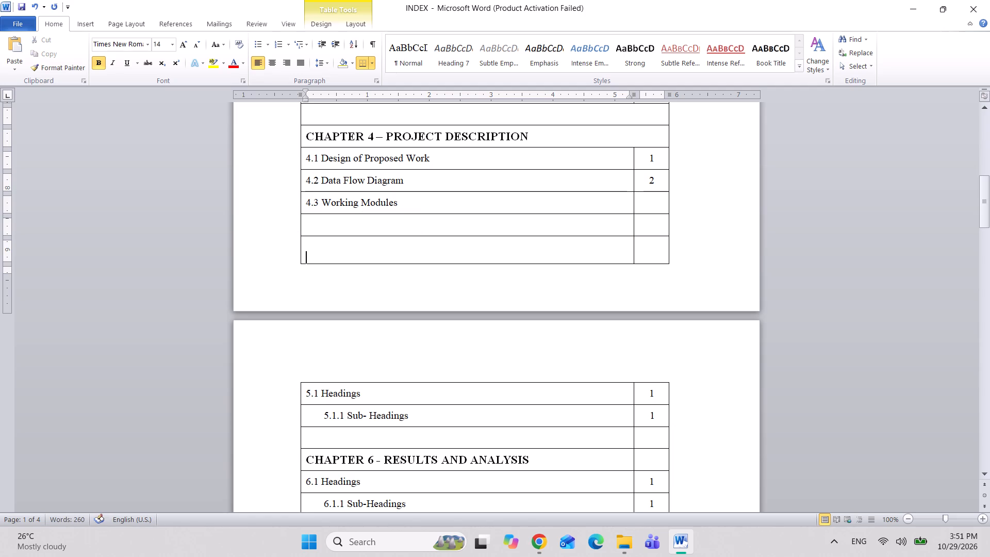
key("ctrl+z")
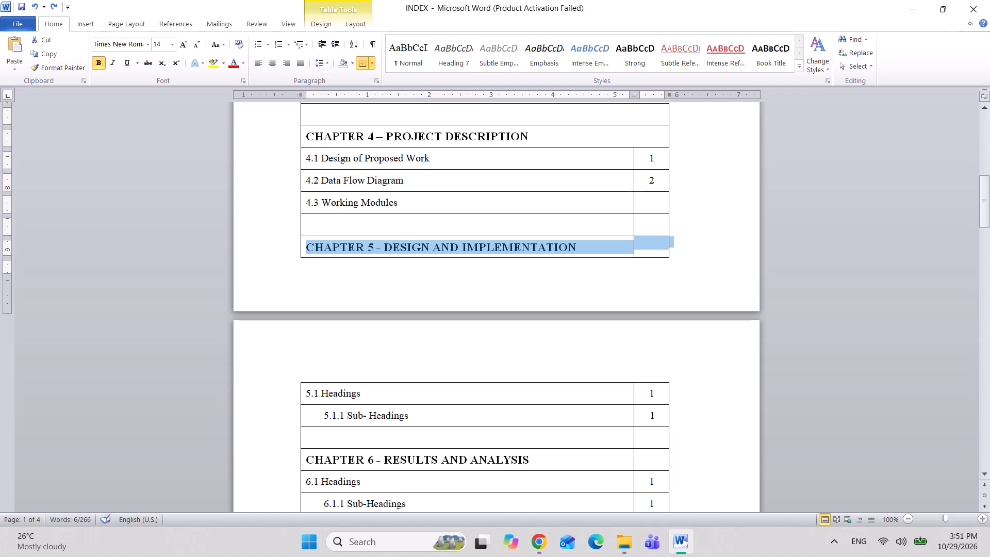
Insert an empty table row above the CHAPTER 5 - DESIGN AND IMPLEMENTATION heading.
left_click(302, 248)
left_click(306, 248)
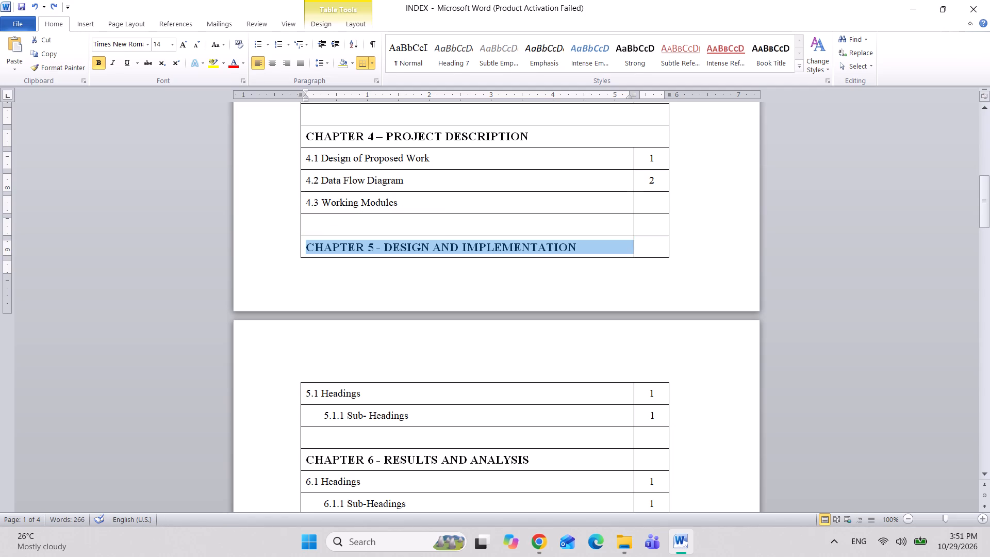
left_click(306, 248)
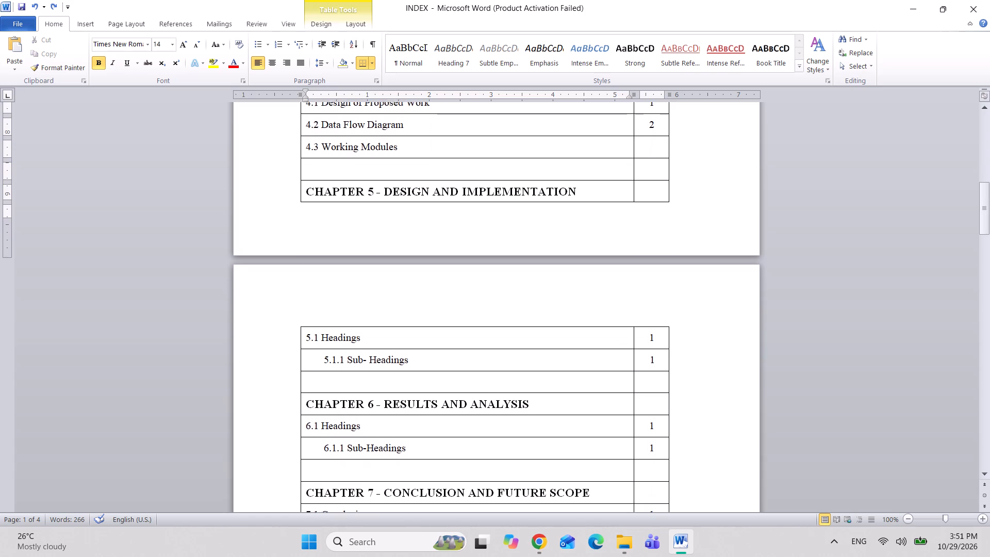
scroll(311, 272, "up", 1)
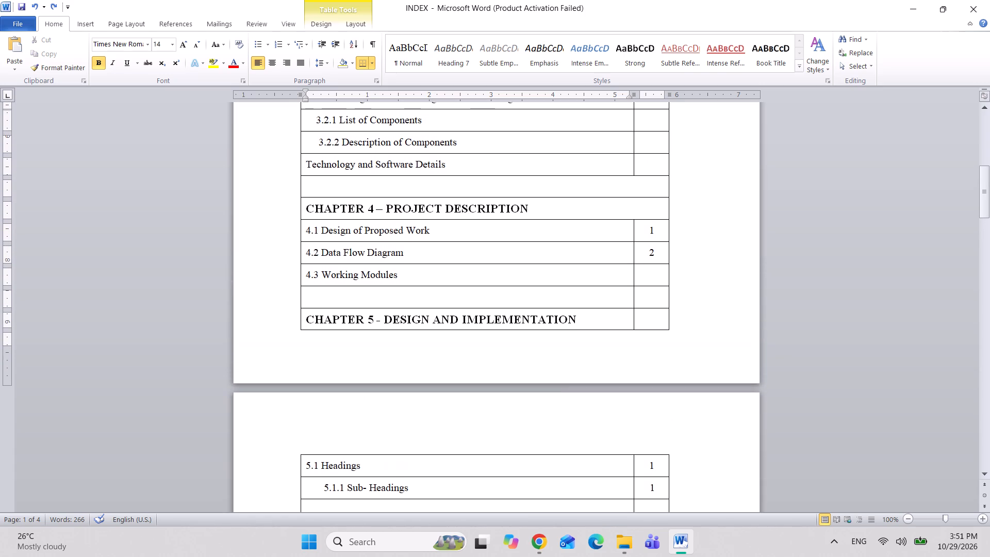
left_click(634, 319)
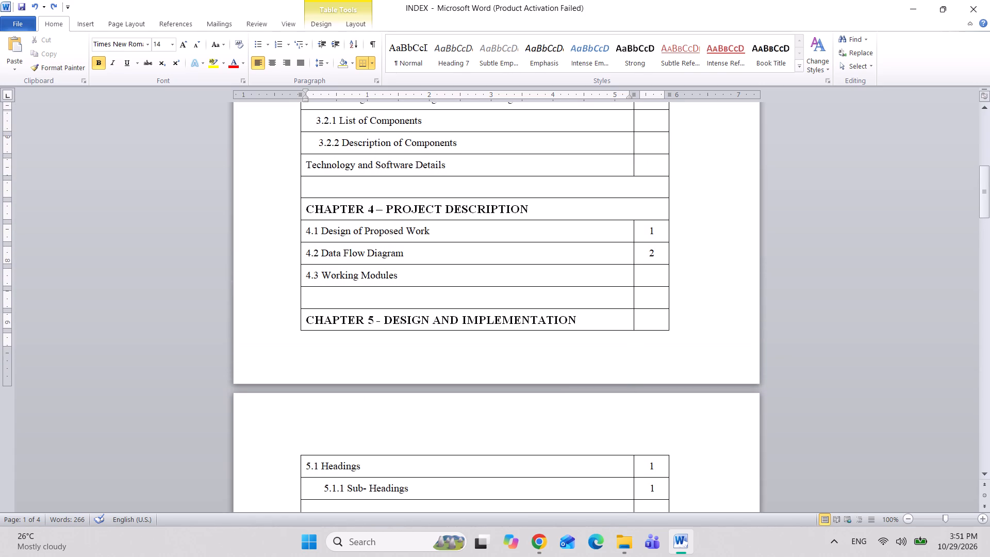
left_click(586, 315)
scroll(304, 312, "right", 1)
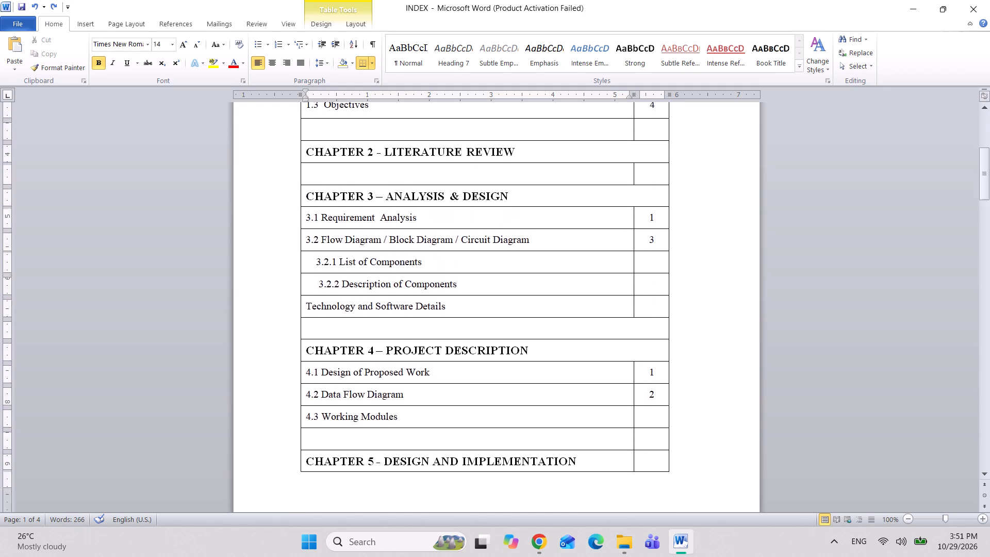
scroll(304, 312, "right", 1)
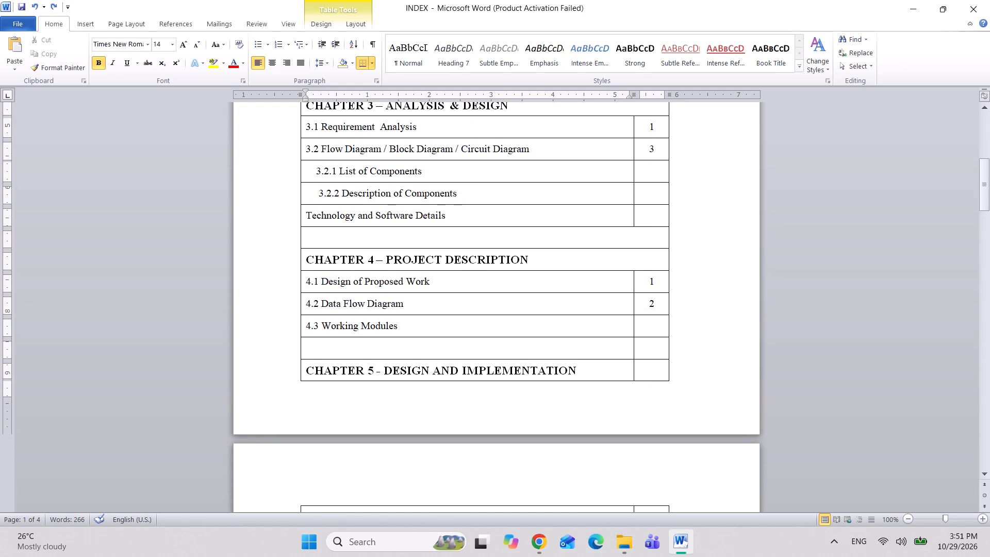
scroll(304, 312, "down", 1)
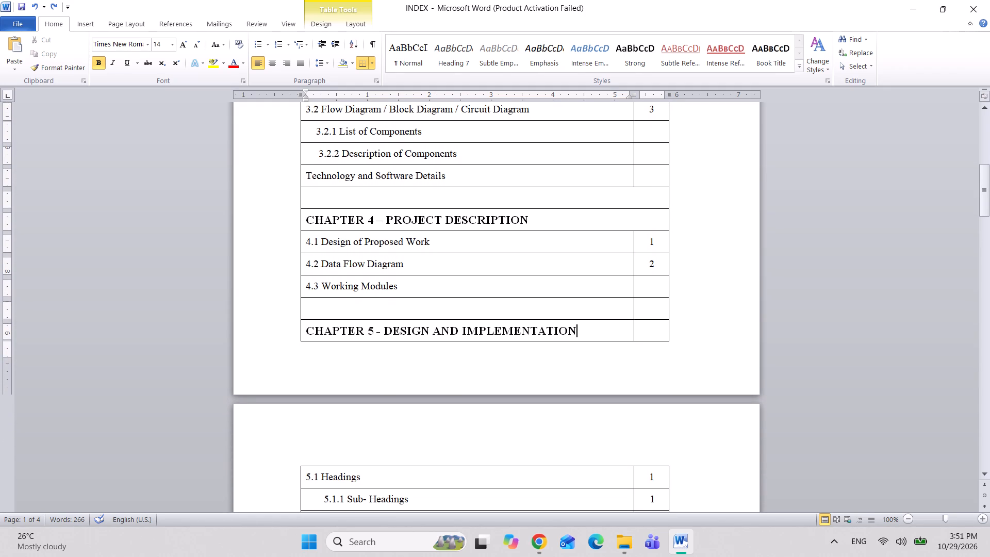
left_click(308, 333)
right_click(300, 320)
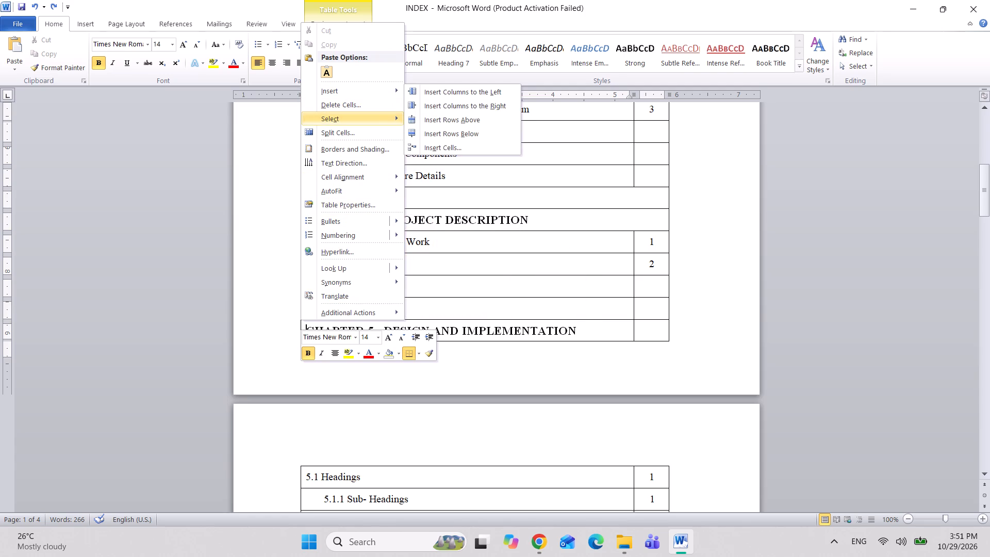
left_click(430, 116)
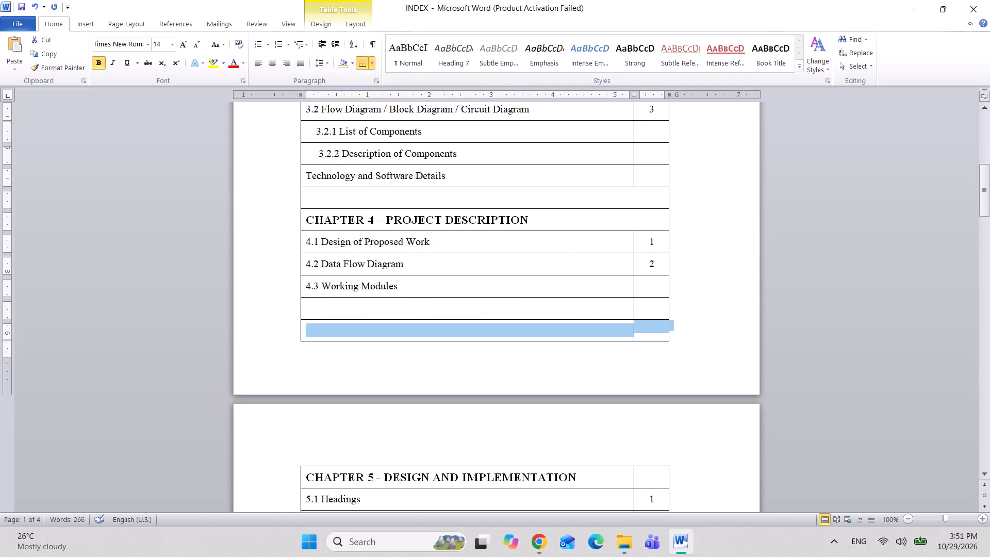
left_click(460, 368)
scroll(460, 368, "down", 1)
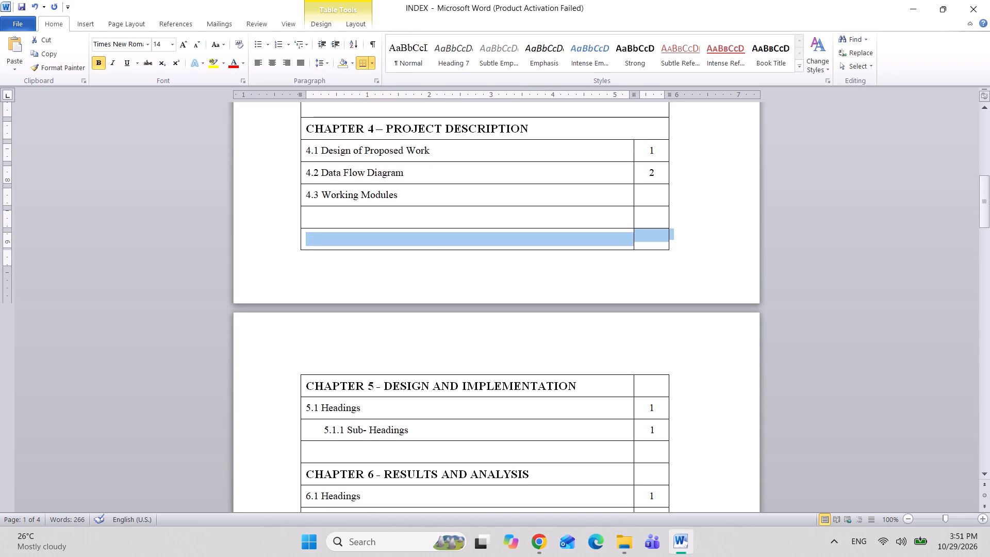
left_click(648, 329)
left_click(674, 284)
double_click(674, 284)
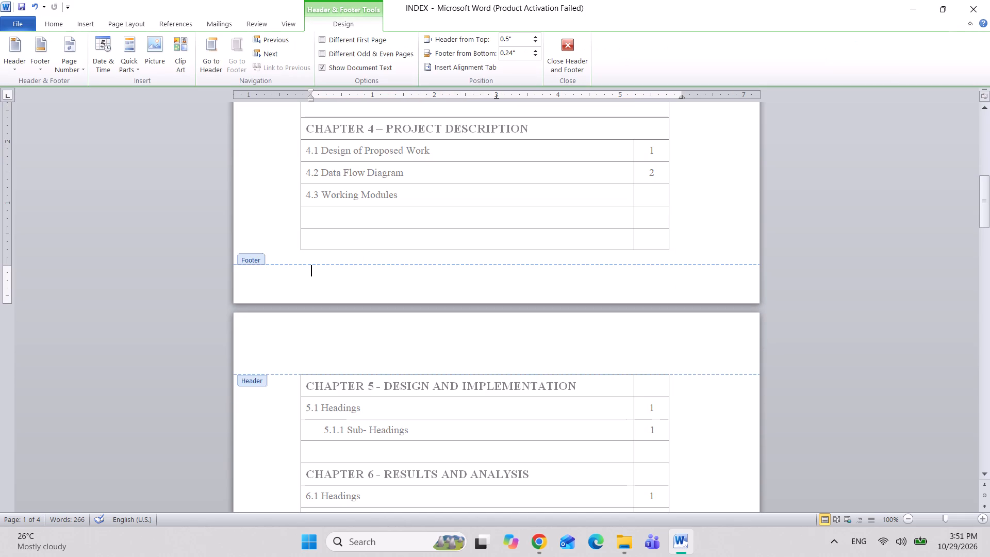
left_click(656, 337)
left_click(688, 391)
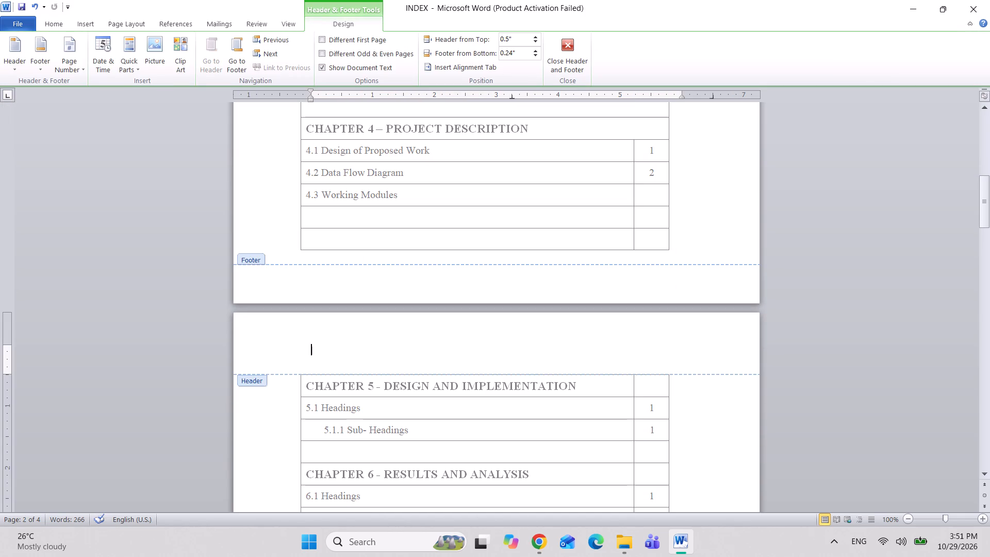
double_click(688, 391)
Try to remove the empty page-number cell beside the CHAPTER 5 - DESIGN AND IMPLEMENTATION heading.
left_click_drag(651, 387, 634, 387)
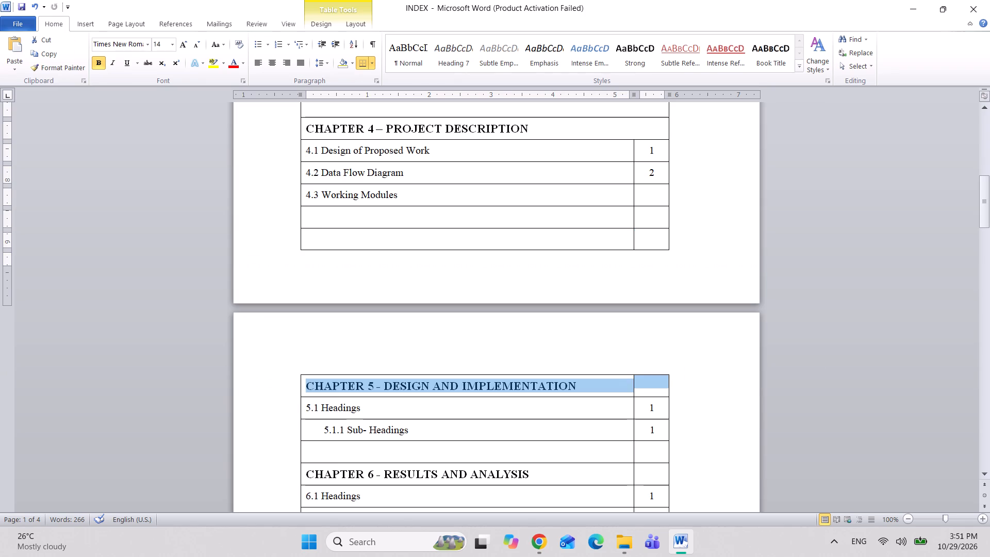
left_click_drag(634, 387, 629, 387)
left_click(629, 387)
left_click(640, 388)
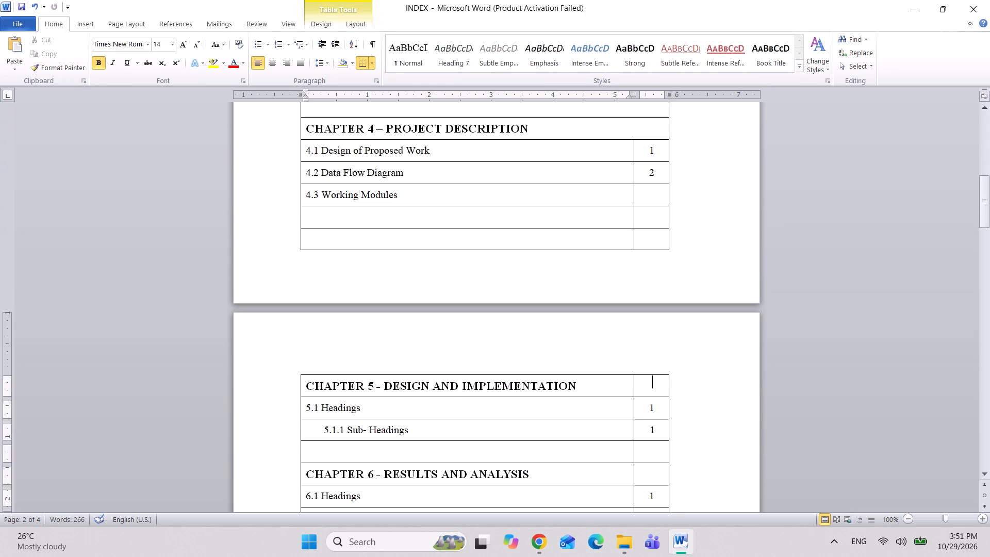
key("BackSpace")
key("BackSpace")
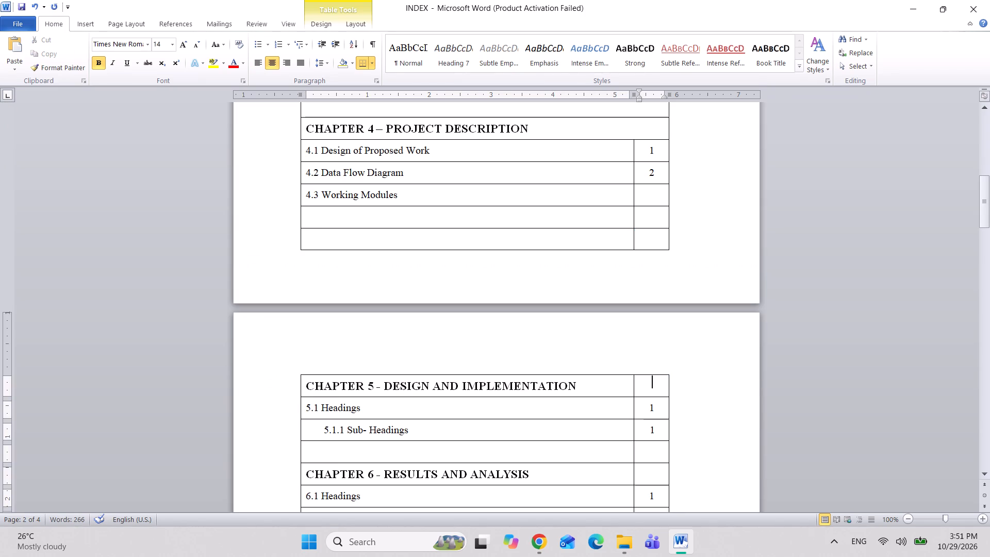
Merge the two cells of the CHAPTER 5 - DESIGN AND IMPLEMENTATION heading row into one.
left_click(282, 384)
right_click(282, 384)
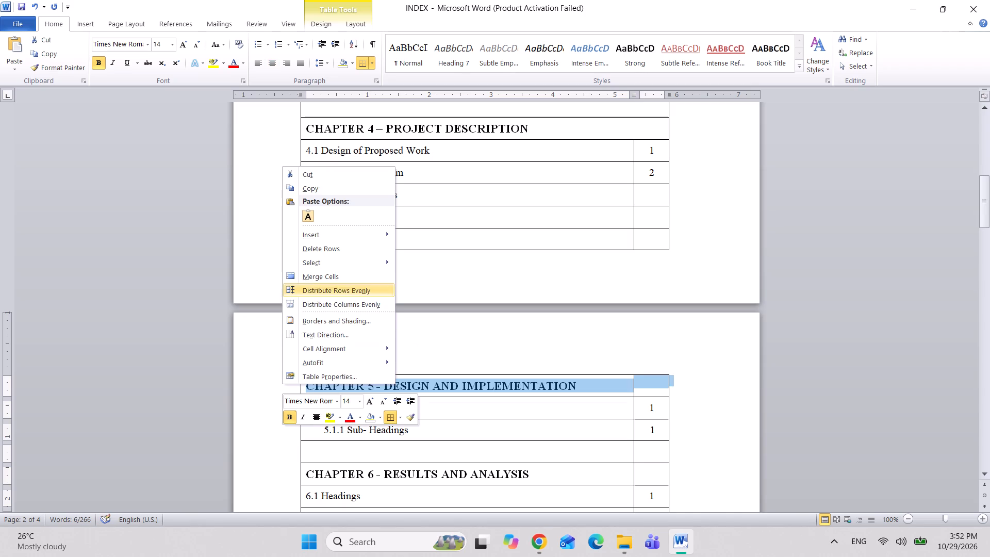
left_click(327, 279)
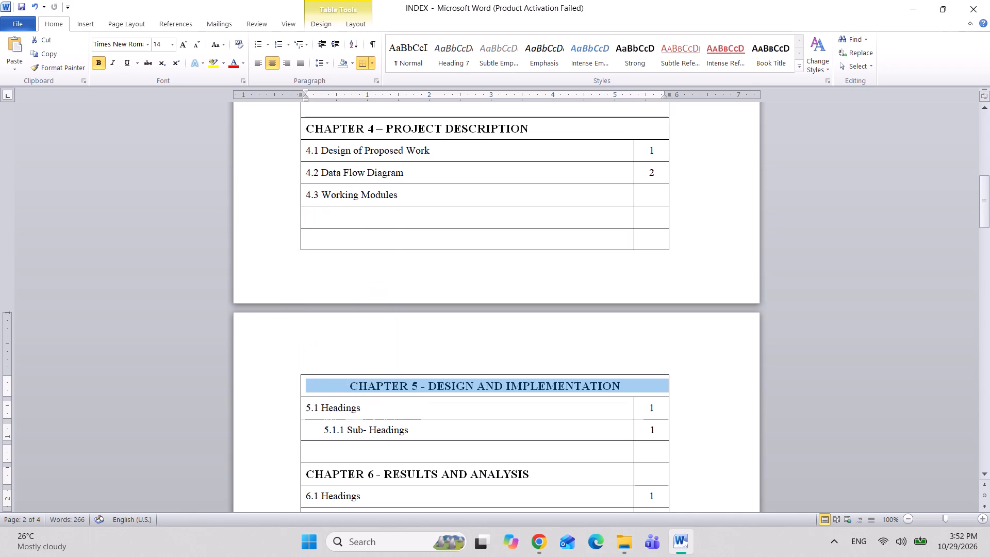
Left-align the CHAPTER 5 - DESIGN AND IMPLEMENTATION heading in its merged cell.
left_click(348, 387)
left_click(348, 387)
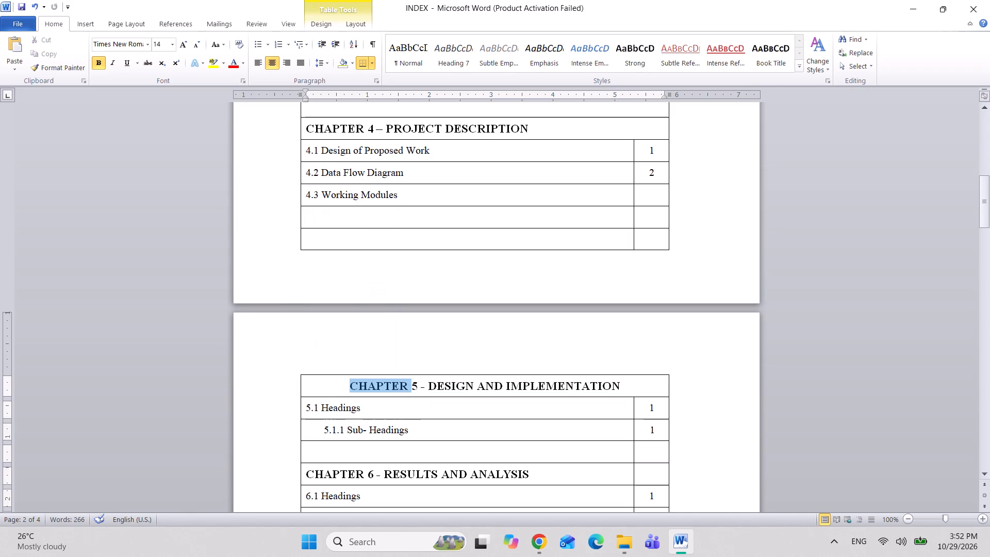
left_click(348, 387)
key("BackSpace")
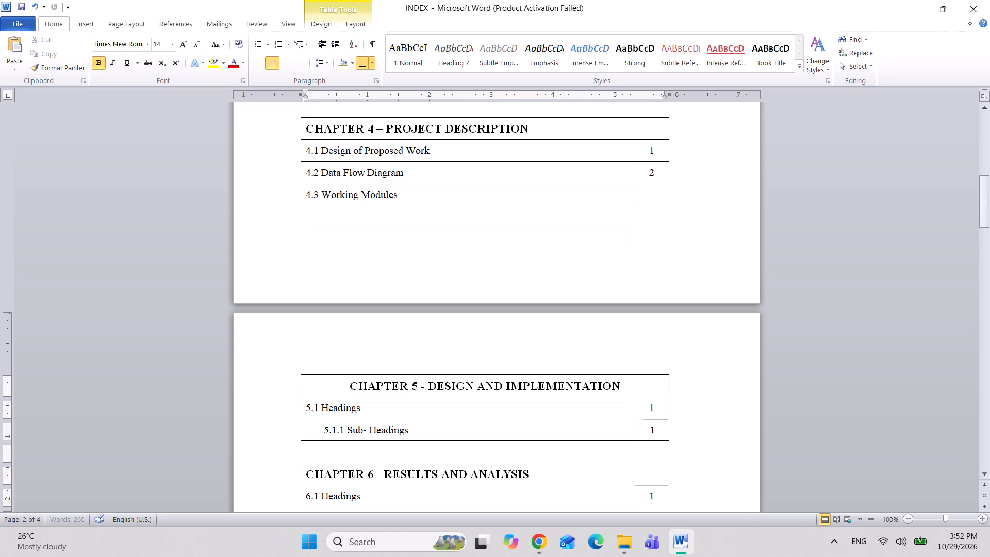
key("BackSpace")
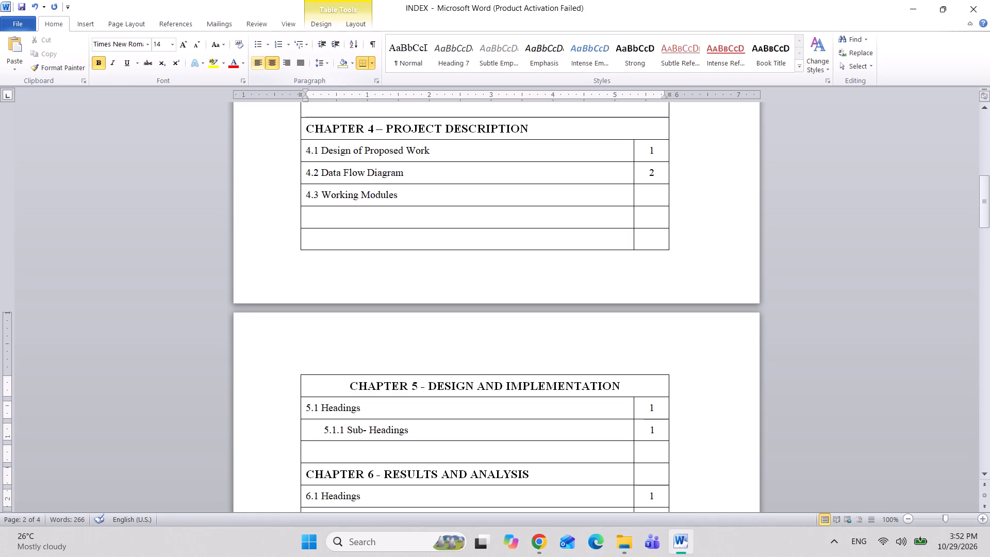
left_click(259, 64)
Place the text cursor at the end of the 5.1 Headings entry under CHAPTER 5 for editing.
scroll(361, 401, "down", 1)
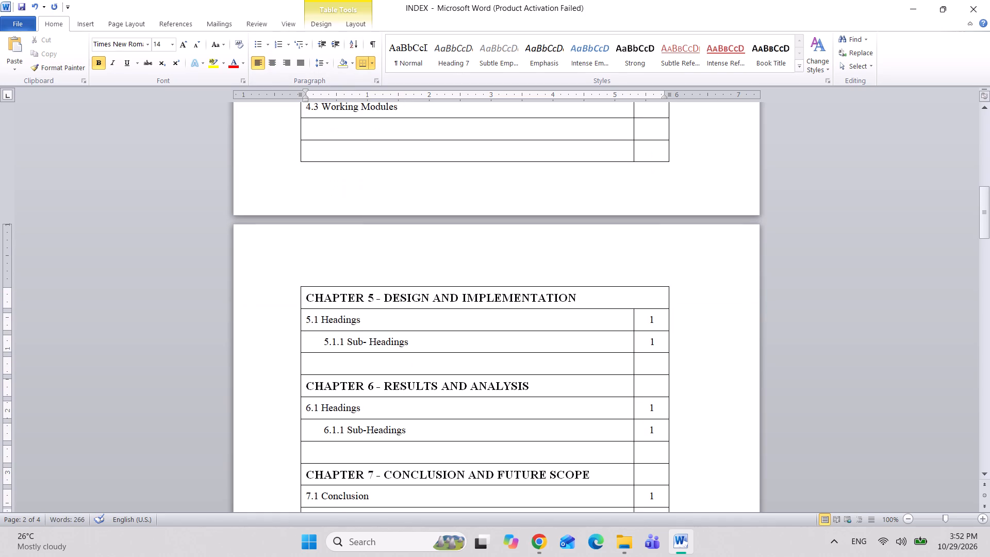
scroll(361, 401, "down", 1)
left_click(367, 321)
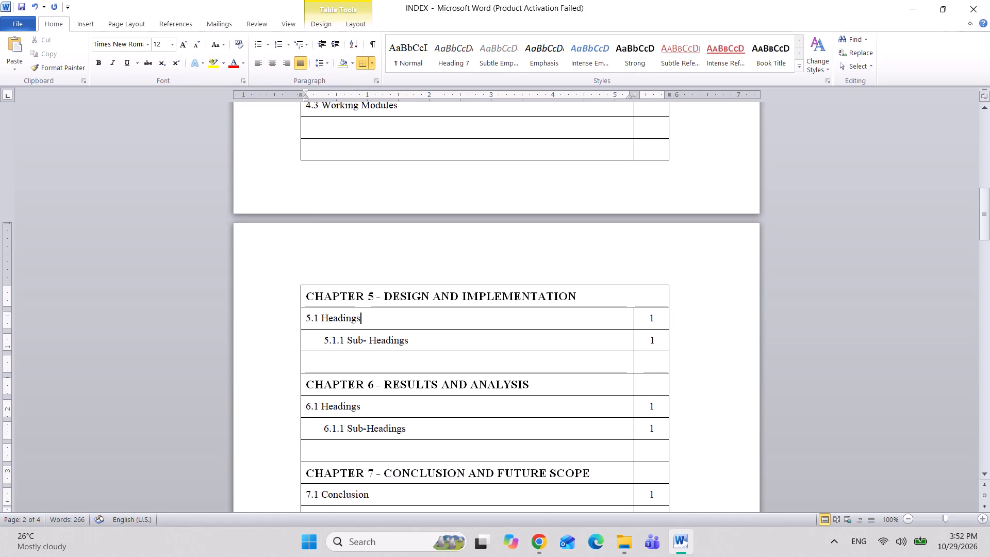
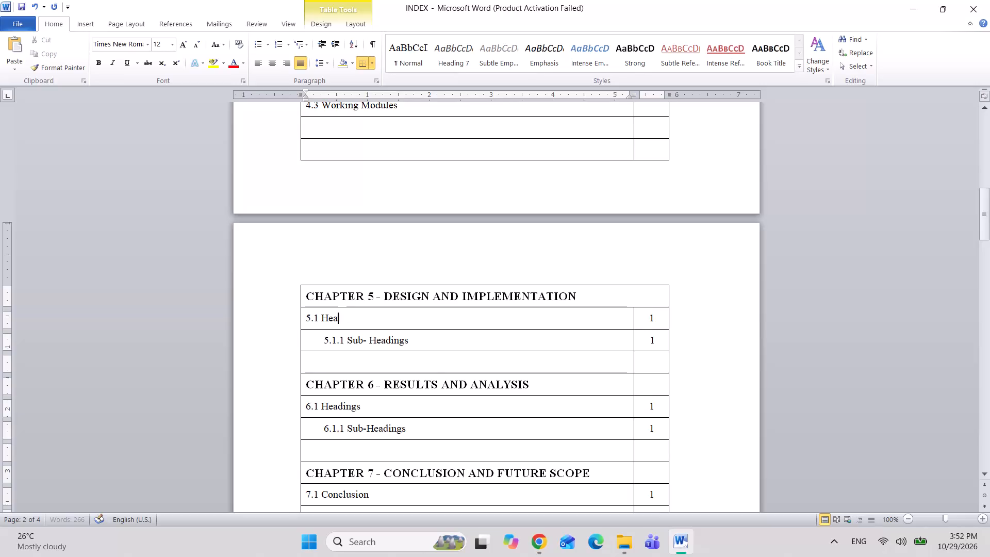
Change the 5.1 entry under CHAPTER 5 to read "Module Implementation".
key("BackSpace")
key("BackSpace")
key("BackSpace")
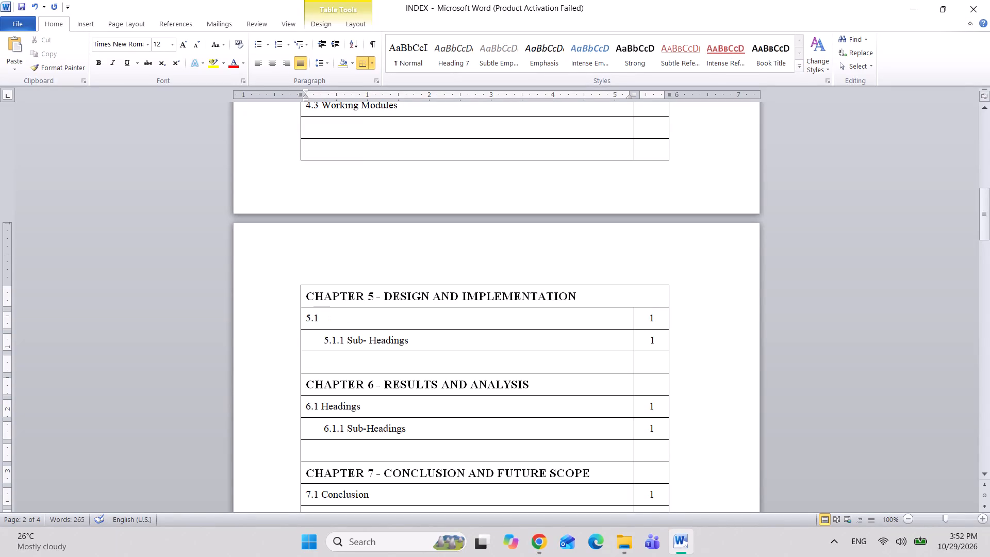
type("Ni")
key("BackSpace")
key("BackSpace")
key("shift+m")
type("od")
key("u")
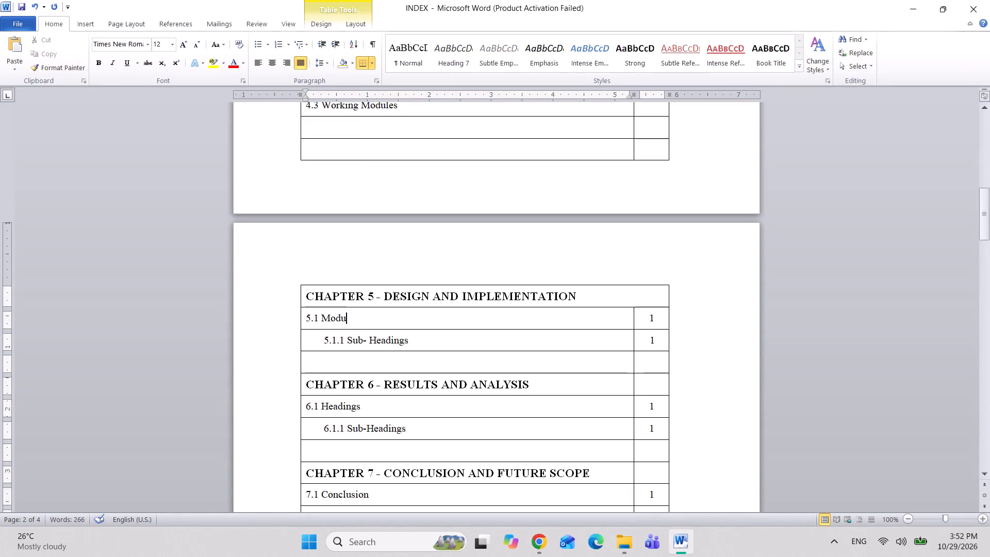
type("le Imple")
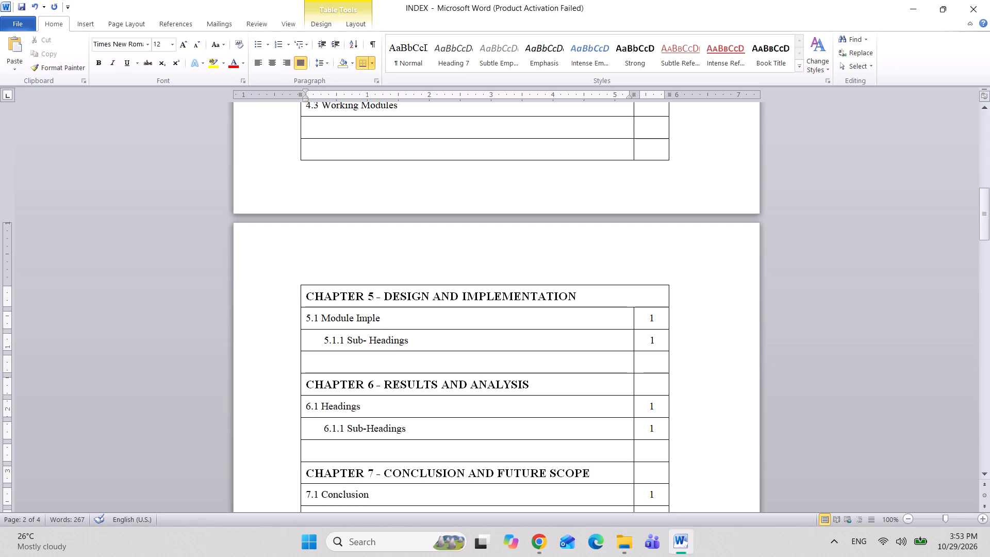
type("mentation")
Delete the 5.1.1 Sub-Headings row under CHAPTER 5 from the index table.
left_click(410, 342)
left_click(282, 346)
key("BackSpace")
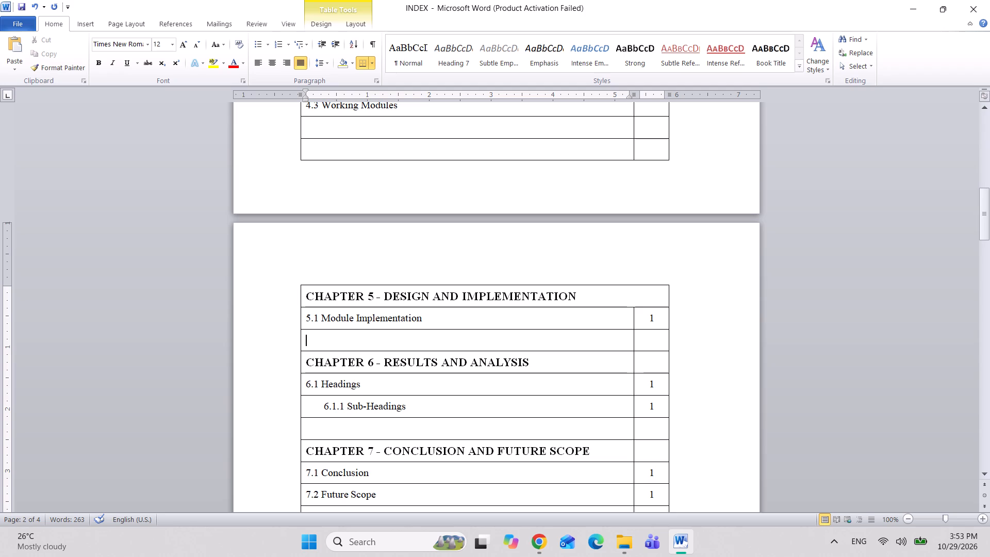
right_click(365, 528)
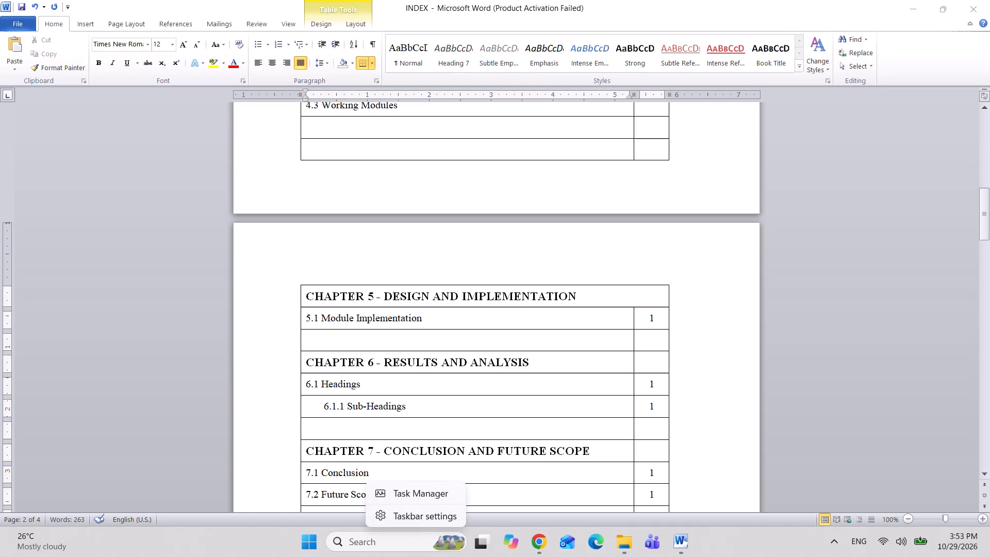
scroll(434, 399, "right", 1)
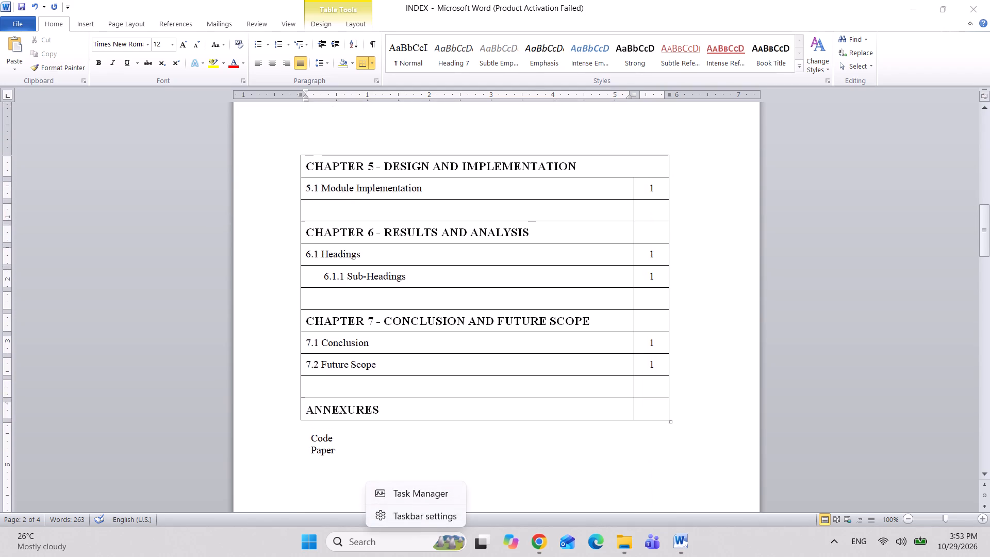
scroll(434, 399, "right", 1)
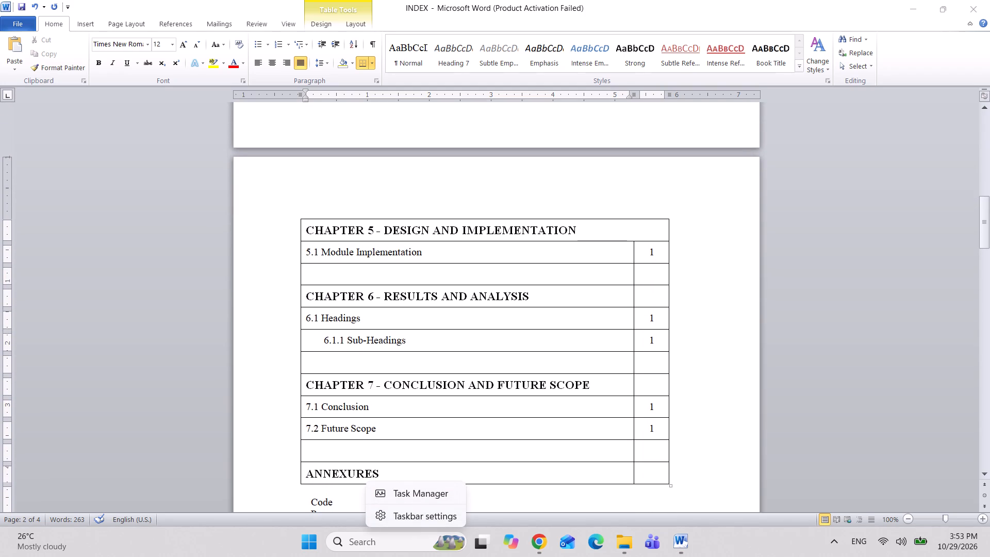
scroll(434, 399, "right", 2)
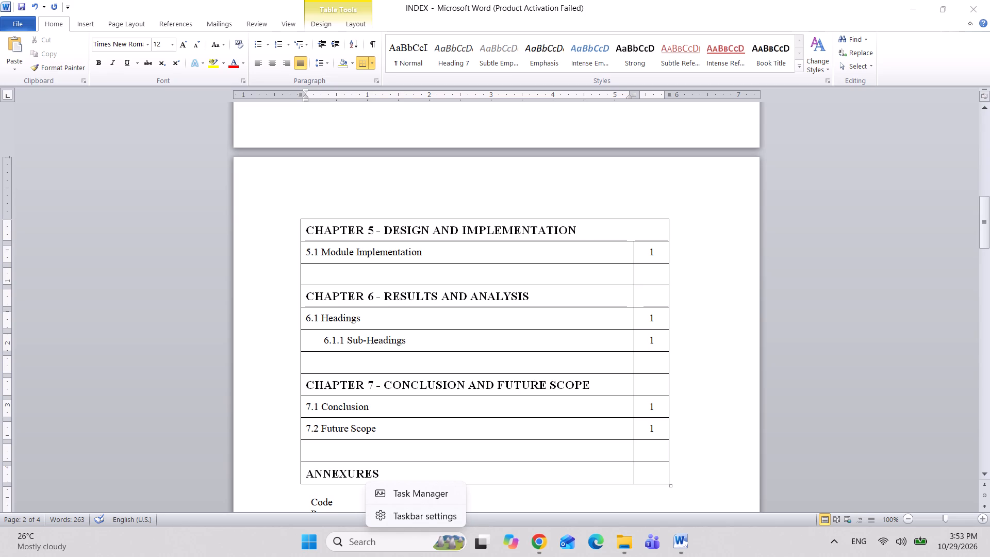
Retitle the CHAPTER 6 heading as "SCREENSHOTS", keeping the chapter number and dash.
left_click(535, 298)
left_click(535, 298)
key("BackSpace")
key("BackSpace")
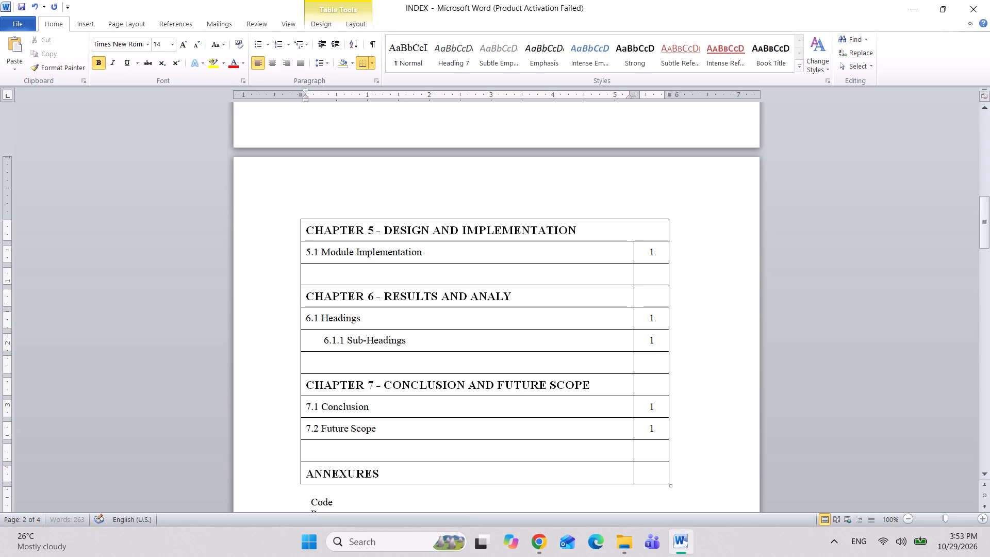
key("BackSpace")
key("BackSpace")
key("BackSpace")
key("BackSpace")
key("BackSpace")
key("BackSpace")
key("BackSpace")
key("BackSpace")
key("BackSpace")
key("BackSpace")
key("BackSpace")
key("BackSpace")
key("BackSpace")
key("BackSpace")
key("BackSpace")
key("BackSpace")
key("BackSpace")
key("BackSpace")
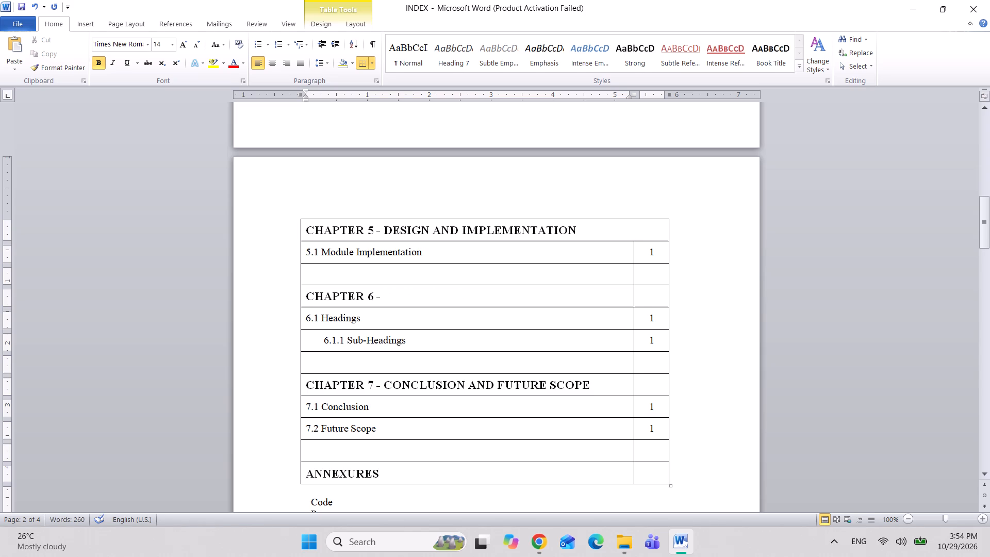
key("e")
key("BackSpace")
key("Tab")
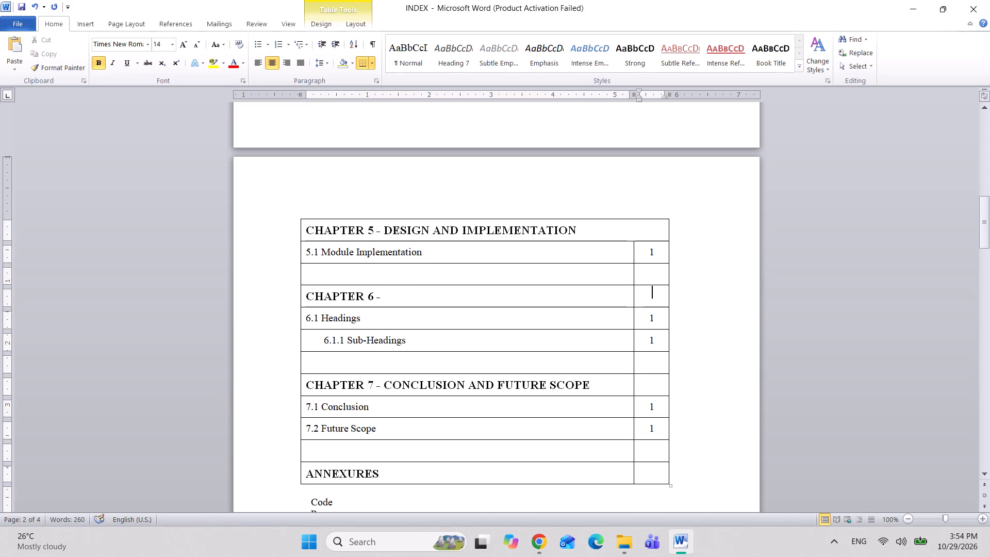
key("s")
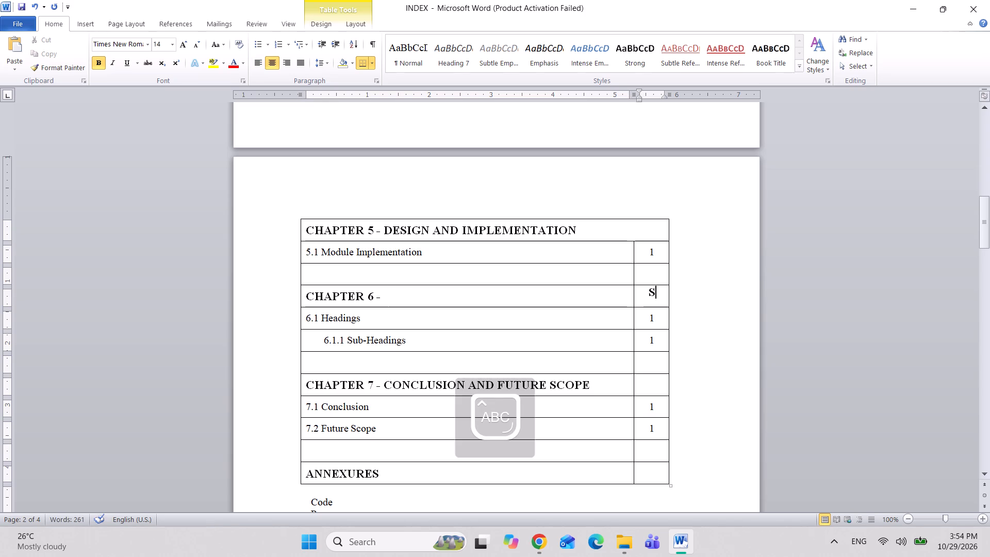
key("BackSpace")
left_click(446, 310)
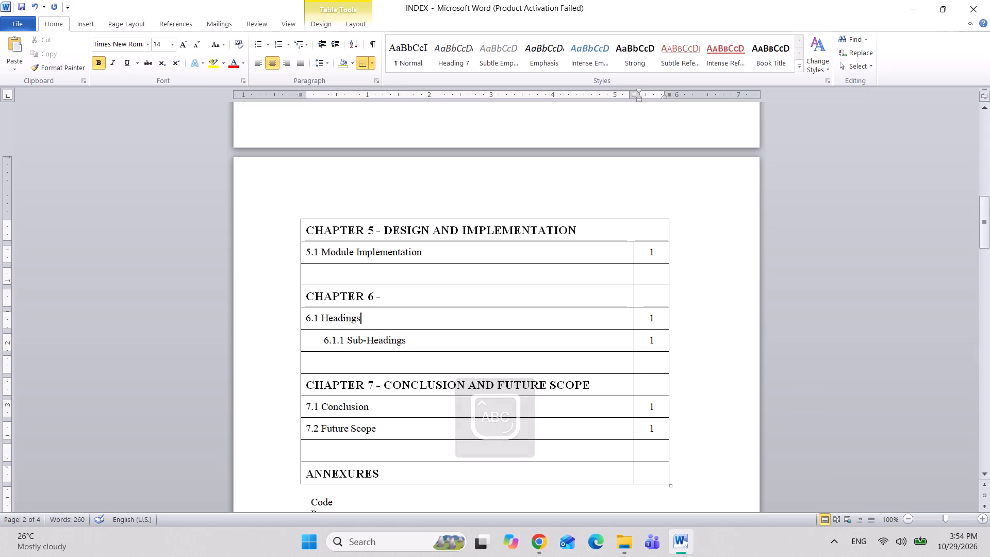
left_click(428, 288)
type("SCREN")
key("BackSpace")
type("EN")
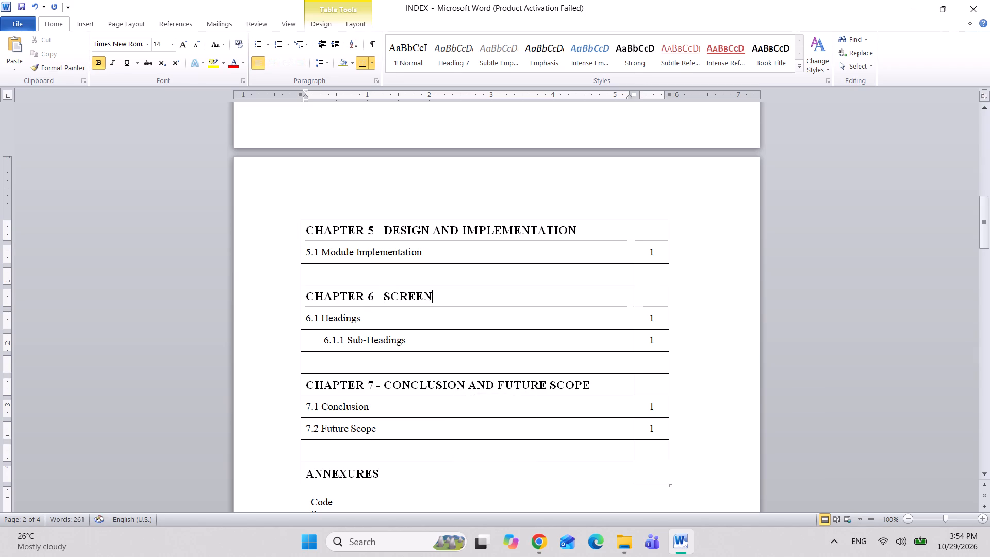
type("SHOR")
key("BackSpace")
type("TS")
Delete the 6.1.1 Sub-Headings row under CHAPTER 6 from the index table.
left_click(267, 345)
key("BackSpace")
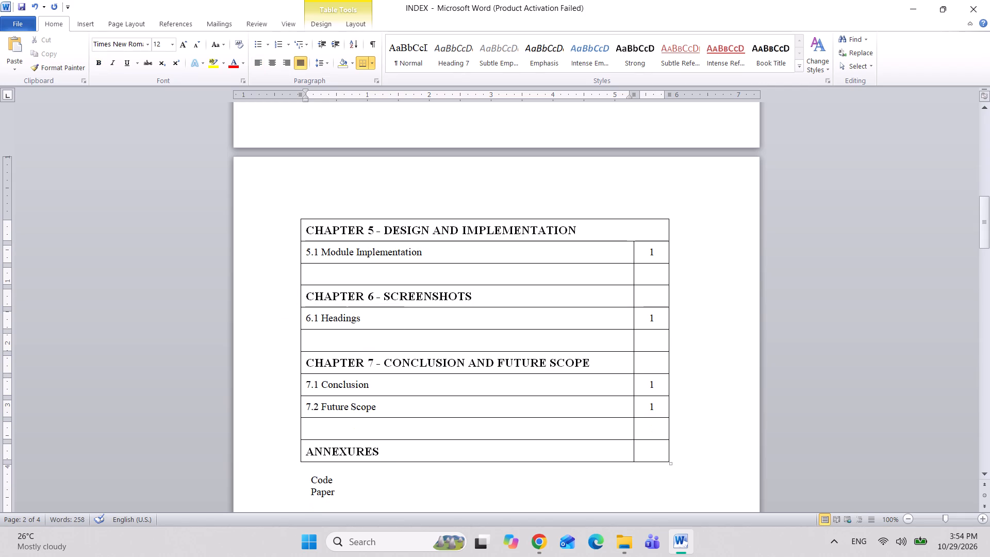
Change the 6.1 entry under CHAPTER 6 to read "Screenshoot Explanation".
left_click(372, 320)
key("BackSpace")
key("BackSpace")
key("BackSpace")
key("BackSpace")
key("BackSpace")
key("BackSpace")
key("BackSpace")
key("BackSpace")
key("s")
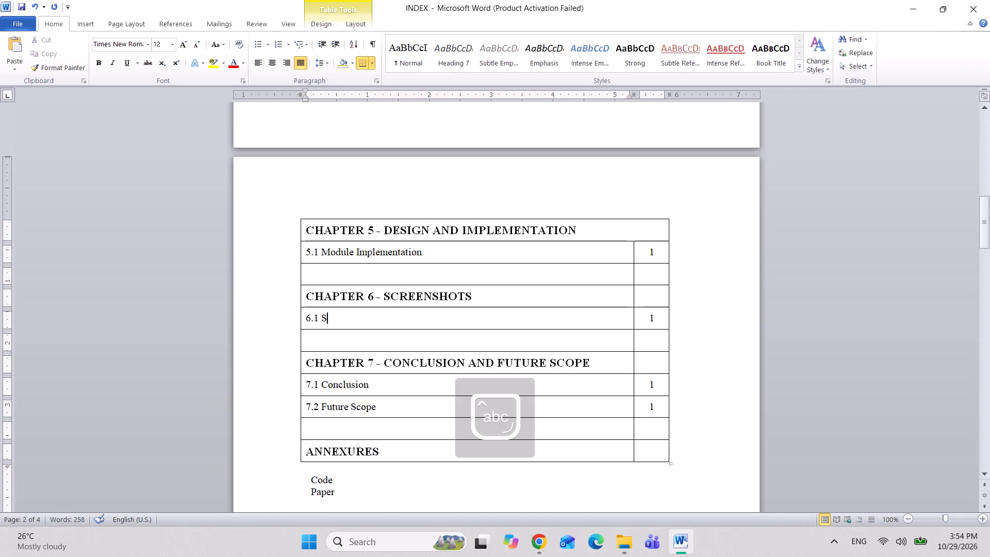
type("creen")
type("shoot")
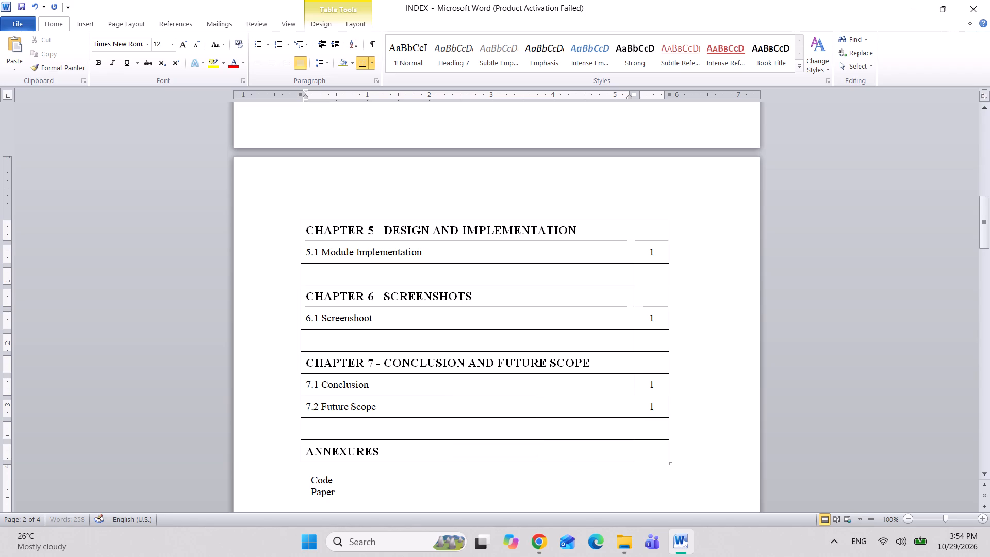
key("space")
type("Exo")
key("BackSpace")
type("pl,")
key("BackSpace")
type("an")
type("ation")
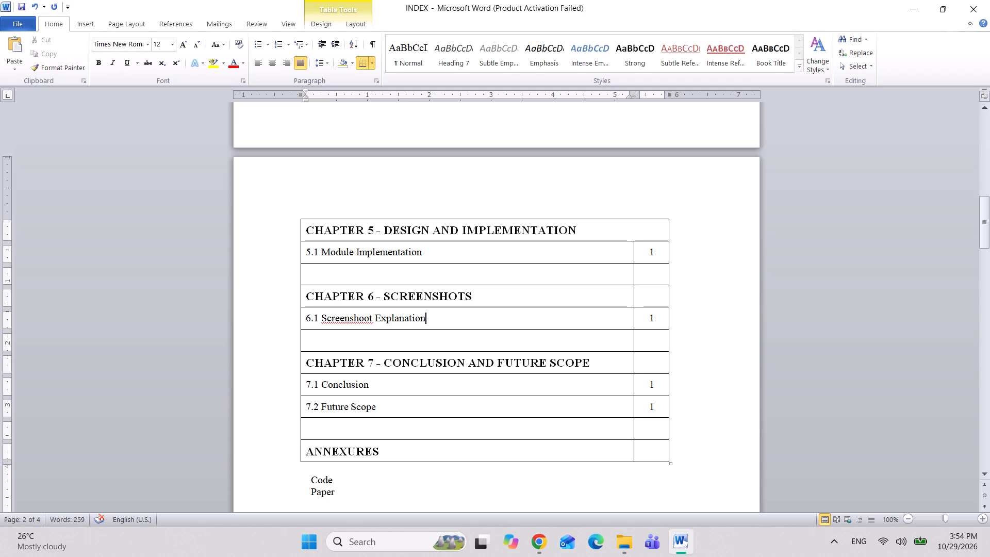
Retitle the CHAPTER 7 heading as "ADVANTANGE AND APPLICATION", keeping the chapter number and dash.
left_click(605, 359)
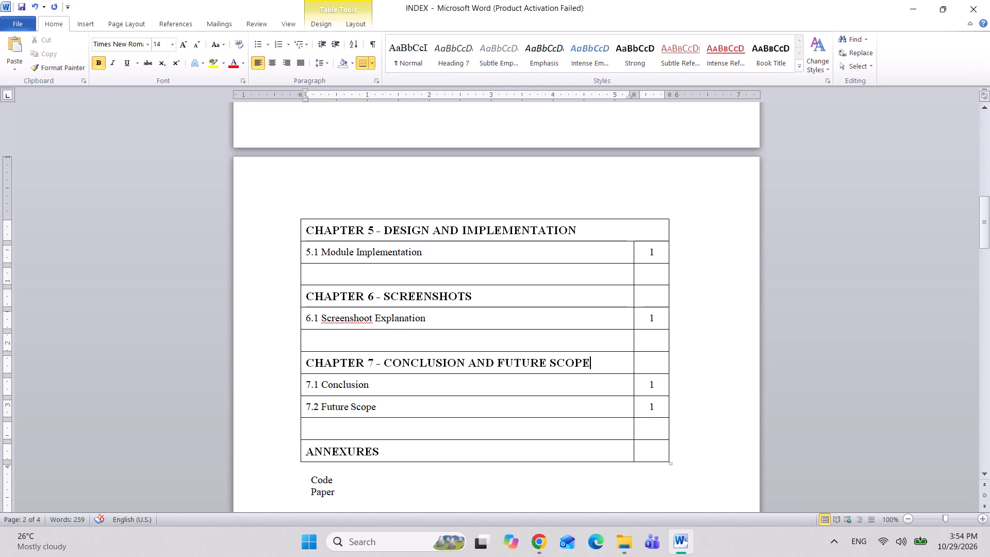
left_click(605, 359)
key("BackSpace")
key("BackSpace")
key("BackSpace")
key("BackSpace")
key("BackSpace")
key("BackSpace")
key("BackSpace")
key("BackSpace")
key("BackSpace")
key("BackSpace")
key("BackSpace")
key("BackSpace")
key("BackSpace")
key("BackSpace")
key("BackSpace")
key("BackSpace")
key("BackSpace")
key("BackSpace")
key("BackSpace")
key("BackSpace")
key("BackSpace")
key("BackSpace")
key("BackSpace")
key("BackSpace")
key("BackSpace")
key("BackSpace")
key("BackSpace")
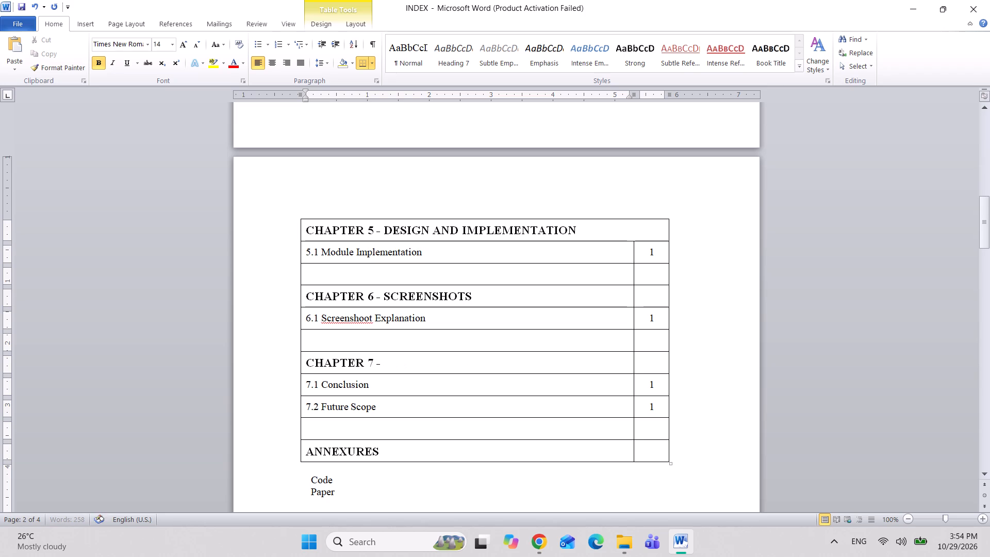
type("VA")
key("BackSpace")
type("AV")
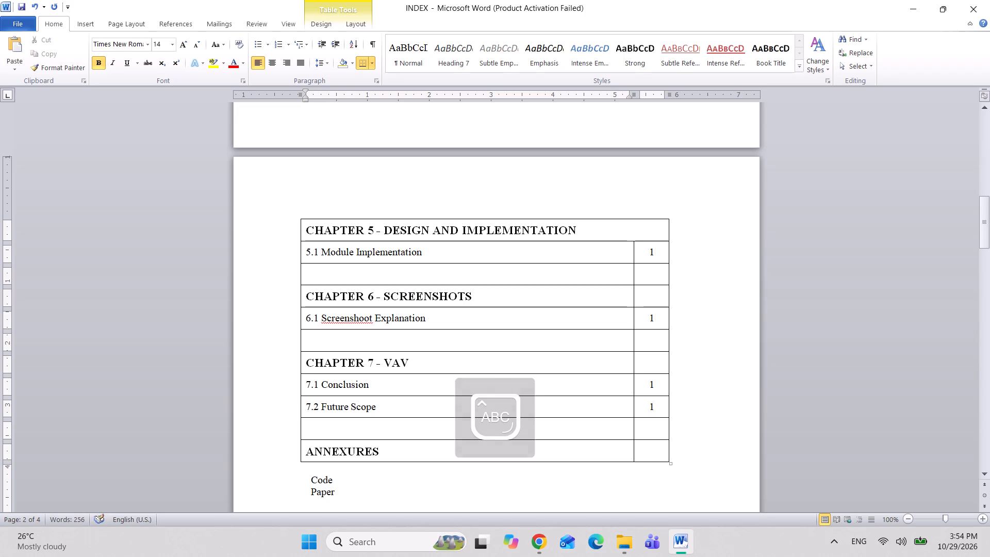
key("BackSpace")
key("BackSpace")
key("BackSpace")
type("AV")
key("BackSpace")
type("DVAB")
key("BackSpace")
type("NCE")
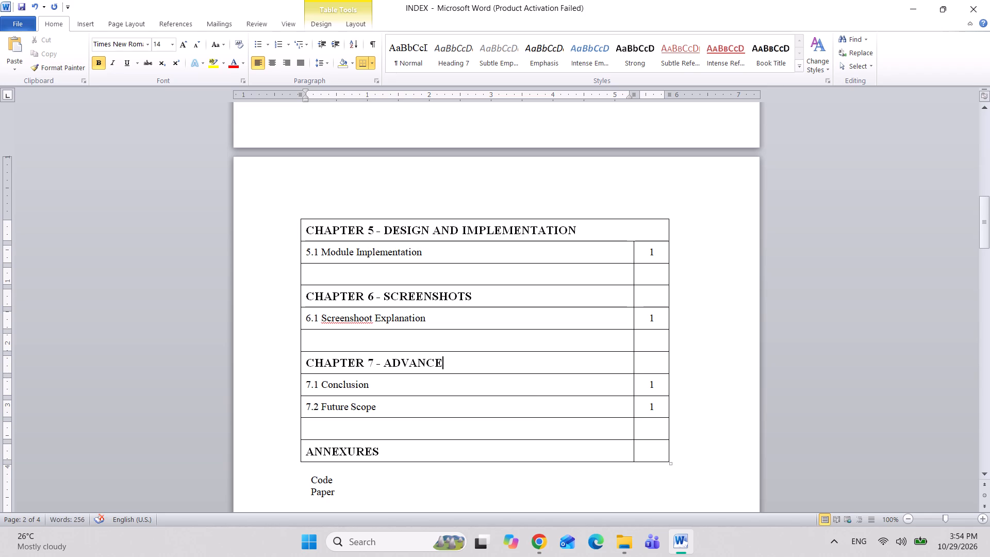
key("BackSpace")
key("BackSpace")
type("TANGE")
key("space")
type("AND APLL")
key("BackSpace")
key("BackSpace")
type("PLICATION")
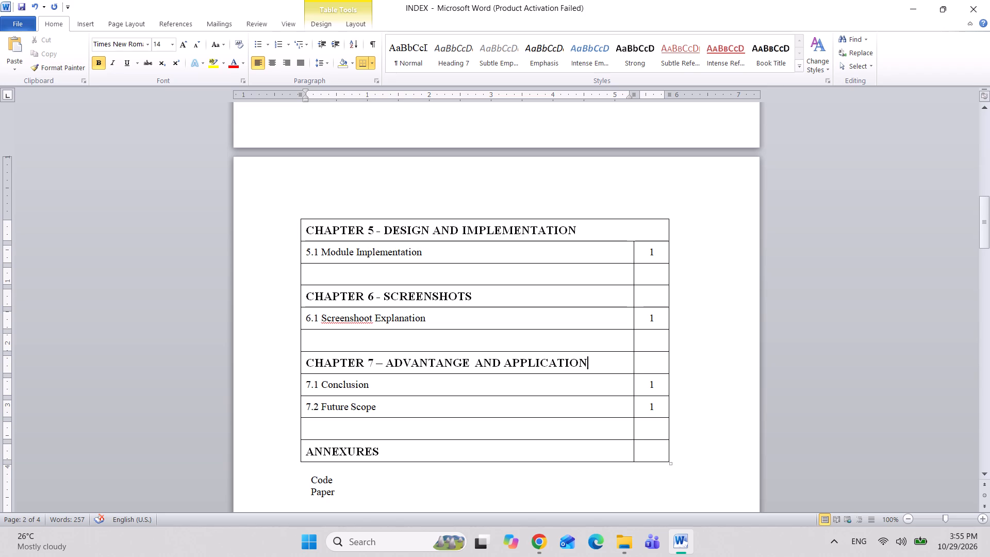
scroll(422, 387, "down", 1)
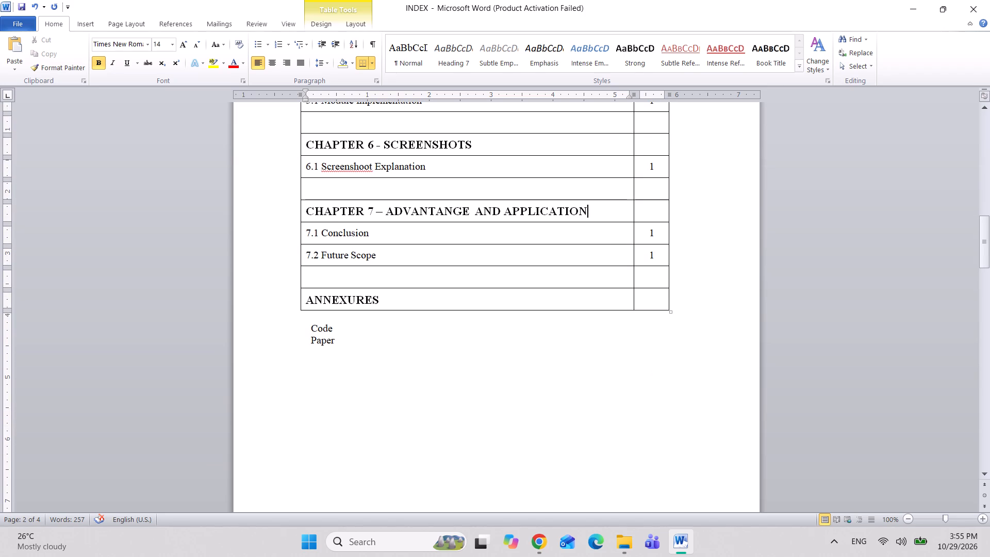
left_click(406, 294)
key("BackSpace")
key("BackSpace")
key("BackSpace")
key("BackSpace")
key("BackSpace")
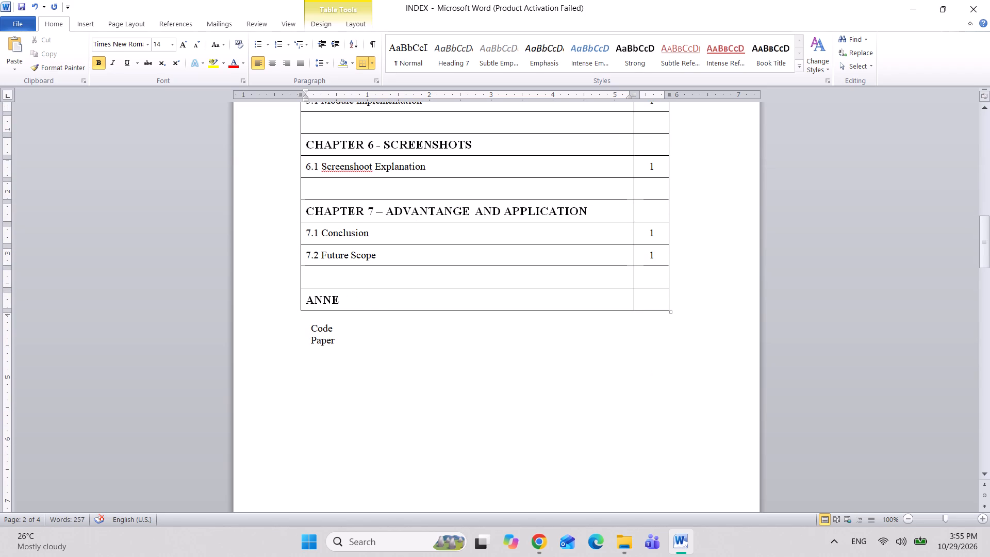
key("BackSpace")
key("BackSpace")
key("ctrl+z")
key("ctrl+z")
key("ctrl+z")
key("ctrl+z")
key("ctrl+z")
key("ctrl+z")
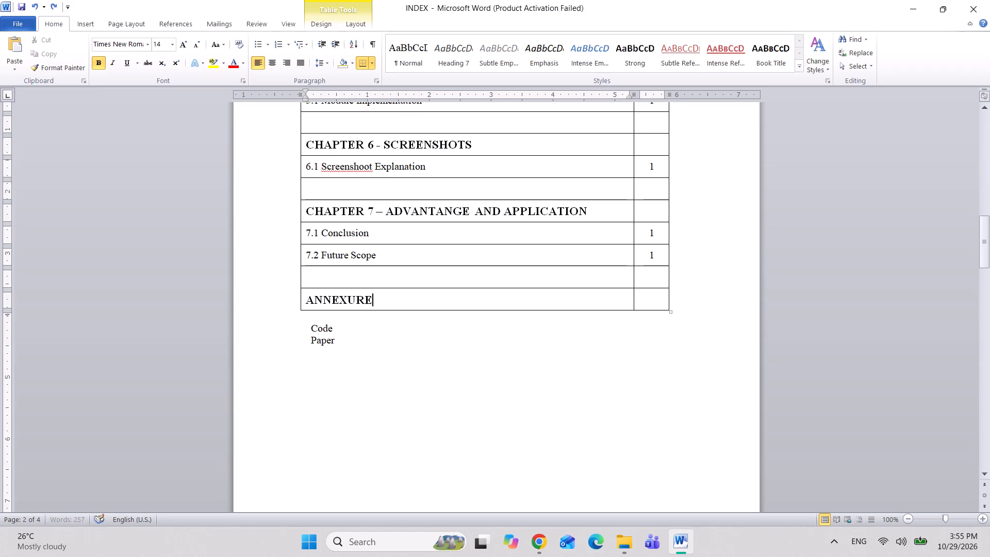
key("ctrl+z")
Undo the CHAPTER 7 heading edits back to "CONCLUSION AND FUTURE SCOPE".
key("ctrl+z")
key("ctrl+z")
key("ctrl+z")
key("ctrl+z")
key("ctrl+z")
key("ctrl+z")
key("ctrl+z")
key("ctrl+z")
key("ctrl+z")
key("ctrl+z")
key("ctrl+z")
key("ctrl+z")
key("ctrl+z")
key("ctrl+z")
key("ctrl+z")
key("ctrl+z")
key("ctrl+z")
key("ctrl+z")
key("ctrl+z")
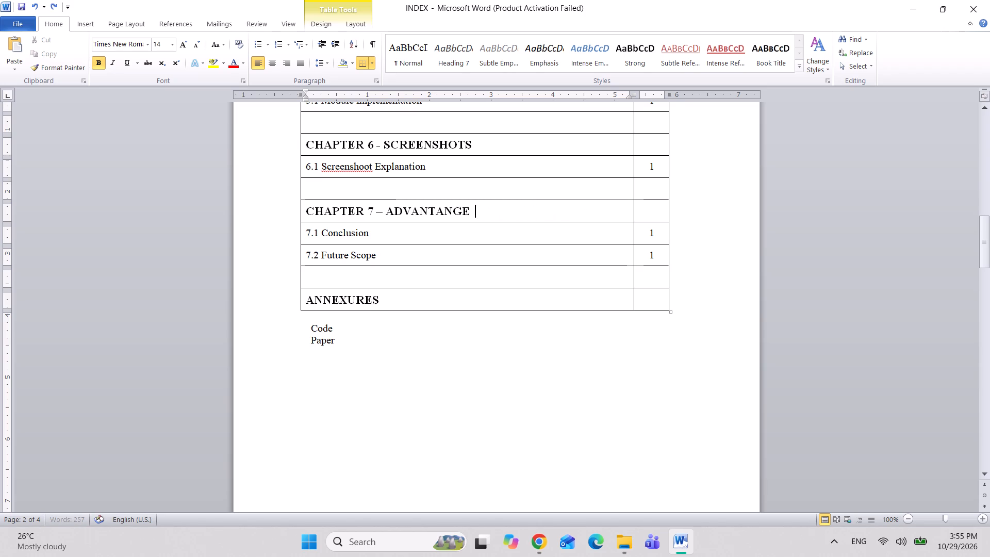
key("ctrl+z")
key("ctrl+z")
key("ctrl+z")
key("ctrl+z")
key("ctrl+z")
key("ctrl+z")
key("ctrl+z")
key("ctrl+z")
key("ctrl+z")
key("ctrl+z")
key("ctrl+z")
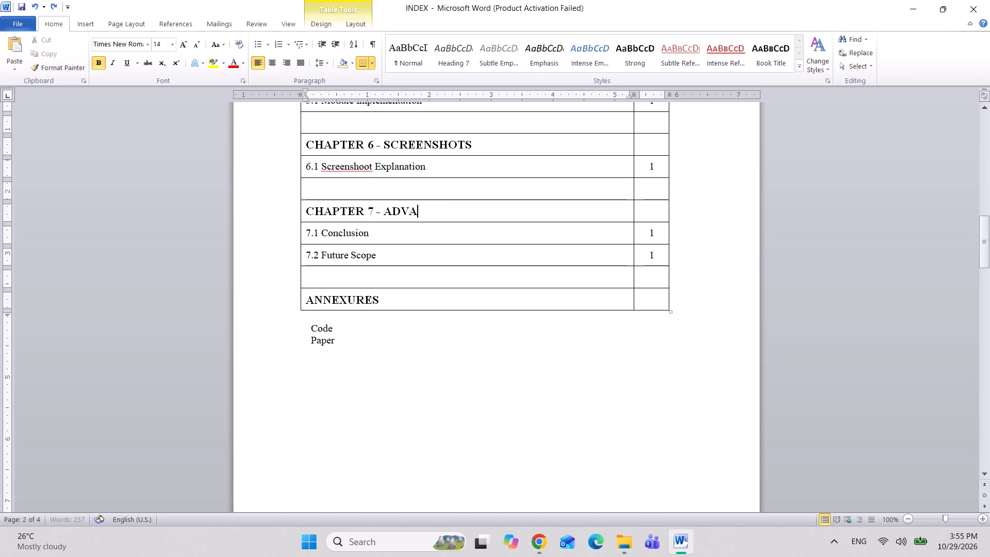
key("ctrl+z")
key("ctrl+z")
key("ctrl+z")
key("ctrl+z")
key("ctrl+z")
key("ctrl+z")
key("ctrl+z")
key("ctrl+z")
key("ctrl+z")
key("ctrl+z")
key("ctrl+z")
key("ctrl+z")
key("ctrl+z")
key("ctrl+z")
key("ctrl+z")
key("ctrl+z")
key("ctrl+z")
key("ctrl+z")
key("ctrl+z")
key("ctrl+z")
key("ctrl+z")
key("ctrl+z")
key("ctrl+z")
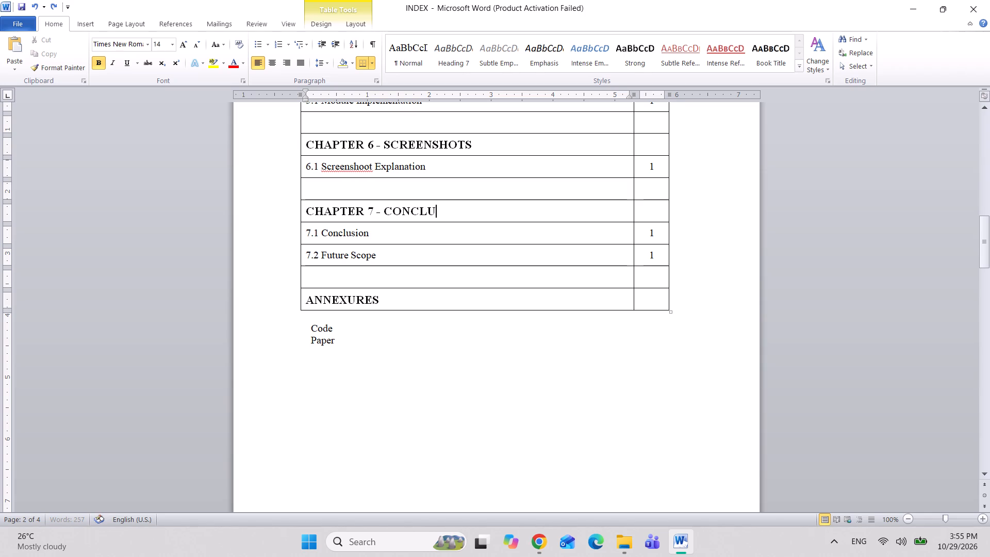
key("ctrl+z")
key("ctrl+z")
key("ctrl+z")
key("ctrl+z")
key("ctrl+z")
key("ctrl+z")
key("ctrl+z")
key("ctrl+z")
key("ctrl+z")
key("ctrl+z")
key("ctrl+z")
key("ctrl+z")
key("ctrl+z")
key("ctrl+z")
key("ctrl+z")
key("ctrl+z")
key("ctrl+z")
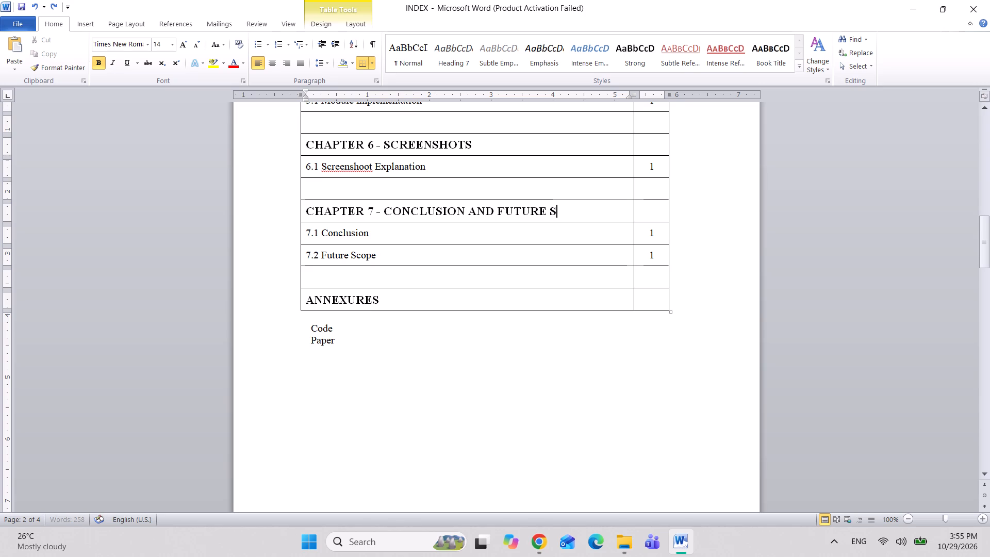
key("ctrl+z")
key("ctrl+z")
key("ctrl+z")
key("ctrl+z")
Replace the last letter of the 6.1 Screenshoot Explanation entry with a capital N.
key("ctrl+z")
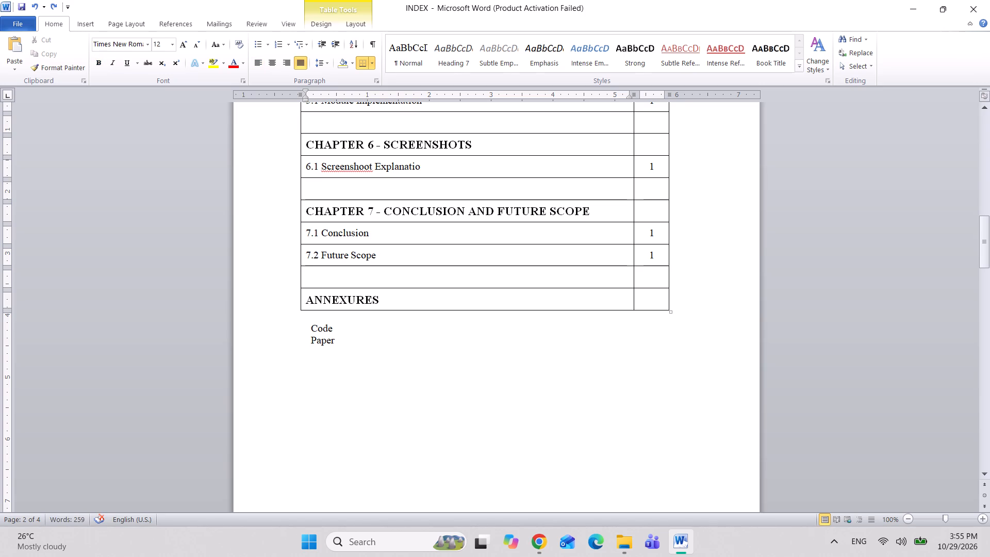
key("n")
Review the LIST OF FIGURES and LIST OF TABLES pages that follow the index table.
scroll(406, 294, "down", 3)
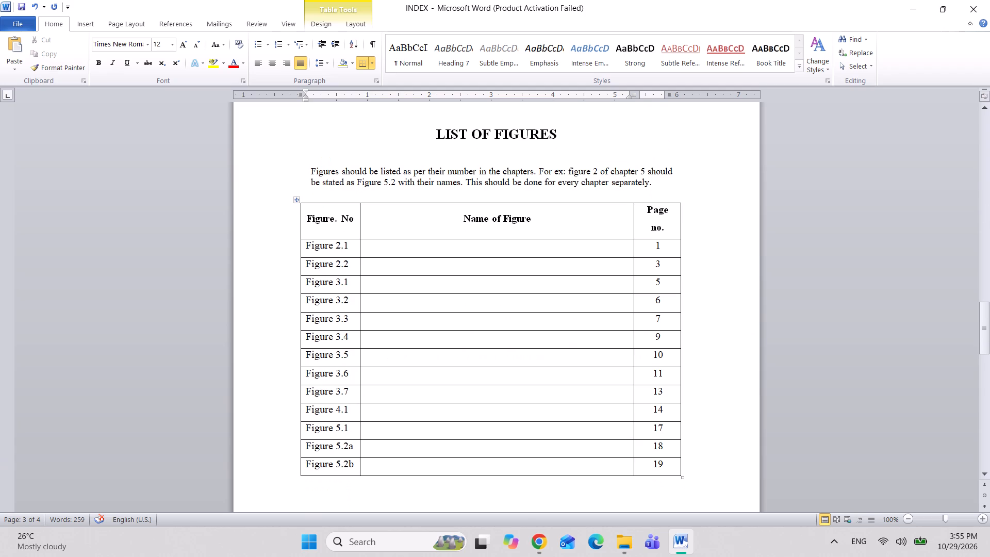
left_click(389, 272)
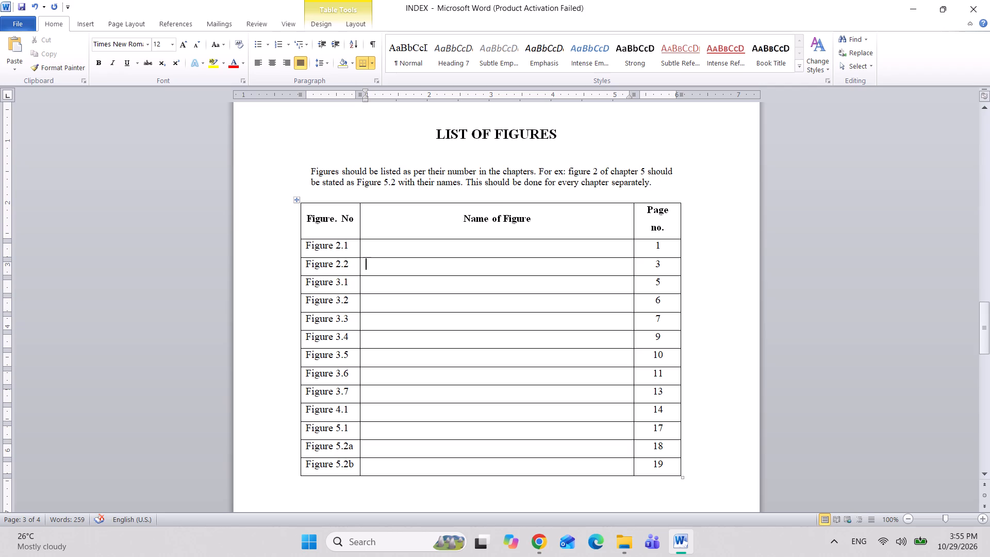
scroll(387, 307, "down", 5)
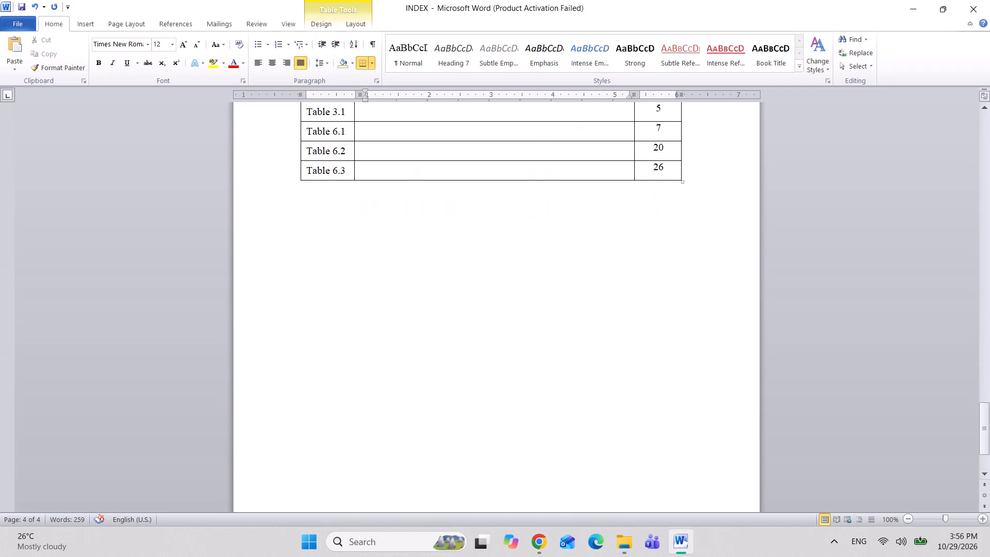
scroll(387, 307, "up", 1)
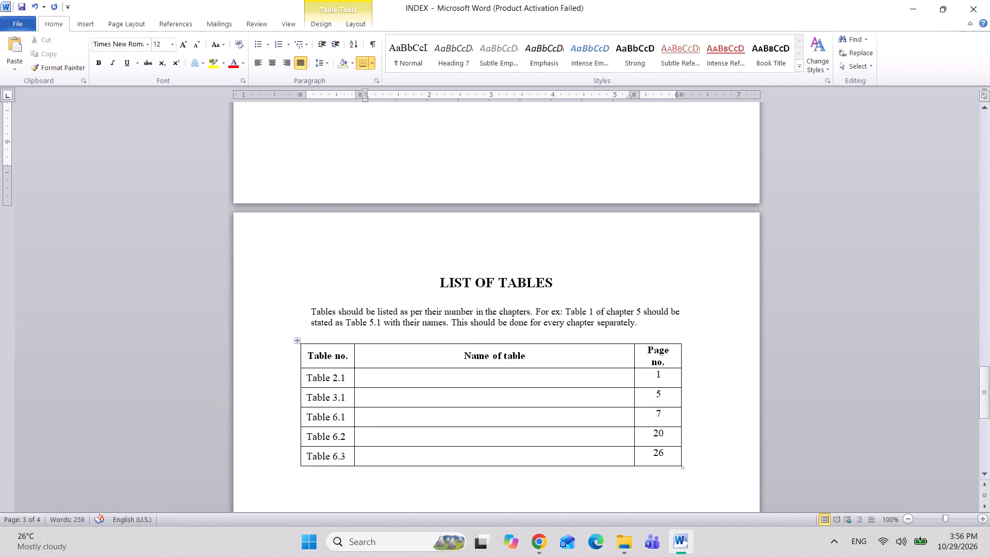
scroll(387, 307, "up", 1)
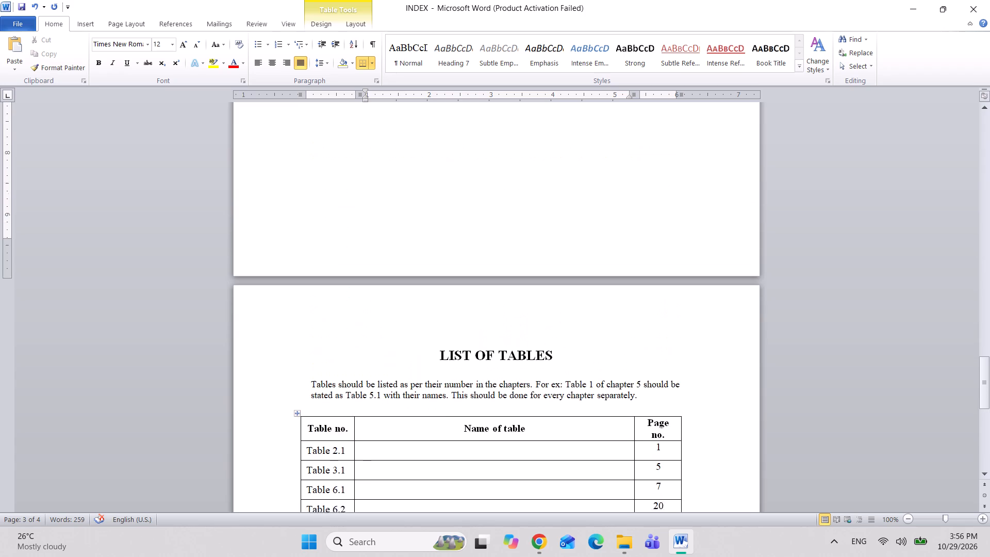
scroll(387, 307, "up", 1)
Save the changes to the INDEX document.
key("ctrl+s")
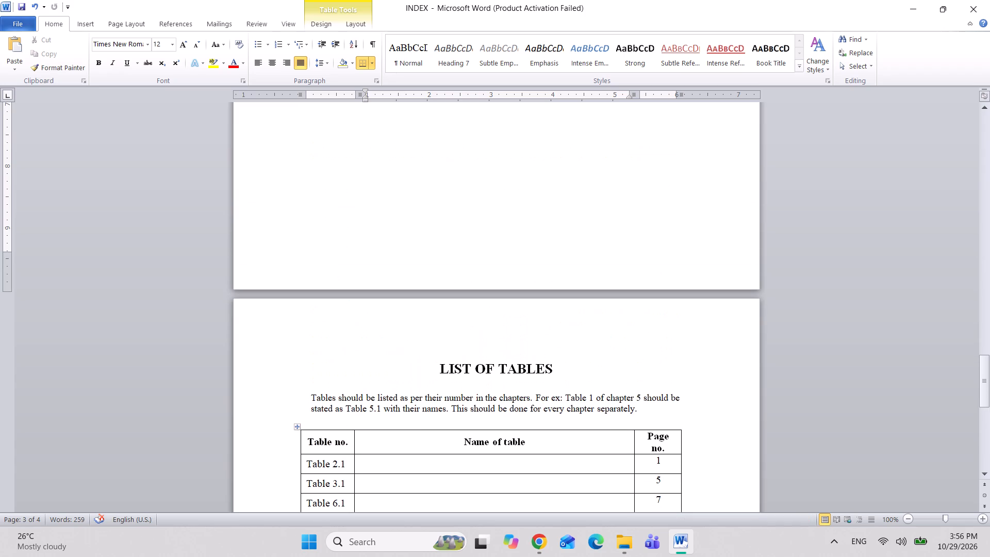
left_click(7, 5)
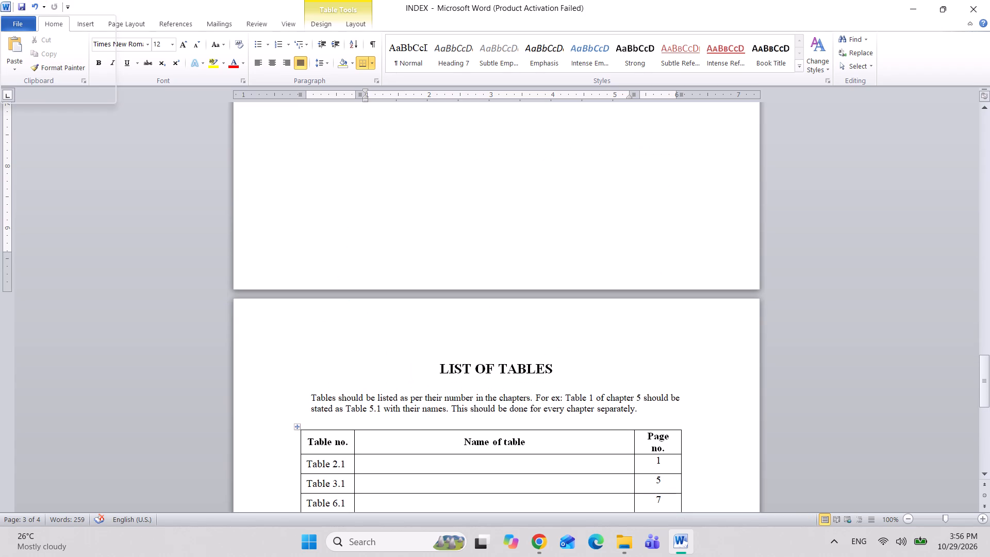
left_click(22, 7)
left_click(22, 7)
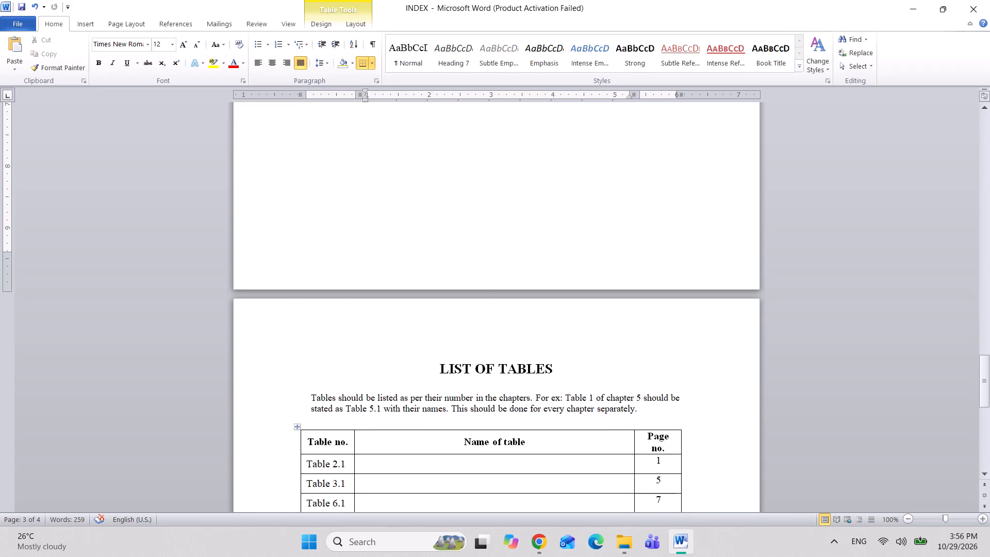
Save a copy of the document as "INDEX 0" in the folder named 2 and close the document.
left_click(22, 21)
left_click(48, 63)
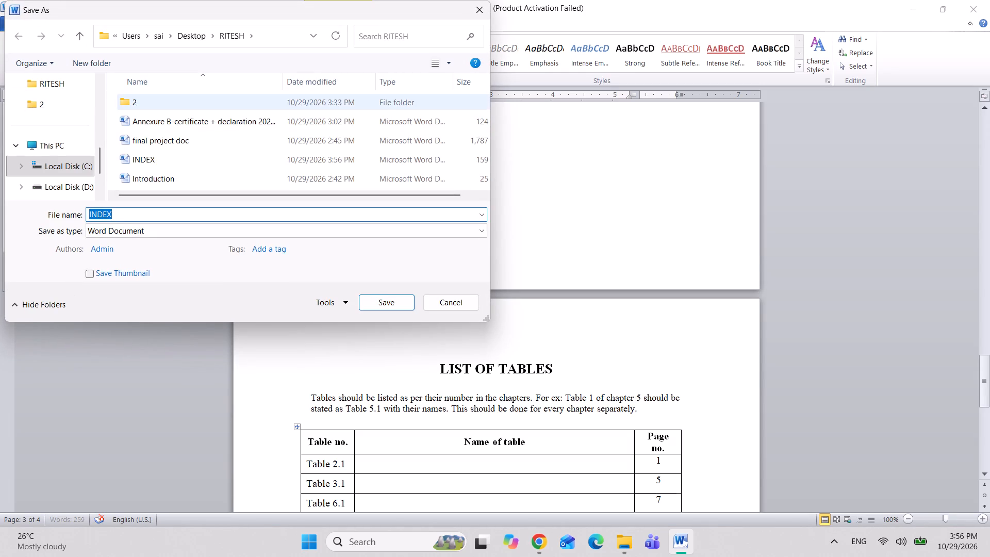
double_click(139, 100)
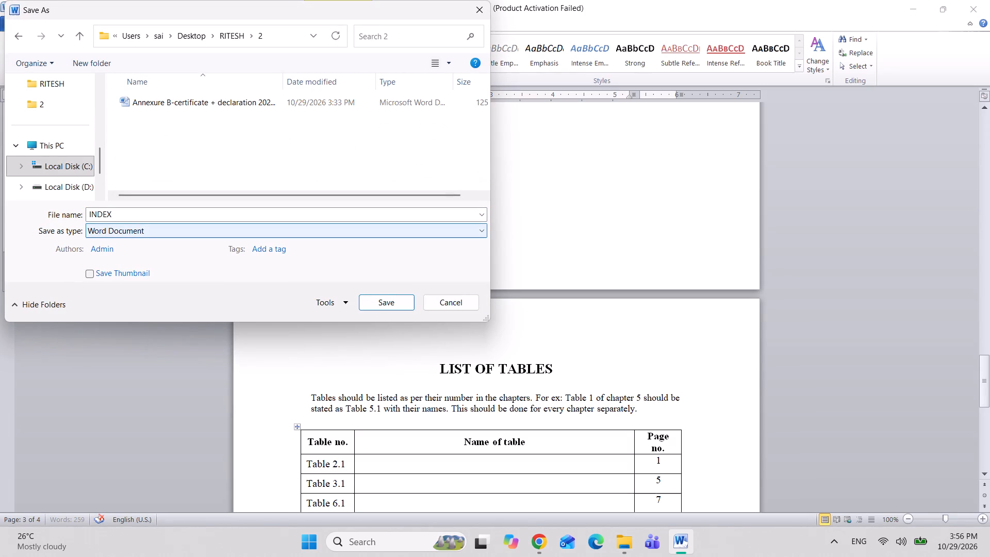
left_click(223, 215)
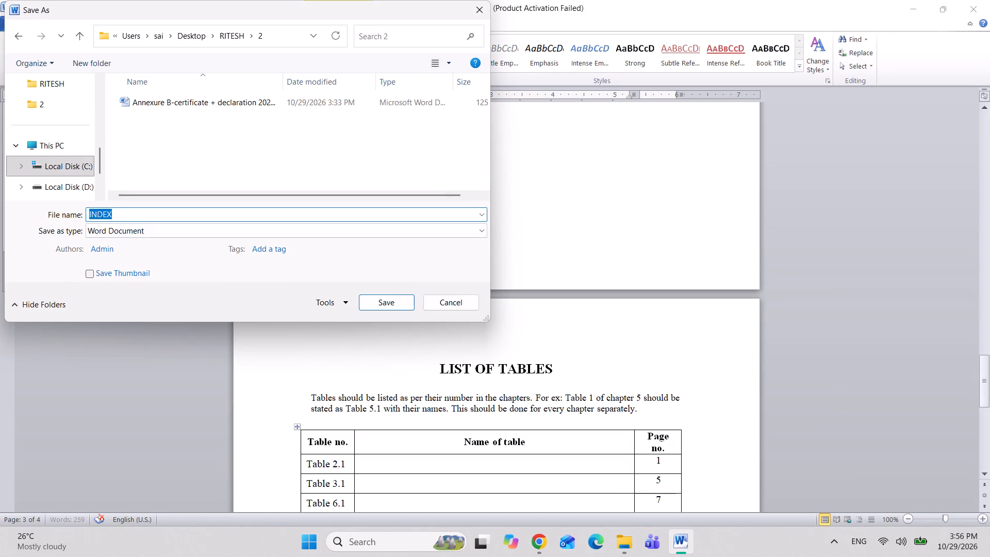
left_click(223, 215)
key("space")
key("Insert")
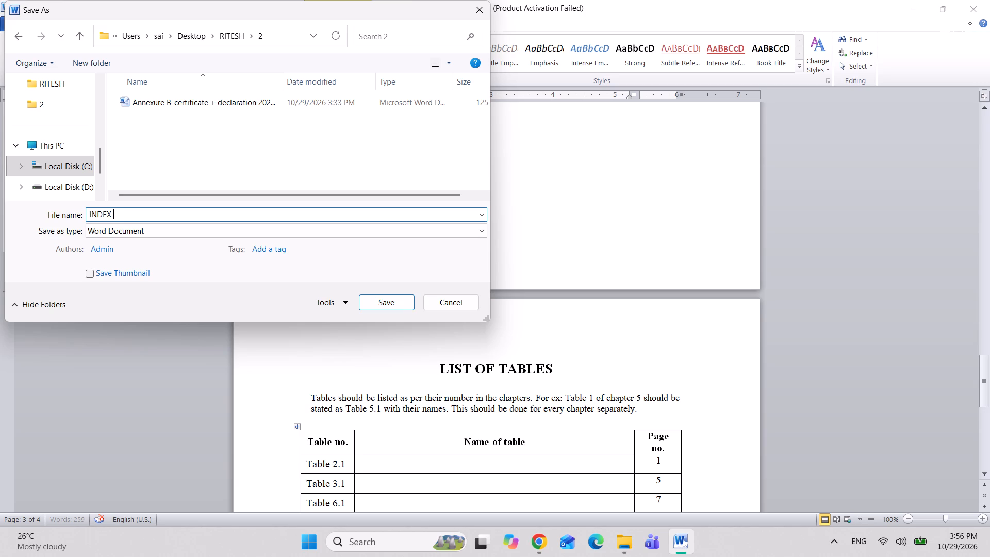
left_click(223, 215)
key("0")
left_click(389, 303)
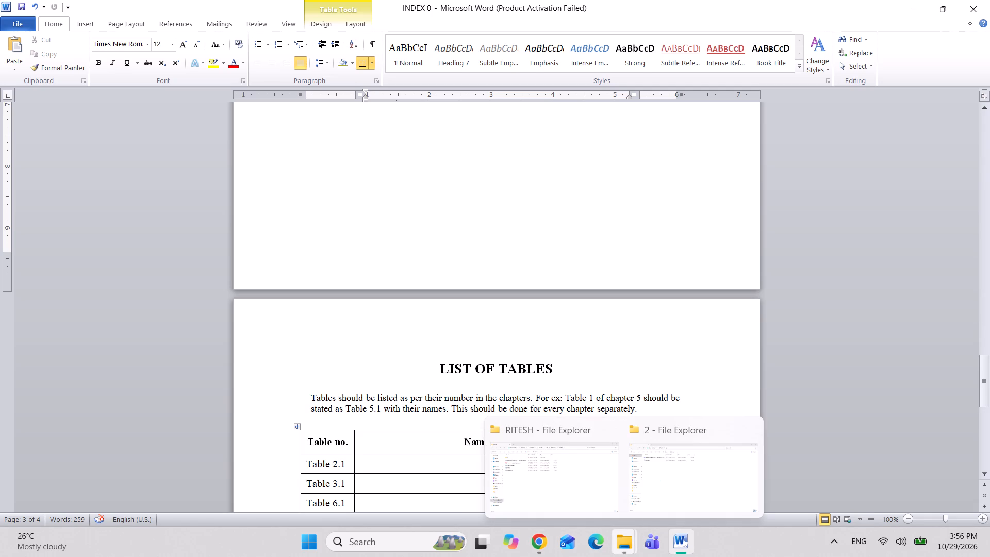
left_click(989, 0)
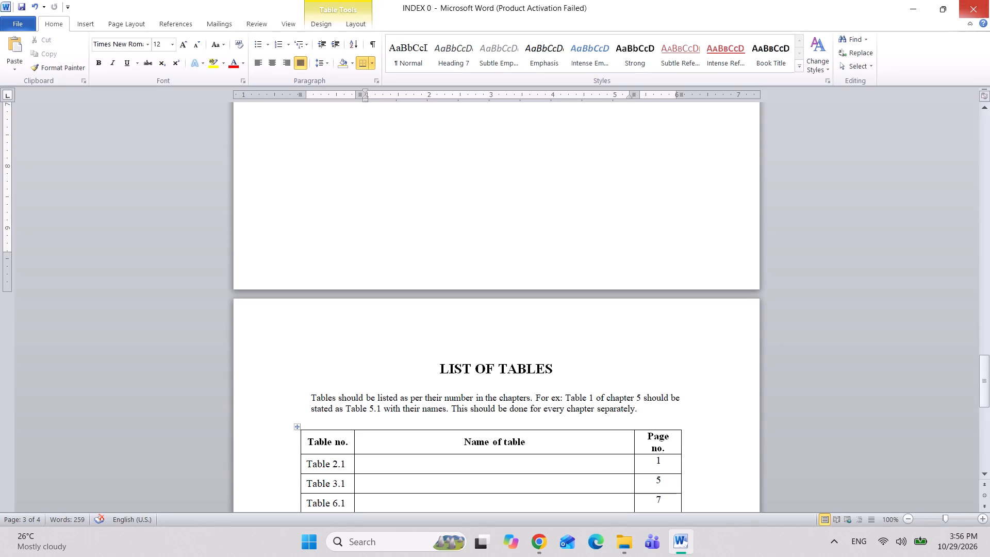
Open the Anonymous_Stories_Synopsis PDF from the project folder in Edge and look through its content to the last page.
double_click(363, 162)
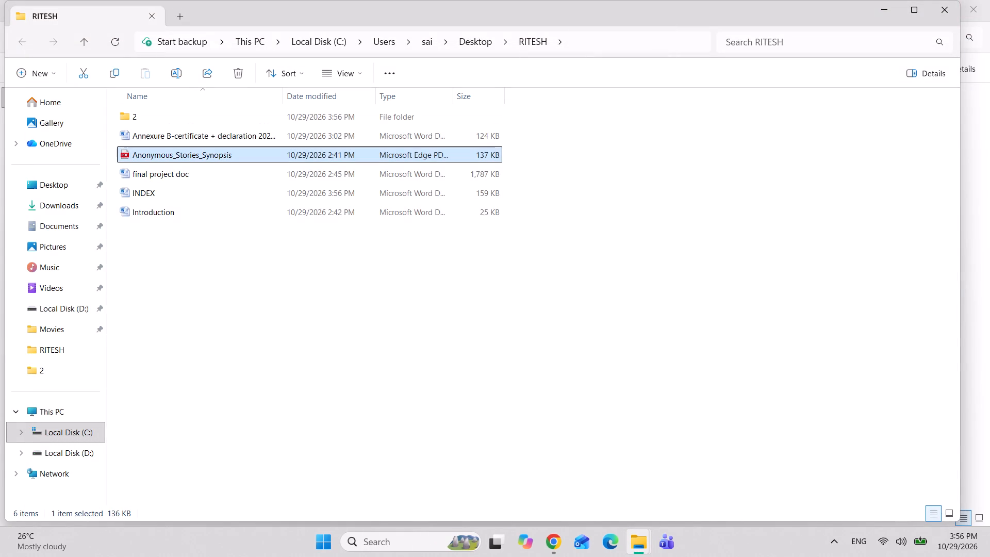
scroll(750, 264, "down", 7)
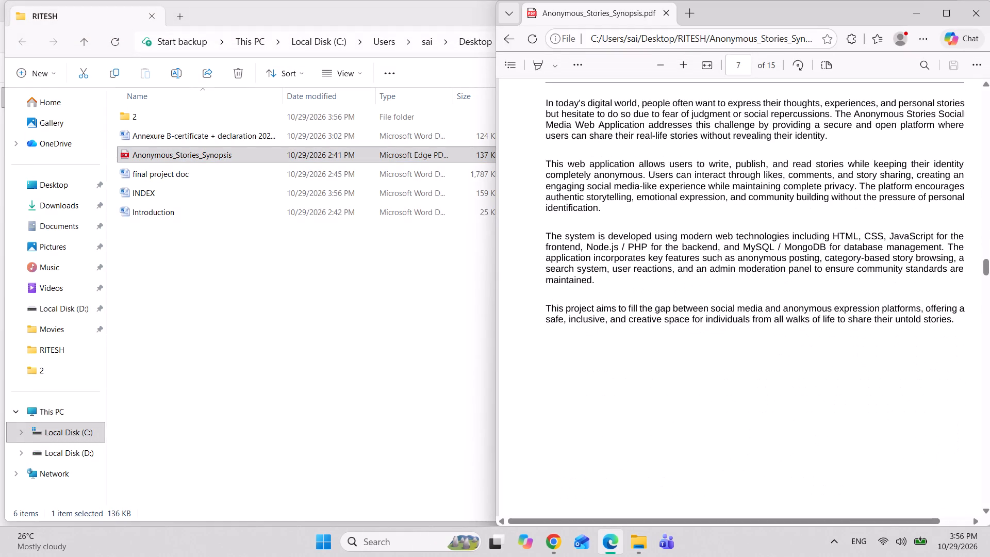
scroll(750, 264, "down", 4)
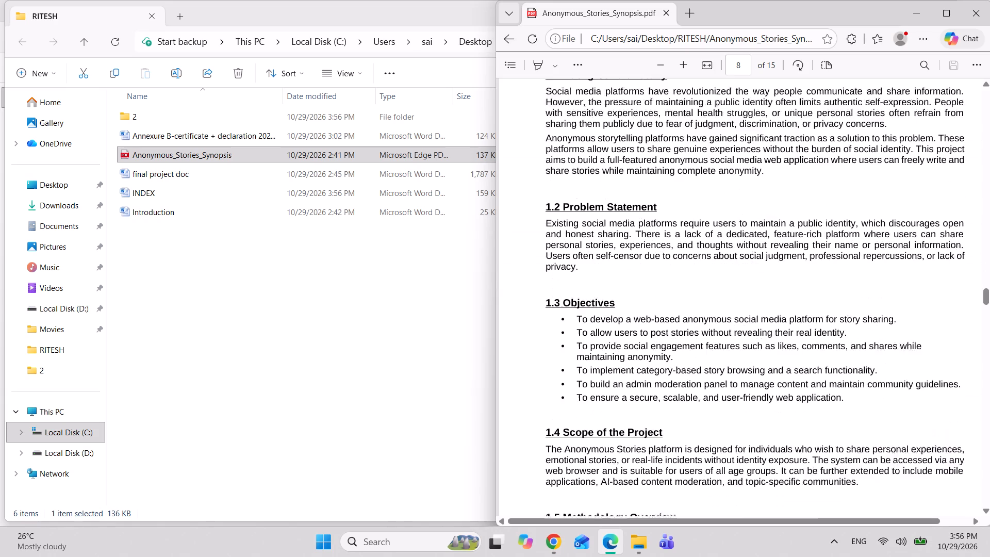
scroll(750, 264, "down", 13)
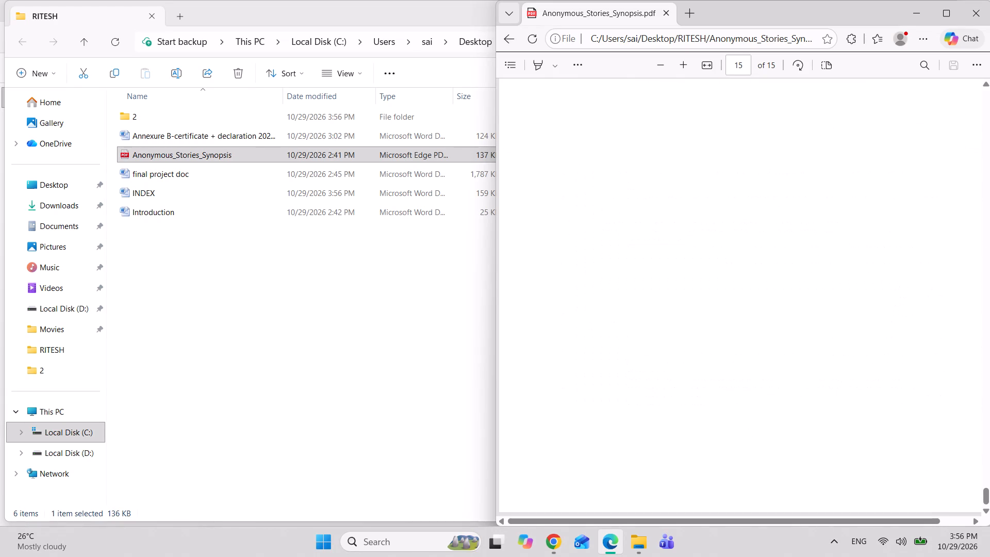
scroll(750, 264, "down", 3)
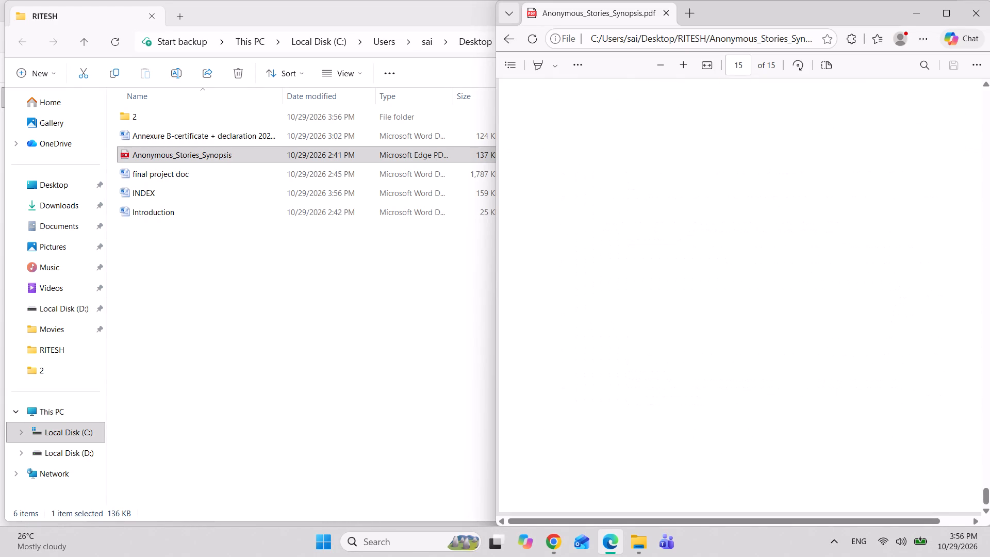
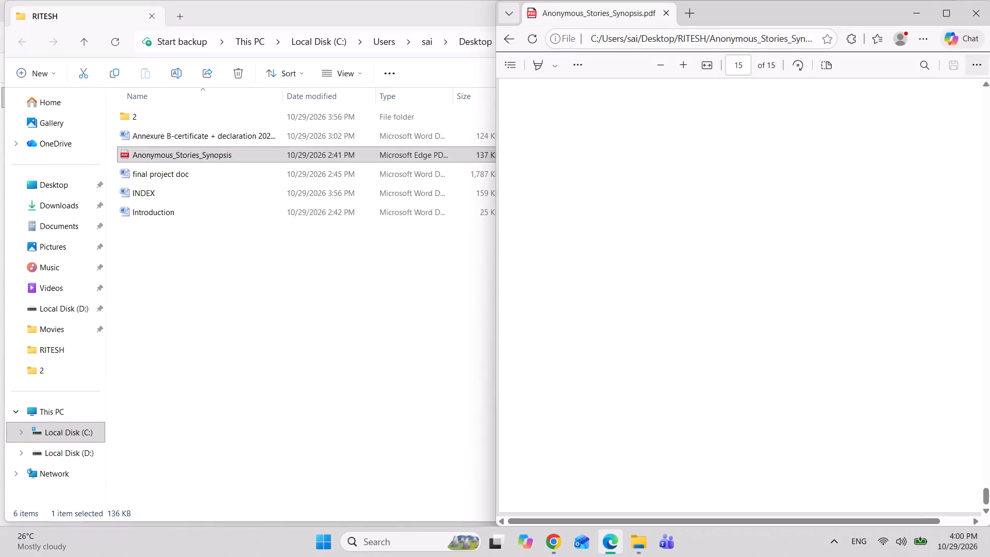
Close and reopen the Anonymous_Stories_Synopsis PDF, and examine its last pages around Chapter 6: Conclusion and Future Scope, ending with the window maximized.
left_click(973, 17)
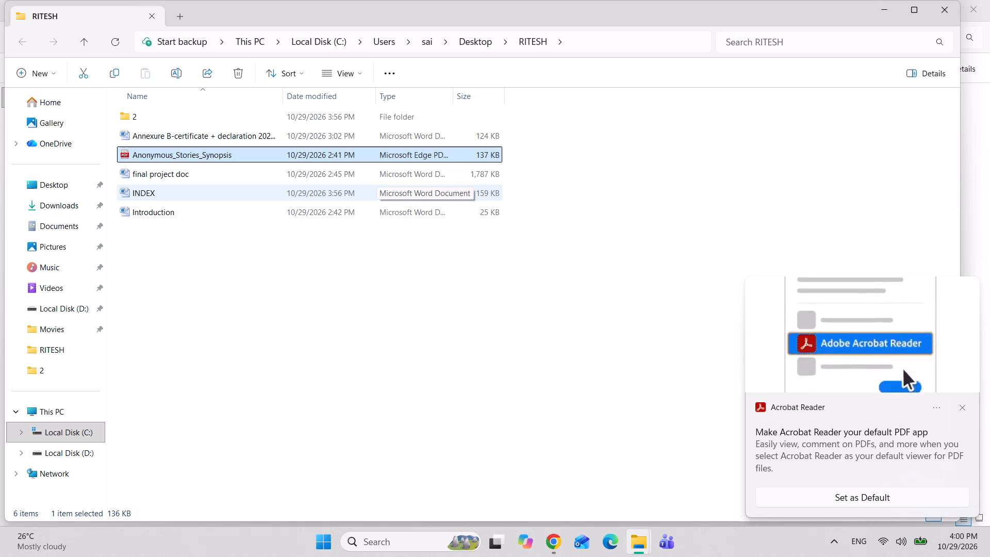
double_click(138, 152)
scroll(616, 248, "down", 1)
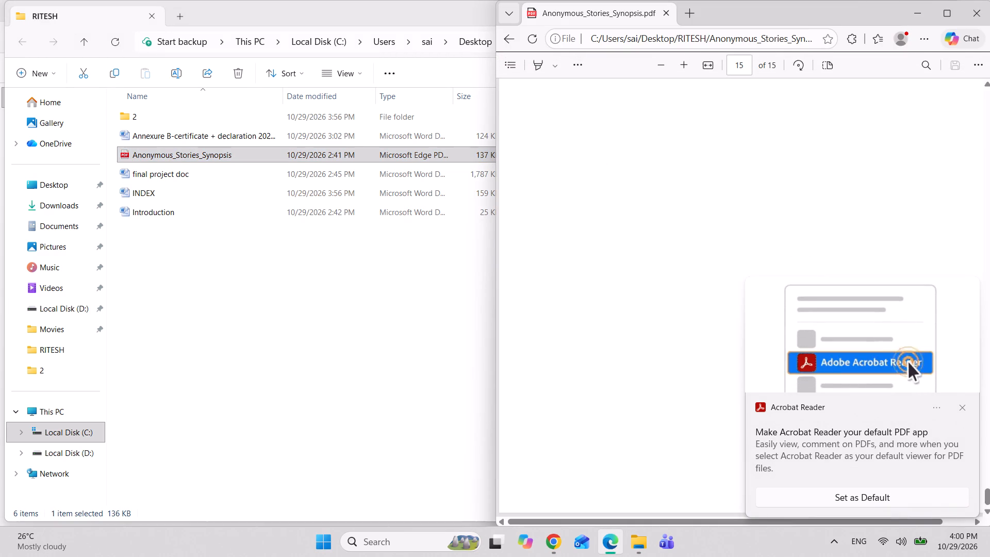
scroll(616, 248, "down", 1)
left_click(963, 404)
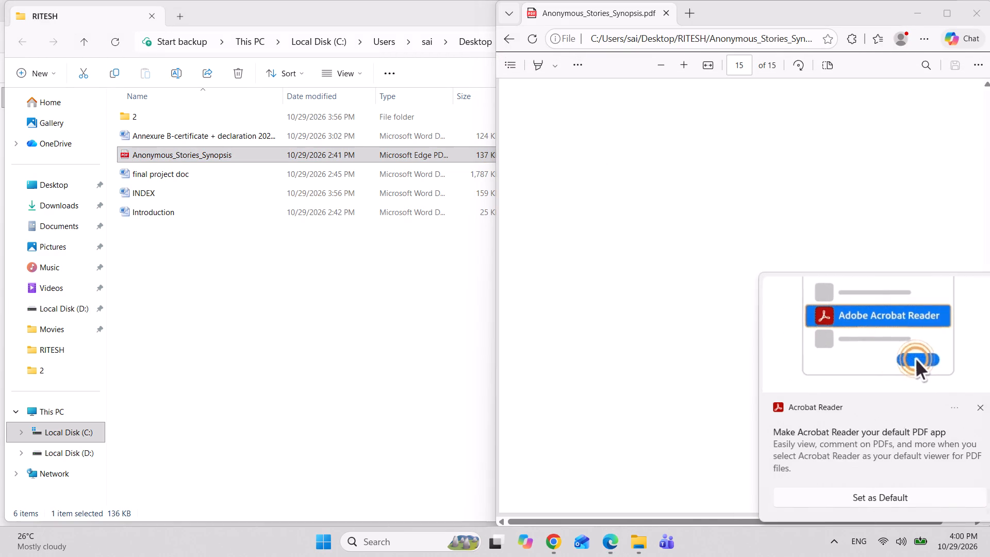
scroll(841, 181, "up", 8)
scroll(841, 181, "down", 2)
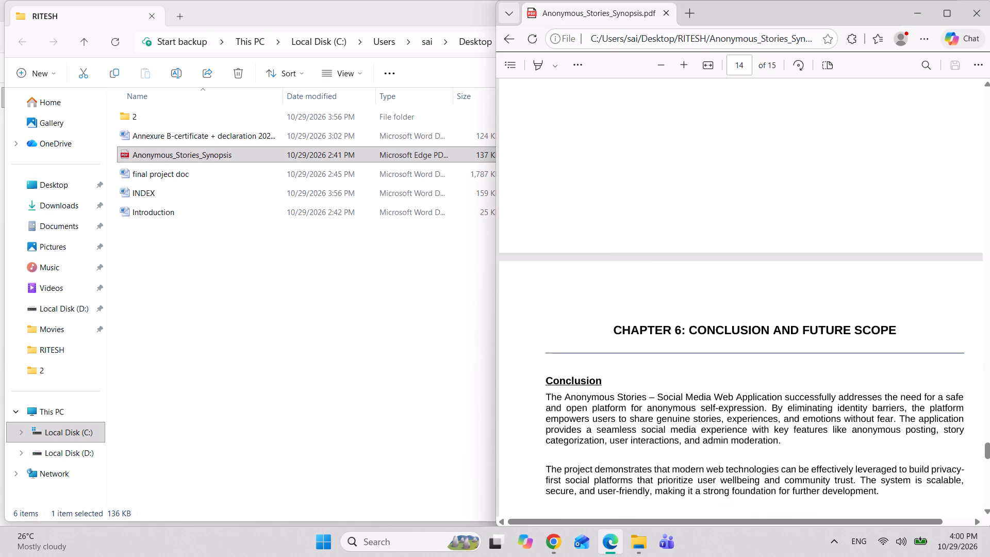
scroll(841, 181, "down", 10)
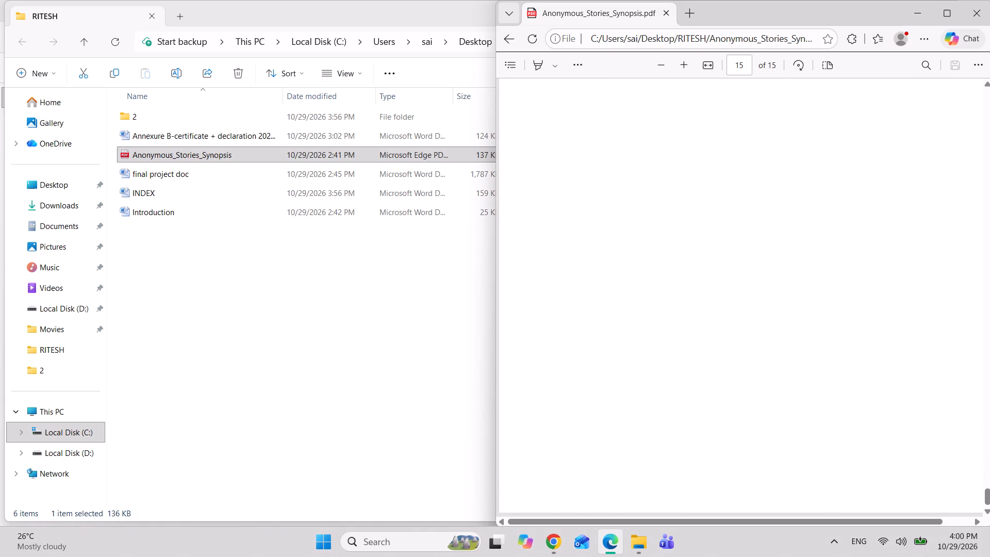
scroll(841, 181, "down", 2)
left_click(947, 5)
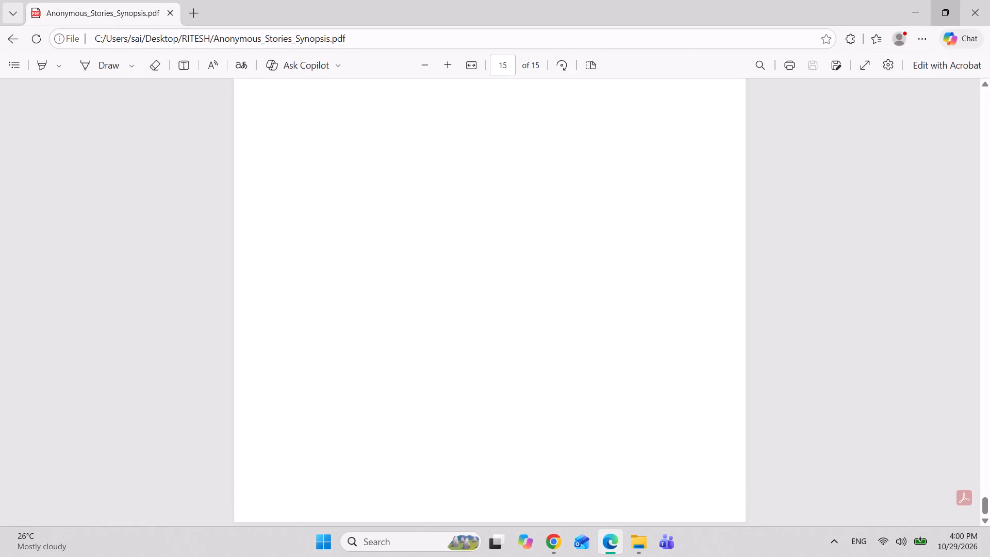
Return to the synopsis title page and look through the front matter, past the Acknowledgment, as far as the Abstract.
scroll(784, 252, "down", 4)
scroll(784, 252, "up", 6)
scroll(784, 252, "down", 4)
scroll(784, 252, "up", 20)
scroll(784, 252, "up", 15)
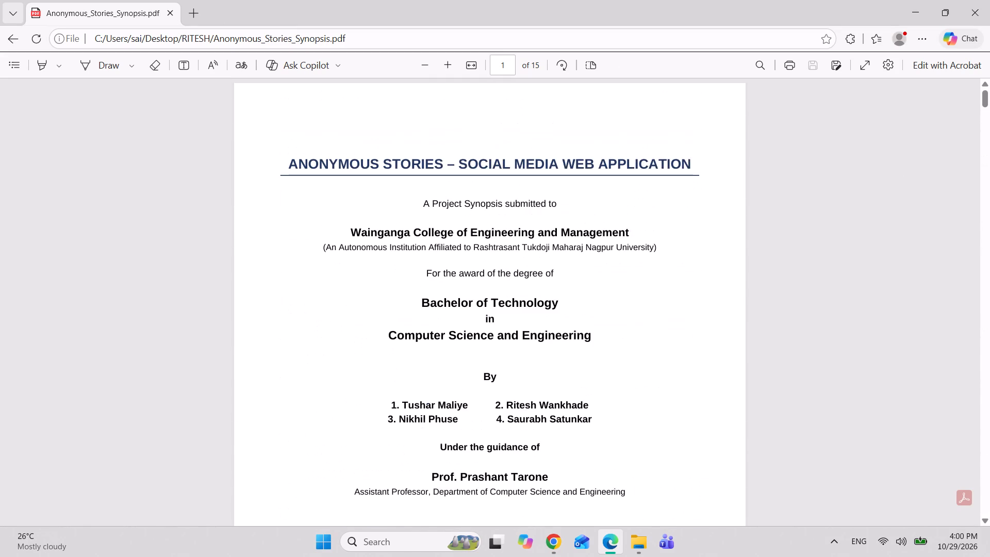
scroll(784, 252, "down", 11)
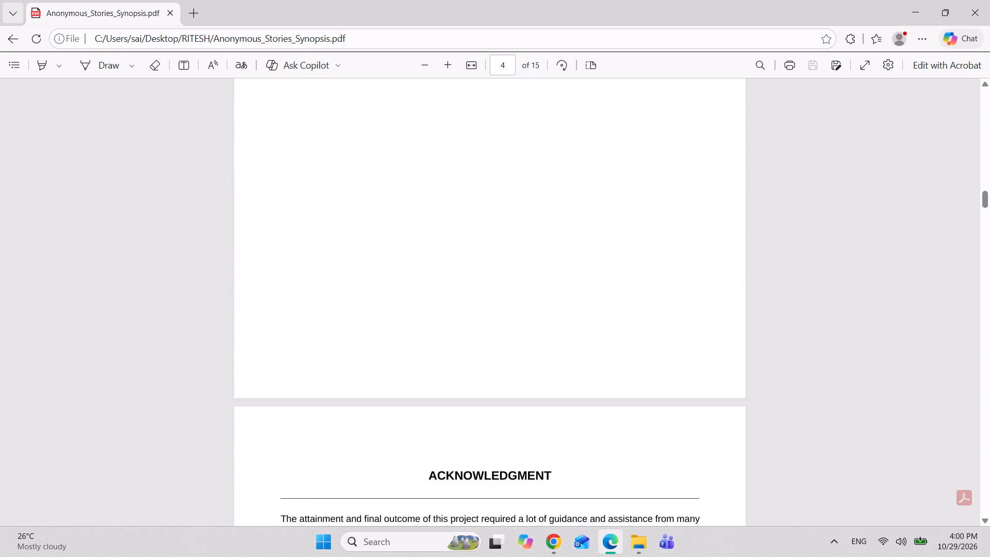
scroll(784, 252, "down", 4)
scroll(784, 252, "up", 5)
scroll(784, 252, "down", 1)
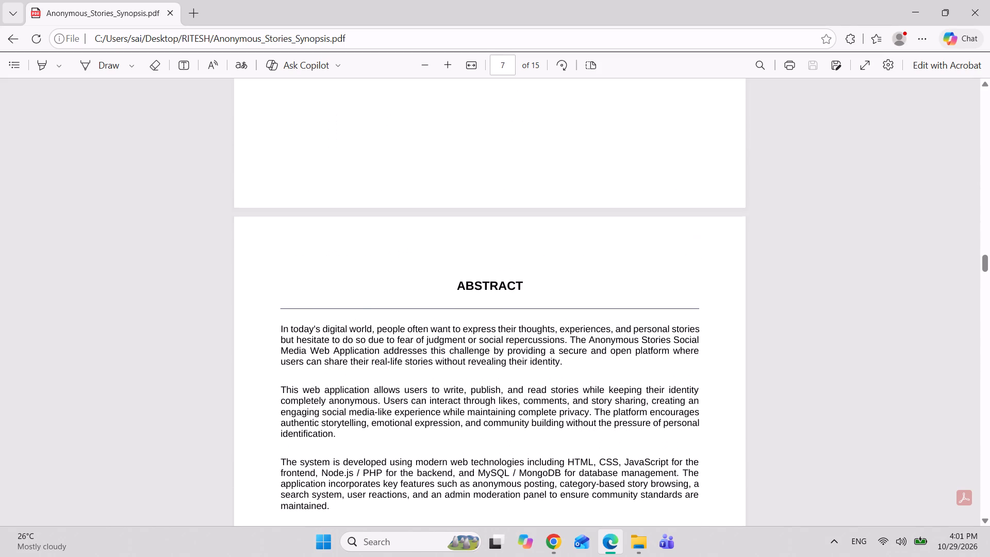
Examine Chapter 1: Introduction, from the background of study to the methodology overview, and Chapter 2: Literature Review in the synopsis.
scroll(784, 252, "down", 1)
scroll(784, 252, "up", 2)
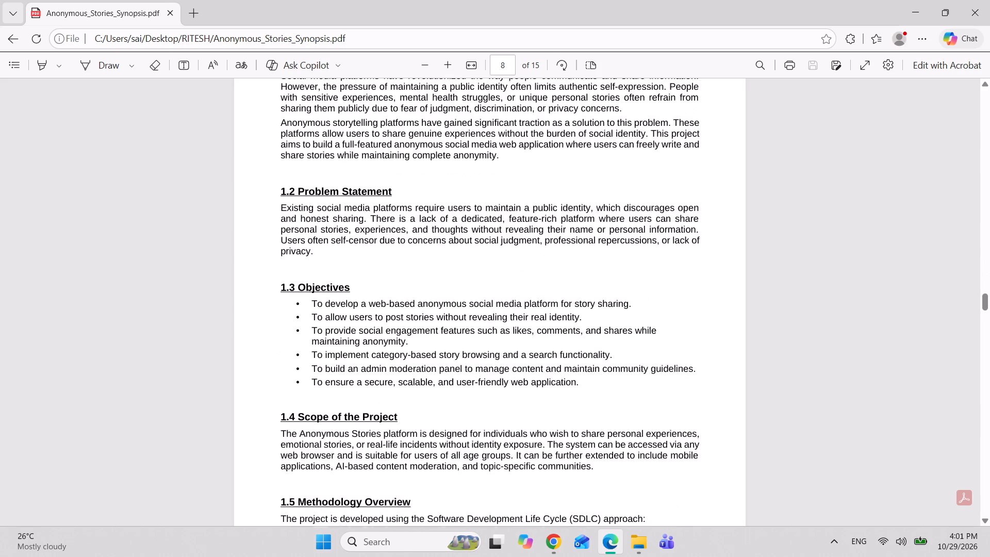
scroll(784, 252, "up", 2)
scroll(784, 252, "down", 1)
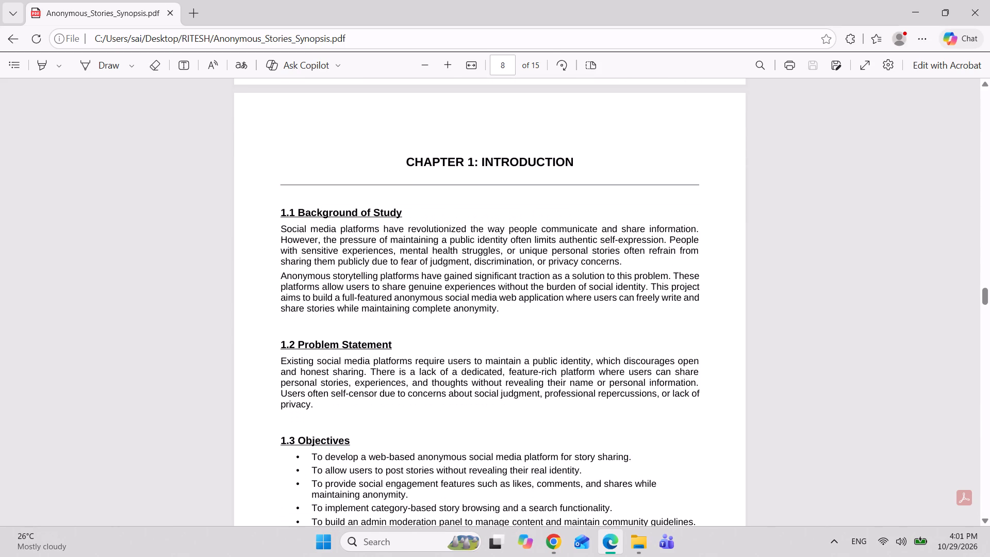
scroll(784, 252, "down", 2)
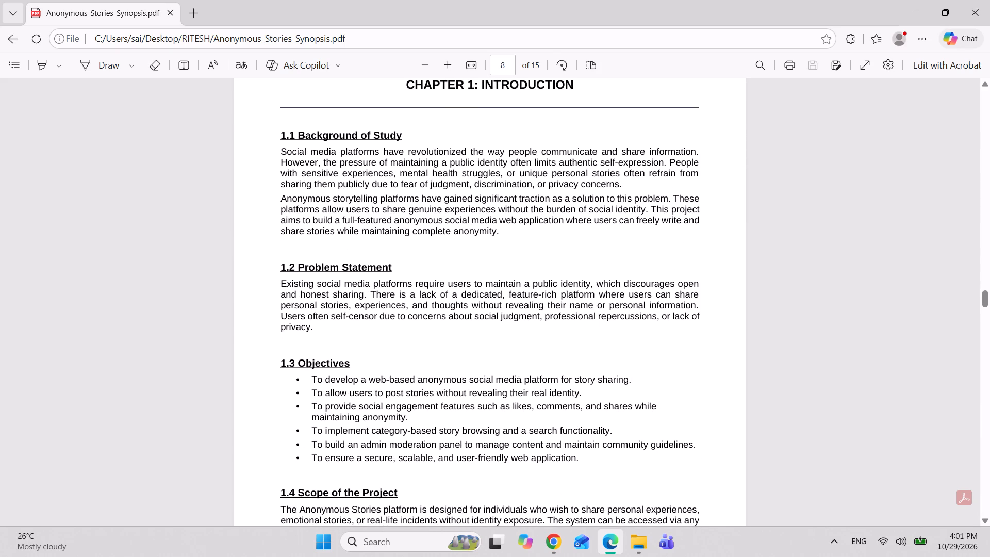
scroll(784, 252, "down", 4)
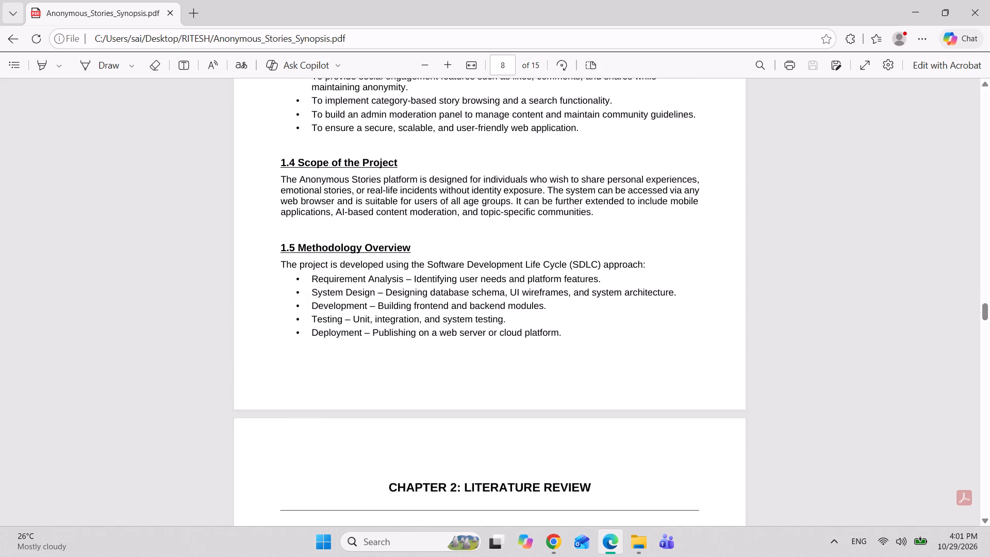
scroll(784, 252, "down", 8)
scroll(784, 252, "up", 1)
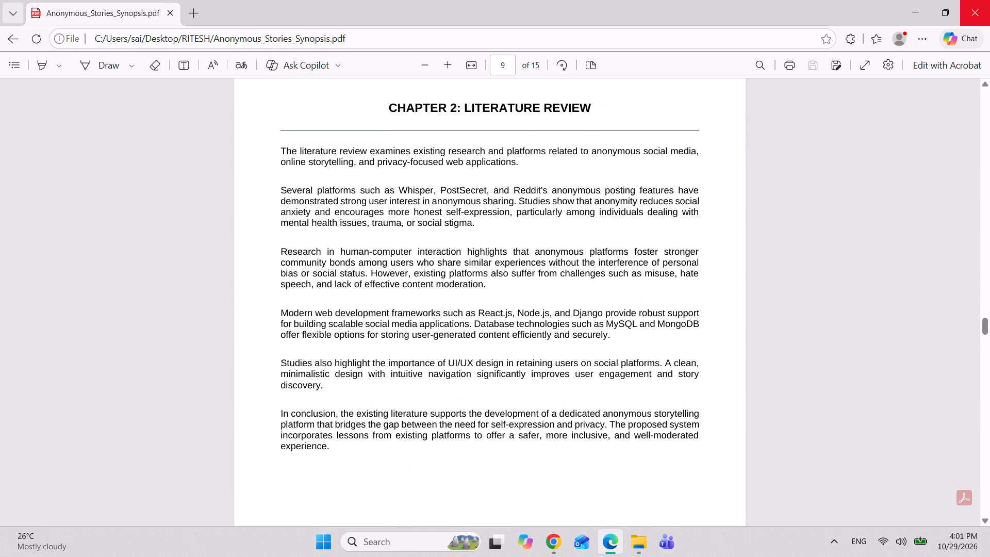
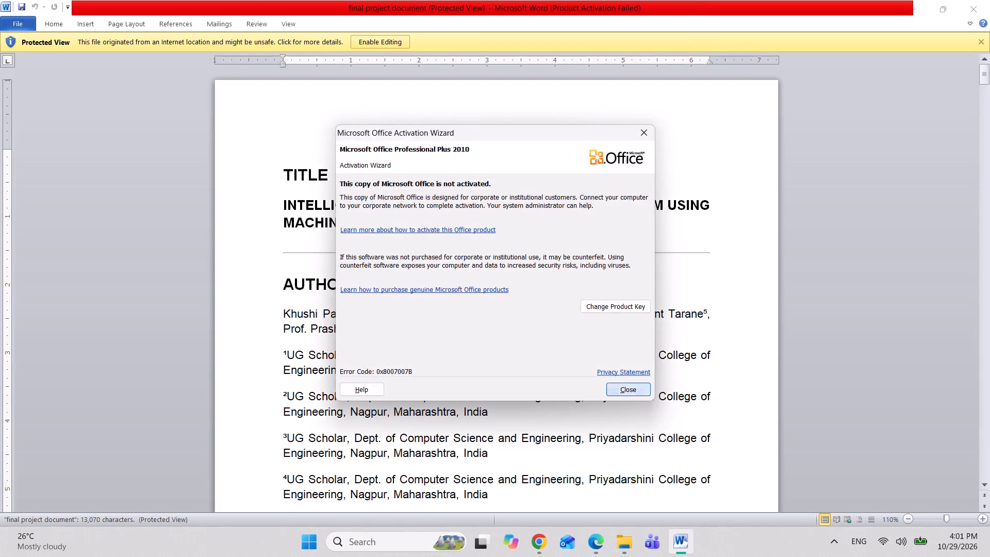
Look through the final project document in Word, from the title and authors to the Abstract section.
scroll(623, 391, "down", 6)
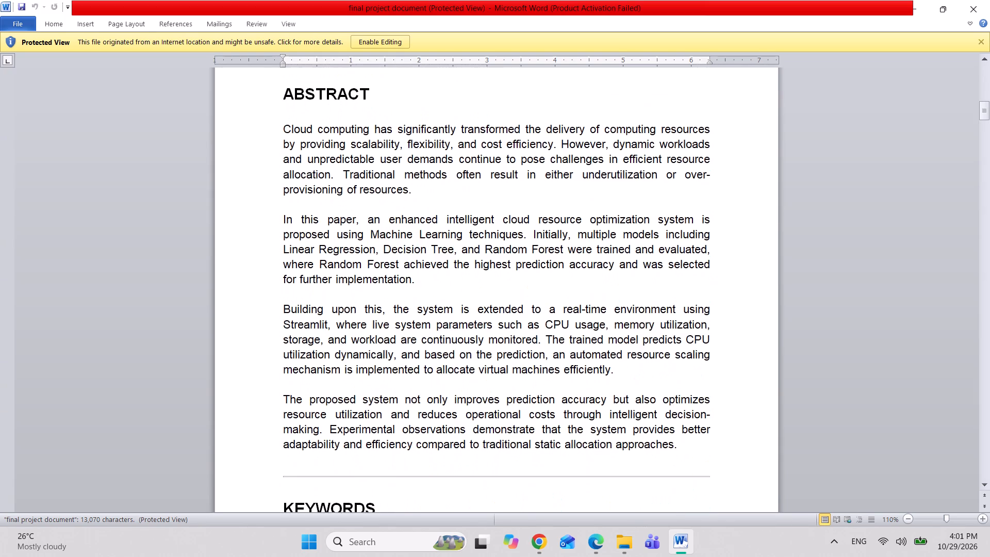
Read through the final project document in Word, from the Abstract and Introduction to the Limitations section.
scroll(623, 391, "down", 1)
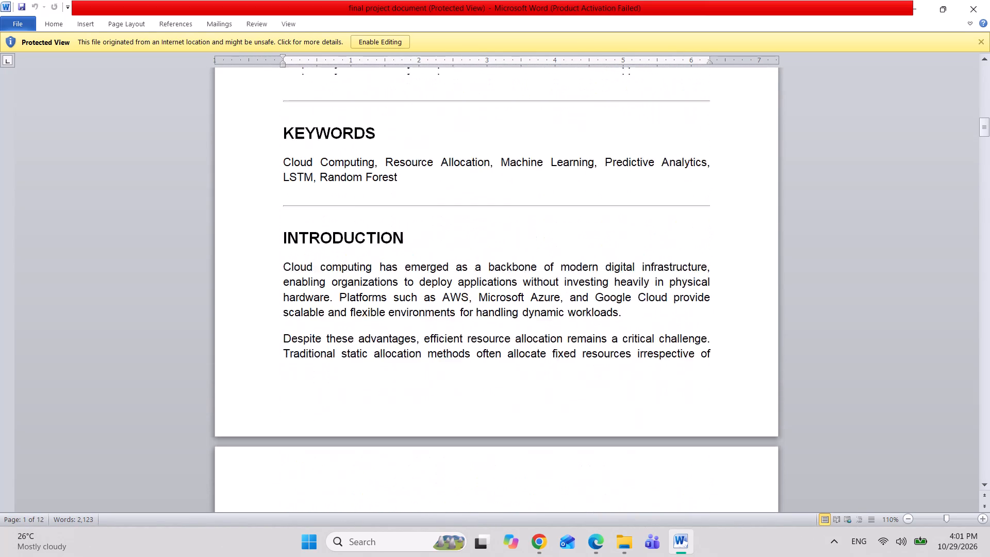
scroll(623, 391, "down", 2)
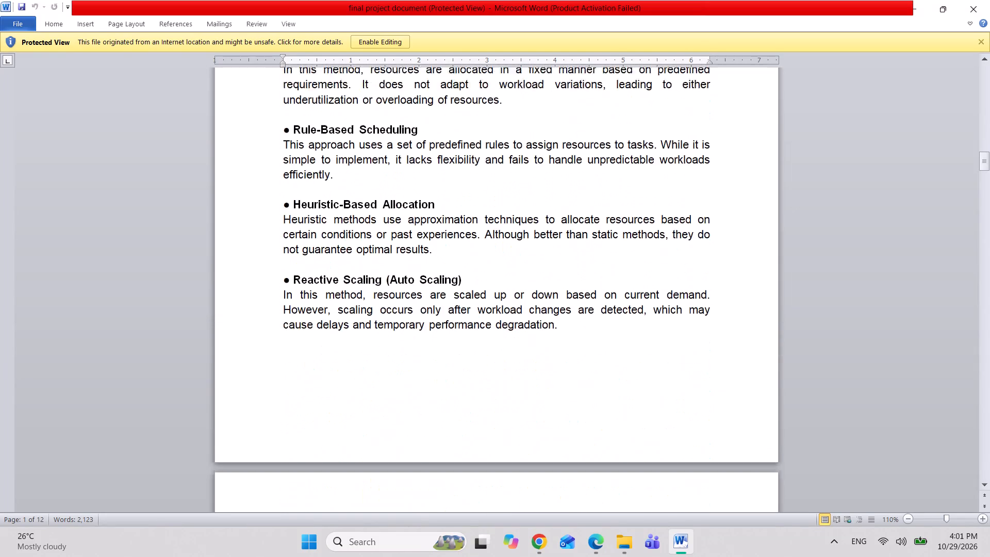
scroll(623, 391, "down", 2)
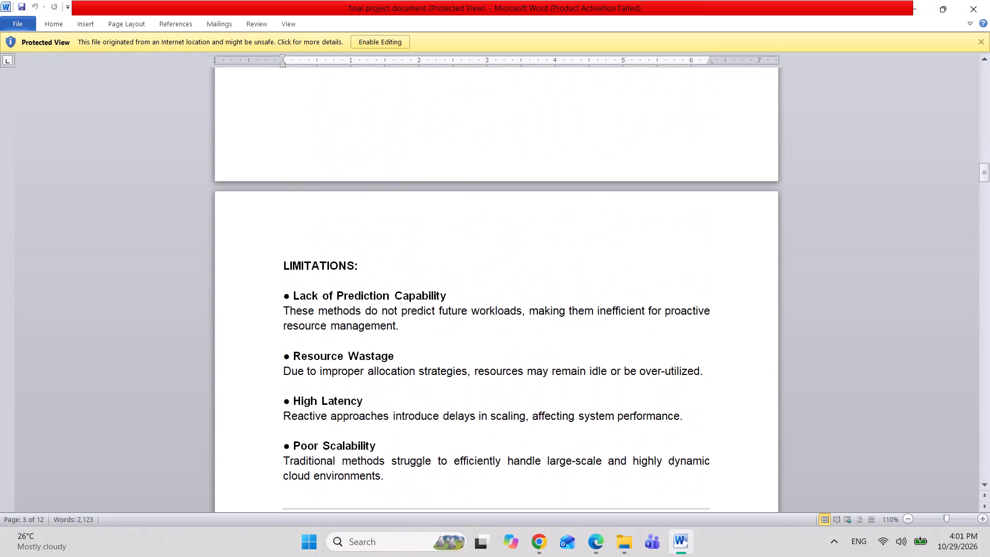
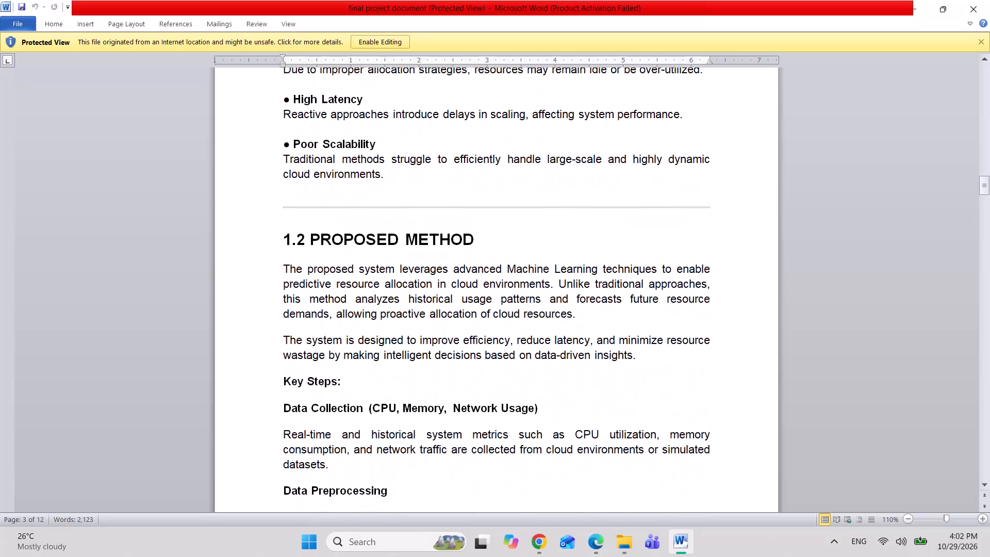
Review the final project document's Proposed Method section, then recheck its title page, Abstract, Keywords and Introduction.
scroll(623, 391, "down", 1)
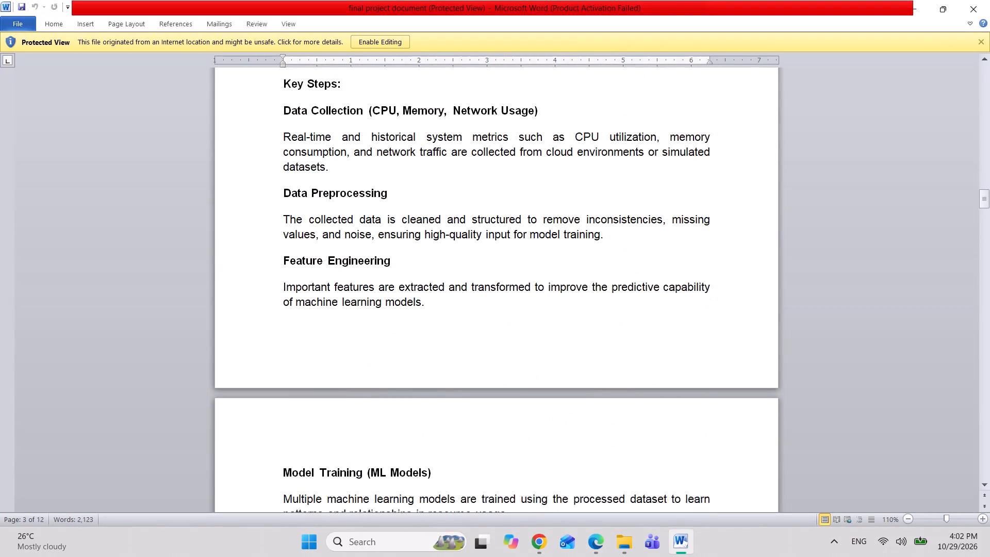
scroll(623, 391, "down", 1)
scroll(623, 391, "up", 4)
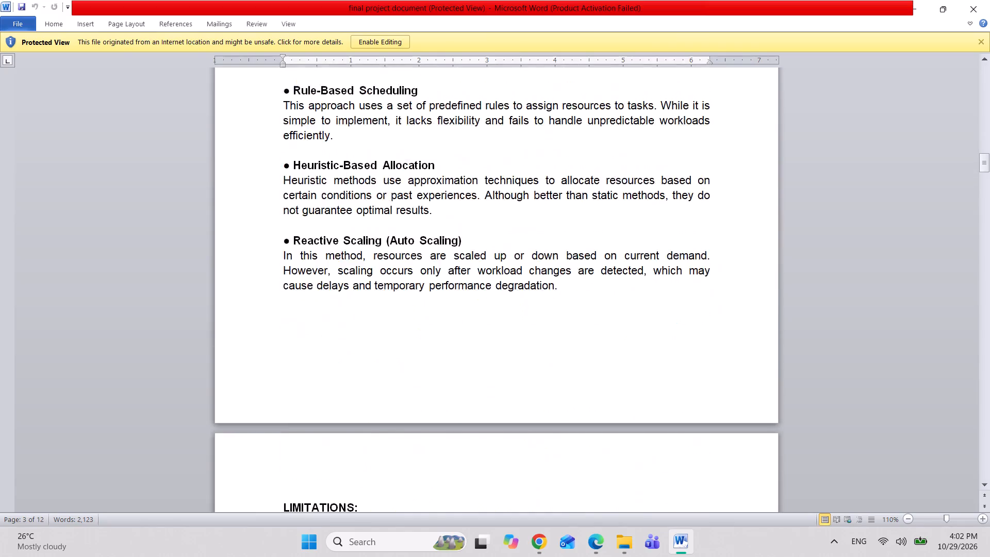
scroll(623, 391, "up", 13)
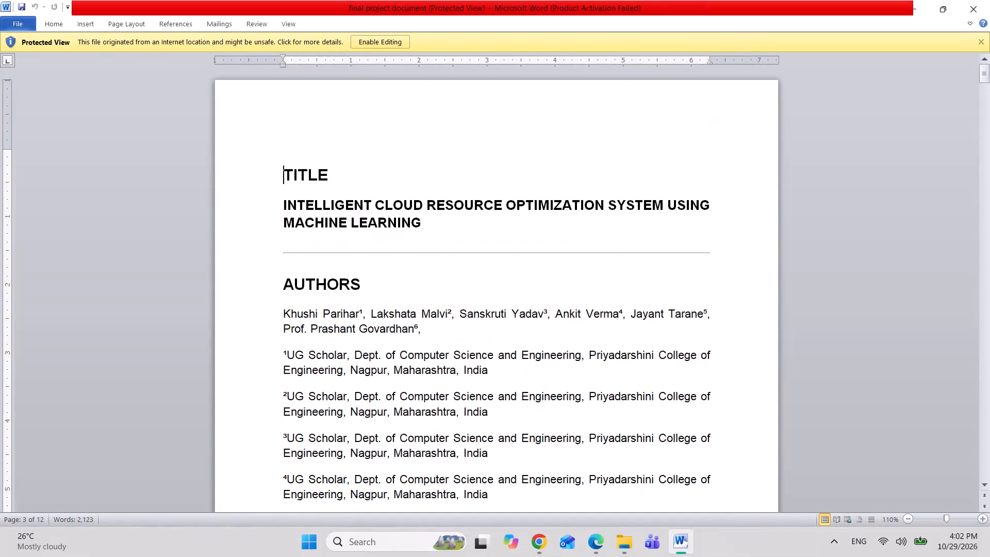
scroll(623, 391, "up", 2)
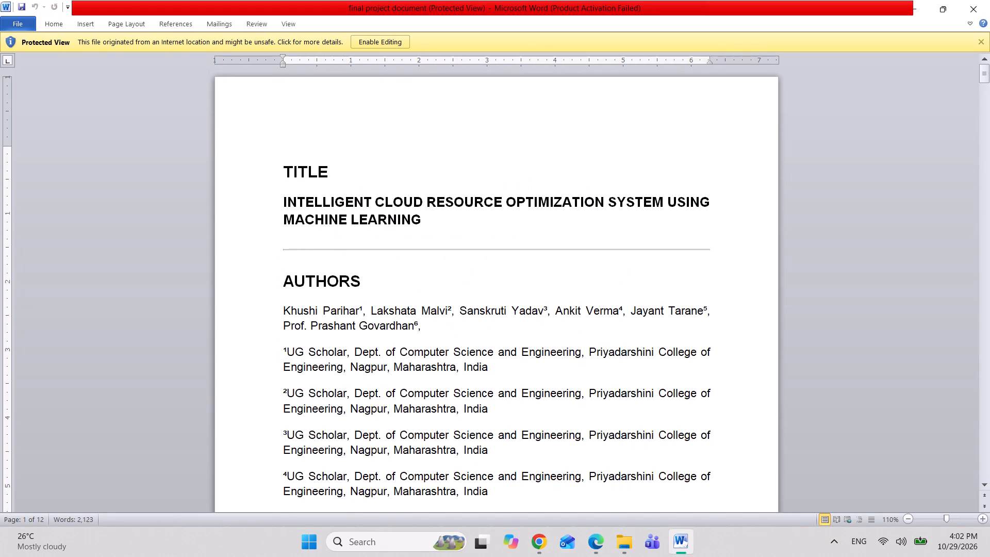
scroll(623, 391, "down", 3)
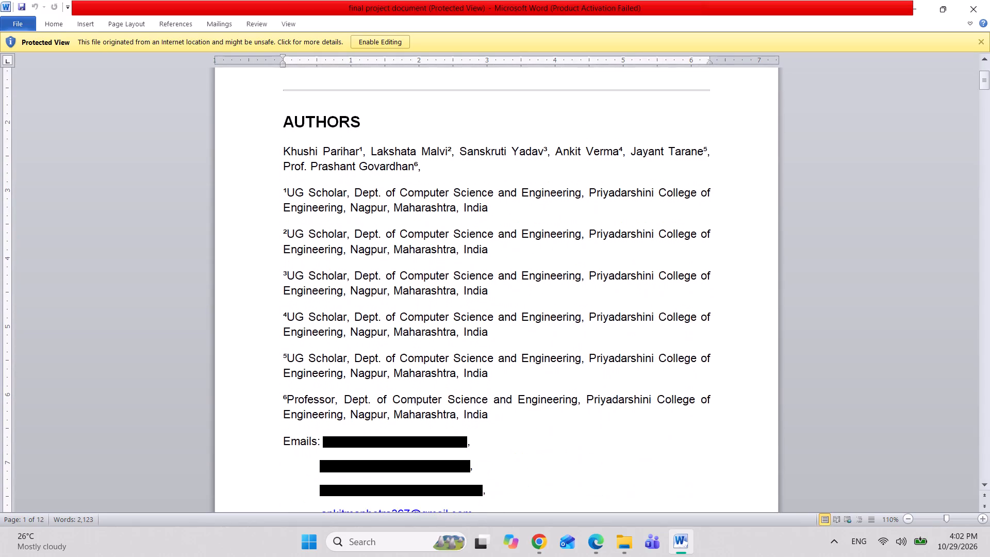
scroll(623, 391, "down", 4)
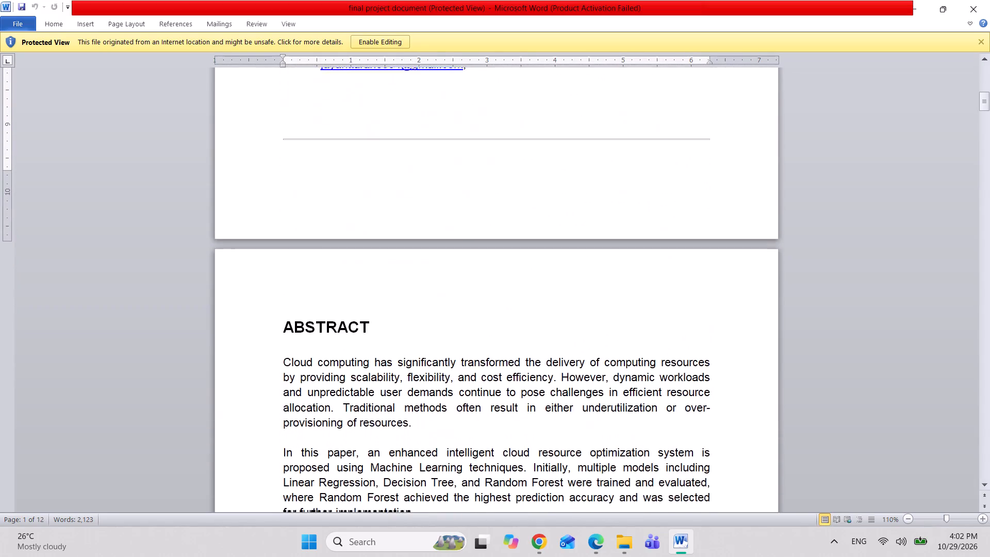
scroll(623, 391, "down", 3)
scroll(623, 391, "up", 1)
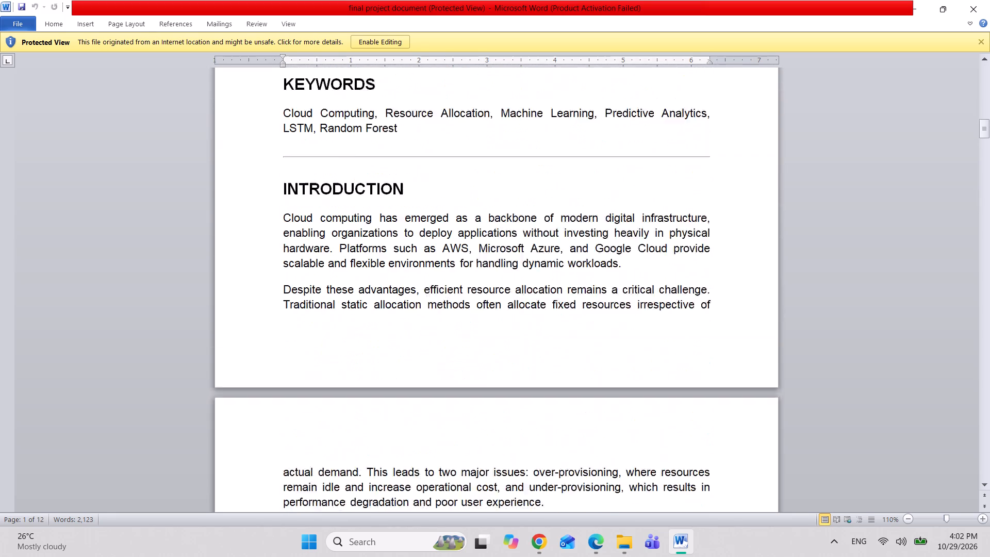
scroll(623, 391, "up", 1)
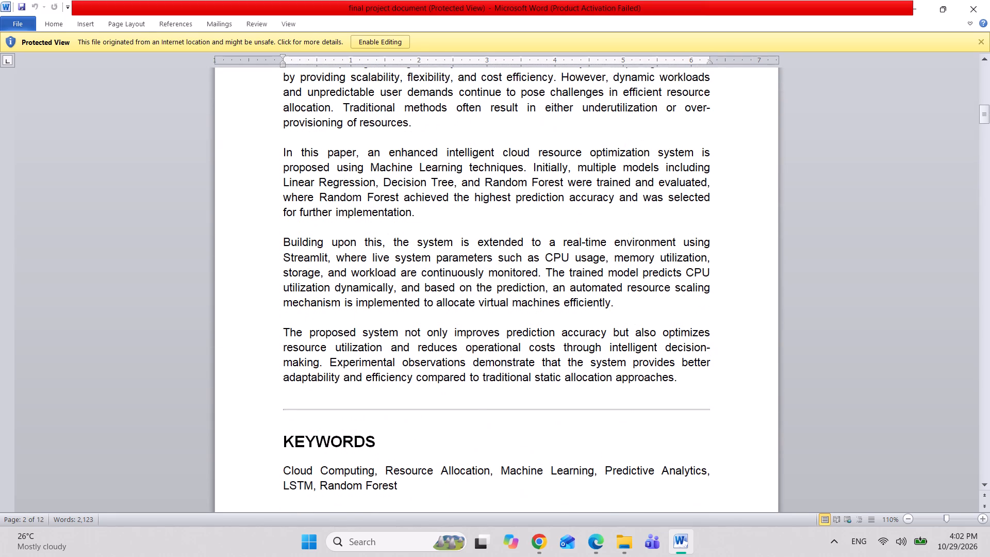
scroll(322, 386, "right", 1)
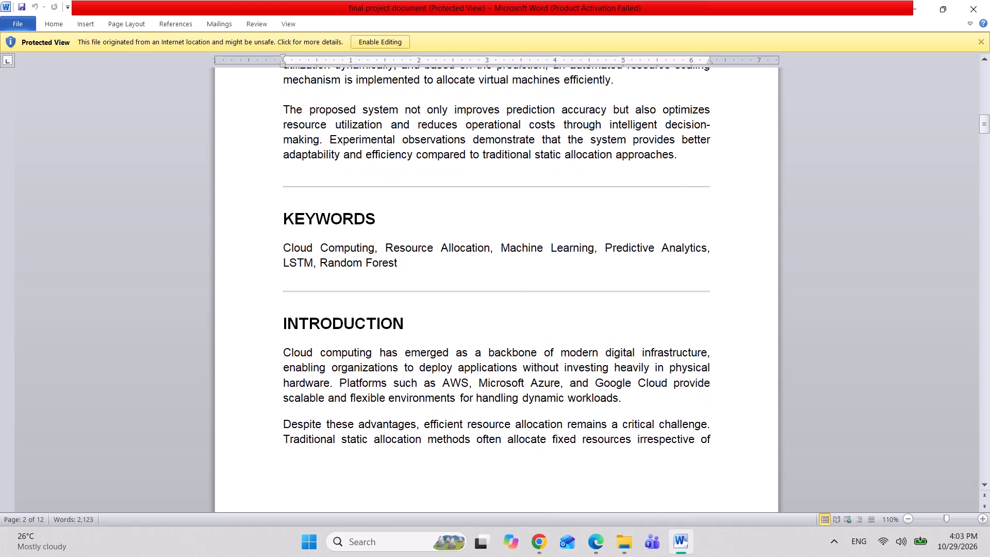
scroll(322, 386, "right", 1)
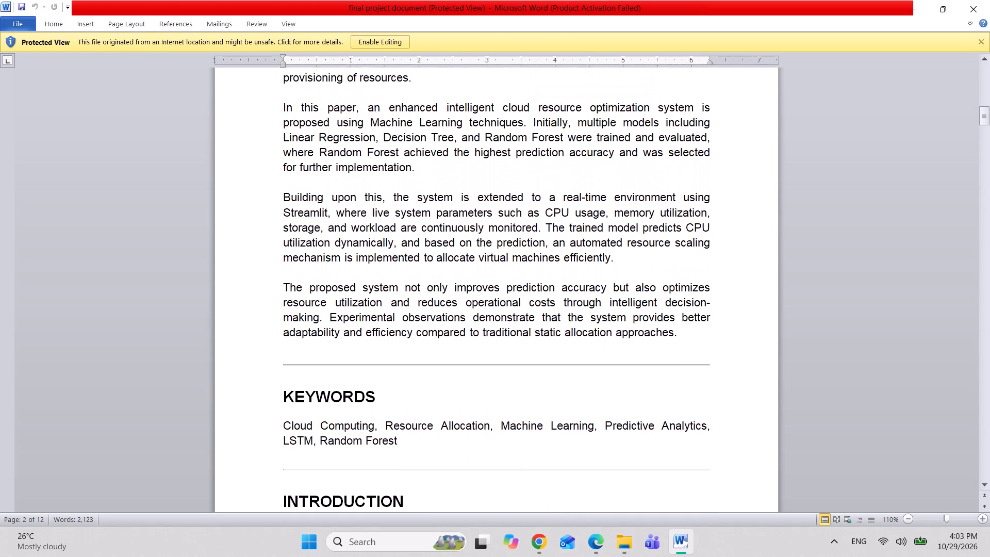
scroll(322, 386, "up", 1)
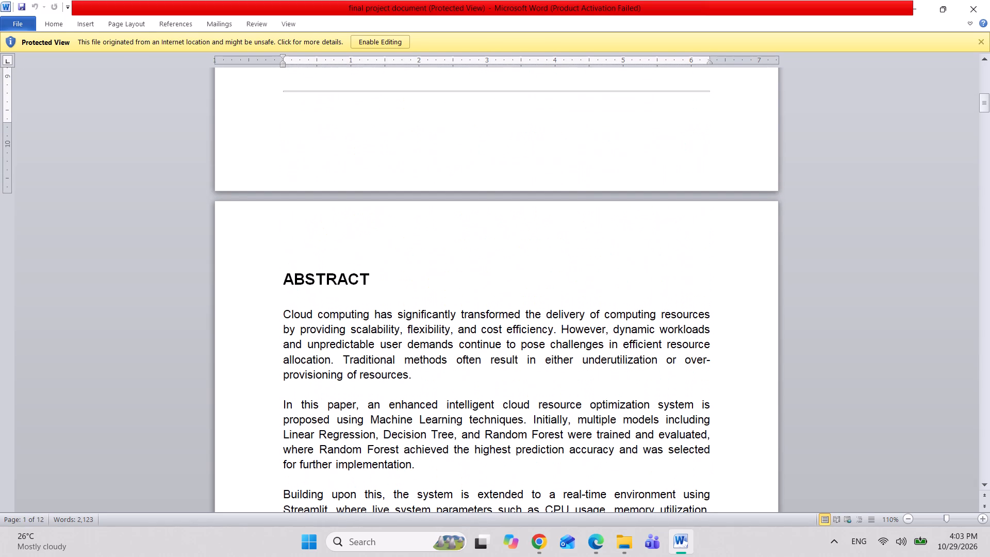
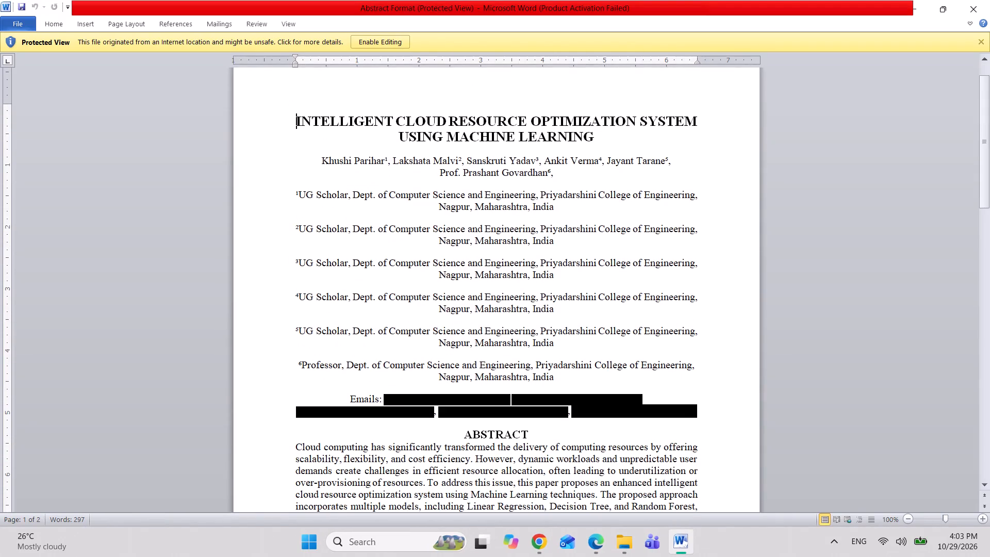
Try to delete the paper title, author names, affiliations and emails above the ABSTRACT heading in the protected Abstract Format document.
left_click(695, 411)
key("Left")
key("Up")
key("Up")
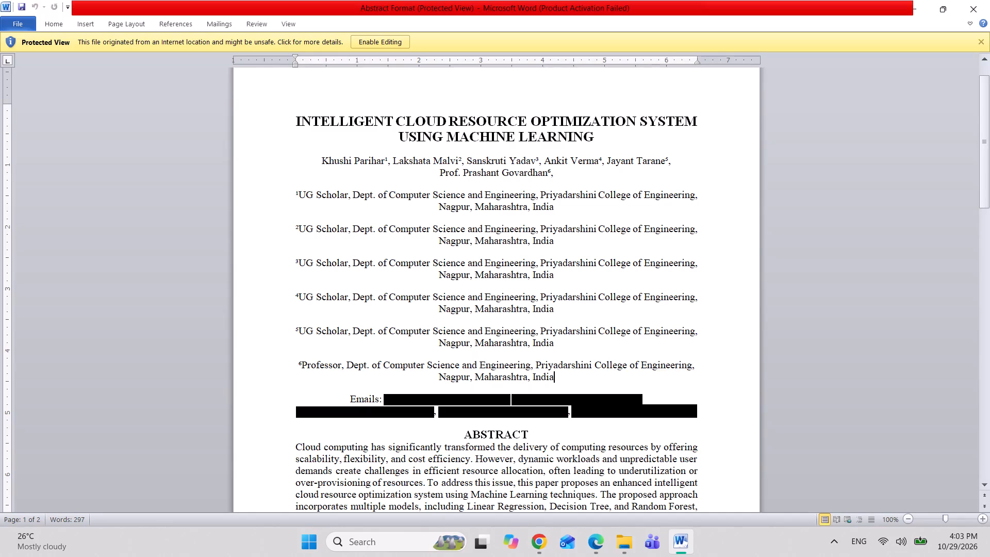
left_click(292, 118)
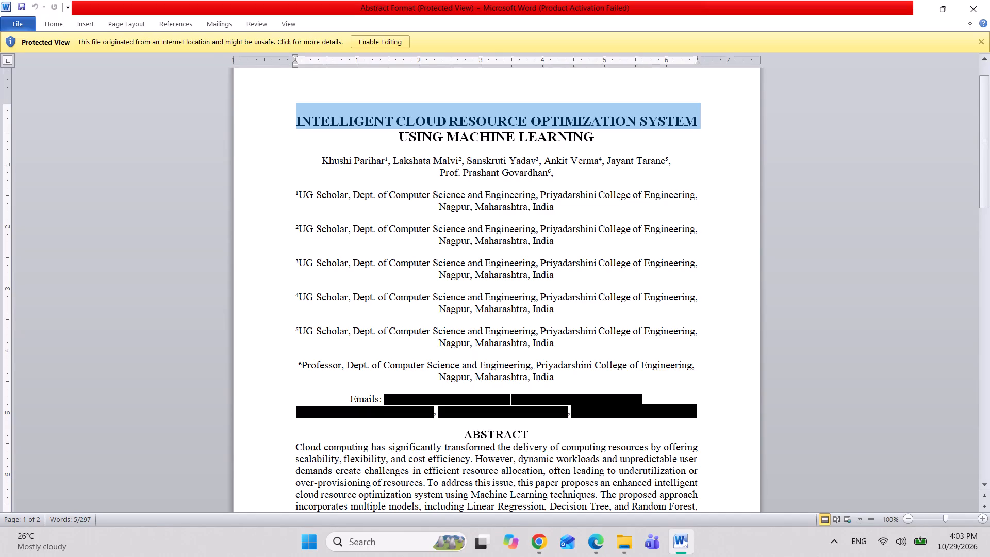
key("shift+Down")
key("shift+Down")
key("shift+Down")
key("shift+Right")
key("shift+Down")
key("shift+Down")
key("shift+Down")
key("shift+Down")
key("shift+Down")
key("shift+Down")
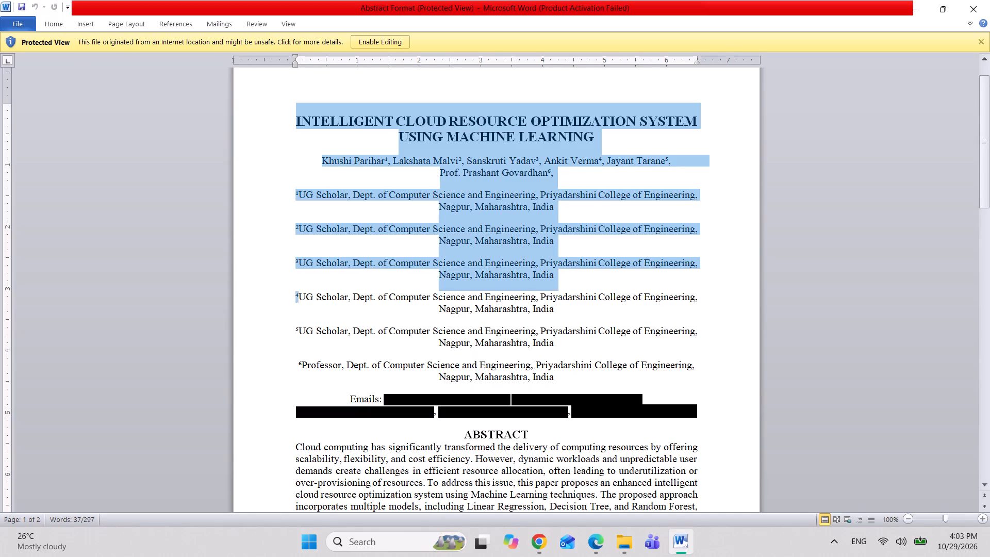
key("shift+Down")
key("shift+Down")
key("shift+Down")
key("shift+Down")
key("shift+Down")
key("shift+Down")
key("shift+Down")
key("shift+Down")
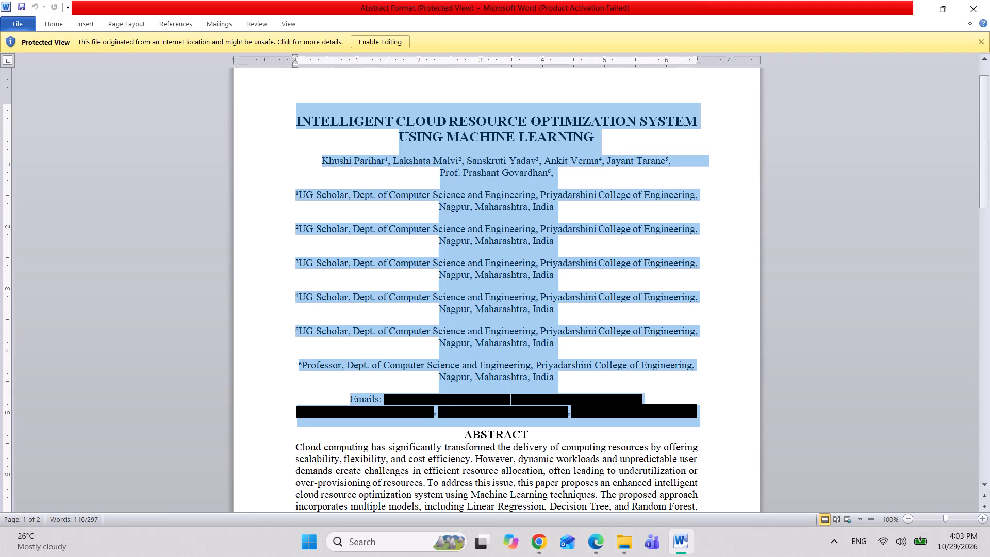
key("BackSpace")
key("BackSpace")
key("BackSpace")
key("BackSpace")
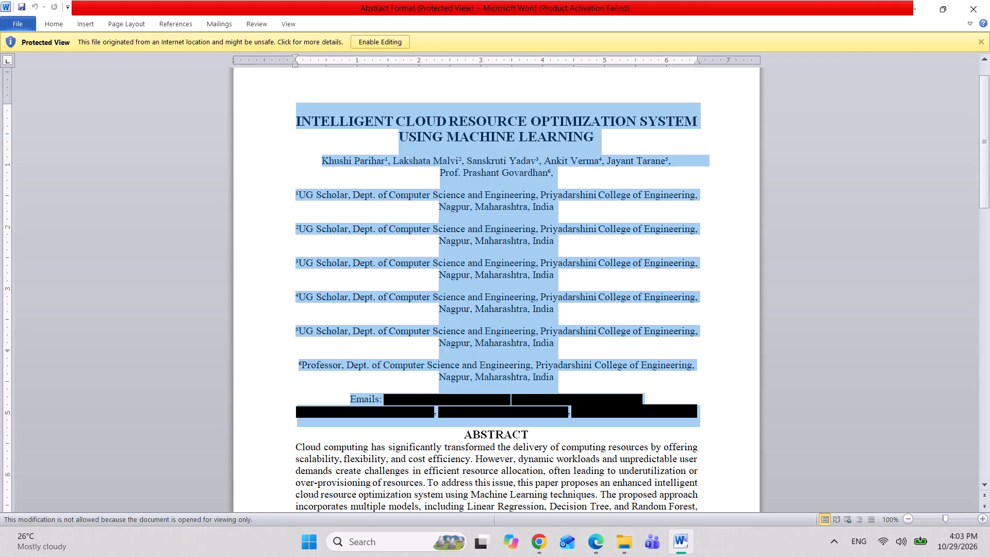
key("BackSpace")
Enable editing and delete everything above the ABSTRACT heading: the paper title, author names, affiliations and emails.
left_click(379, 37)
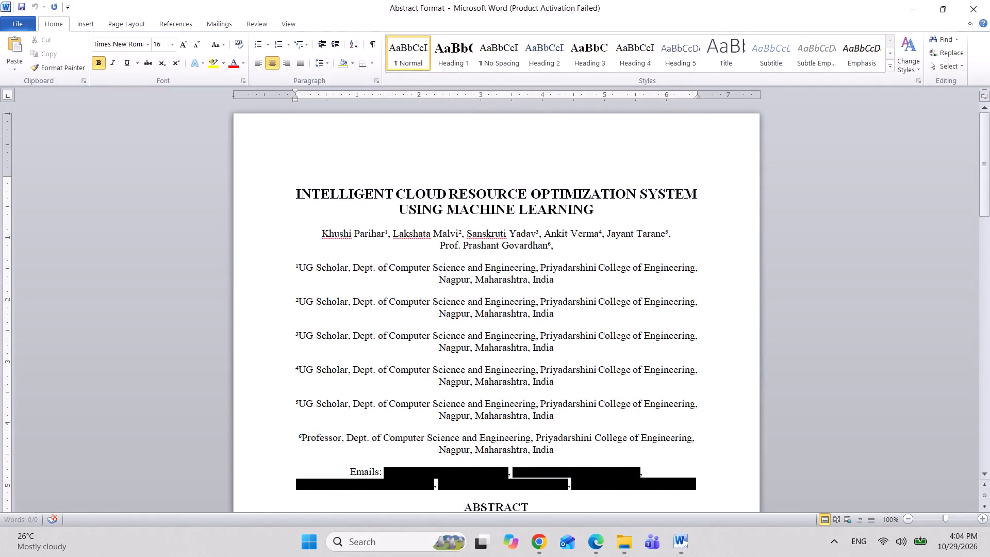
key("shift+Down")
key("shift+Down")
key("shift+Down")
key("shift+Down")
key("shift+Down")
key("shift+Down")
key("shift+Down")
key("shift+Down")
key("shift+Down")
key("shift+Down")
key("shift+Down")
key("shift+Down")
key("shift+Down")
key("shift+Down")
key("shift+Down")
key("shift+Down")
key("shift+Down")
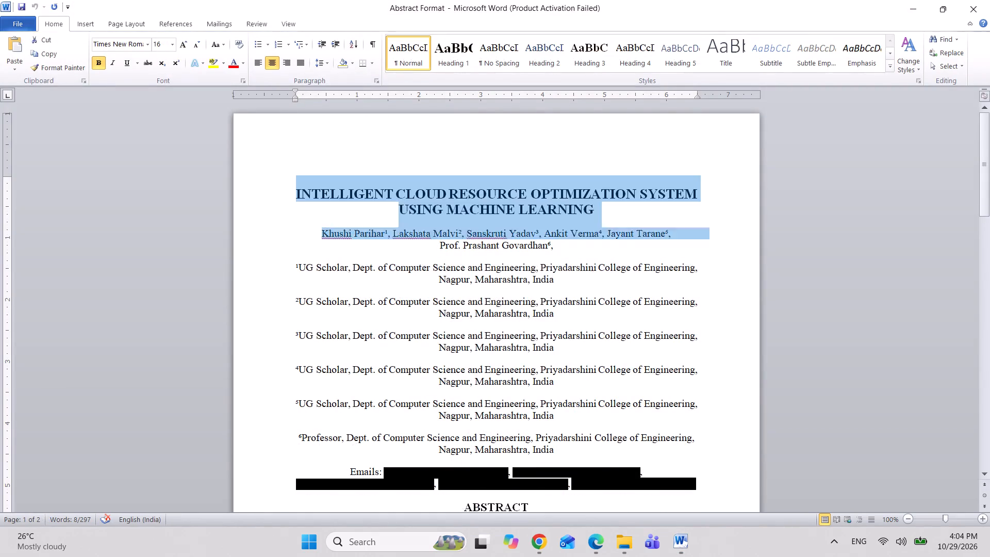
key("shift+Down")
key("BackSpace")
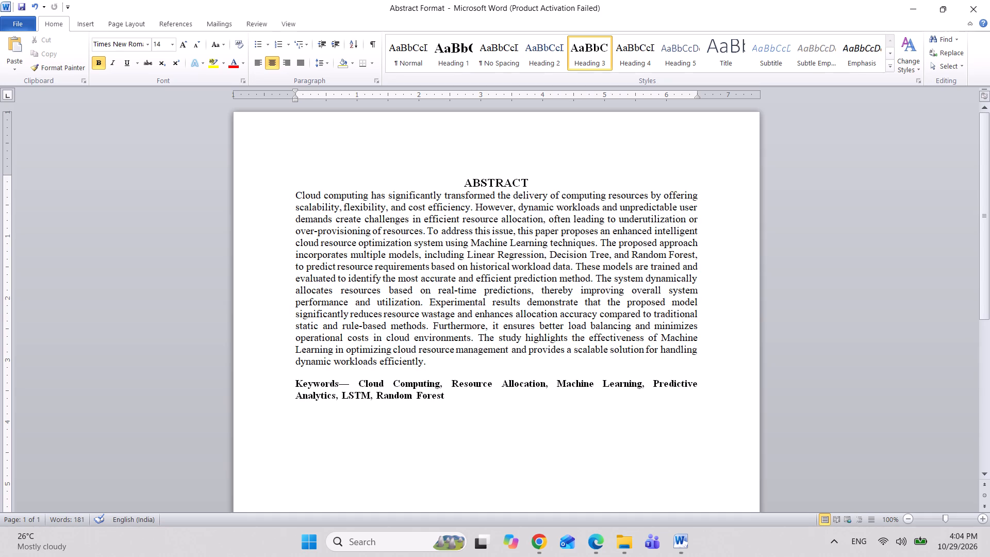
Save the trimmed abstract in the existing Abstract Format file.
key("ctrl+s")
left_click(21, 10)
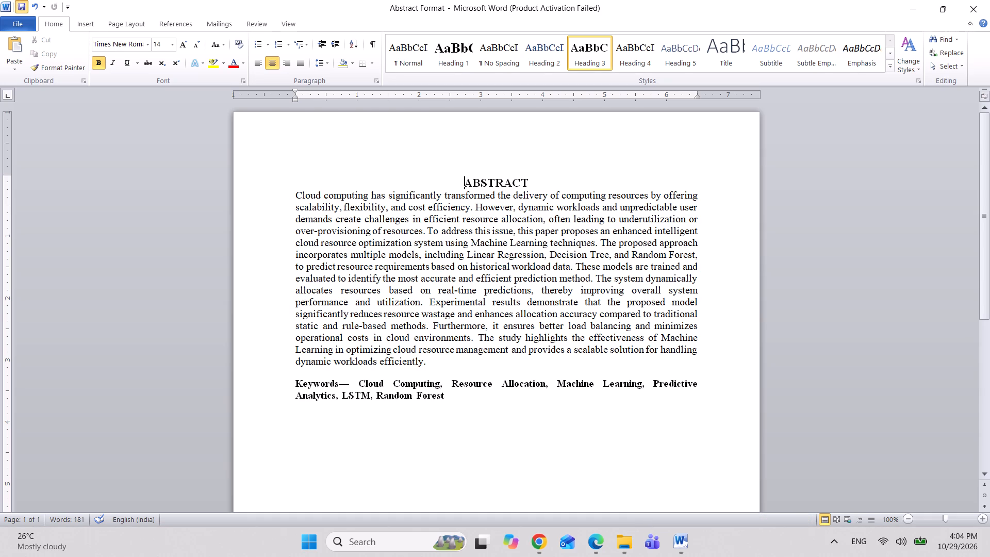
Save a copy of the abstract as Abstract Format 0 in folder 2 inside RITESH, and close the document.
left_click(21, 21)
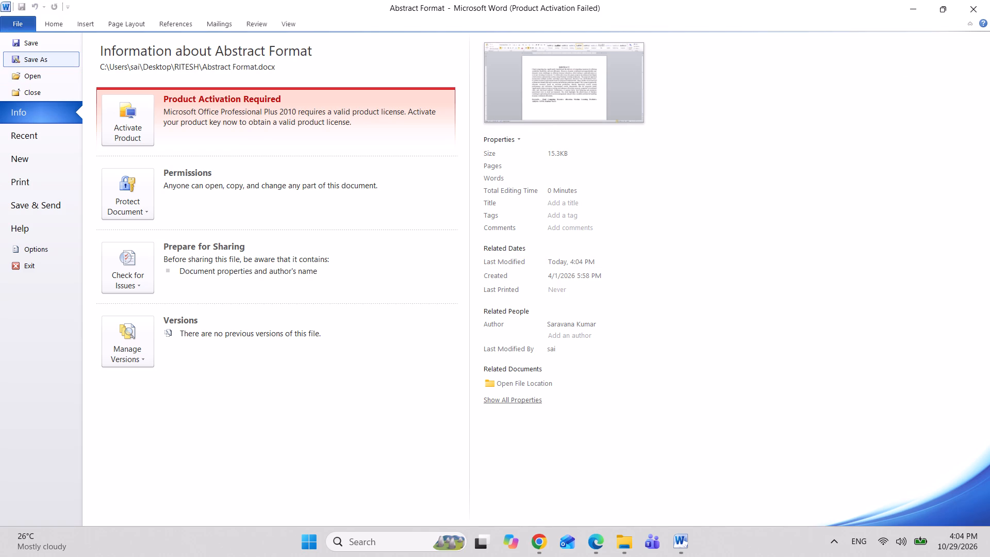
left_click(44, 64)
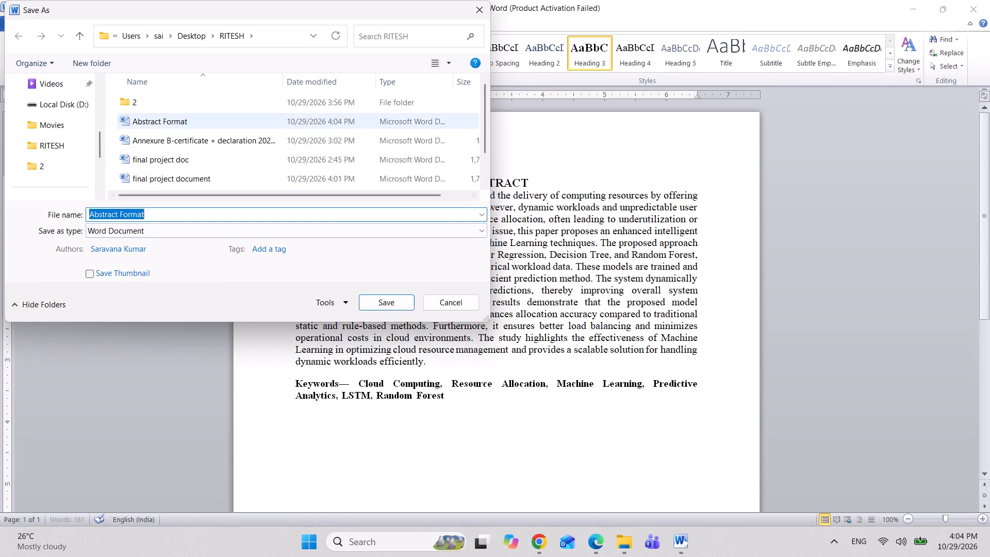
double_click(159, 105)
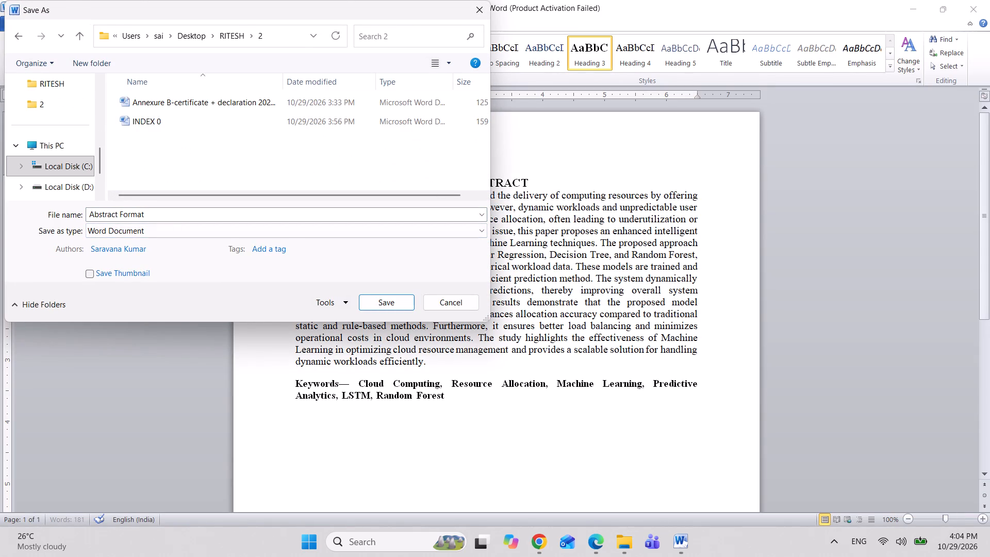
left_click(211, 215)
left_click(211, 215)
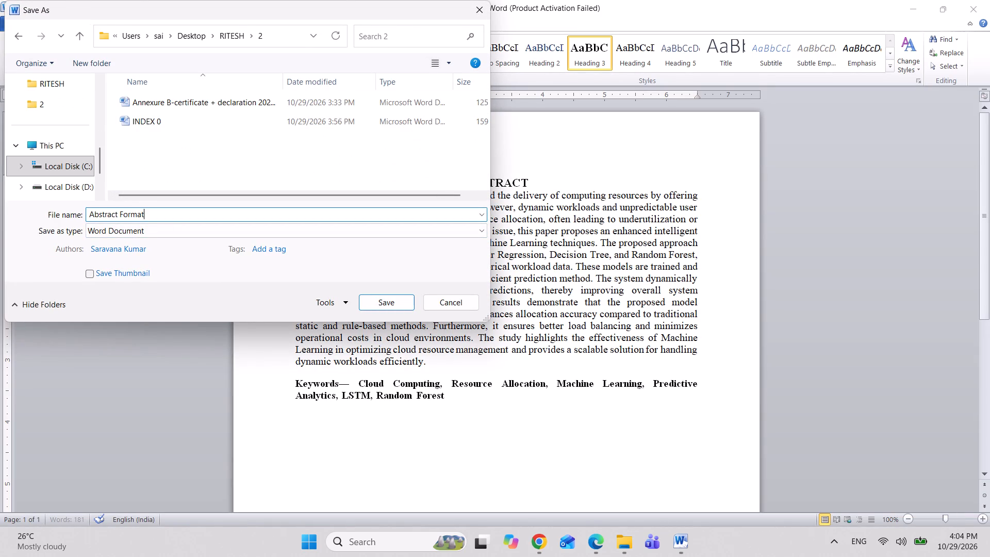
key("space")
key("Insert")
key("0")
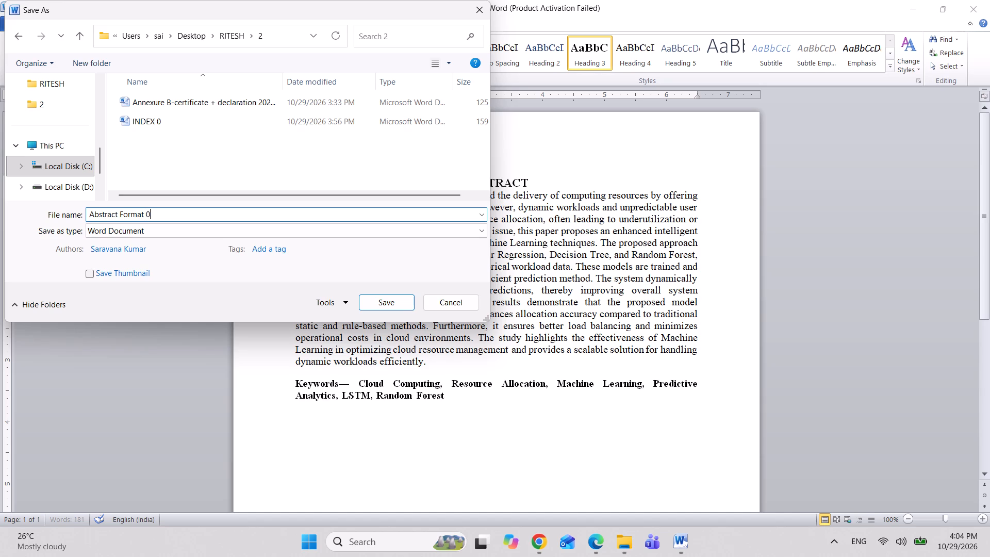
key("Return")
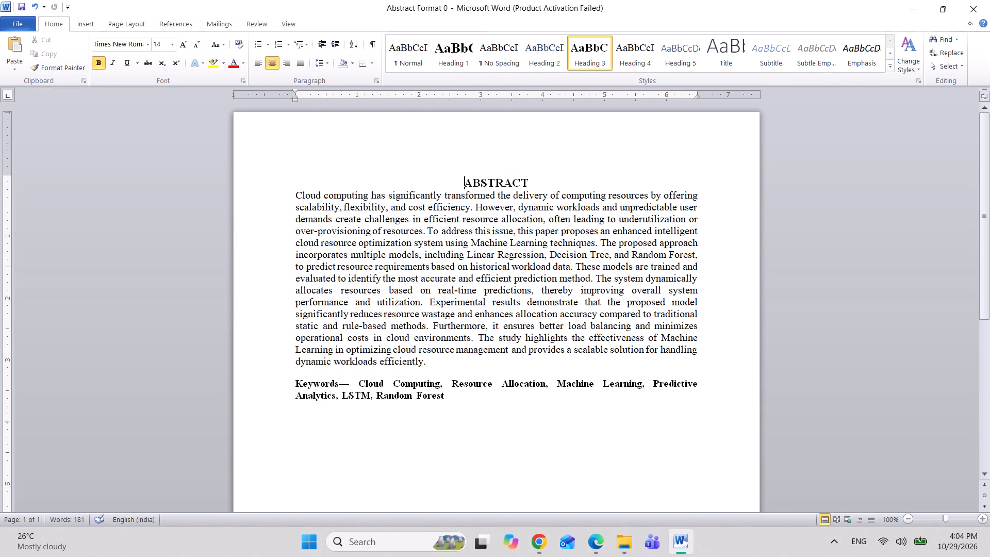
left_click(989, 0)
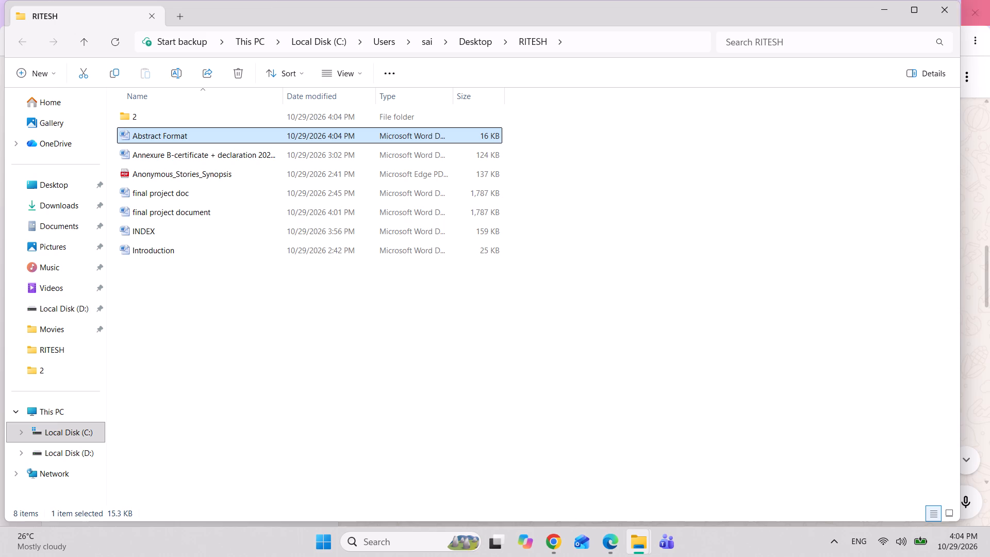
Open INDEX 0 from folder 2 and review its chapter list from the front matter entries through the Annexures.
double_click(265, 123)
double_click(251, 151)
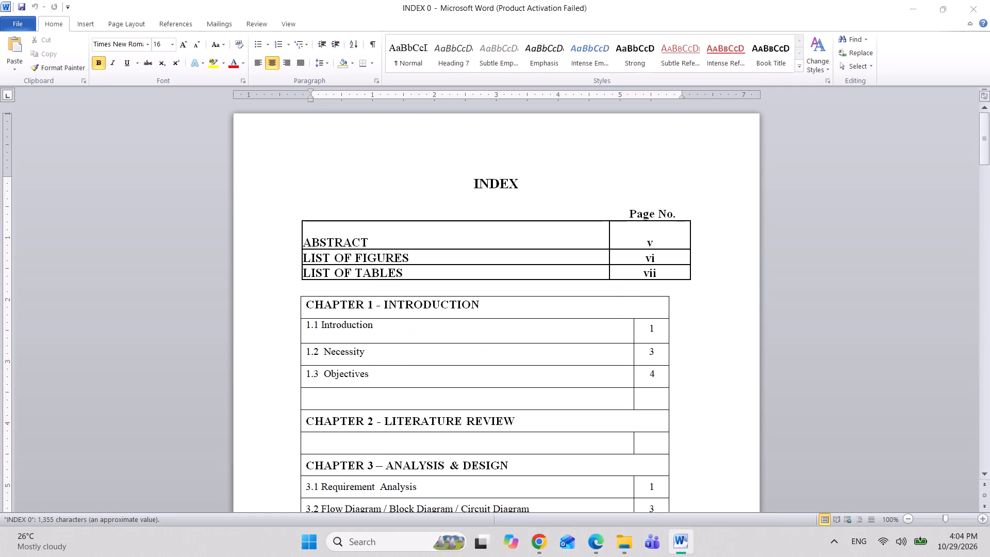
left_click(631, 389)
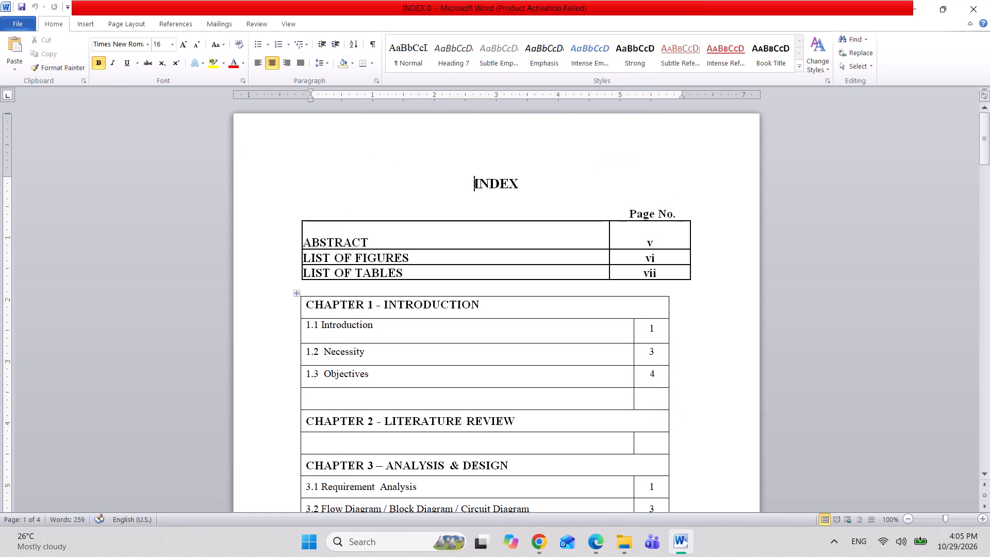
scroll(631, 389, "down", 1)
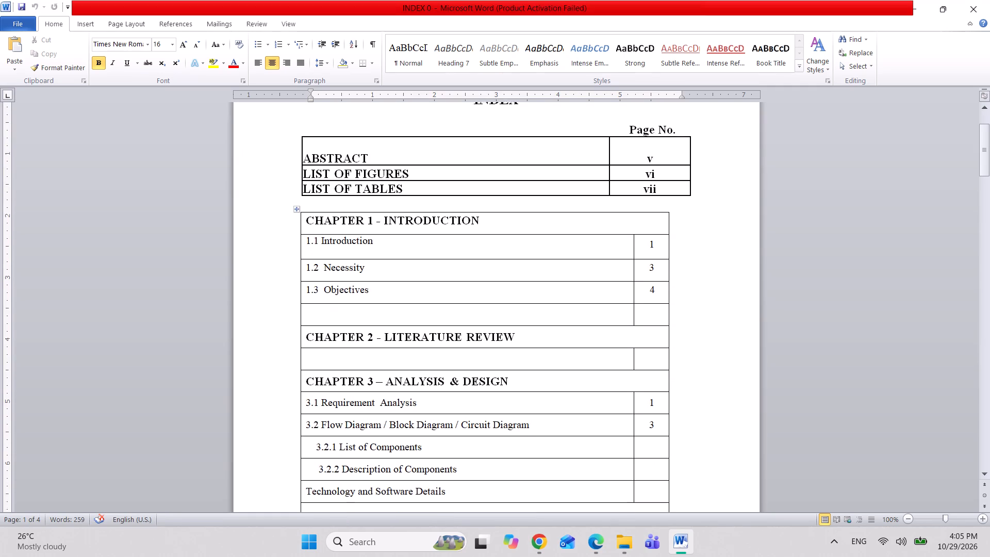
scroll(631, 389, "down", 1)
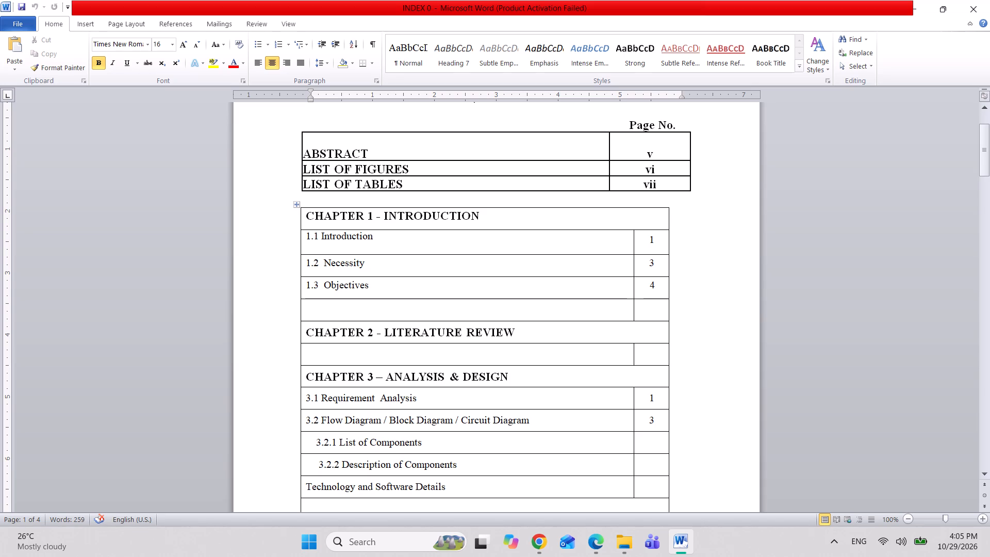
scroll(631, 389, "down", 2)
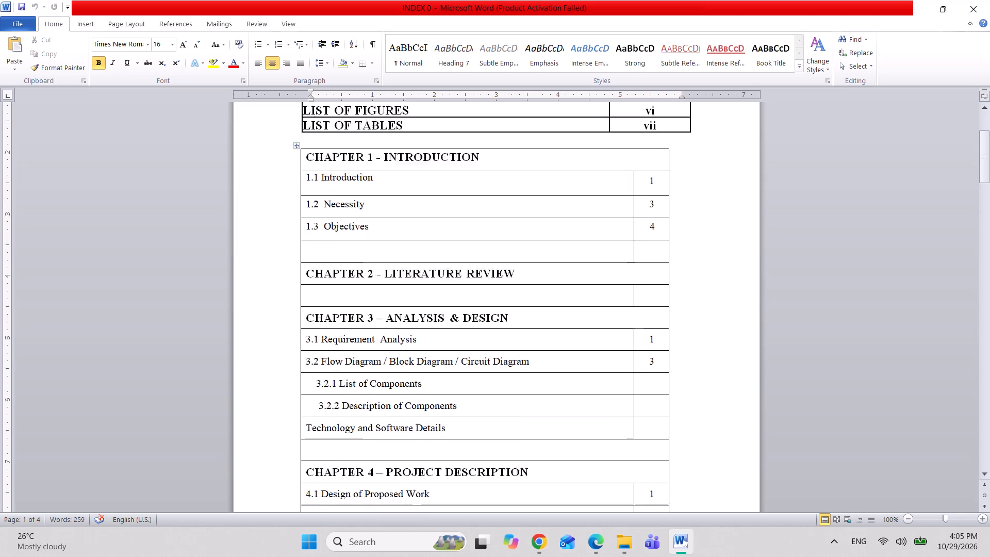
scroll(631, 389, "down", 4)
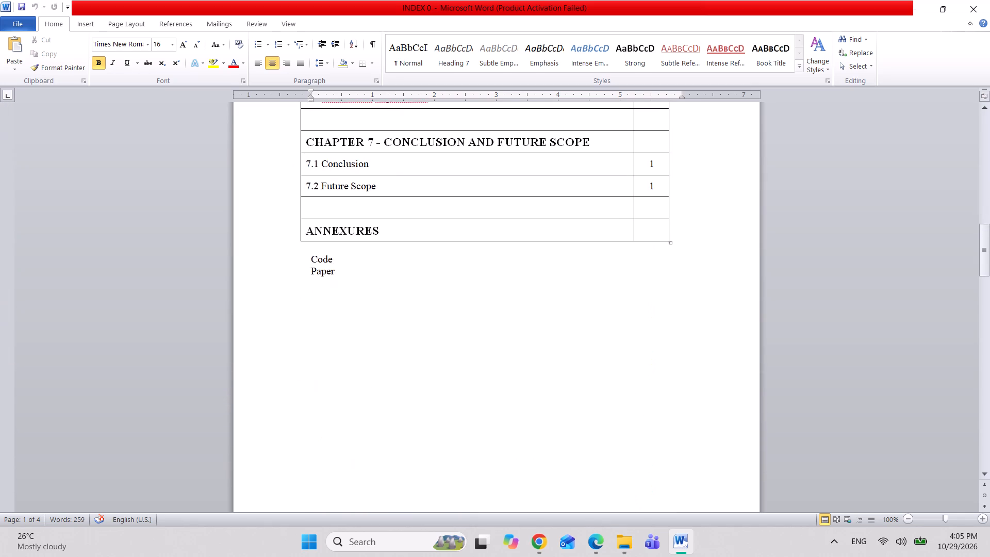
scroll(631, 389, "up", 2)
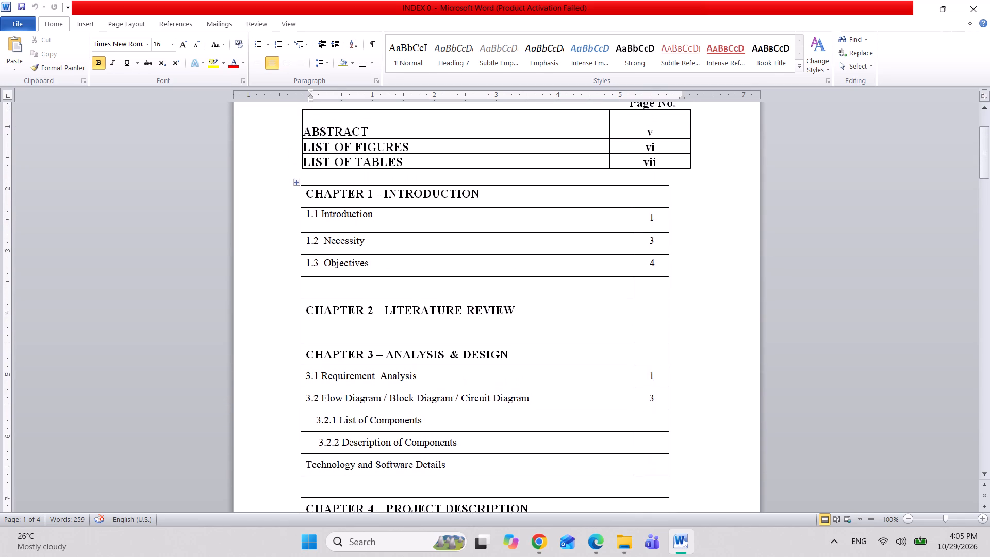
scroll(631, 389, "up", 1)
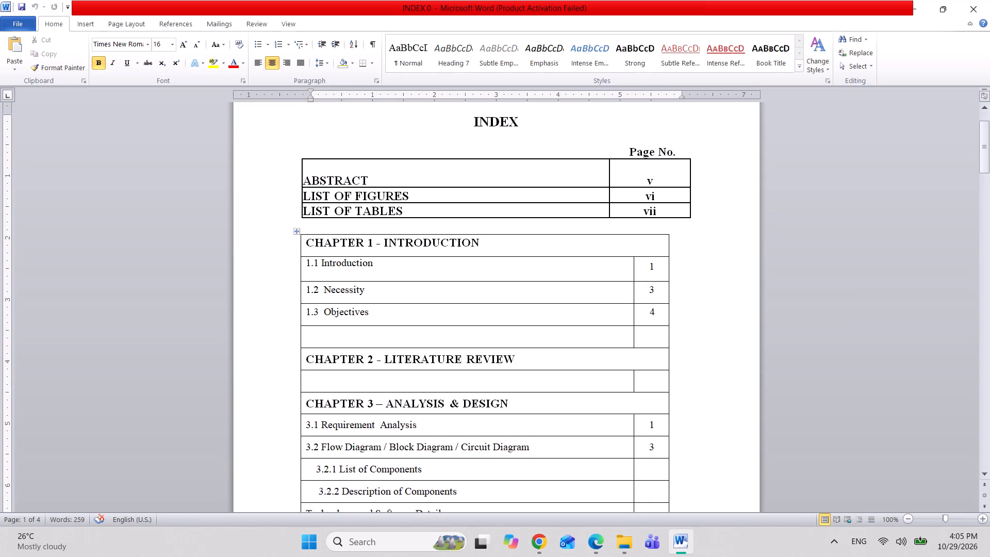
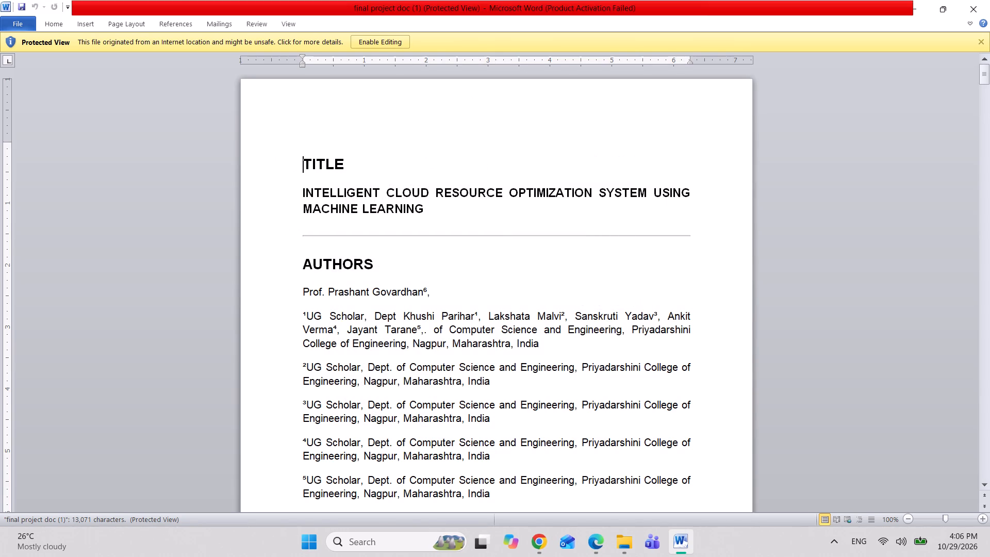
Enable editing in final project doc (1) and delete everything above the INTRODUCTION heading: title, authors, emails, abstract, keywords and the divider line.
left_click(392, 45)
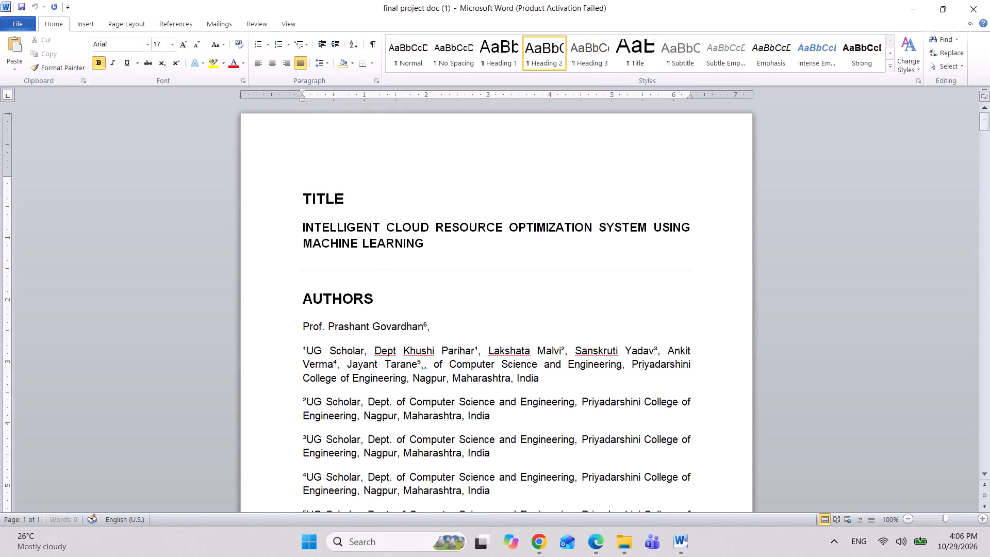
key("shift+Down")
key("shift+Down")
key("shift+Down")
key("shift+Down")
key("shift+Down")
key("shift+Down")
key("shift+Down")
key("shift+Down")
key("shift+Down")
key("shift+Down")
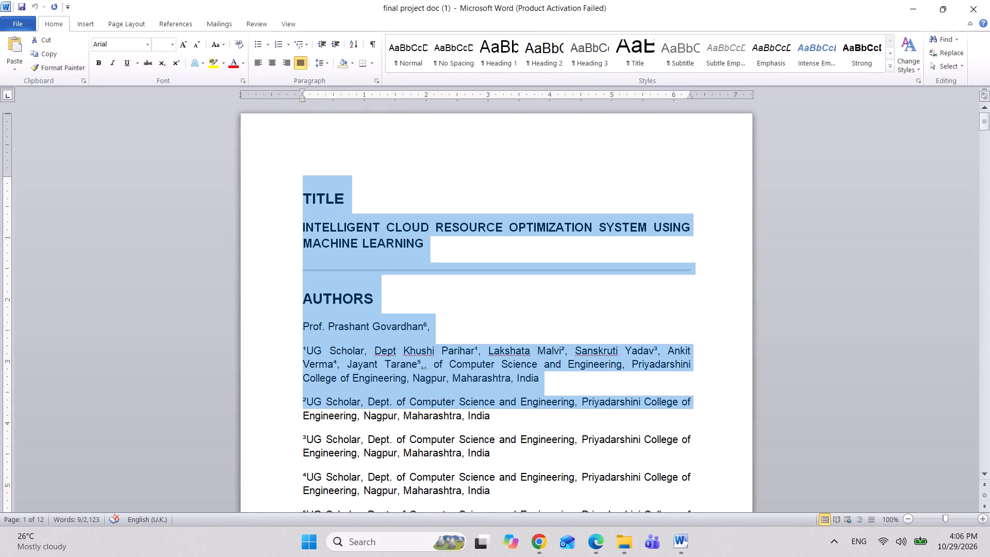
key("shift+Down")
key("shift+Down")
key("shift+Down")
key("shift+Down")
key("shift+Down")
key("shift+Down")
key("shift+Down")
key("shift+Down")
key("shift+Down")
key("shift+Down")
key("shift+Down")
key("shift+Down")
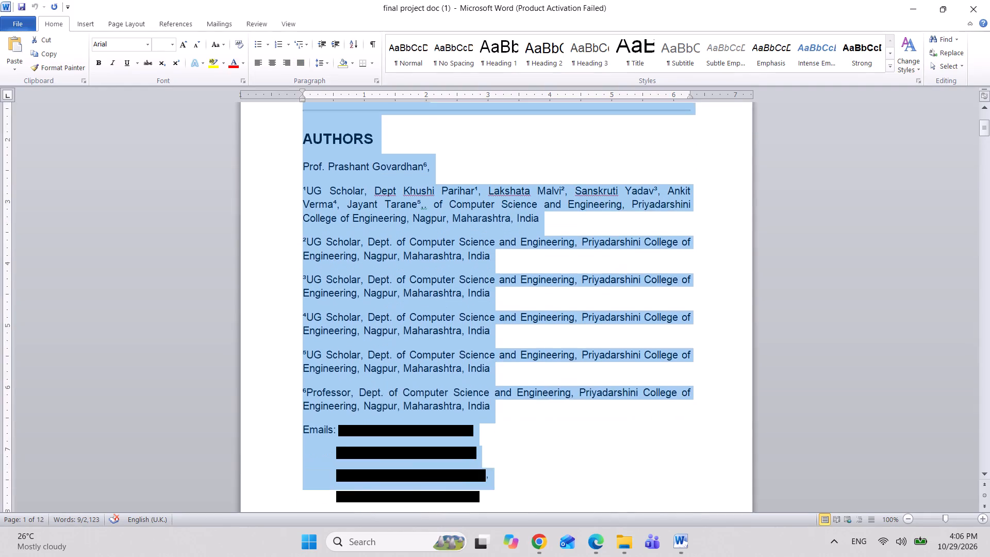
key("shift+Down")
key("shift+Down")
key("shift+Down")
key("shift+Down")
key("shift+Down")
key("shift+Down")
key("shift+Down")
key("shift+Down")
key("shift+Down")
key("shift+Down")
key("shift+Down")
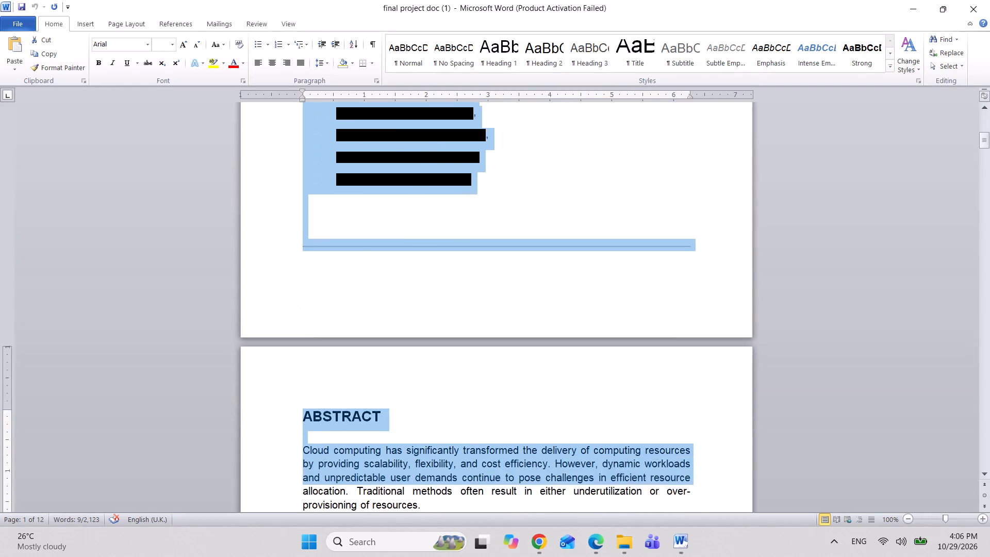
key("shift+Down")
key("shift+Down")
key("shift+Down")
key("shift+Down")
key("shift+Down")
key("shift+Down")
key("shift+Down")
key("shift+Down")
key("shift+Down")
key("shift+Down")
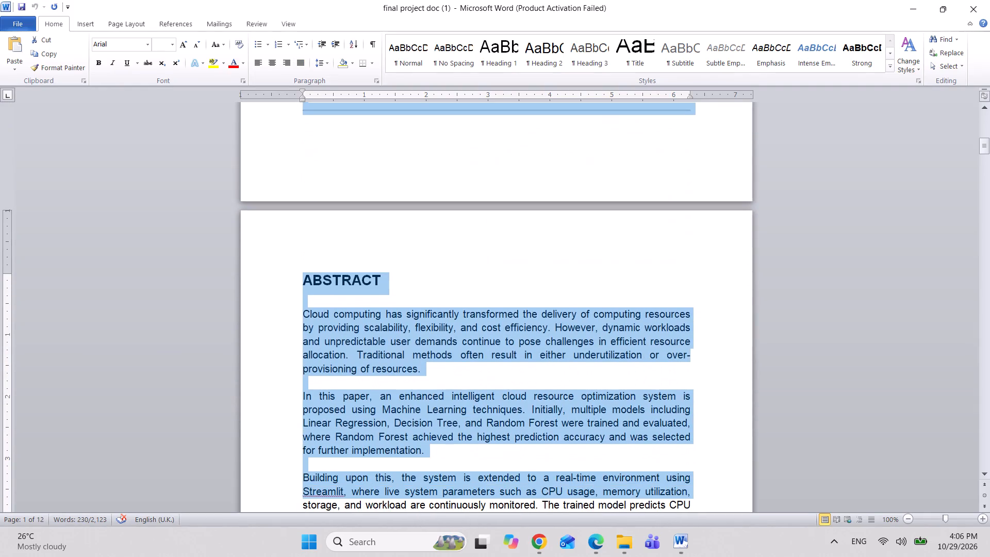
key("shift+Down")
key("shift+Down")
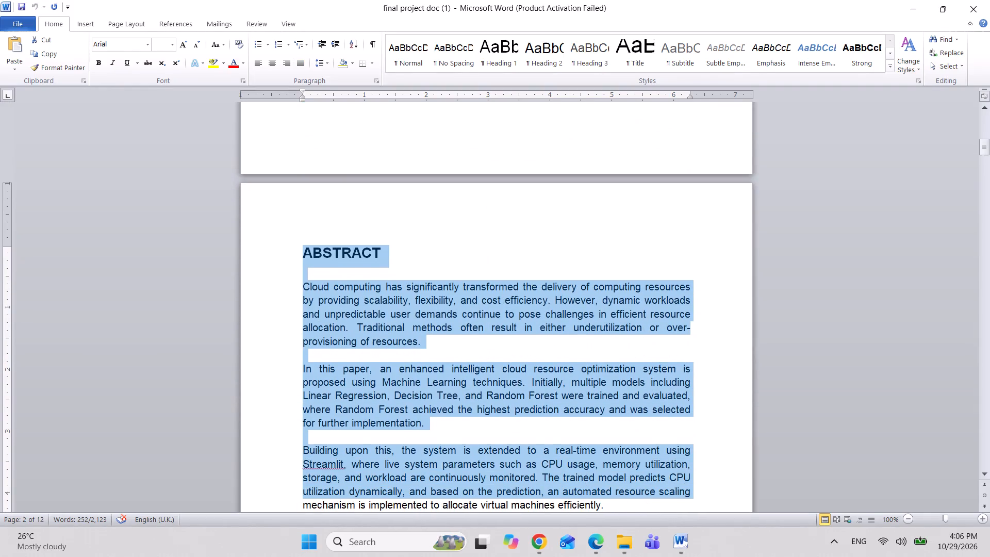
scroll(389, 215, "up", 2)
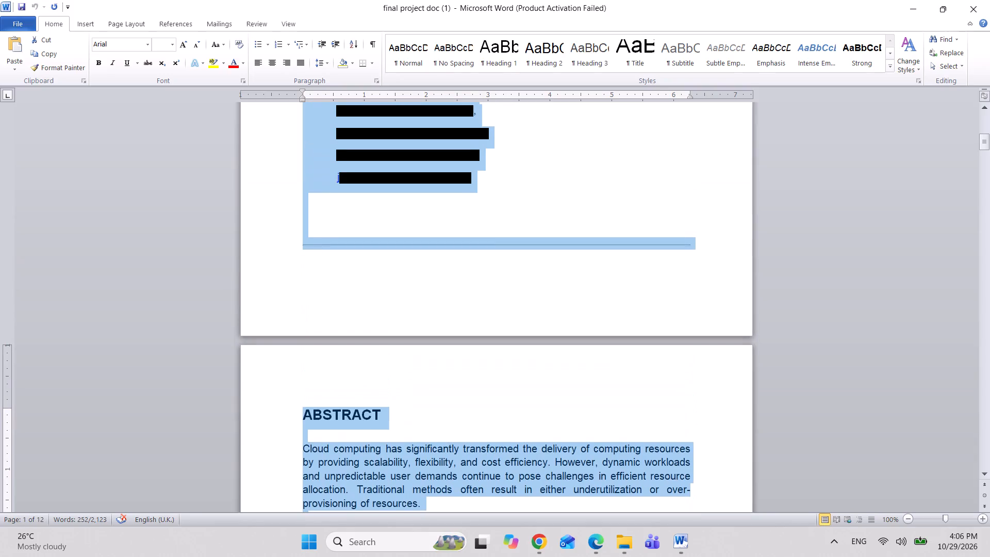
key("shift+Up")
key("shift+Up")
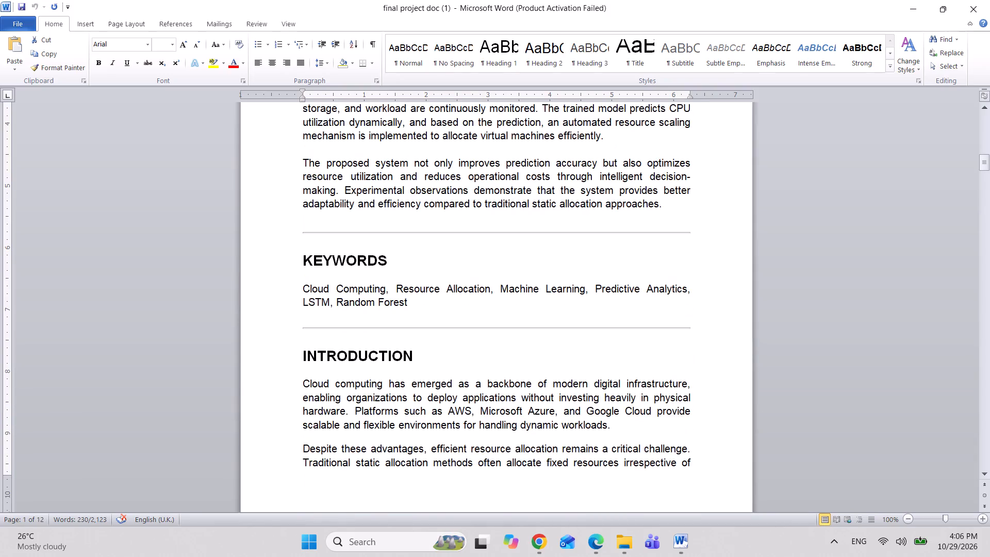
scroll(367, 340, "up", 4)
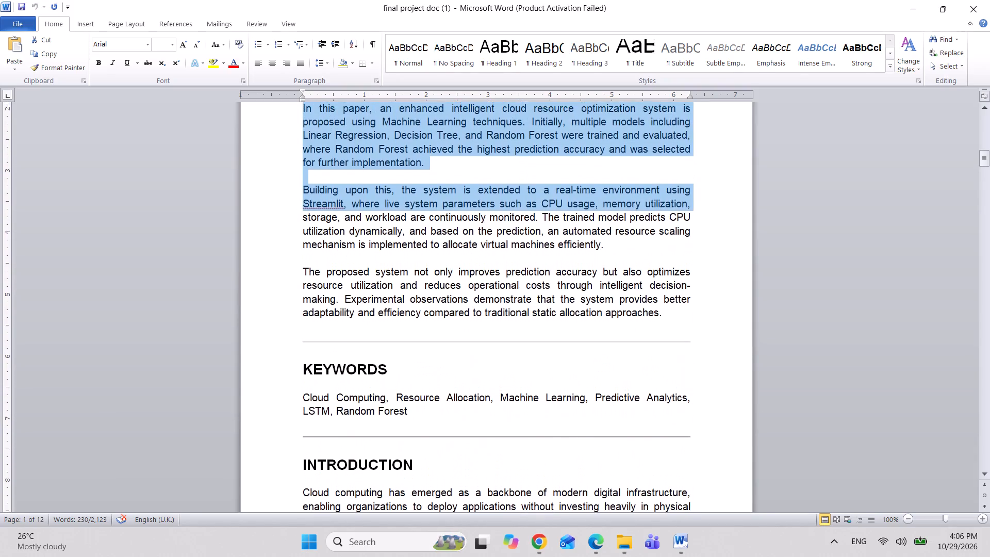
scroll(367, 340, "up", 1)
scroll(367, 340, "down", 1)
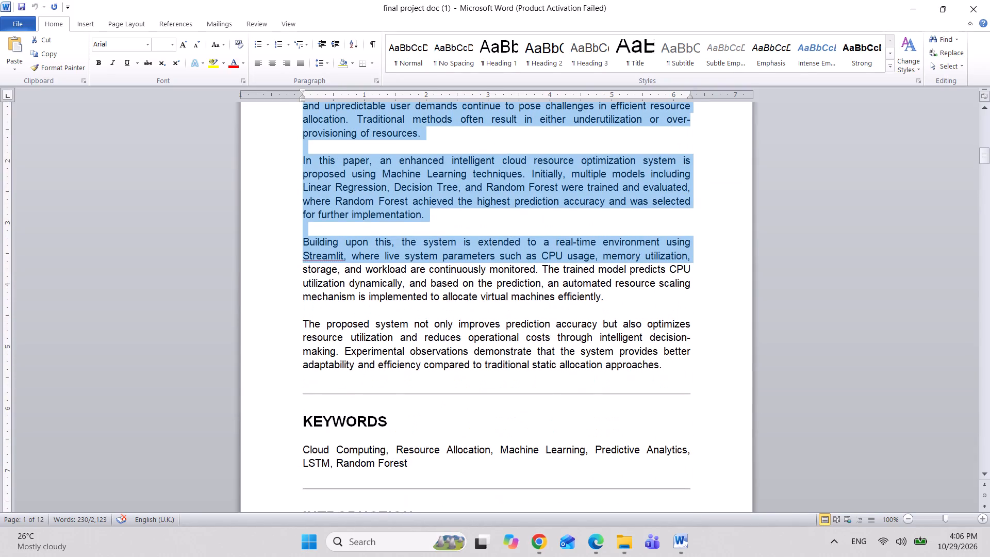
scroll(372, 277, "up", 1)
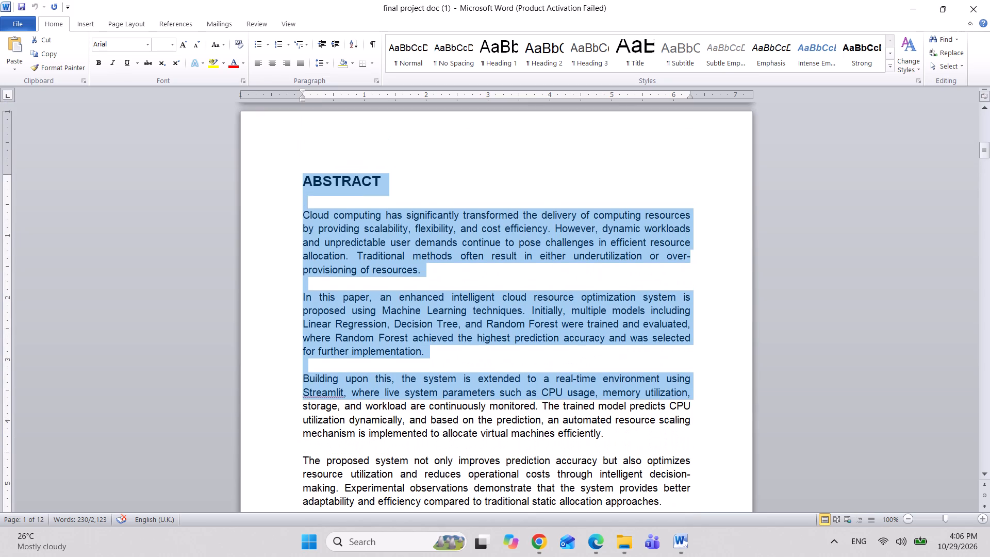
key("shift+Down")
key("shift+Down")
key("shift+Down")
key("shift+Down")
key("shift+Down")
key("shift+Down")
key("shift+Down")
key("shift+Down")
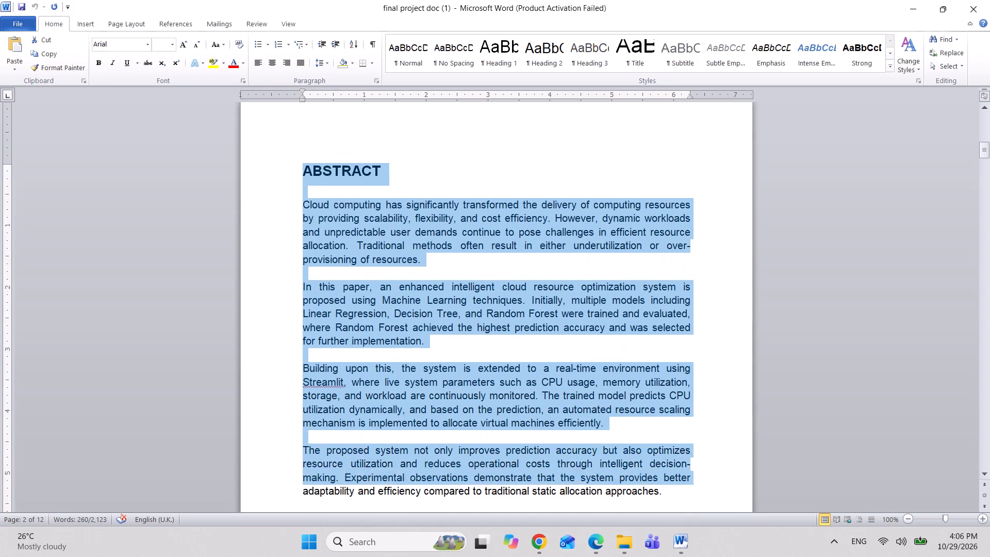
key("shift+Down")
key("shift+Down")
key("shift+Down")
key("shift+Down")
key("shift+Down")
key("shift+Down")
key("shift+Down")
key("shift+Down")
key("shift+Down")
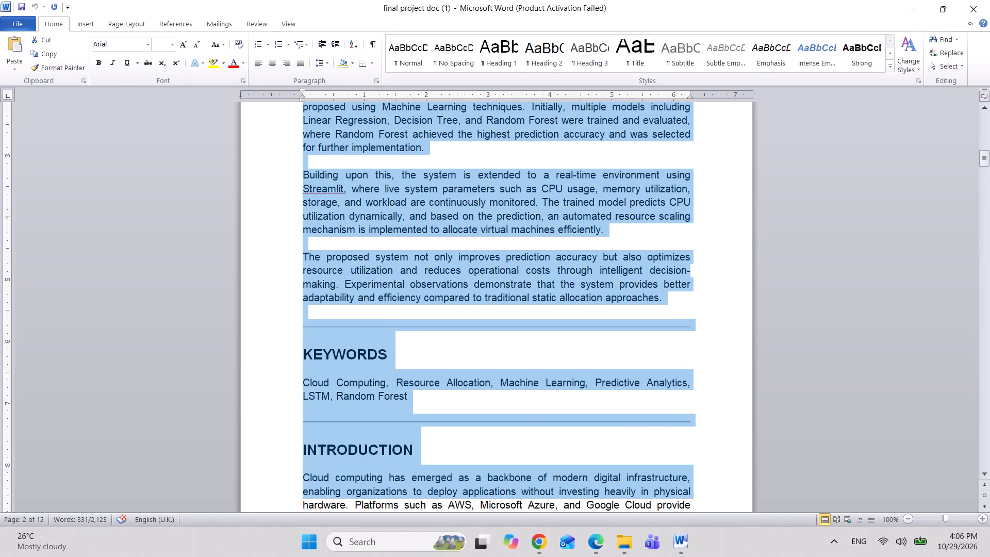
key("shift+Up")
key("shift+Up")
key("shift+Up")
key("shift+Up")
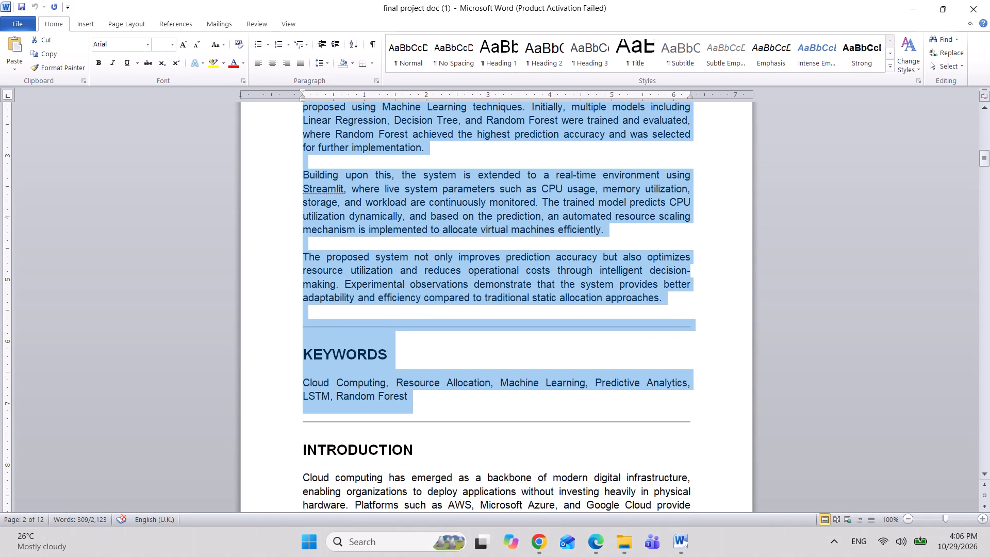
key("shift+Down")
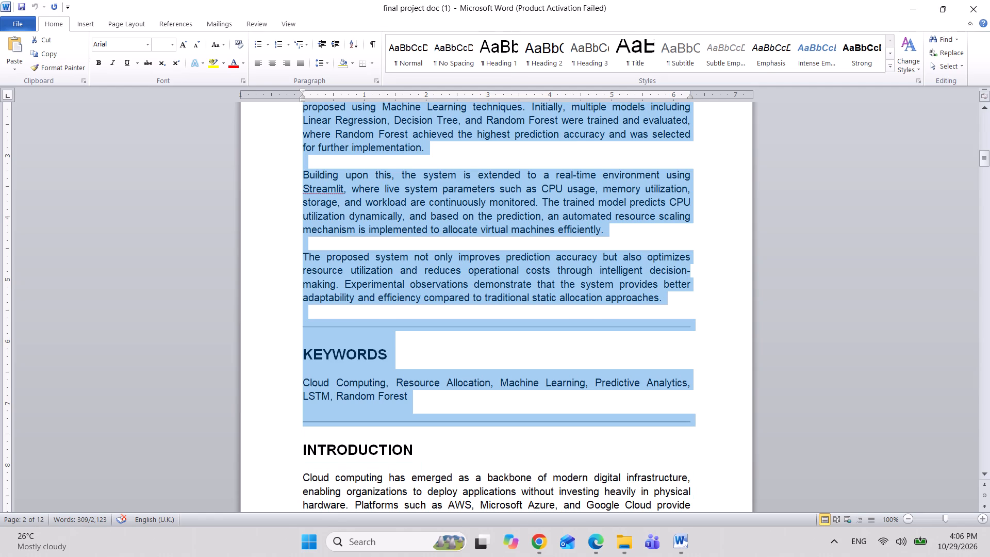
key("BackSpace")
Remove two blank lines above the LIMITATIONS heading in section 1.1 Existing Methods.
scroll(372, 277, "up", 2)
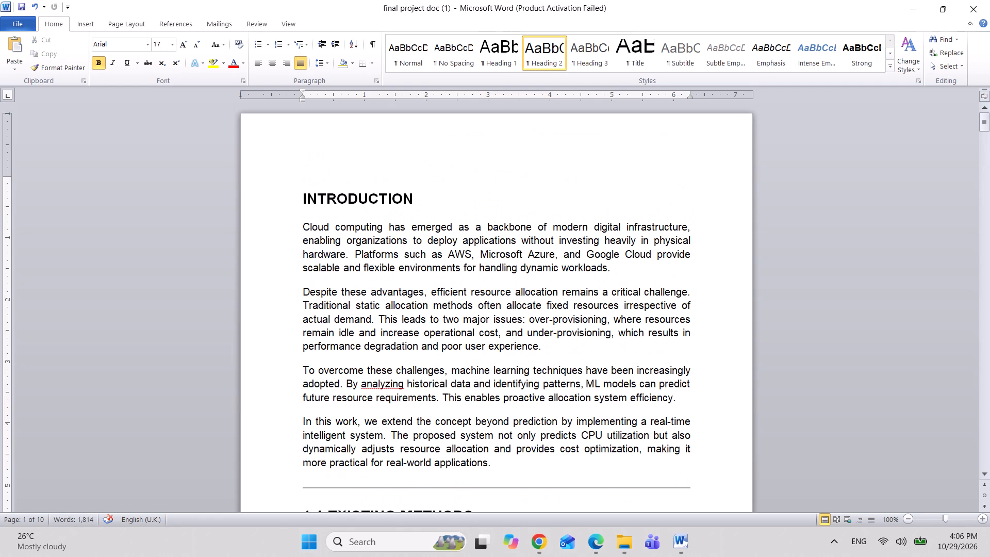
scroll(372, 277, "down", 3)
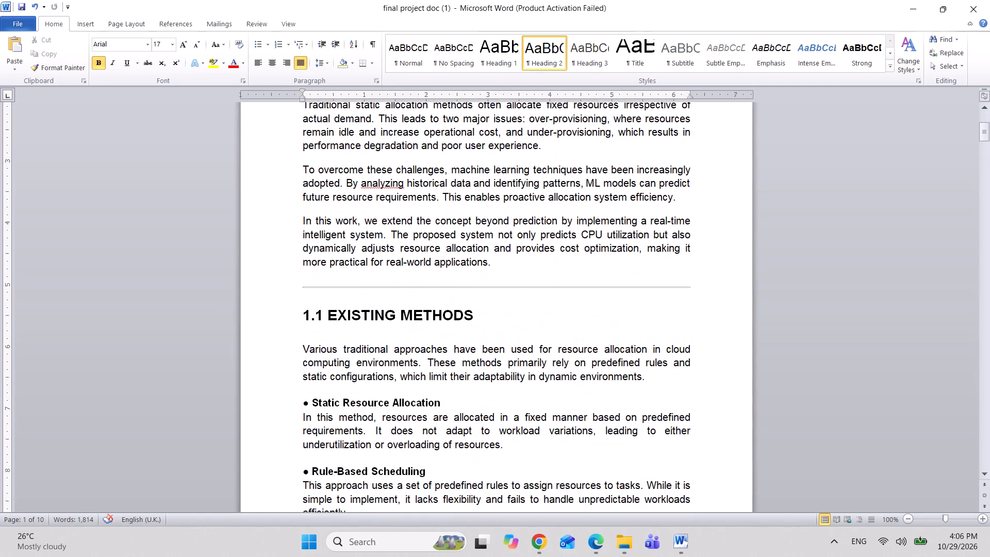
scroll(372, 277, "down", 4)
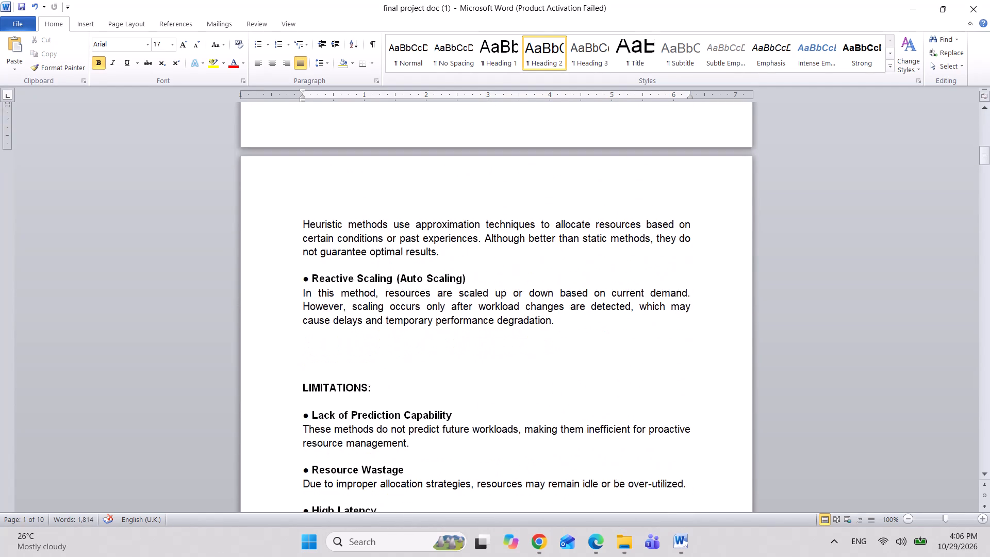
scroll(372, 277, "down", 1)
left_click(295, 292)
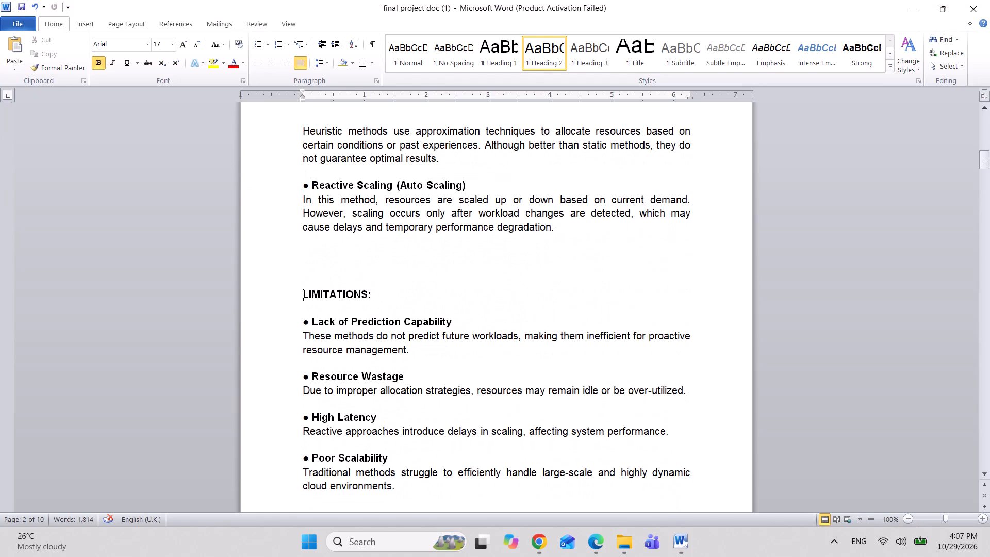
key("BackSpace")
key("BackSpace")
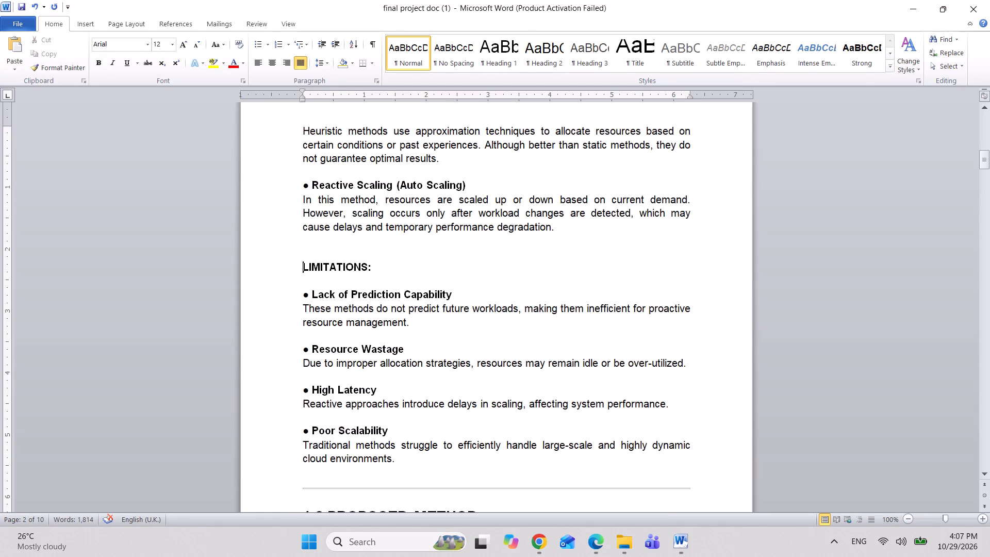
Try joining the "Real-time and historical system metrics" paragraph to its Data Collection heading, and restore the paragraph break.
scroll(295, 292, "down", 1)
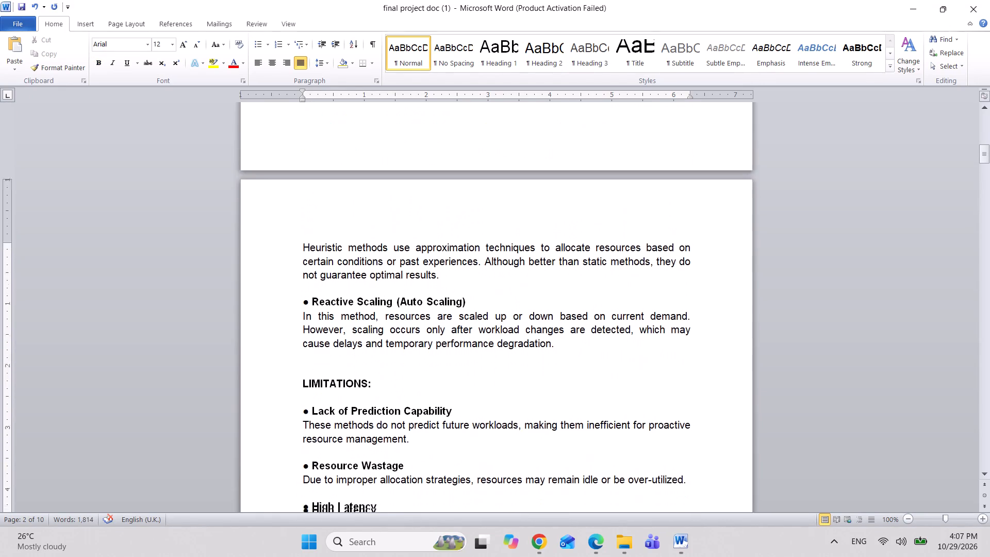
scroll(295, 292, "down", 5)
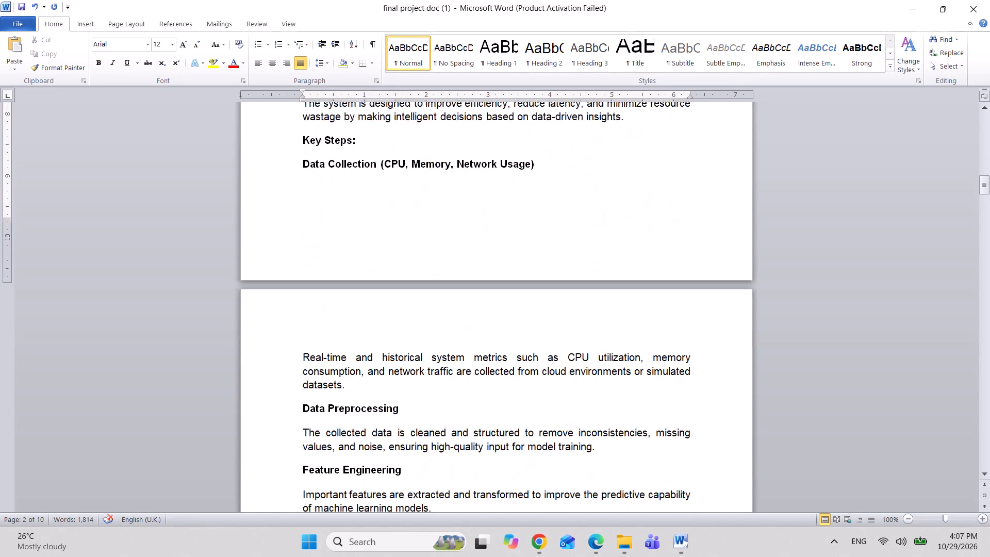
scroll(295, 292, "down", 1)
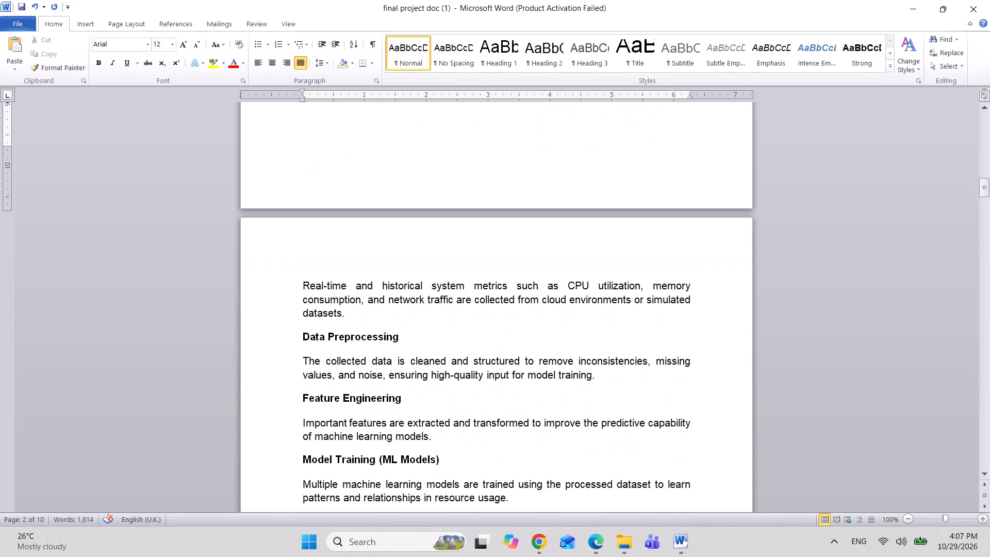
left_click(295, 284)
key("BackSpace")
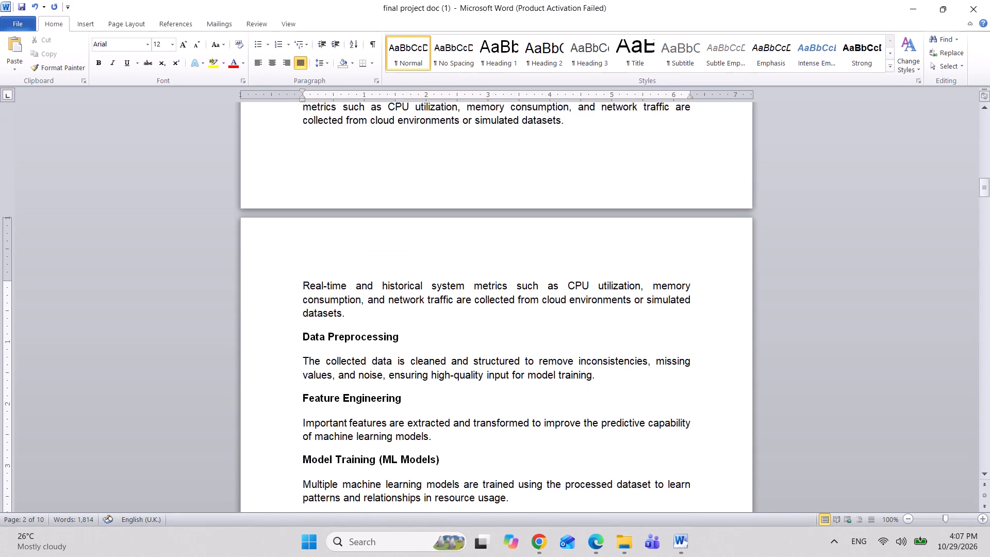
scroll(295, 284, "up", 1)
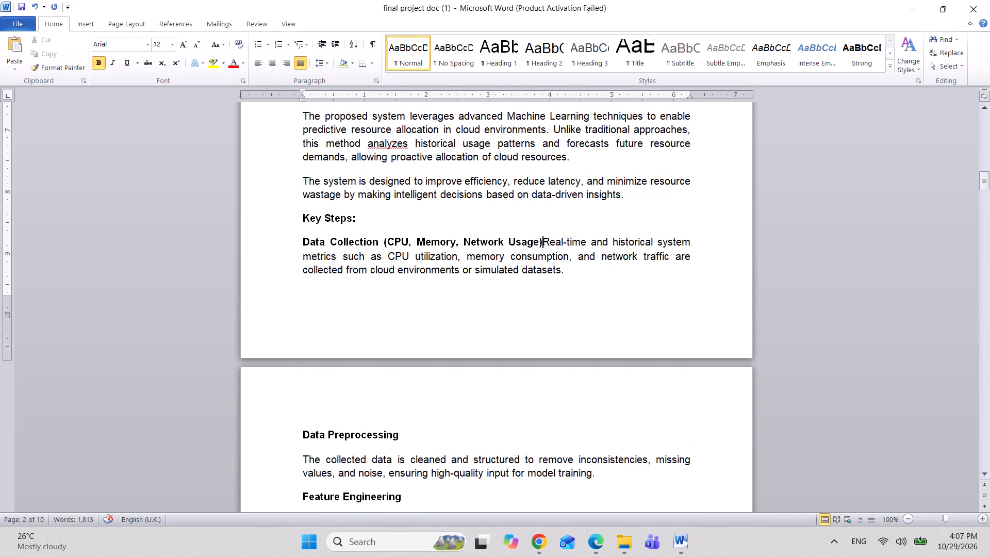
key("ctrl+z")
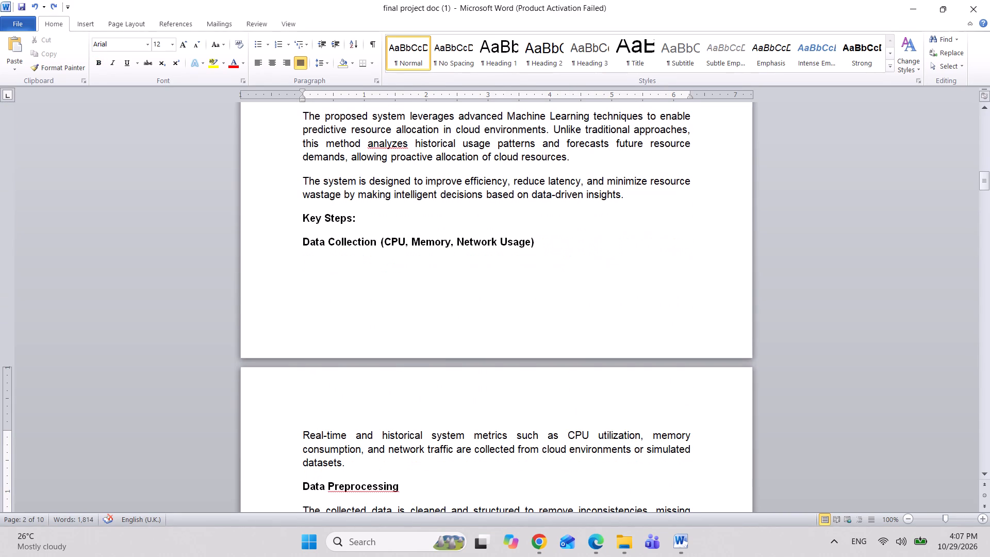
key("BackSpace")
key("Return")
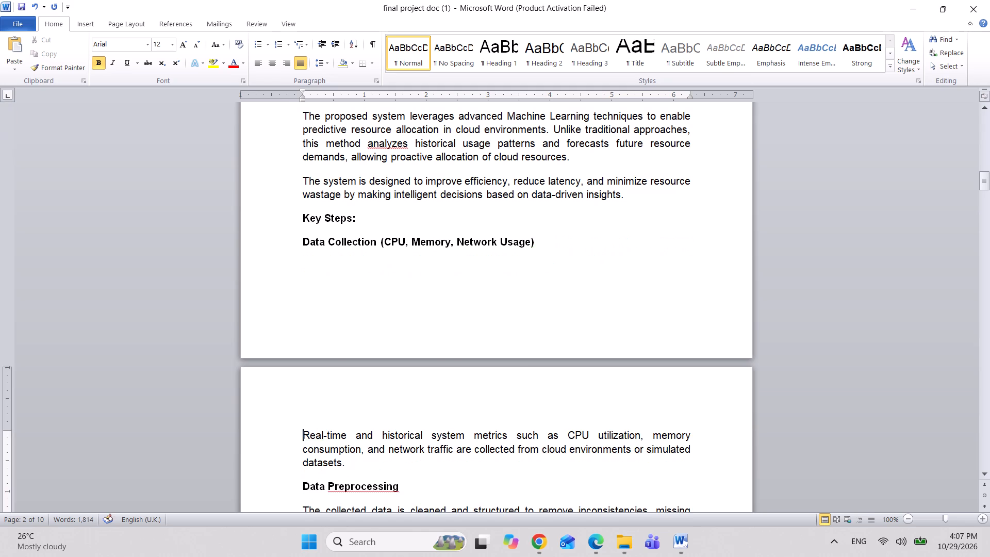
Skim final project doc (1)'s methodology sections, then examine how Anonymous_Stories_Synopsis.pdf lays out its chapters from Introduction to Tools and Platforms.
scroll(295, 284, "down", 3)
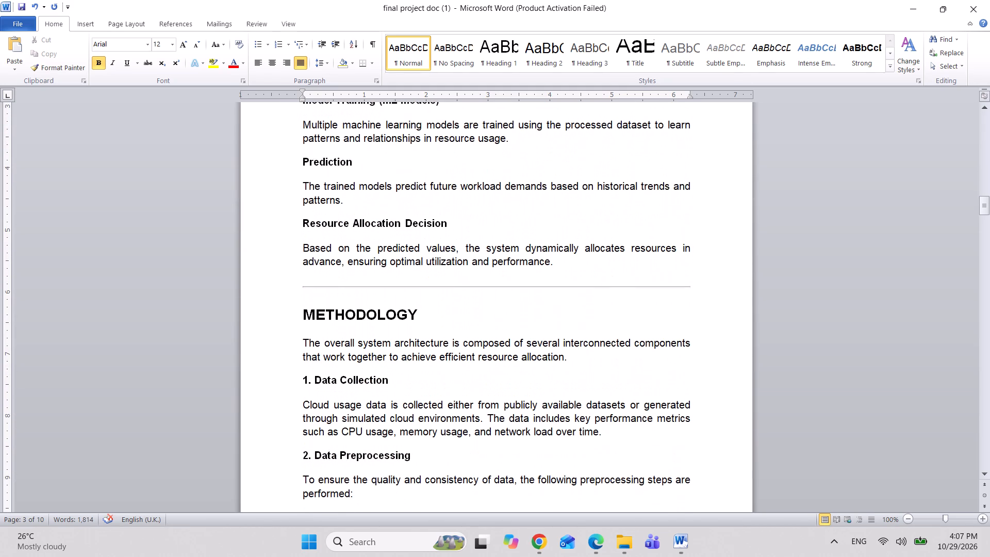
scroll(295, 284, "down", 2)
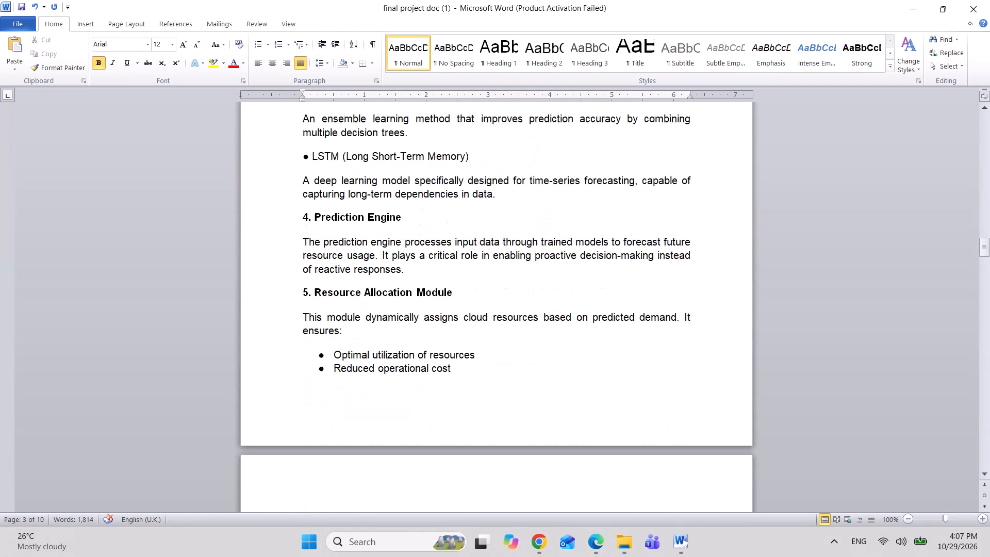
scroll(295, 284, "up", 1)
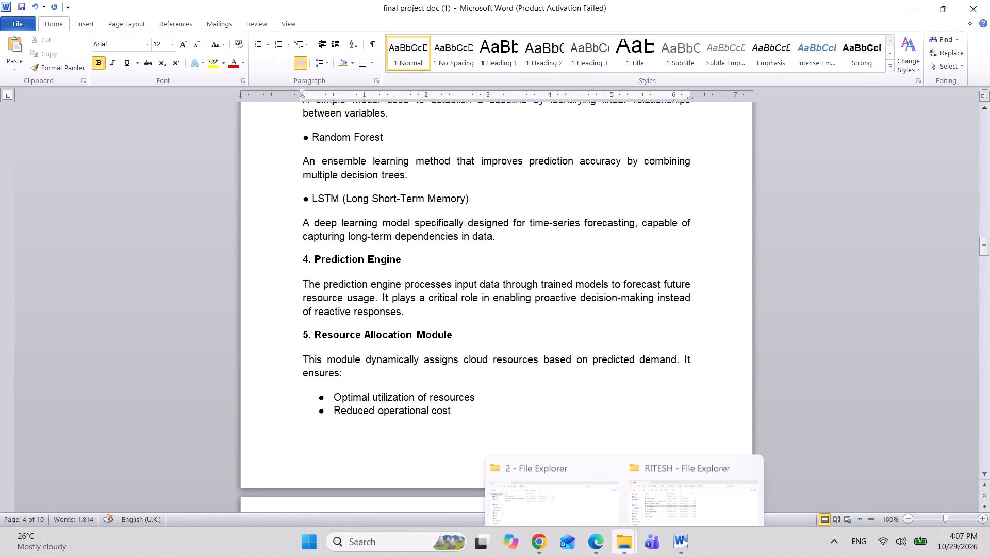
left_click(546, 488)
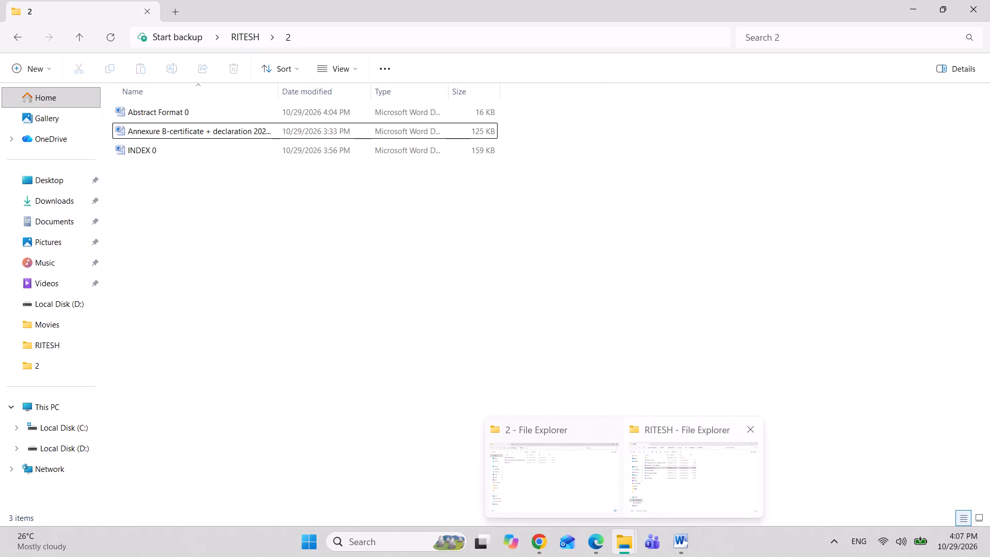
left_click(682, 495)
left_click(598, 547)
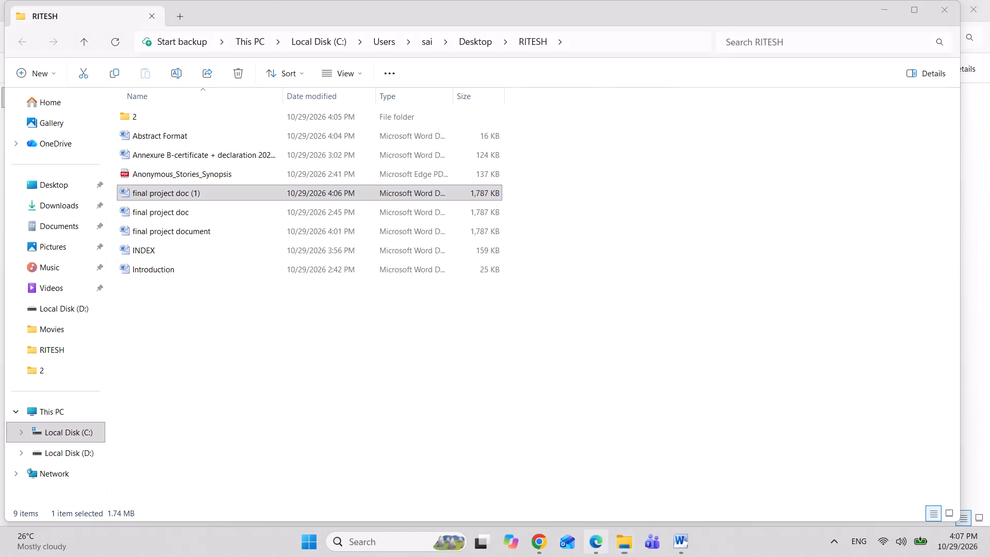
scroll(576, 396, "down", 2)
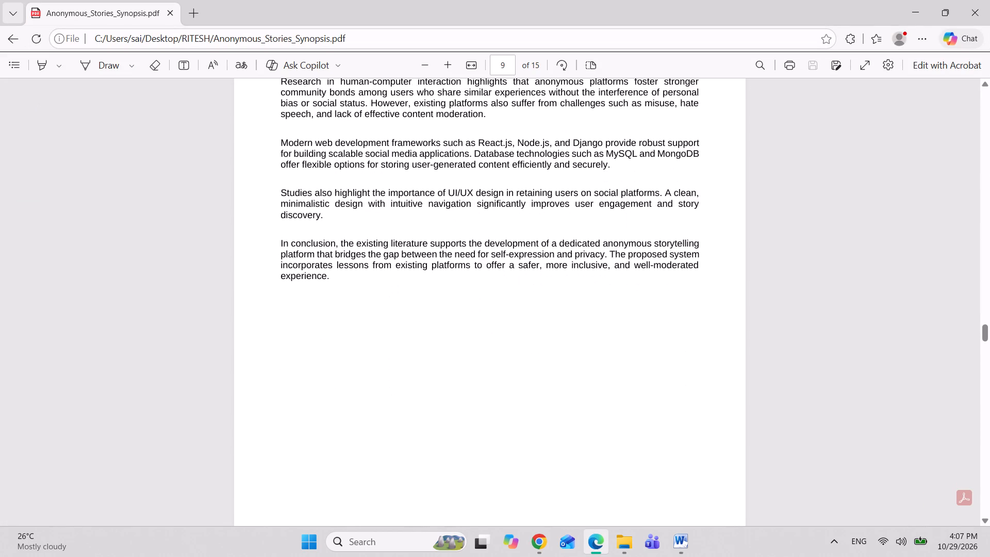
scroll(576, 396, "down", 2)
scroll(576, 396, "up", 2)
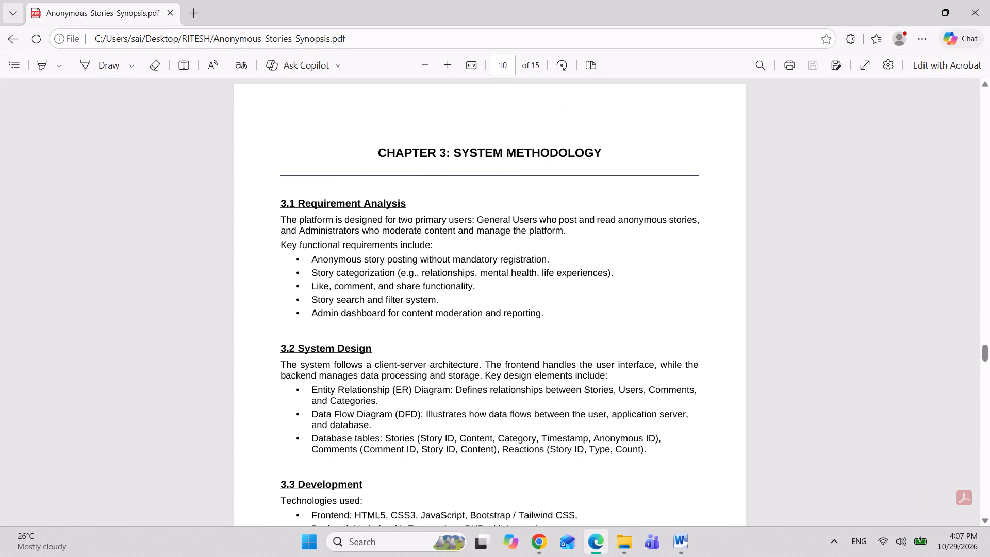
scroll(576, 396, "up", 5)
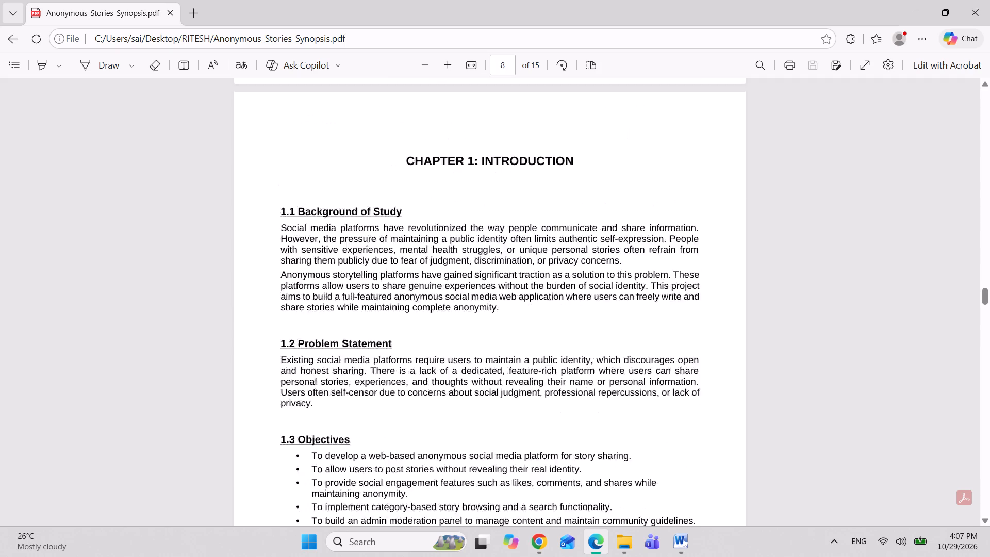
scroll(576, 396, "down", 2)
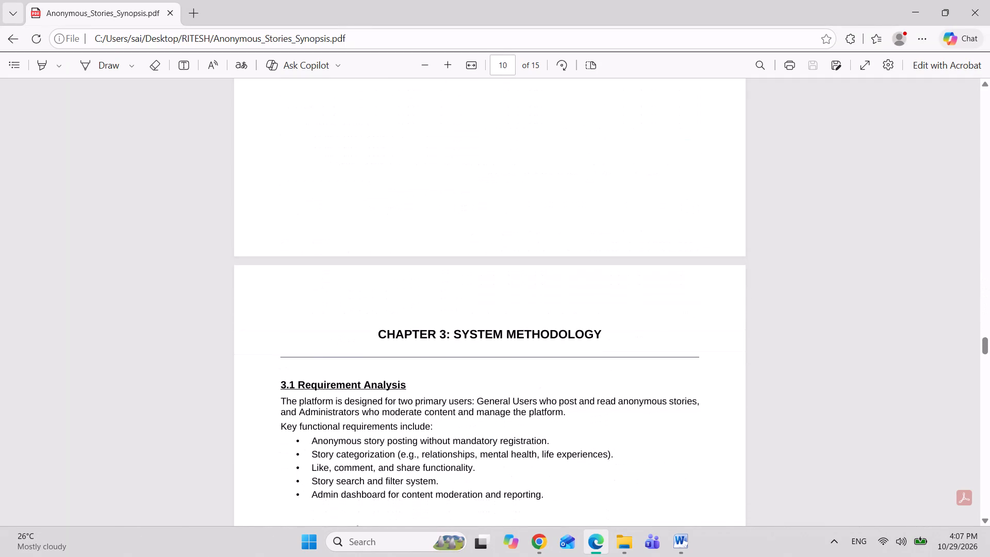
scroll(576, 396, "down", 9)
scroll(576, 396, "up", 1)
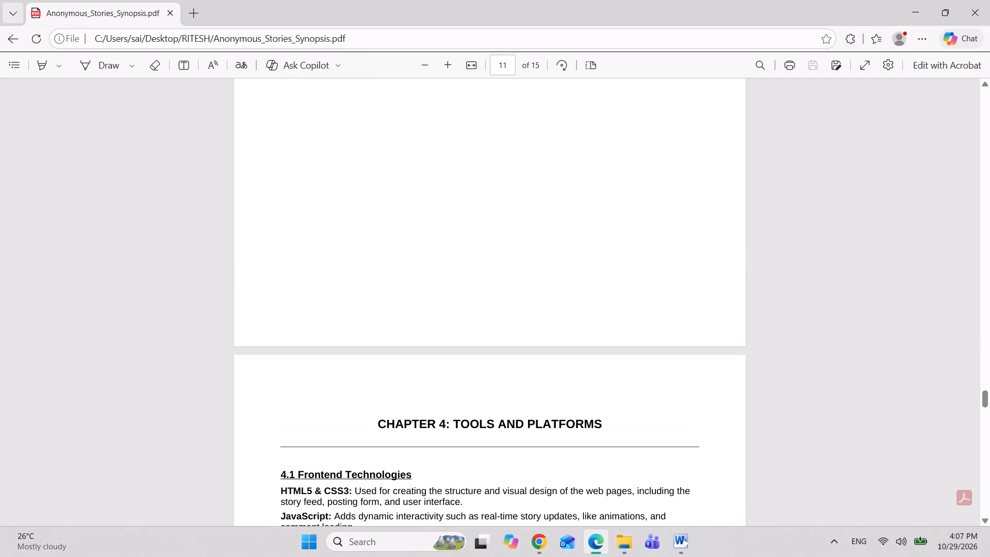
Return to final project doc (1) and insert six blank lines before the METHODOLOGY heading so it starts a new page.
left_click(678, 545)
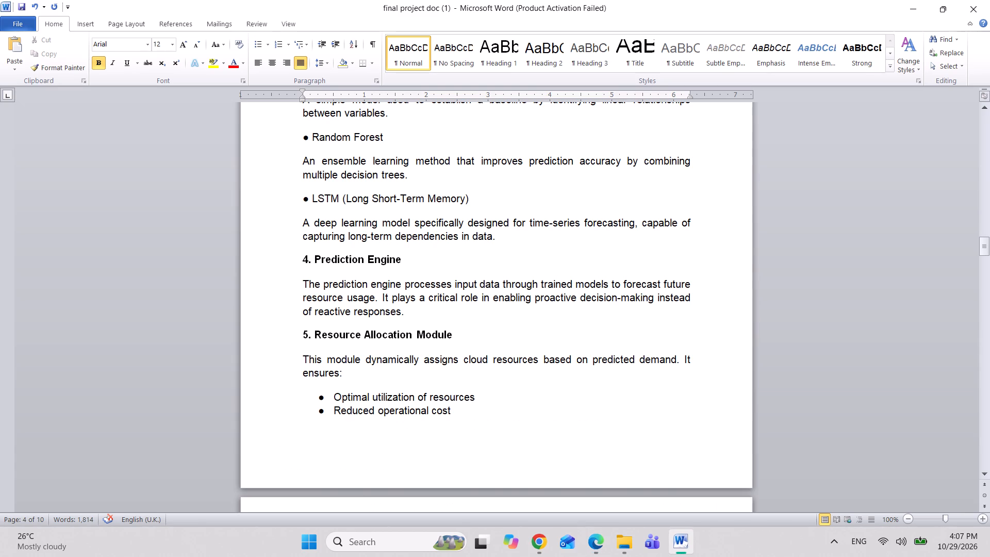
scroll(603, 374, "up", 7)
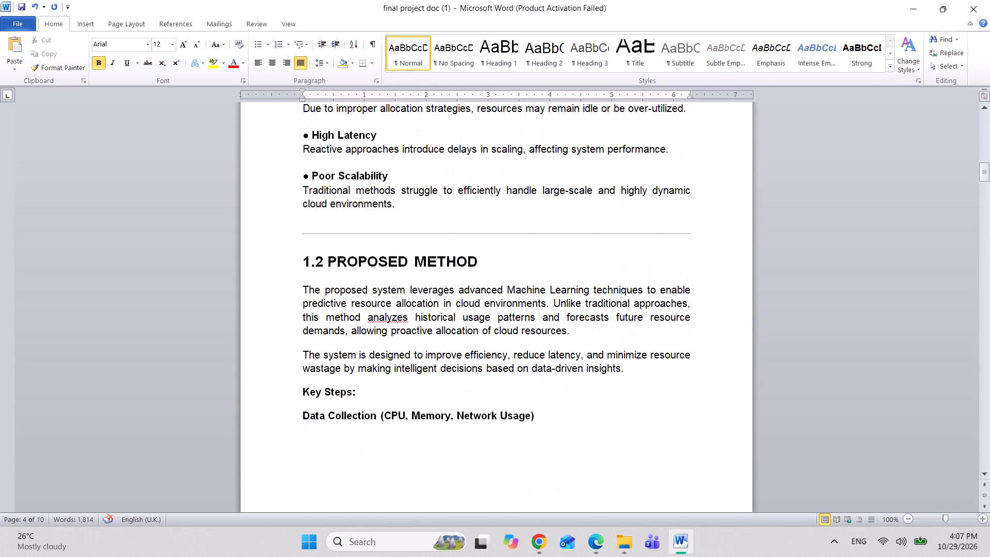
scroll(603, 374, "down", 3)
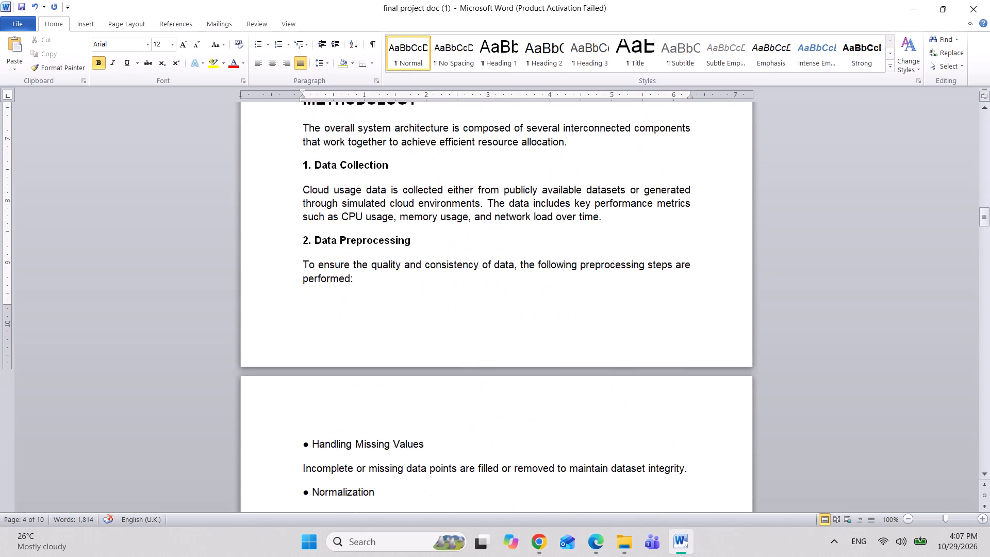
scroll(603, 374, "up", 1)
scroll(603, 374, "down", 1)
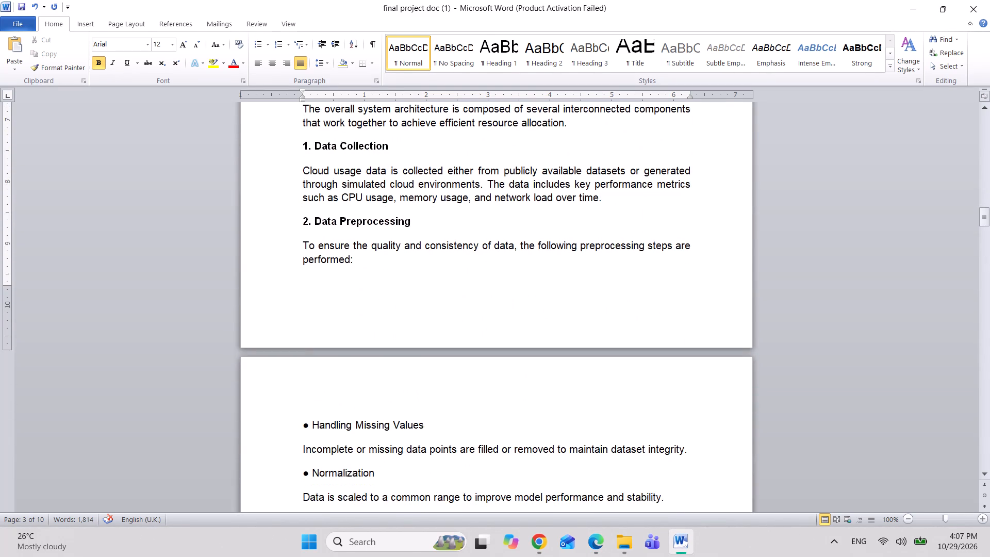
scroll(603, 374, "up", 1)
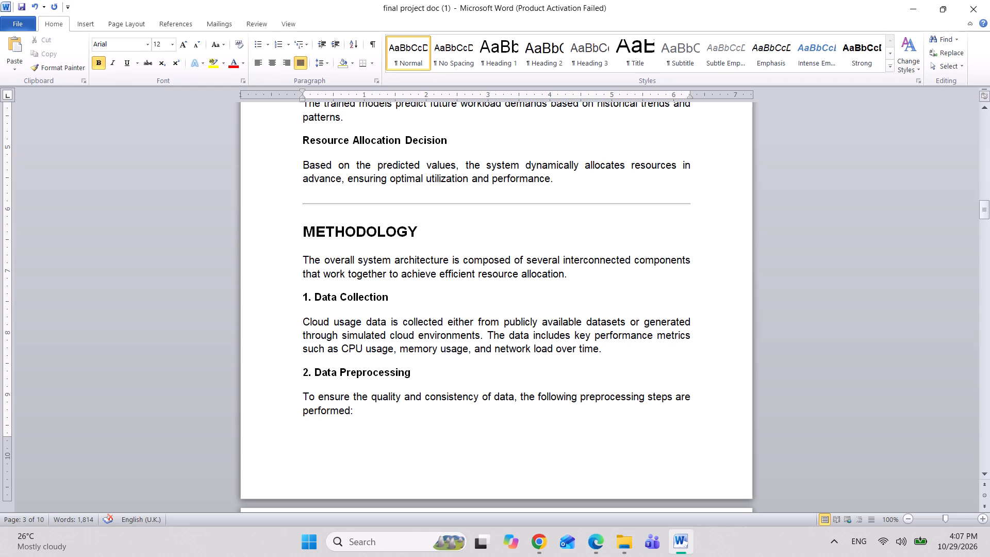
left_click(295, 231)
key("Return")
key("Return")
key("Return")
key("Return")
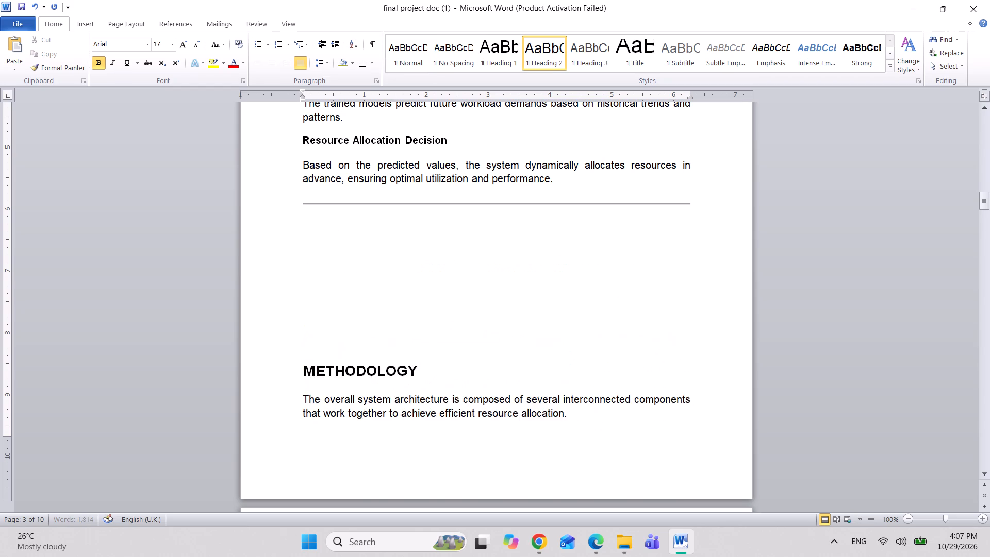
key("Return")
key("Return")
Insert three blank lines before the FIGURE 2: PREDICTION VS ACTUAL RESOURCE USAGE heading so it starts a new page.
scroll(295, 231, "down", 1)
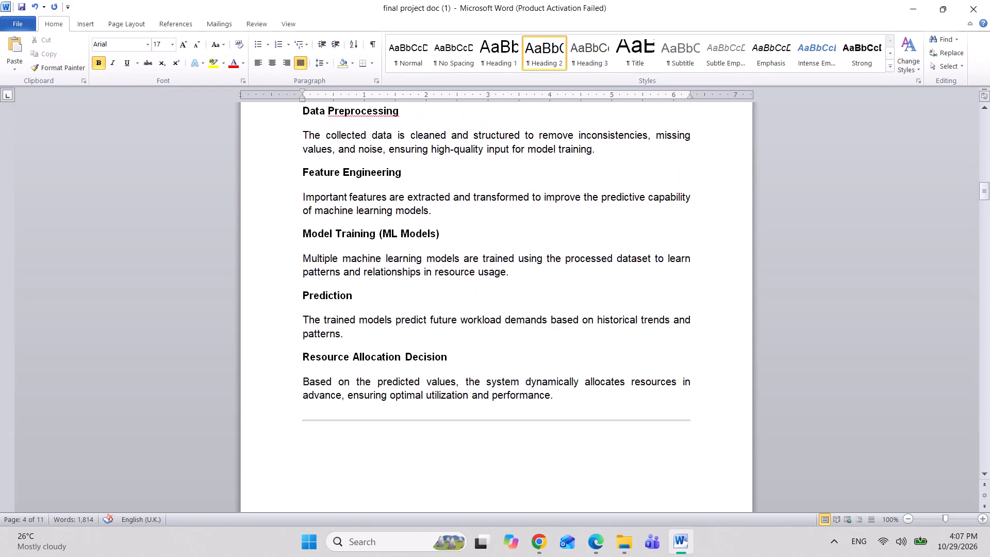
scroll(295, 231, "down", 2)
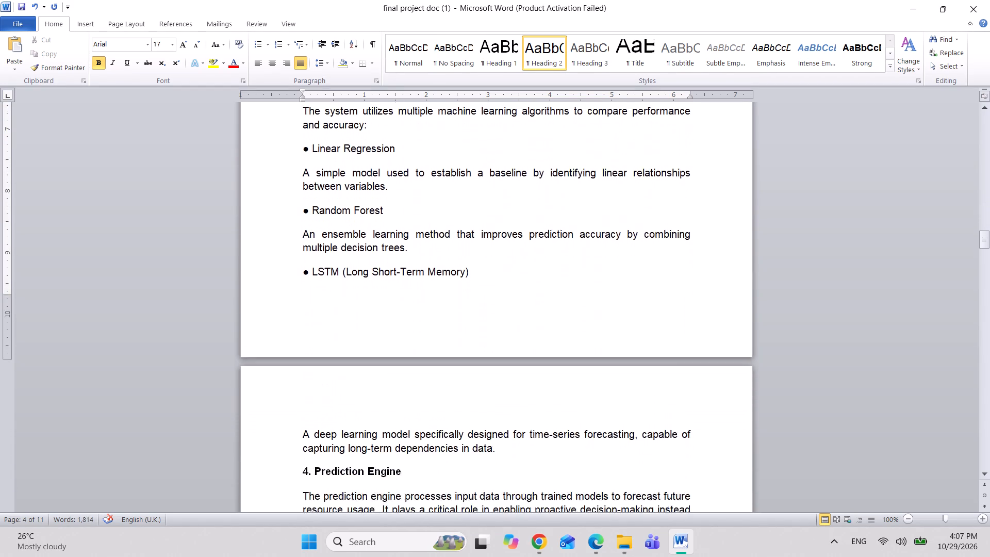
scroll(295, 231, "down", 3)
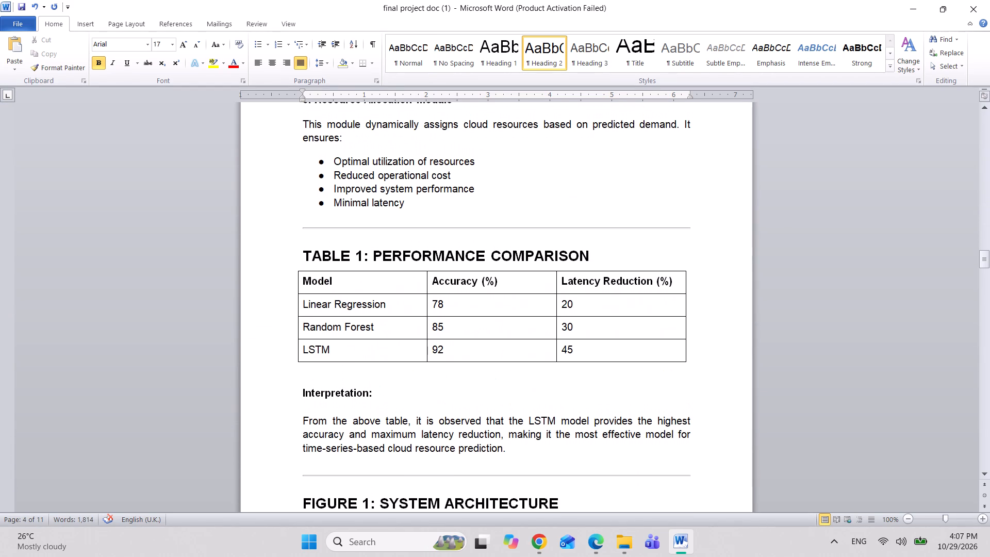
scroll(295, 231, "down", 3)
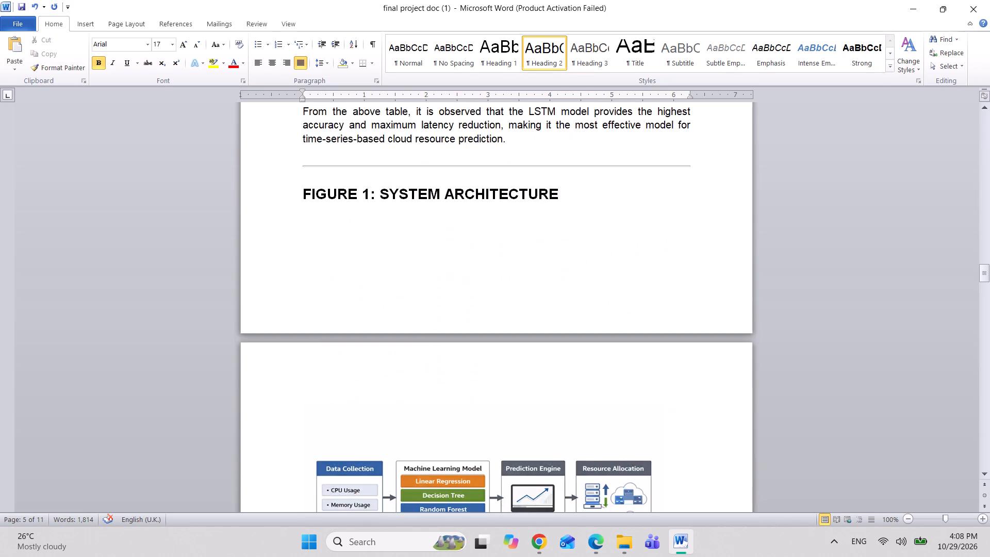
scroll(295, 231, "down", 2)
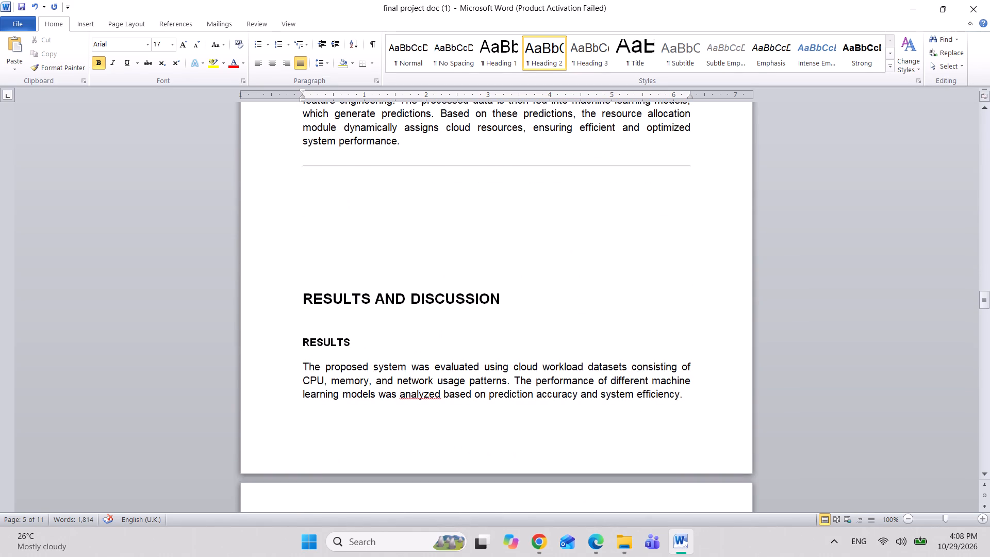
scroll(295, 231, "down", 1)
scroll(293, 291, "right", 1)
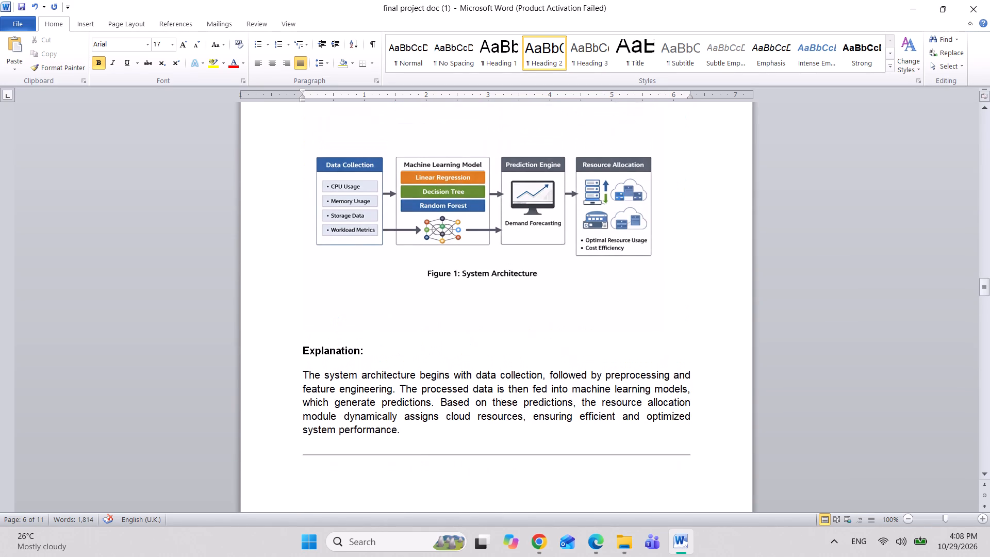
scroll(293, 291, "right", 1)
scroll(293, 291, "down", 3)
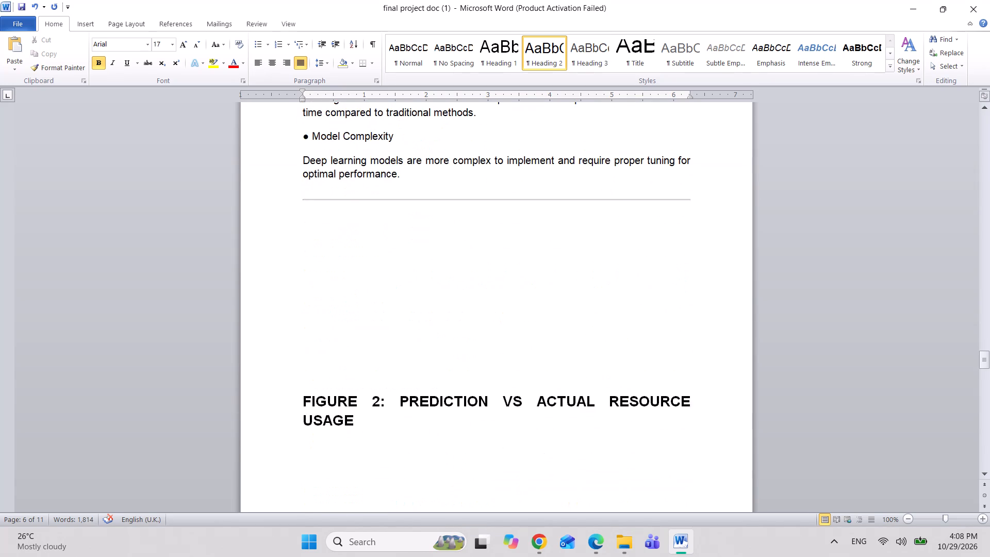
scroll(293, 291, "down", 1)
scroll(293, 291, "up", 1)
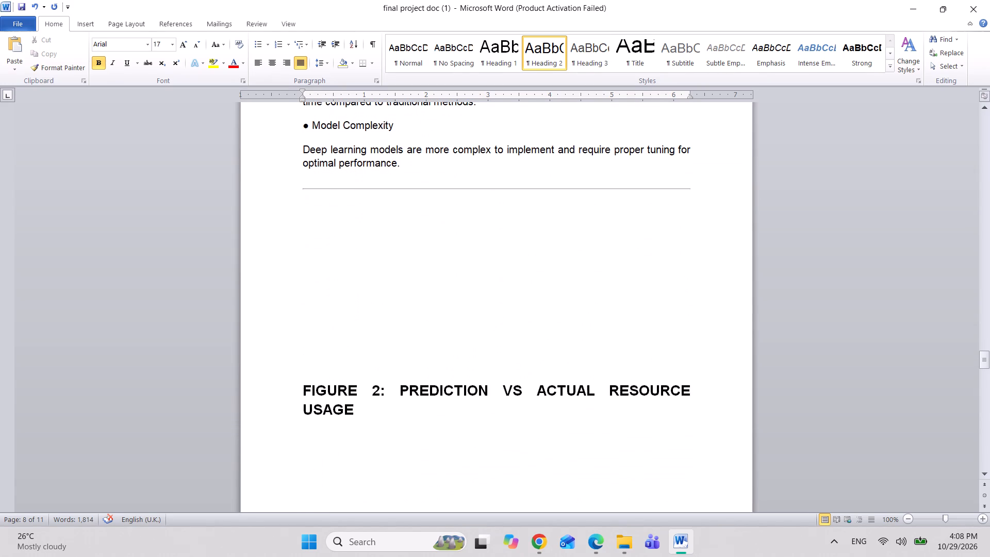
scroll(293, 291, "up", 1)
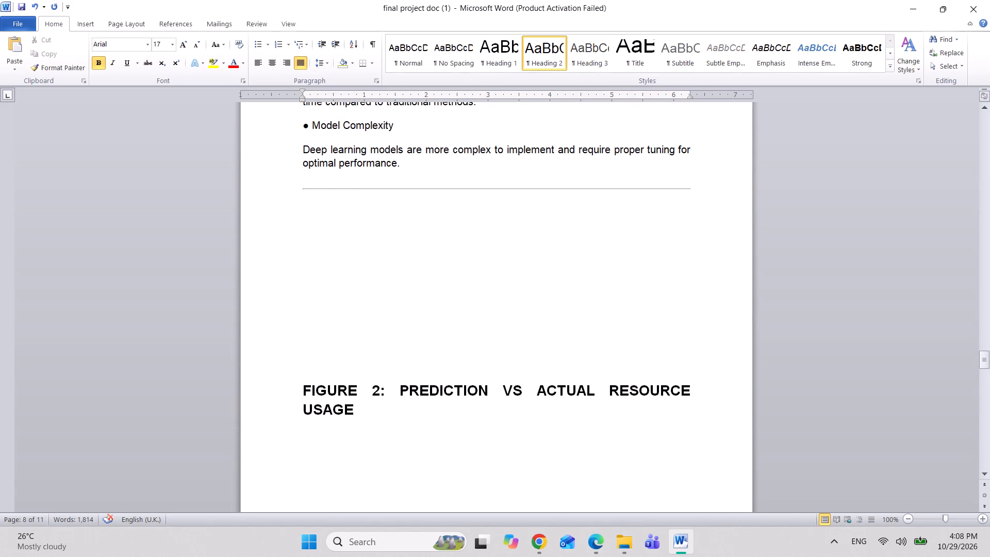
left_click(298, 392)
key("Return")
key("Return")
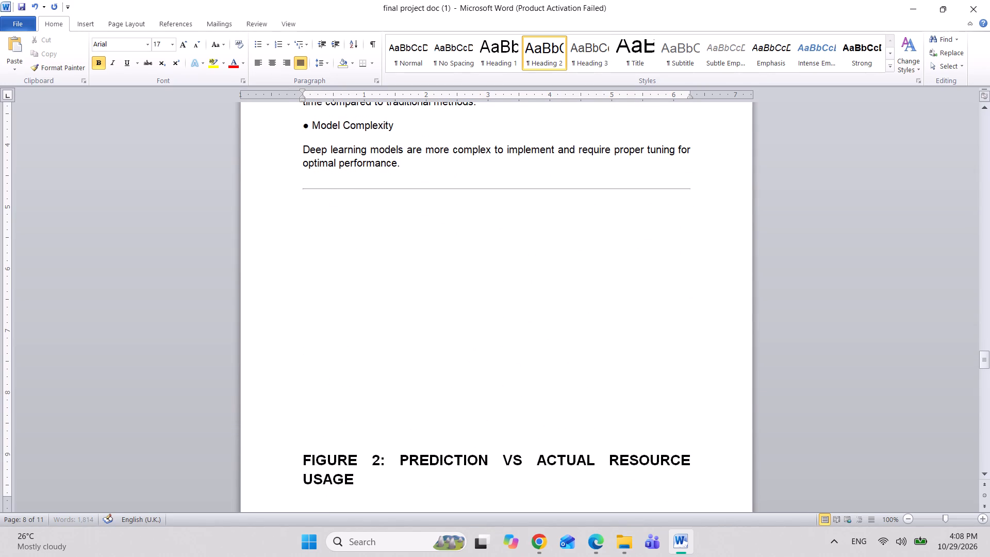
key("Return")
Insert eleven blank lines before the REFERENCES heading so the reference list starts a new page.
scroll(298, 392, "down", 4)
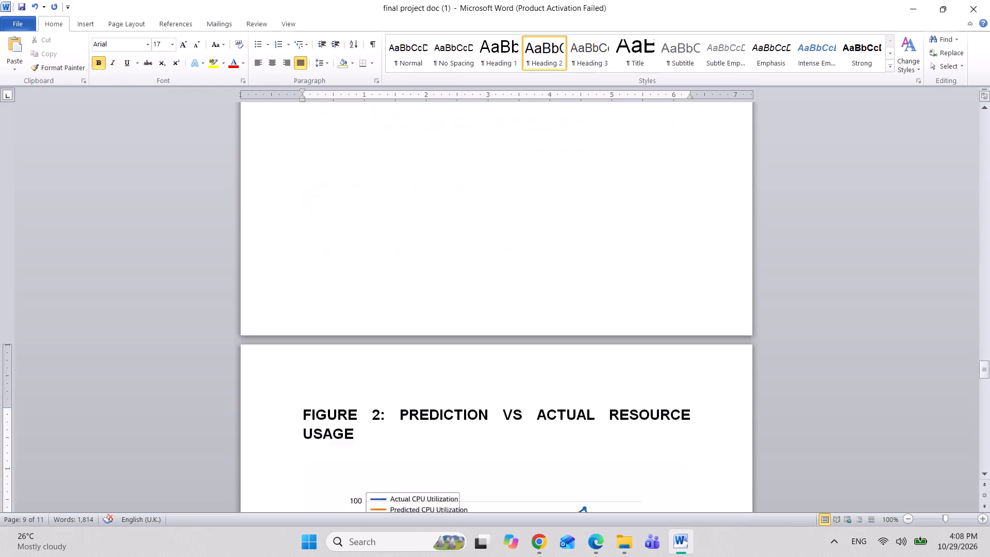
scroll(298, 392, "down", 7)
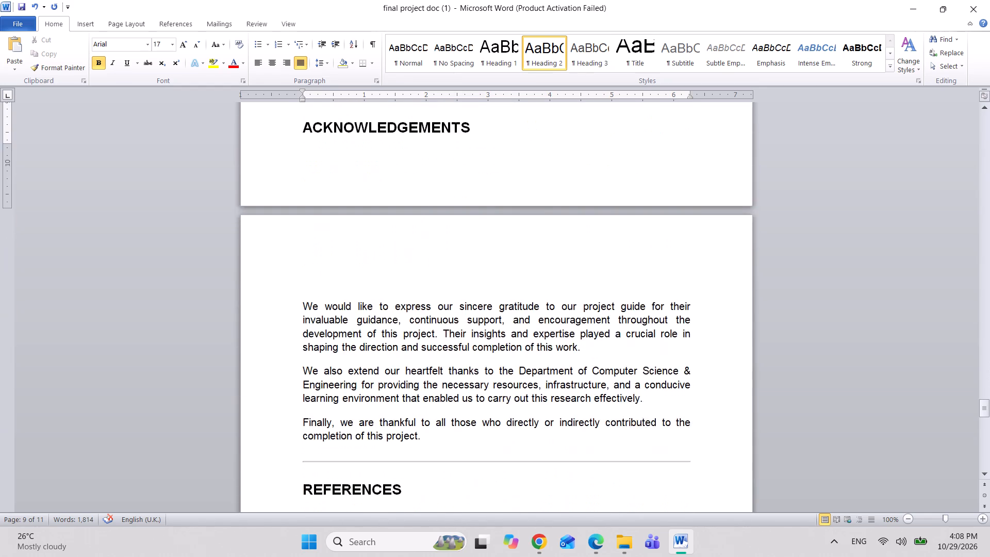
scroll(298, 392, "down", 6)
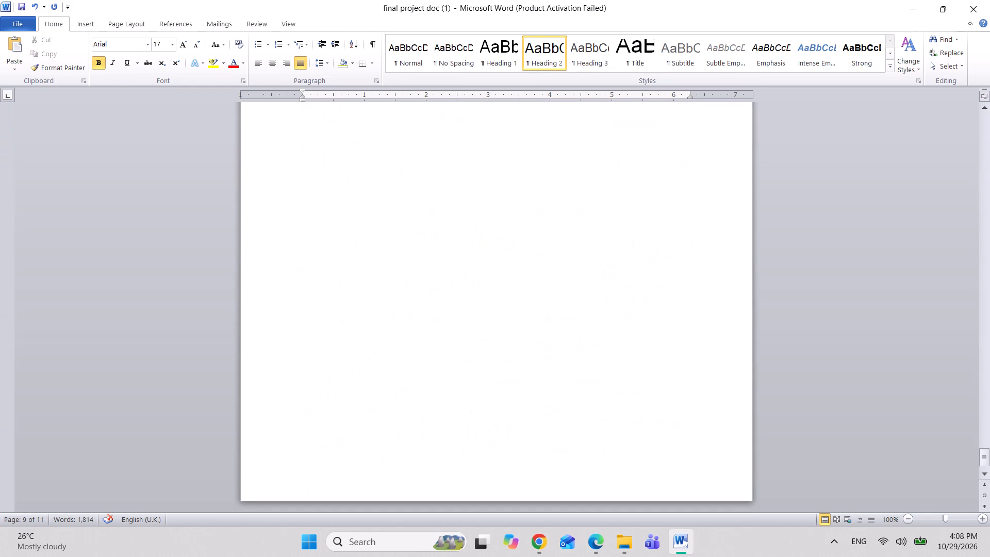
scroll(298, 392, "up", 5)
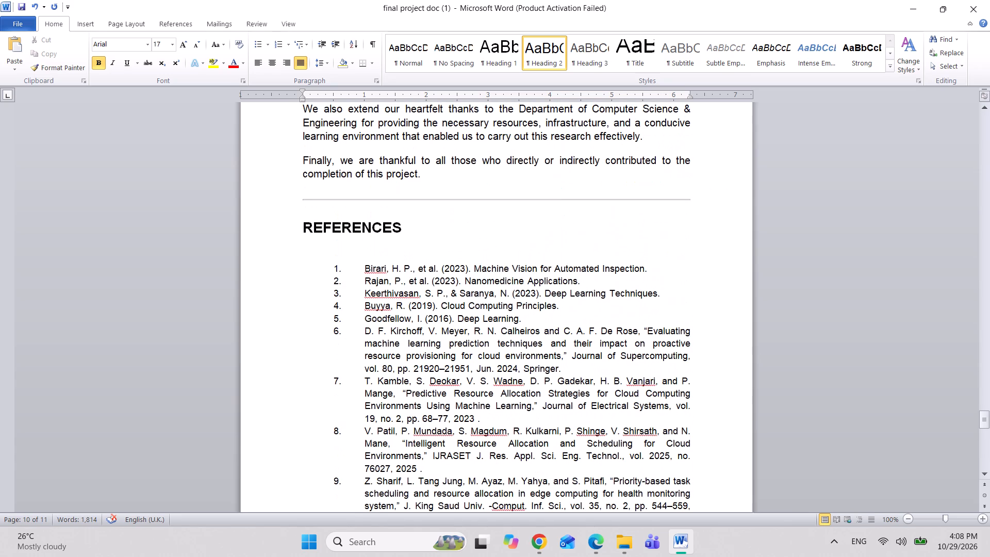
left_click(296, 226)
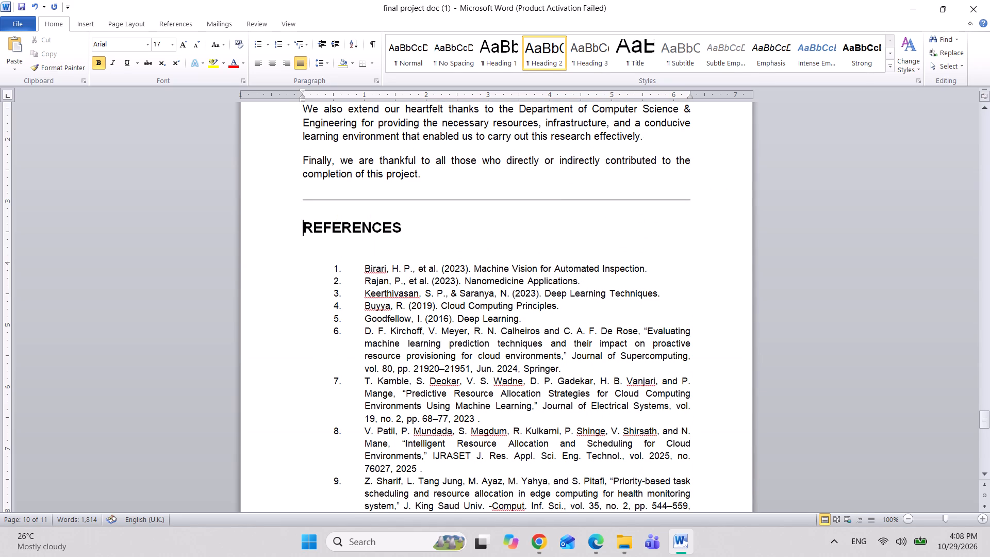
key("Return")
key("Return")
key("Return")
key("Return")
key("Return")
key("Return")
key("Return")
key("Return")
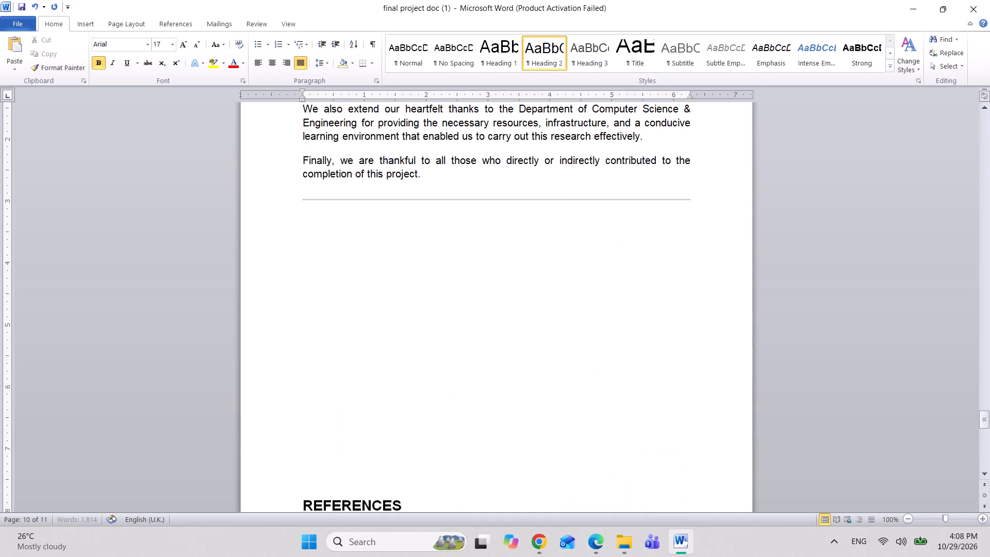
key("Return")
scroll(296, 226, "down", 1)
key("Return")
key("Return")
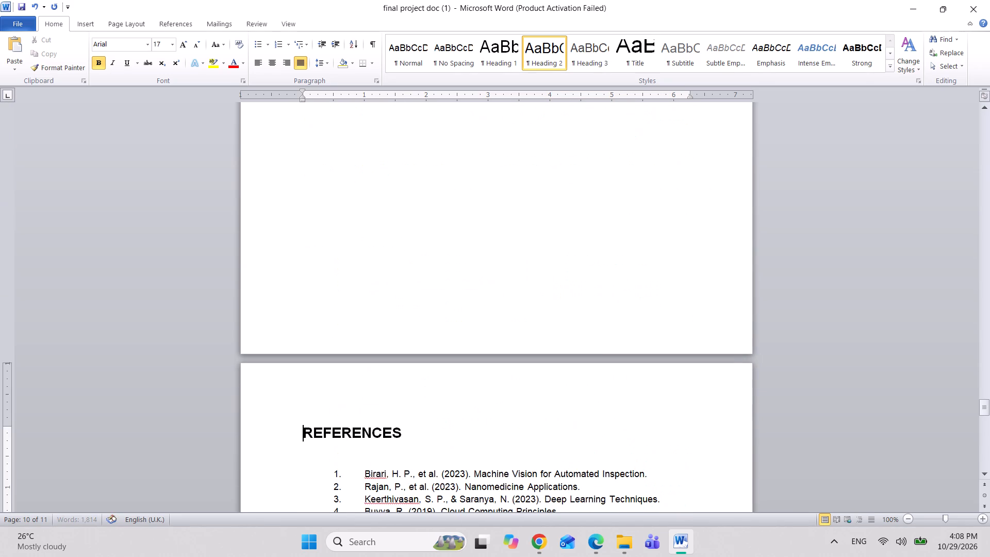
scroll(296, 226, "down", 5)
scroll(296, 226, "up", 1)
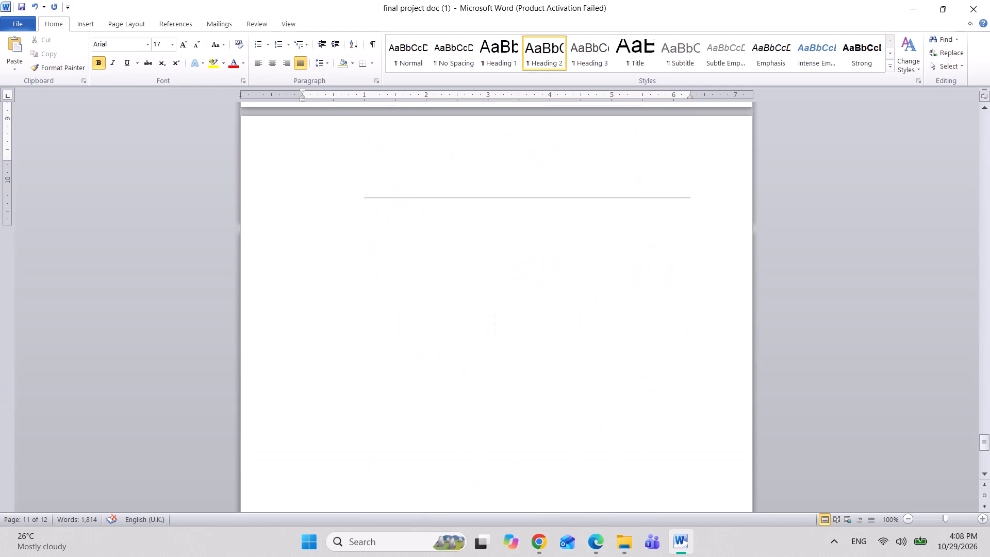
scroll(296, 226, "up", 4)
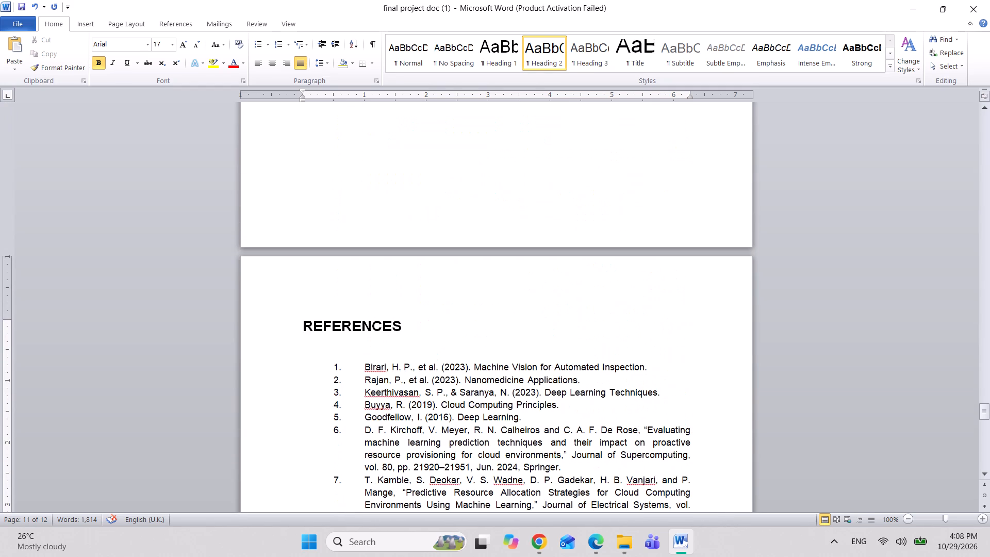
Insert one blank line before the ACKNOWLEDGEMENTS heading so it starts a new page together with its text.
scroll(296, 226, "up", 1)
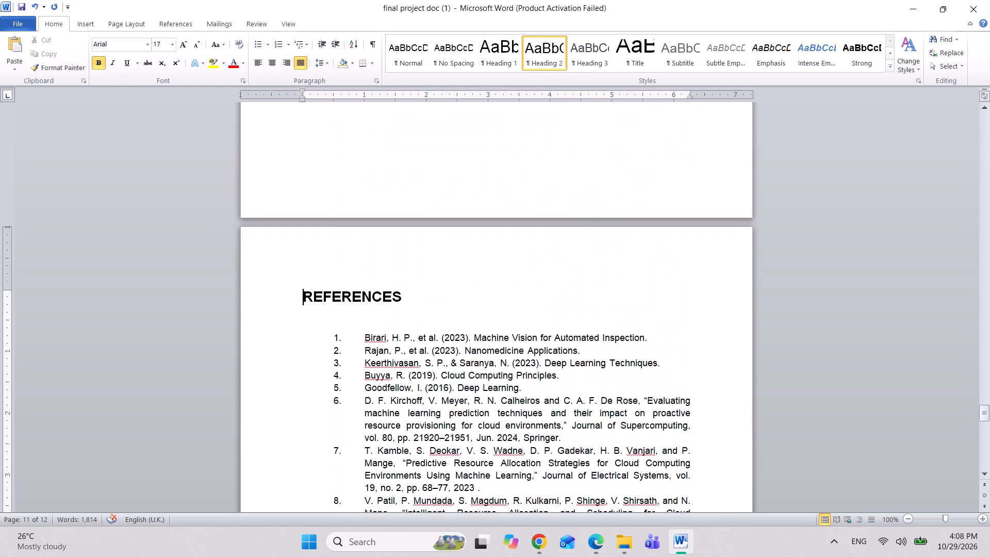
scroll(296, 226, "up", 2)
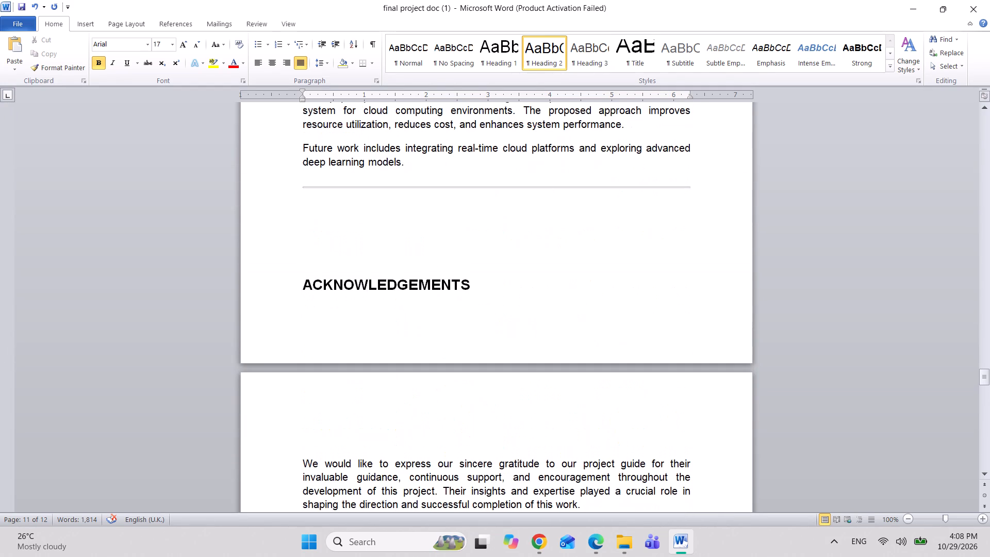
left_click(301, 288)
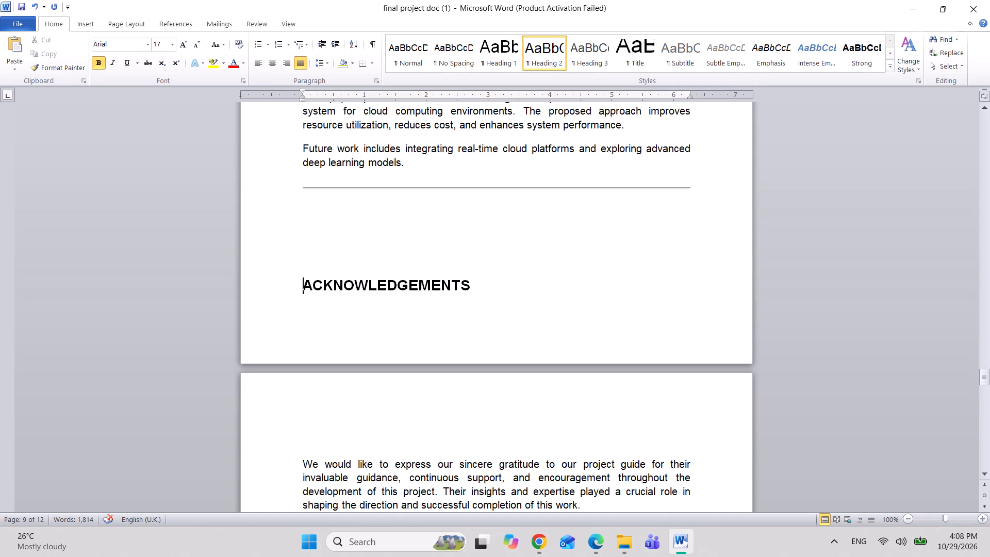
key("Return")
key("Return")
key("BackSpace")
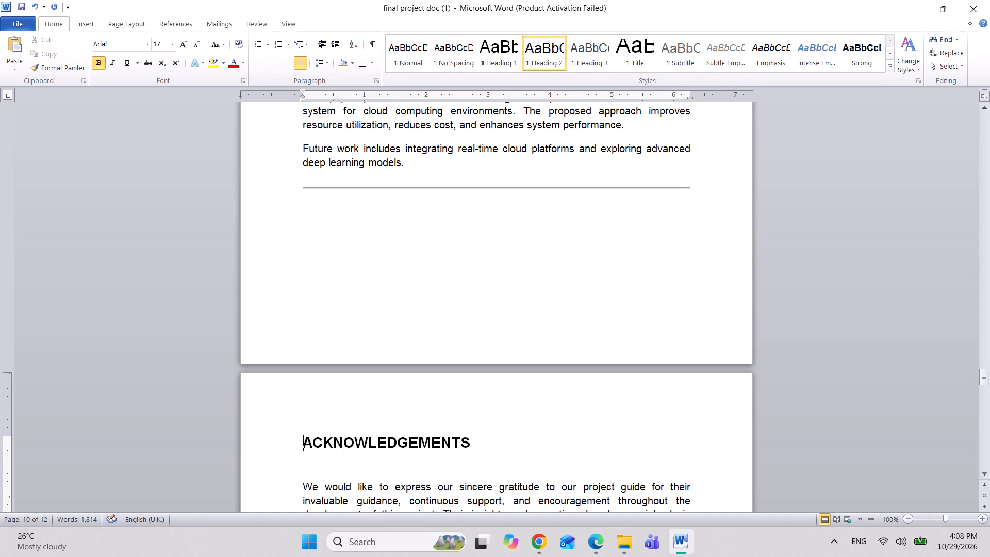
Insert seven blank lines before the CONCLUSION heading so it starts a new page after the Figure 2 chart.
scroll(301, 288, "up", 2)
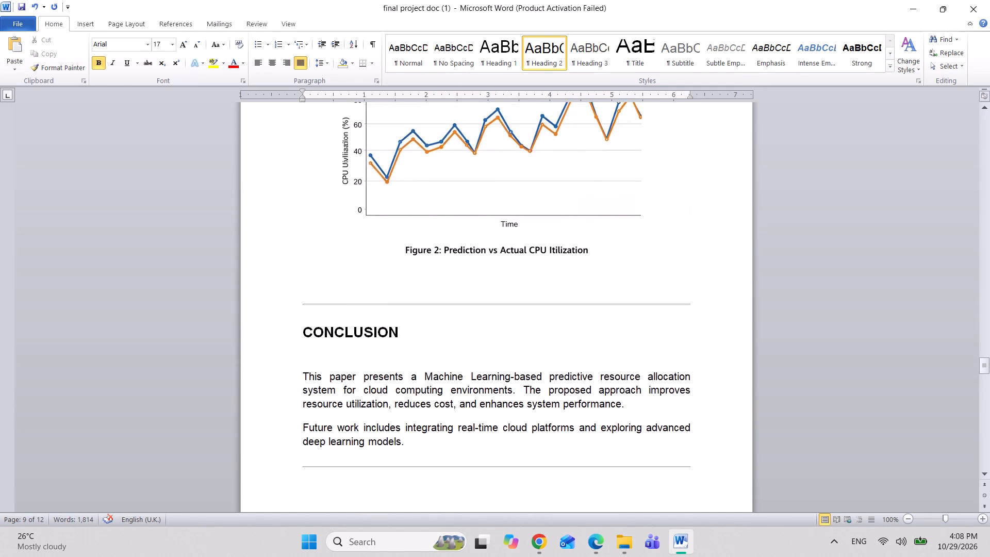
left_click(298, 272)
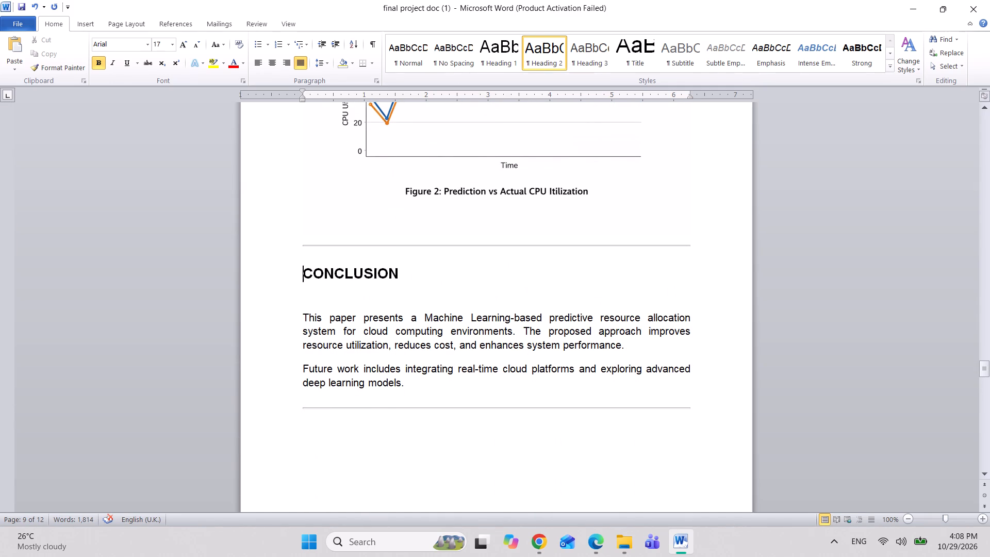
key("Return")
key("Return")
key("Return")
key("Return")
key("Return")
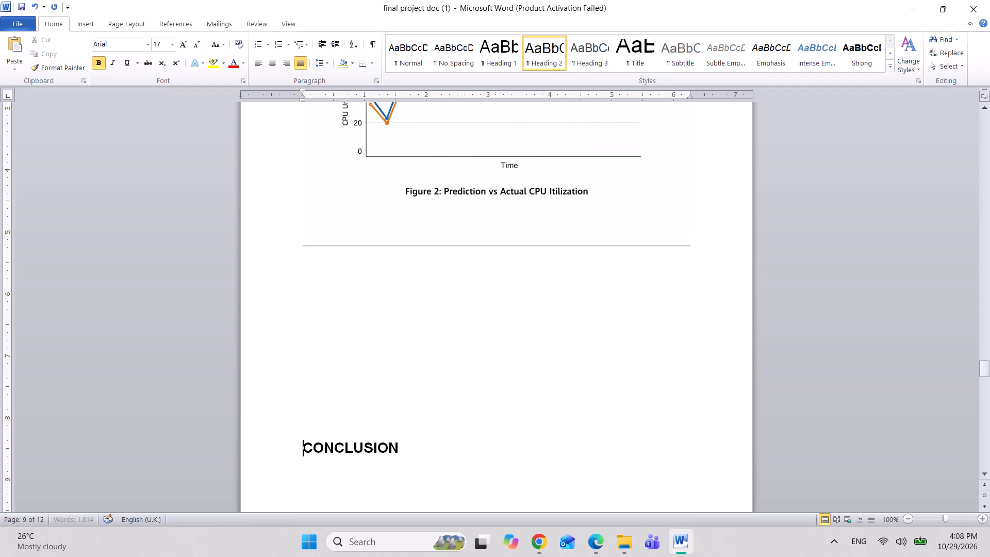
key("Return")
key("Return")
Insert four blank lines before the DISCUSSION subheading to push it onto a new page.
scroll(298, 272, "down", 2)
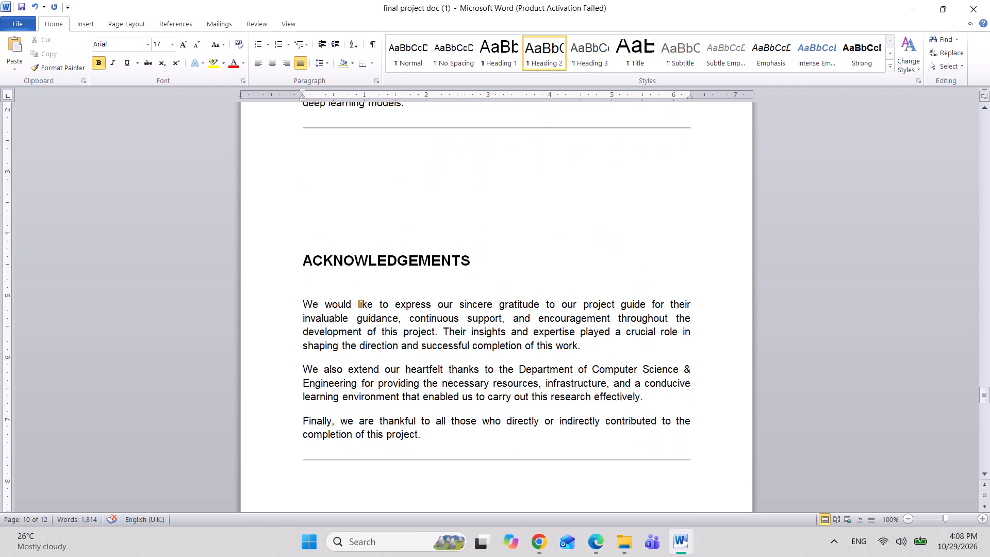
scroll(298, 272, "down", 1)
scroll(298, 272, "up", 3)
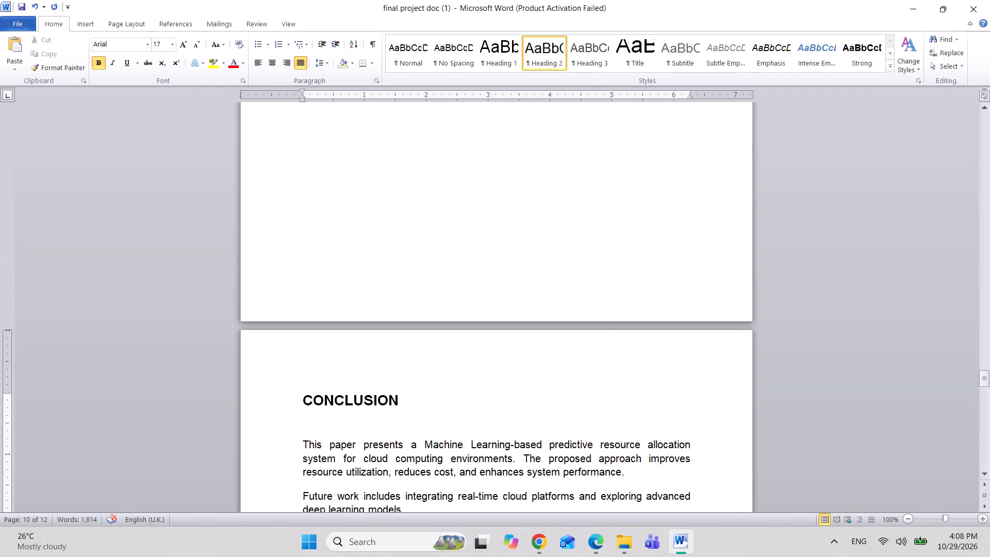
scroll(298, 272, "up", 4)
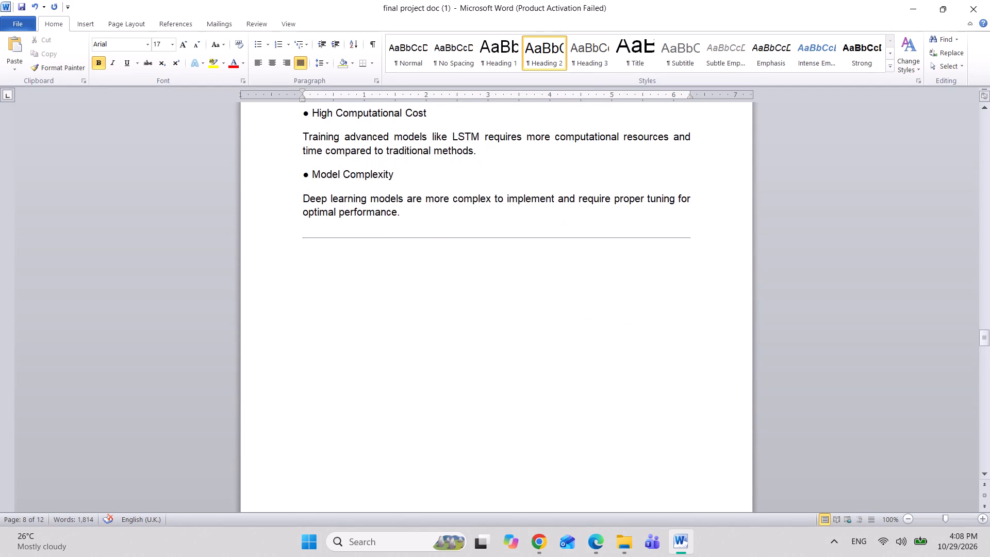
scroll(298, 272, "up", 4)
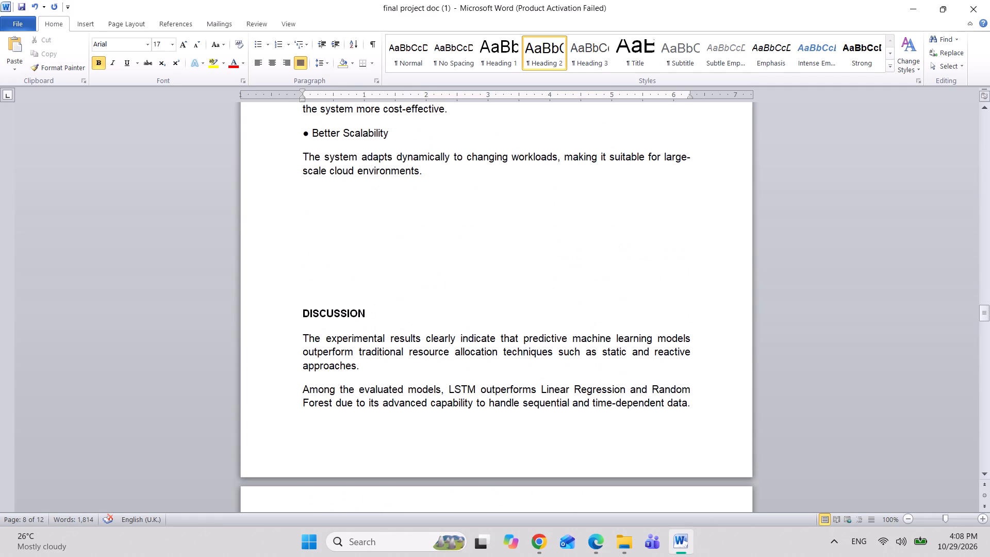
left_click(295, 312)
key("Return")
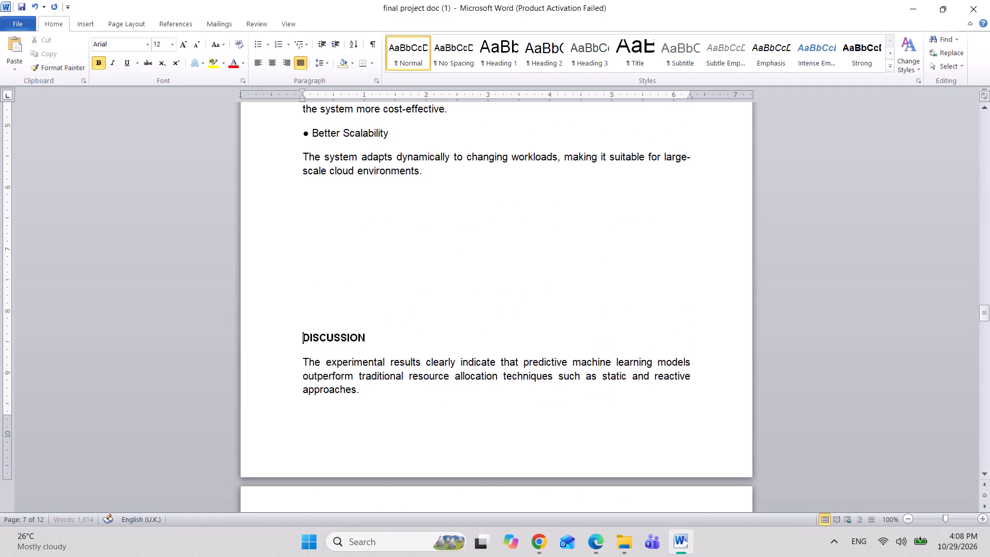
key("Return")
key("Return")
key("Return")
Insert three blank lines before the RESULTS AND DISCUSSION heading so it starts a new page.
scroll(295, 312, "up", 1)
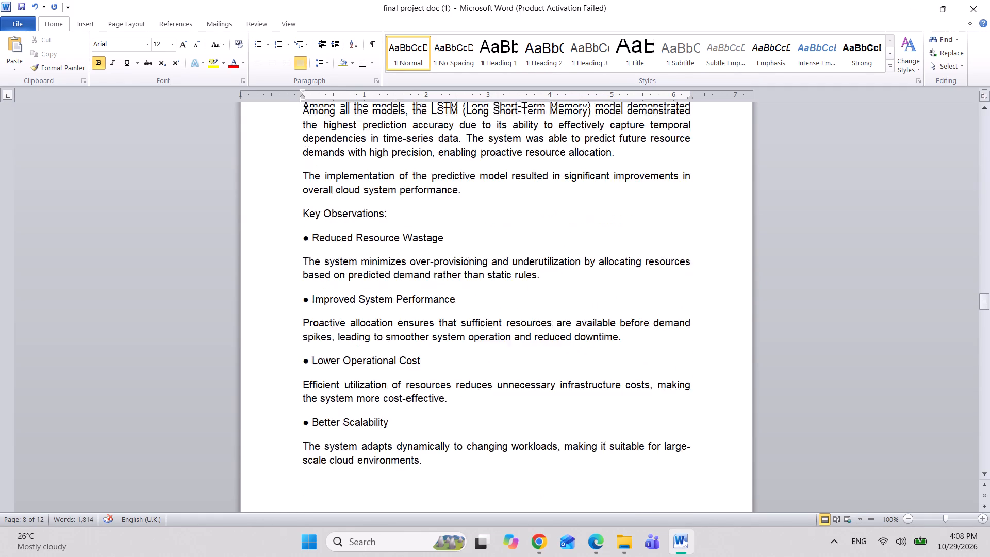
scroll(295, 312, "up", 3)
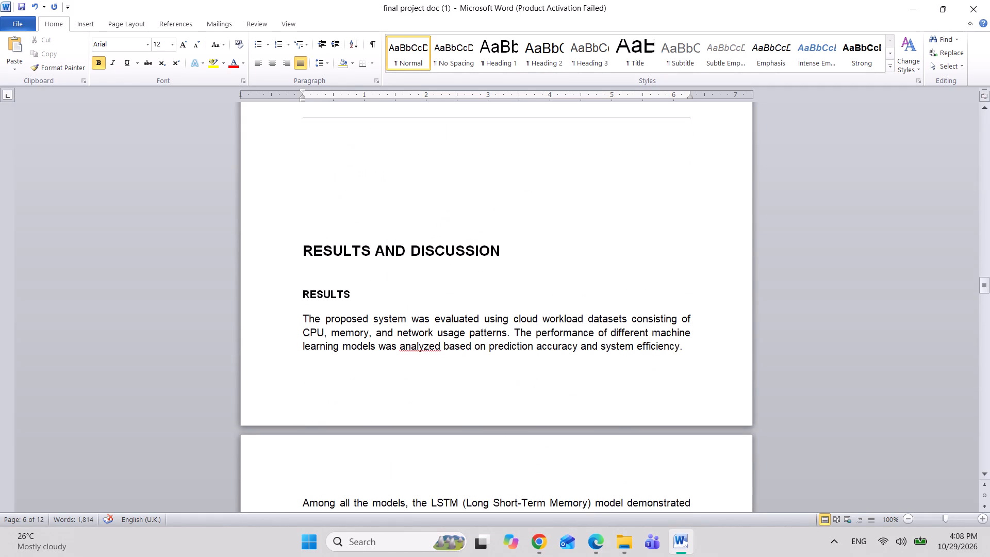
left_click(295, 251)
key("Return")
key("Return")
key("Return")
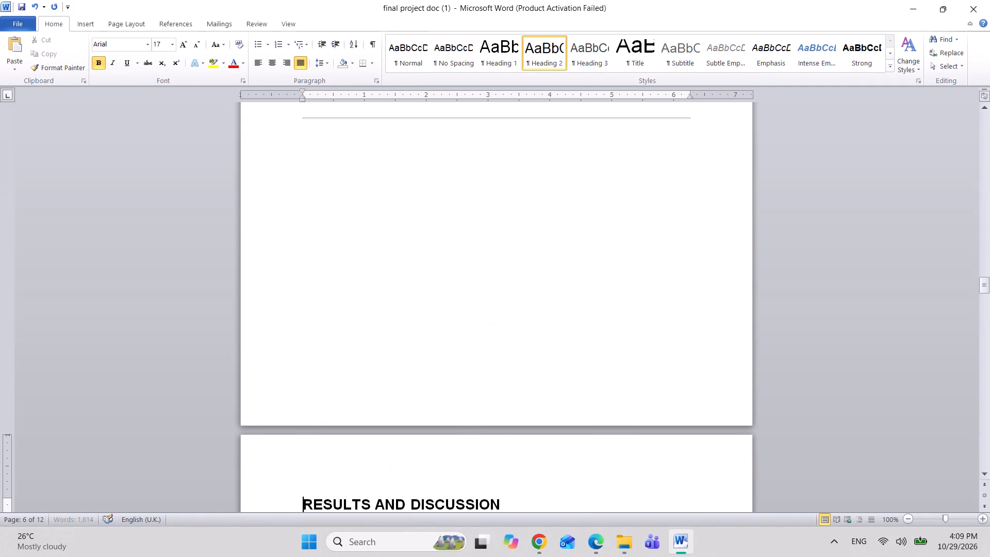
Remove five of the blank lines above the DISCUSSION subheading so it sits at the top of its page.
scroll(295, 251, "down", 8)
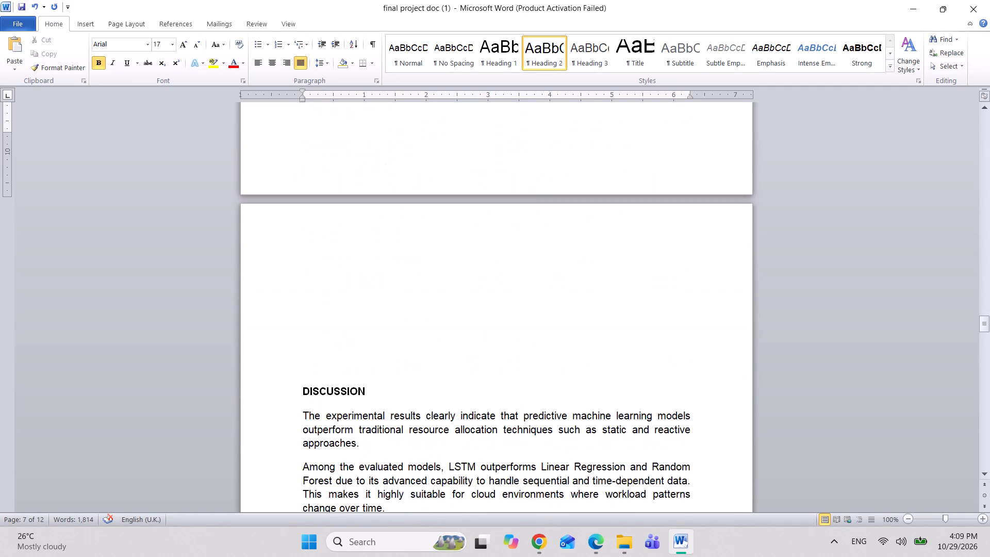
scroll(295, 251, "down", 1)
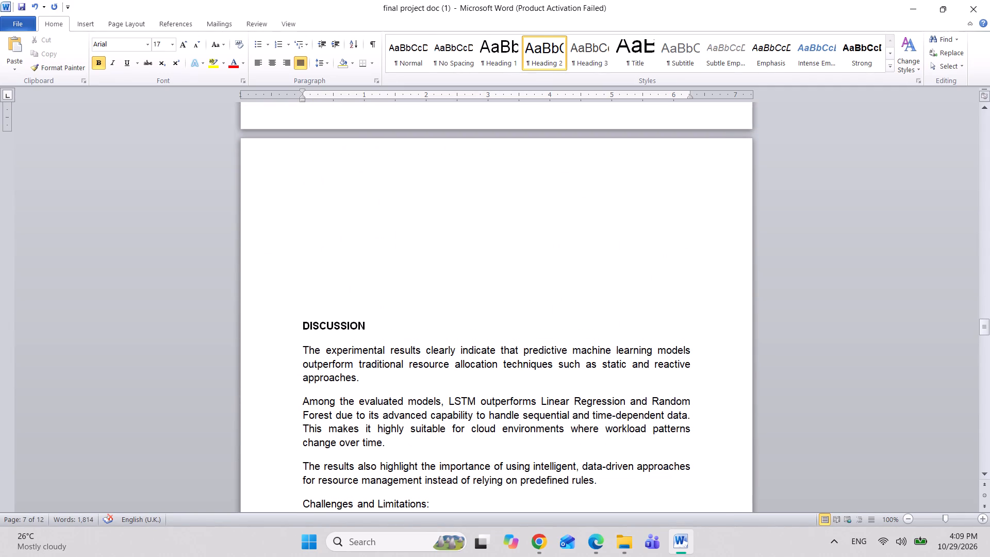
left_click(296, 323)
key("BackSpace")
key("BackSpace")
key("BackSpace")
key("BackSpace")
key("BackSpace")
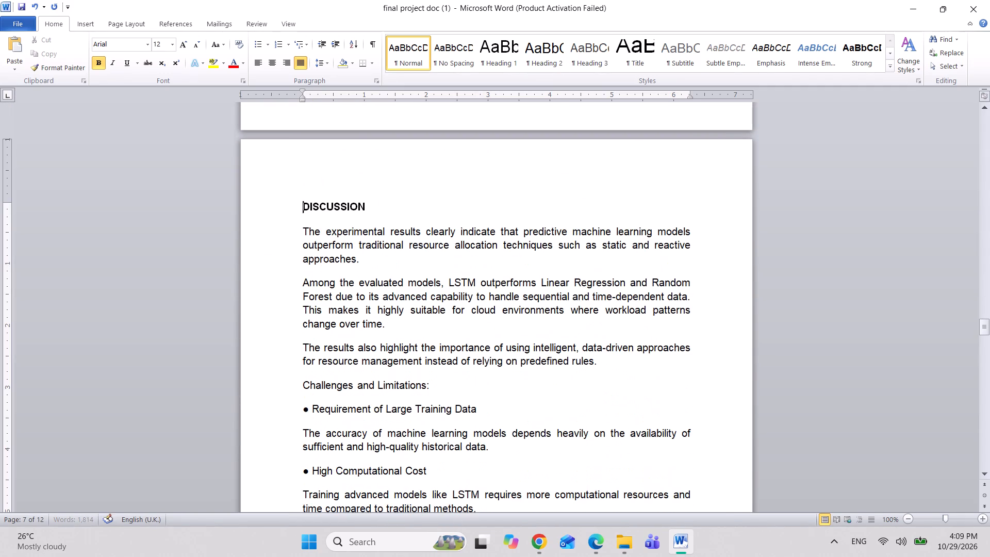
key("BackSpace")
key("Return")
Insert two blank lines before the FIGURE 1: SYSTEM ARCHITECTURE heading so it starts a new page with its diagram.
scroll(296, 323, "down", 2)
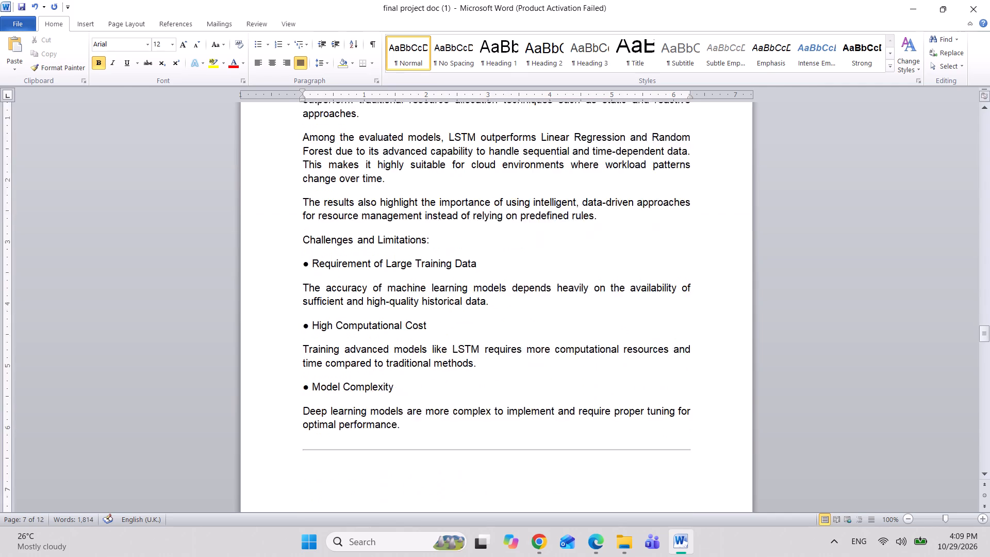
scroll(296, 323, "down", 4)
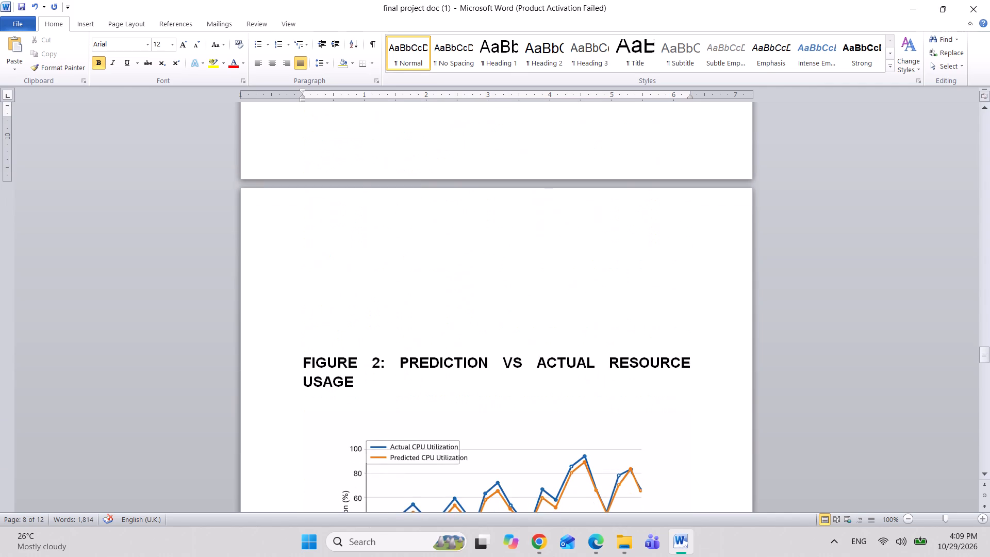
scroll(284, 343, "up", 7)
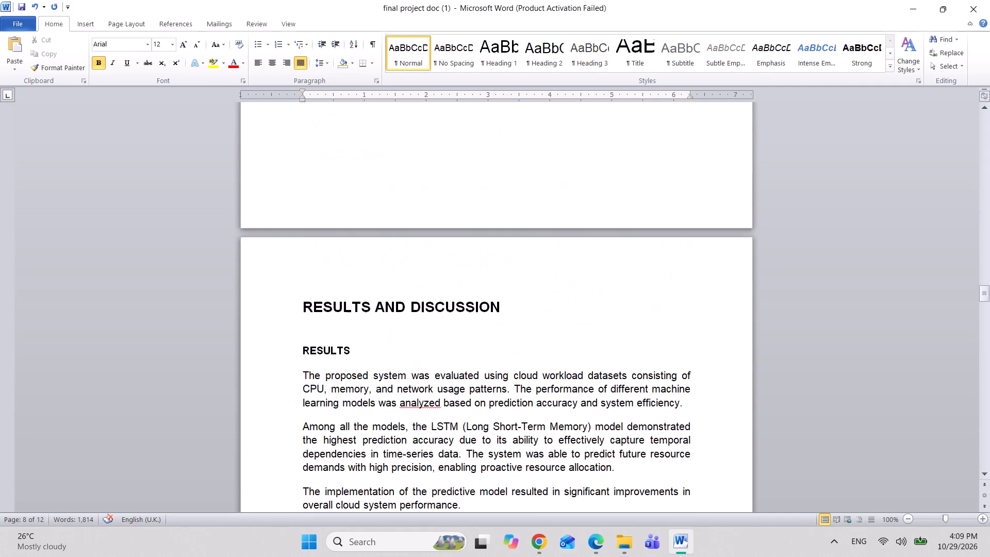
scroll(284, 343, "up", 6)
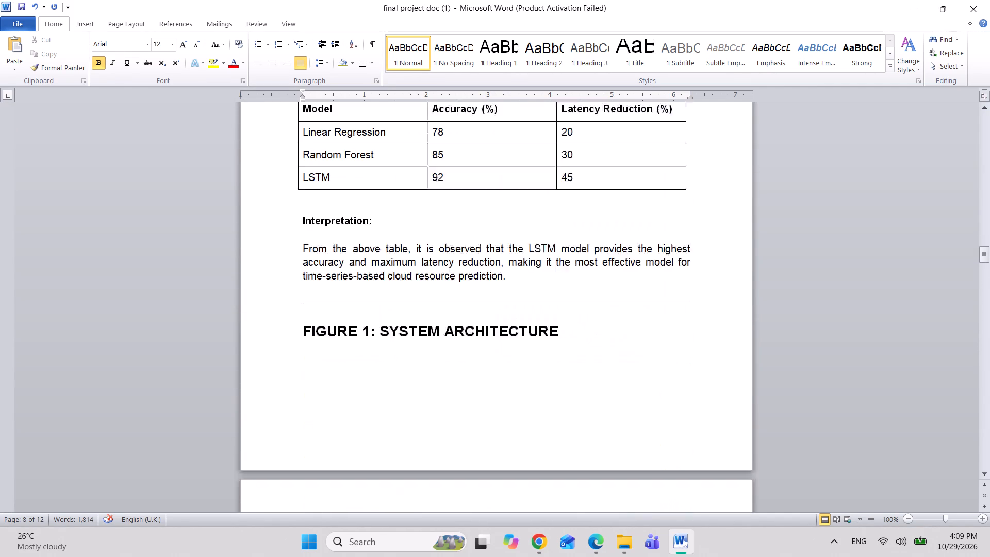
scroll(284, 343, "up", 1)
left_click(302, 348)
key("Return")
key("Return")
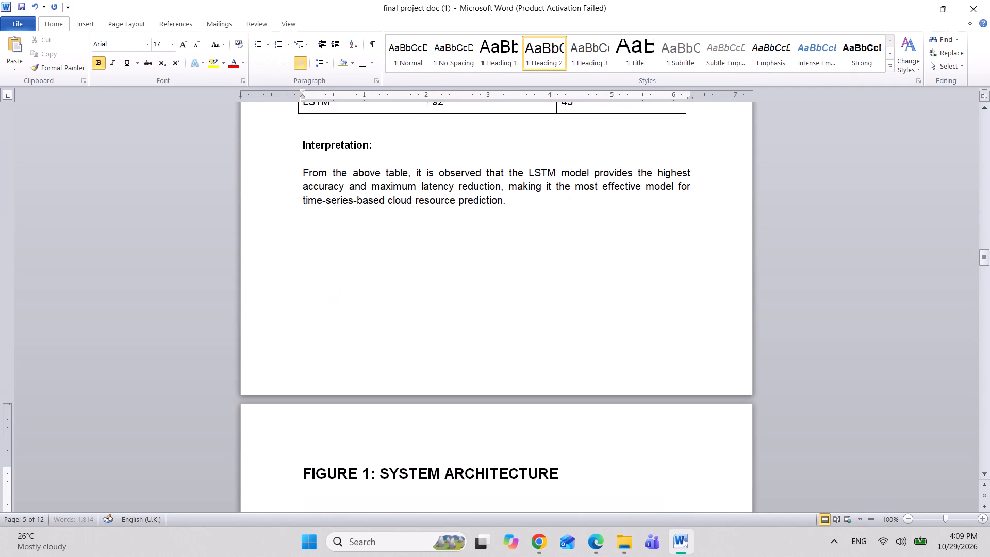
Review the page layout from the introduction through the proposed method, methodology, Table 1 and Figure 1 sections.
scroll(302, 348, "down", 4)
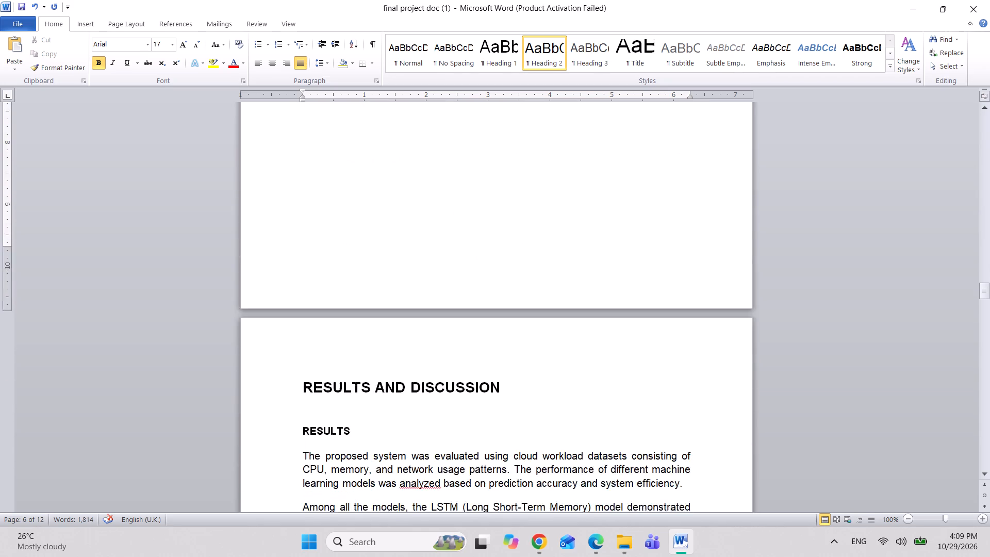
scroll(302, 348, "up", 6)
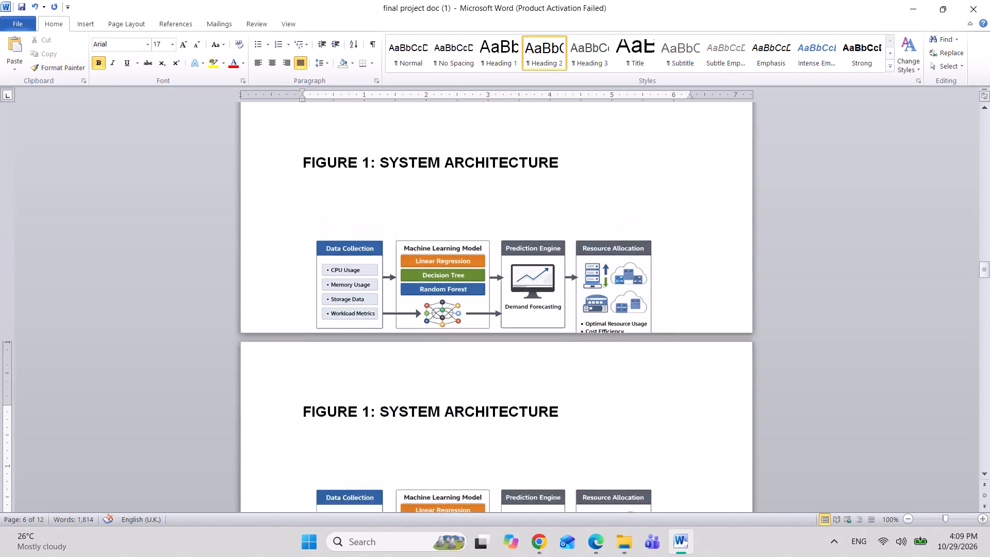
scroll(302, 348, "up", 13)
scroll(302, 348, "down", 2)
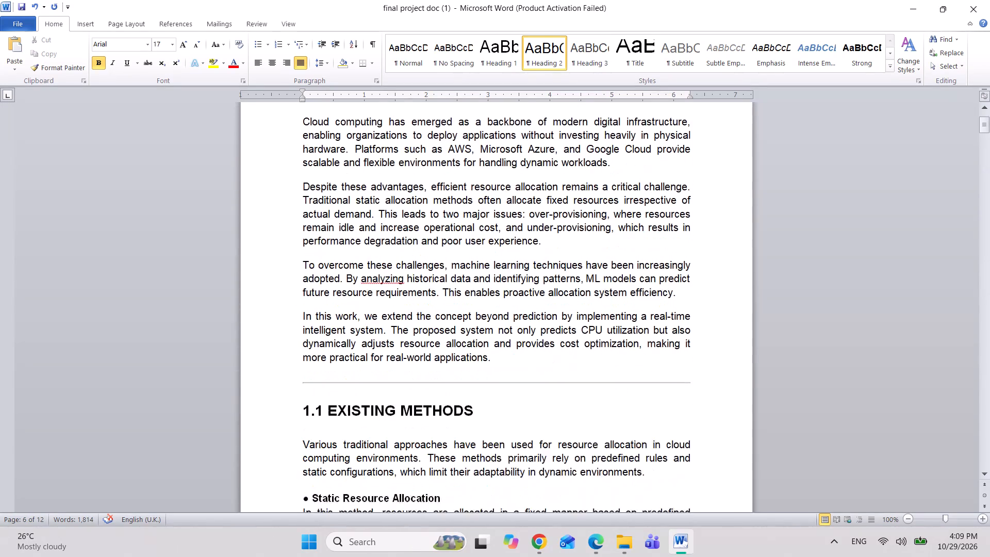
scroll(302, 348, "down", 4)
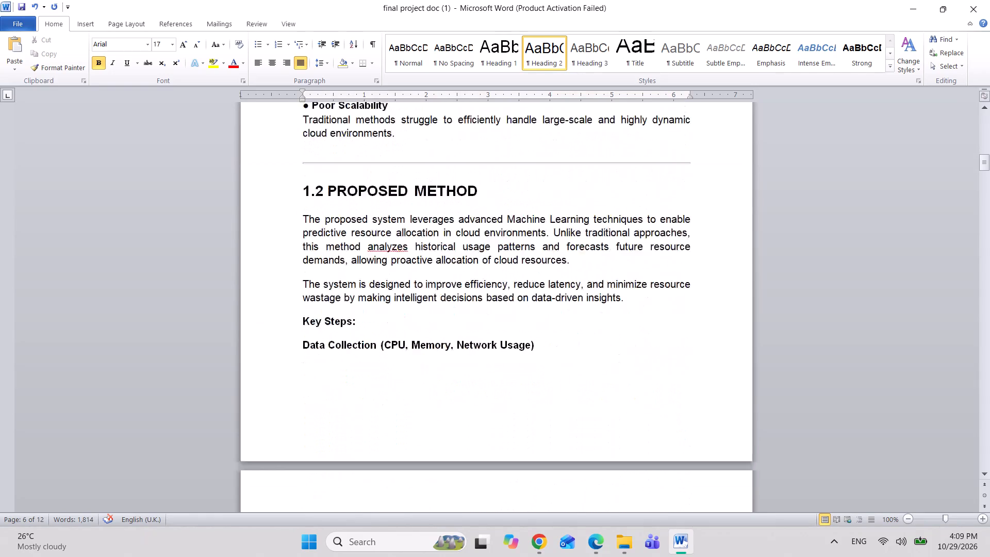
scroll(302, 348, "down", 4)
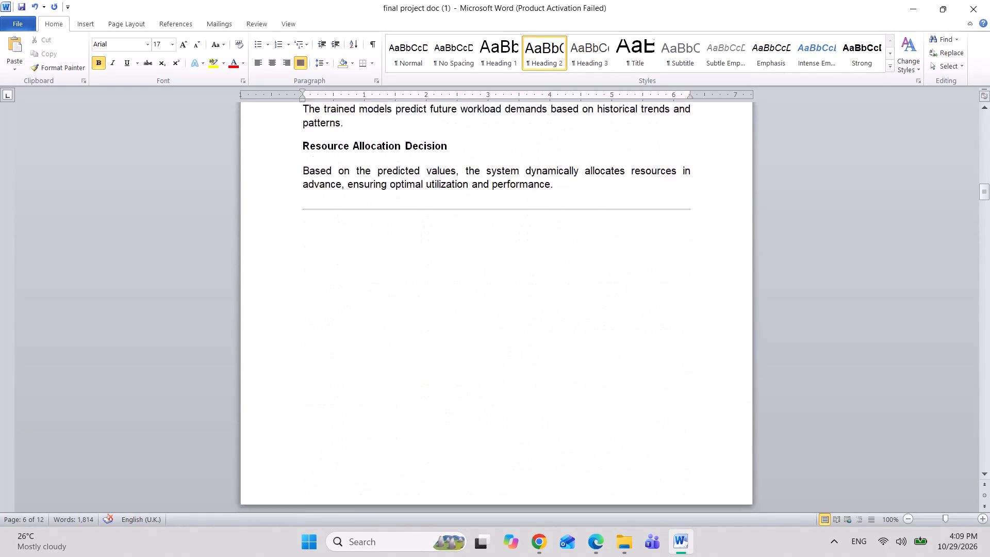
scroll(302, 348, "down", 4)
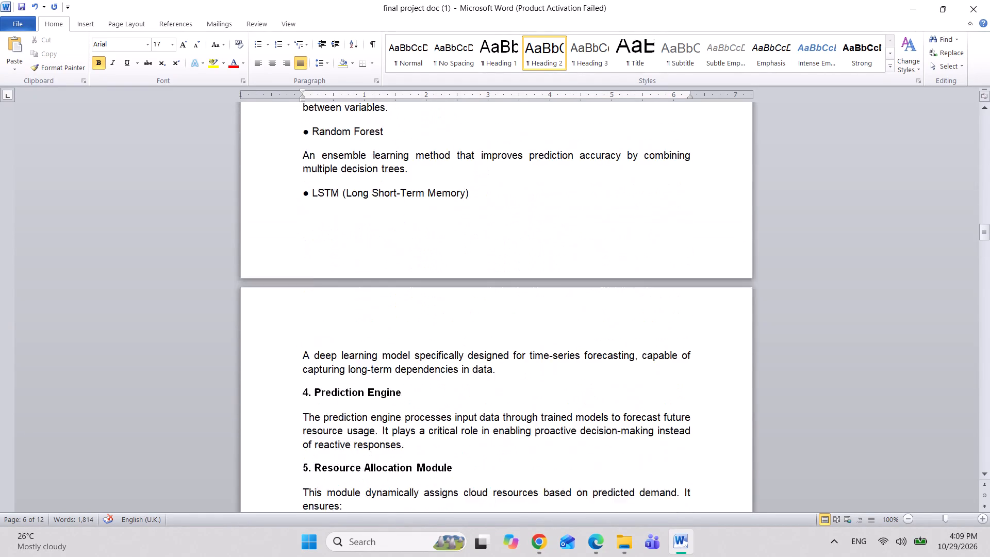
scroll(302, 348, "down", 3)
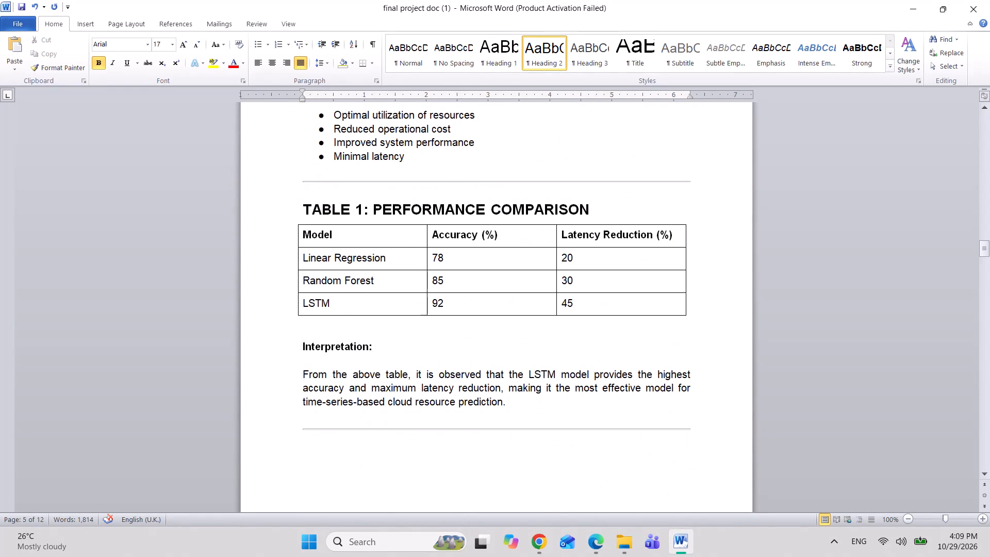
scroll(302, 348, "up", 1)
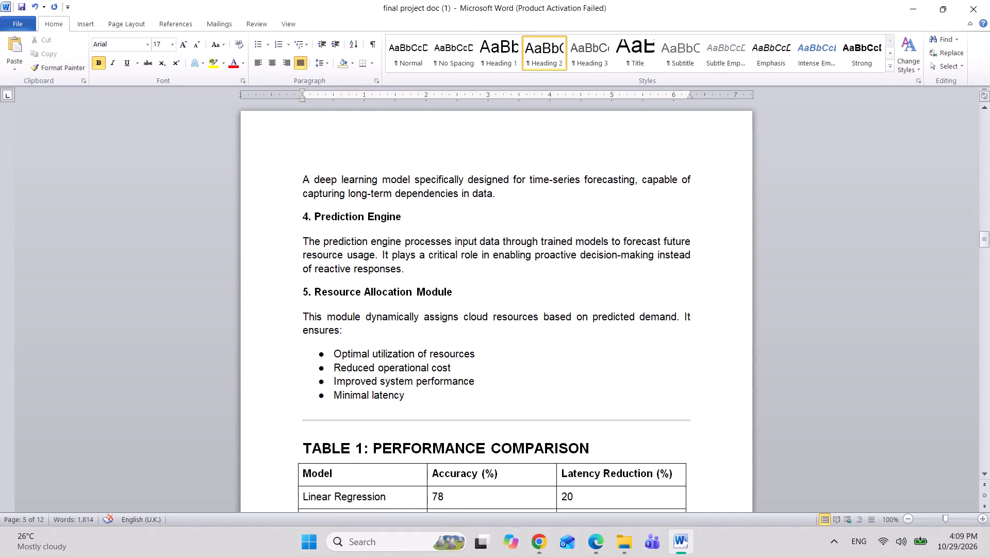
scroll(302, 348, "down", 2)
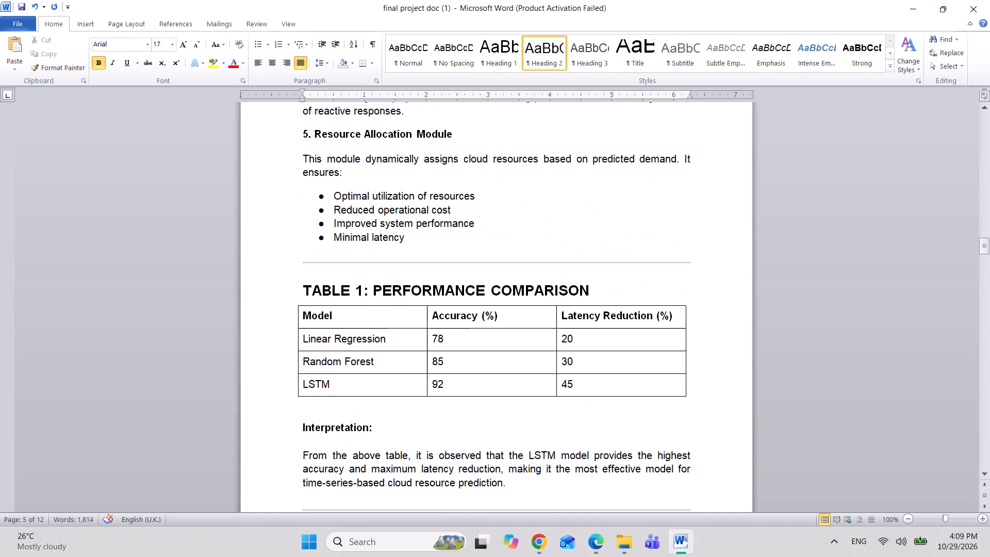
scroll(302, 348, "down", 2)
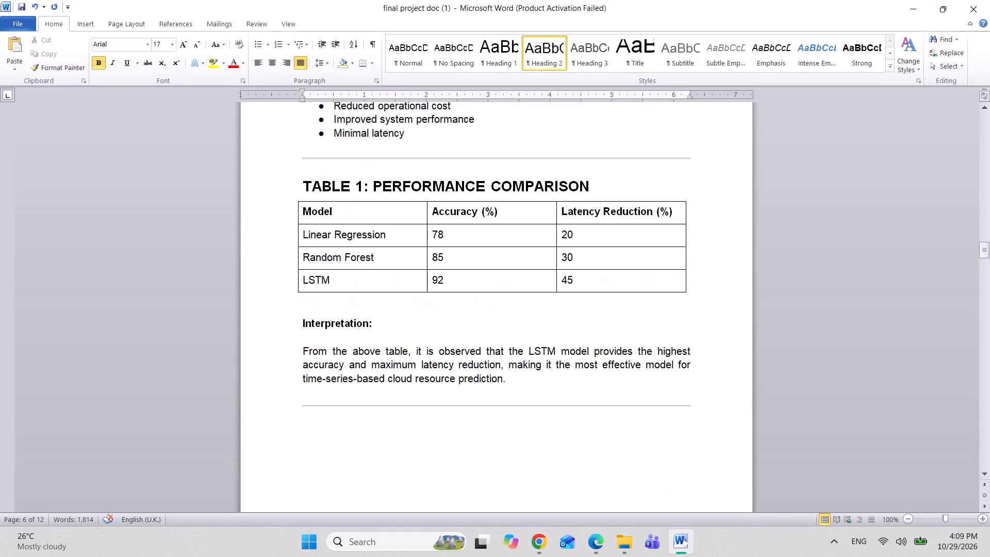
scroll(302, 348, "down", 2)
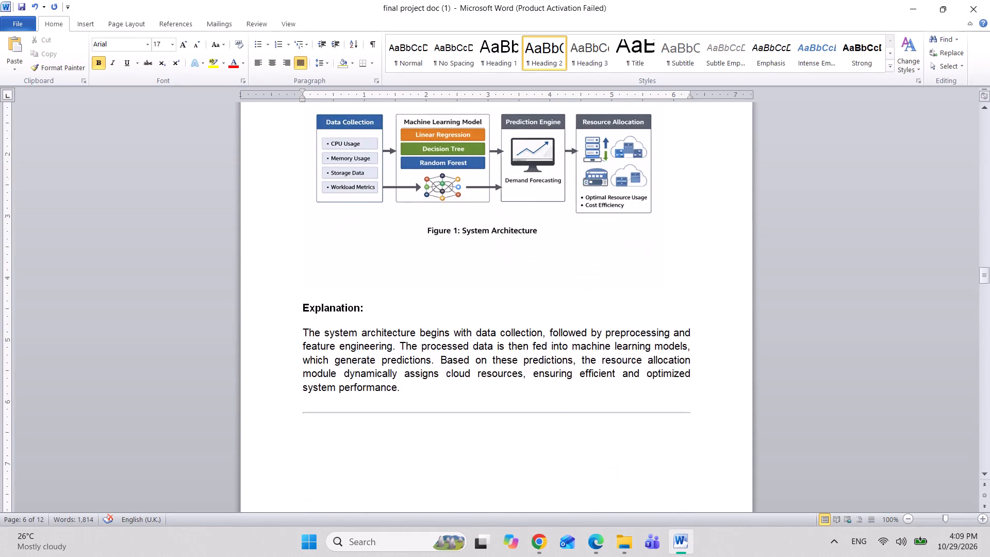
scroll(302, 348, "down", 1)
scroll(302, 348, "up", 1)
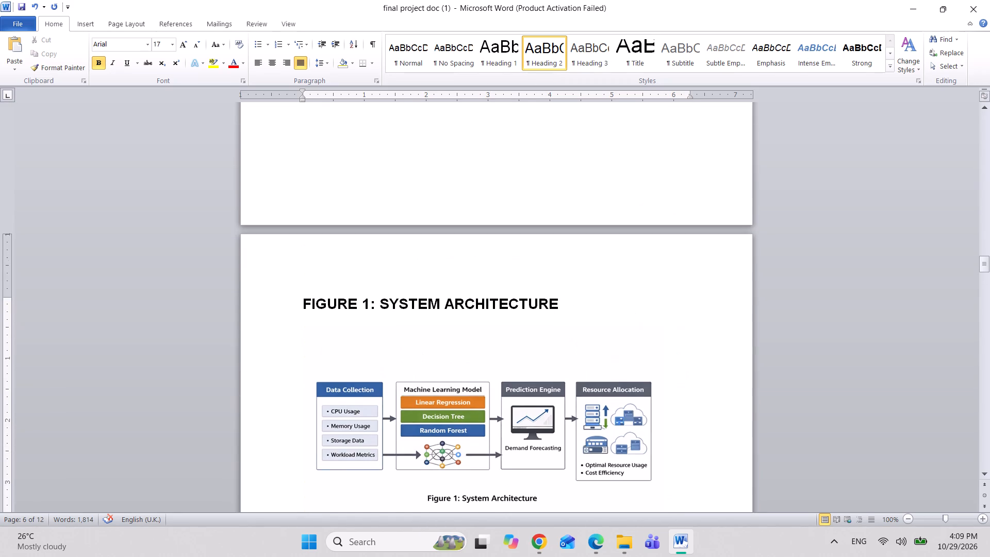
Insert ten blank lines before the TABLE 1: PERFORMANCE COMPARISON heading so it starts a new page.
scroll(302, 348, "up", 5)
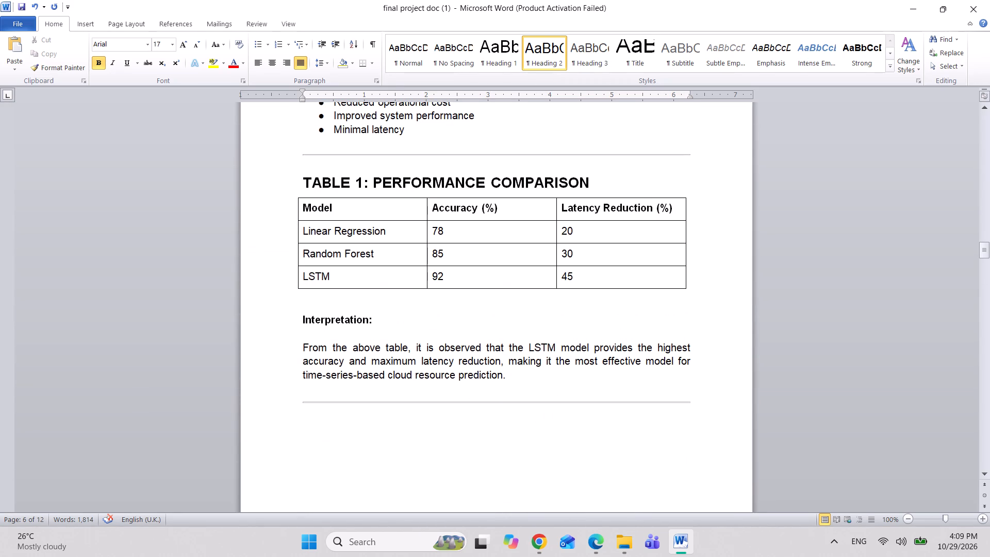
left_click(304, 182)
key("Return")
key("Return")
key("Return")
key("Return")
key("Return")
key("Return")
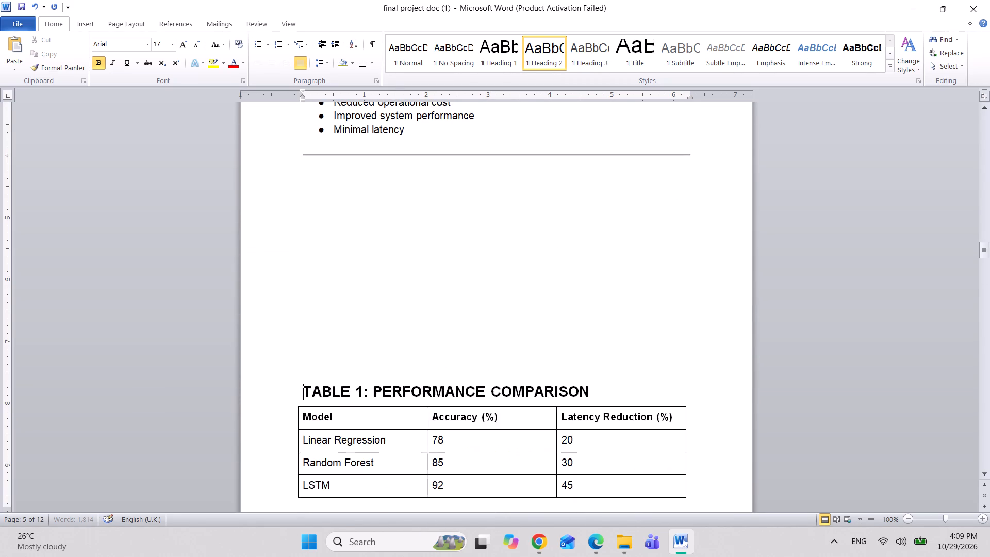
key("Return")
key("Return")
key("Return")
key("Return")
Review the layout of the Table 1 and Figure 1 pages and of the introduction, existing methods and limitations pages.
scroll(304, 182, "down", 2)
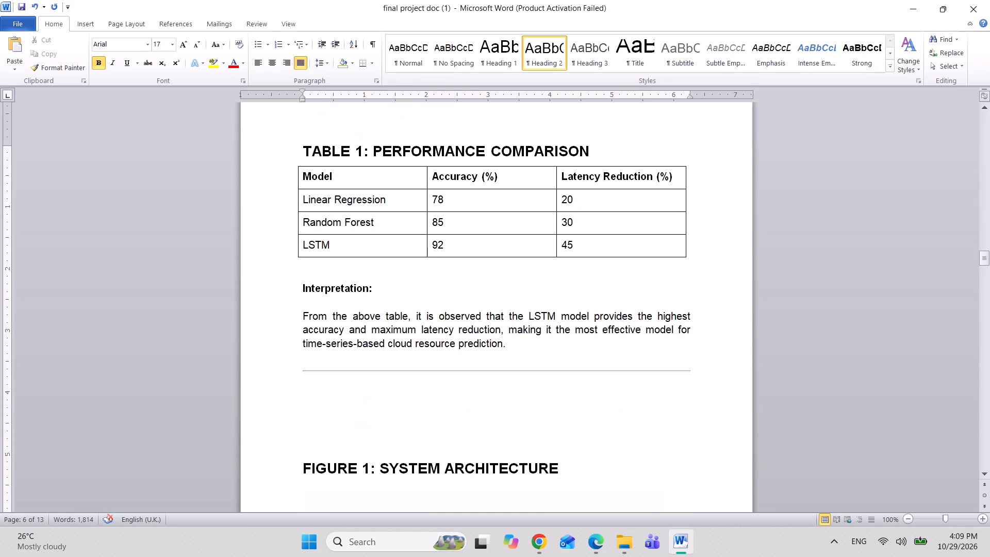
scroll(304, 182, "down", 4)
scroll(304, 182, "up", 5)
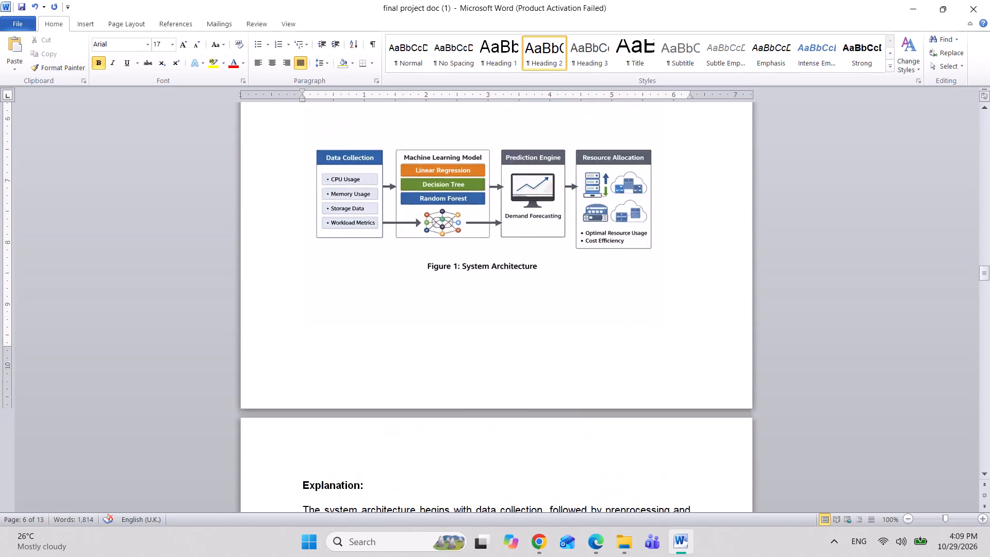
scroll(304, 182, "up", 20)
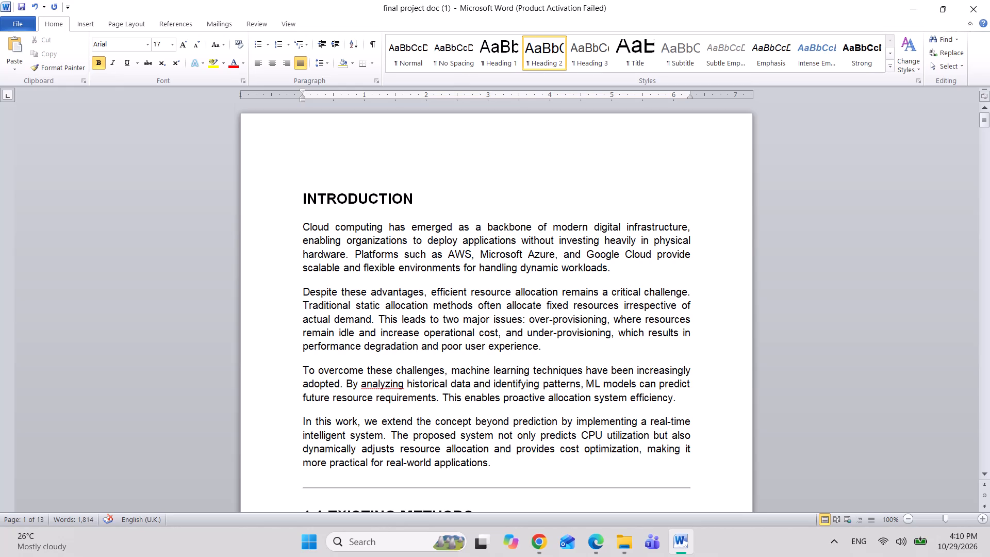
scroll(304, 182, "down", 1)
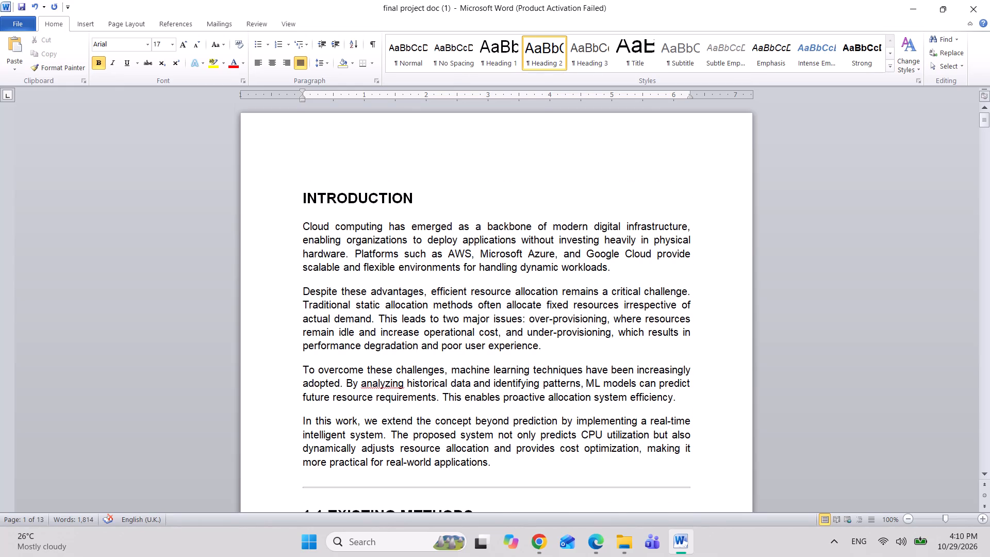
scroll(304, 182, "down", 2)
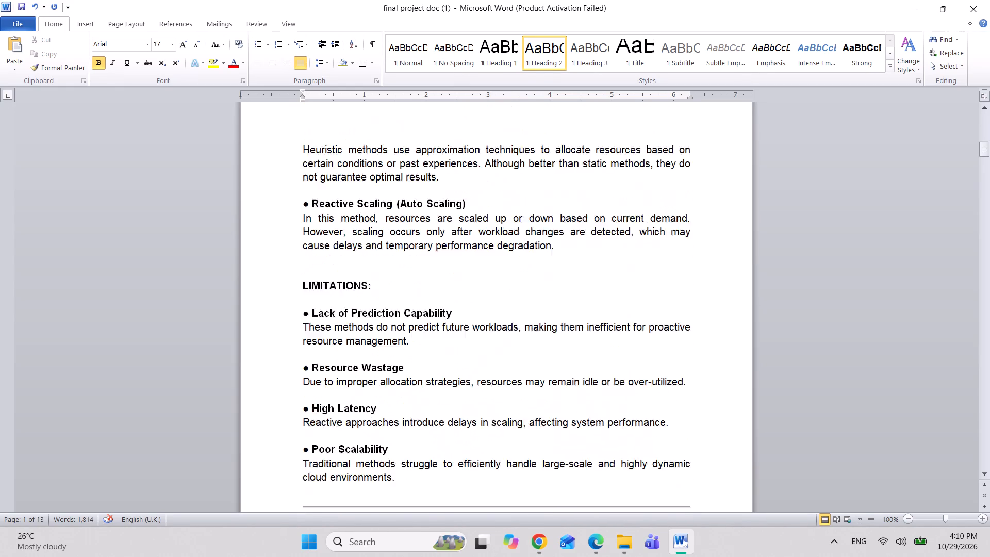
scroll(304, 182, "down", 2)
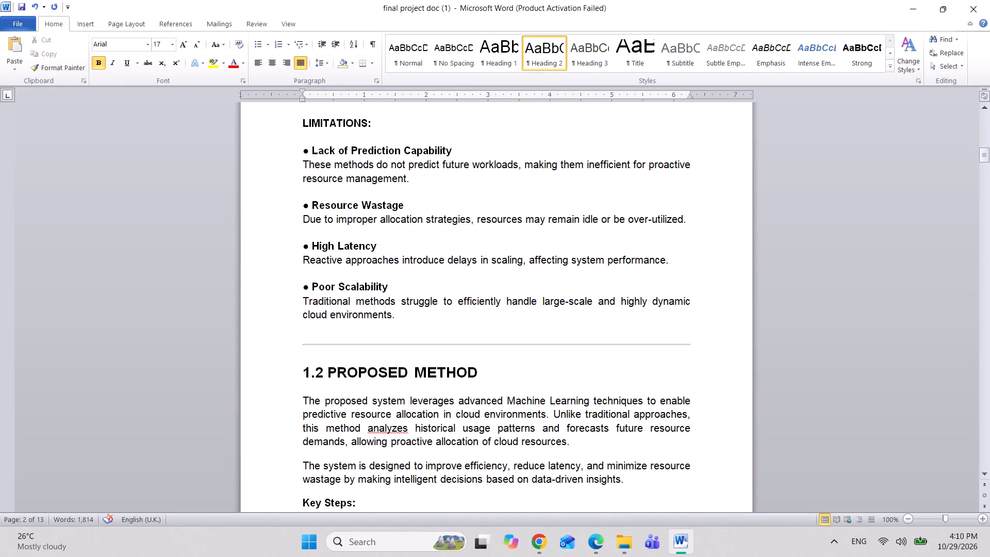
left_click(304, 182)
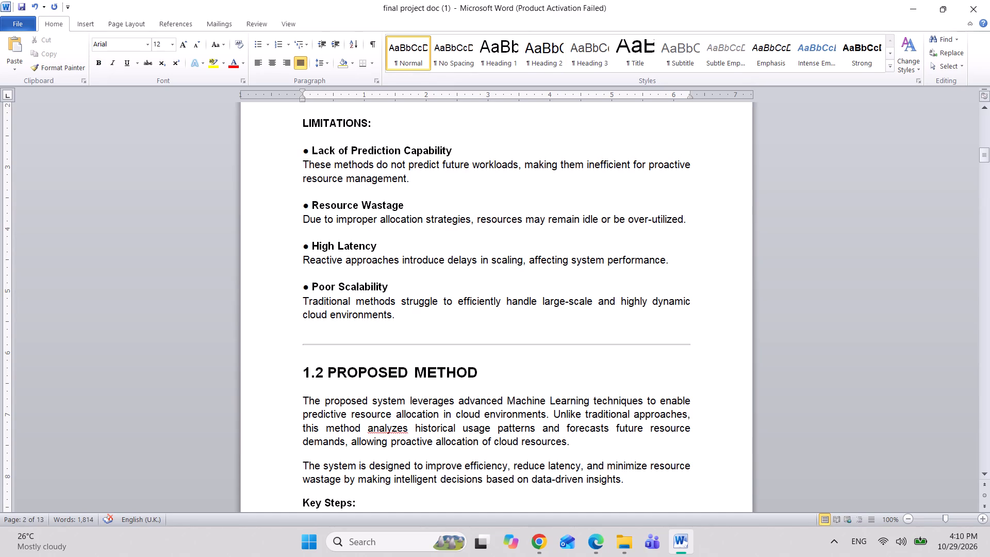
scroll(304, 182, "up", 1)
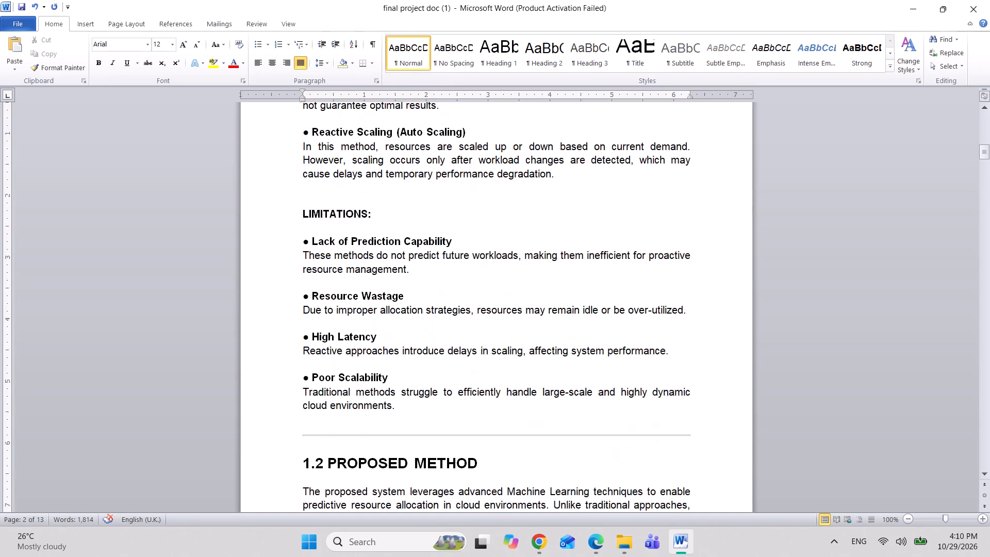
scroll(304, 182, "up", 6)
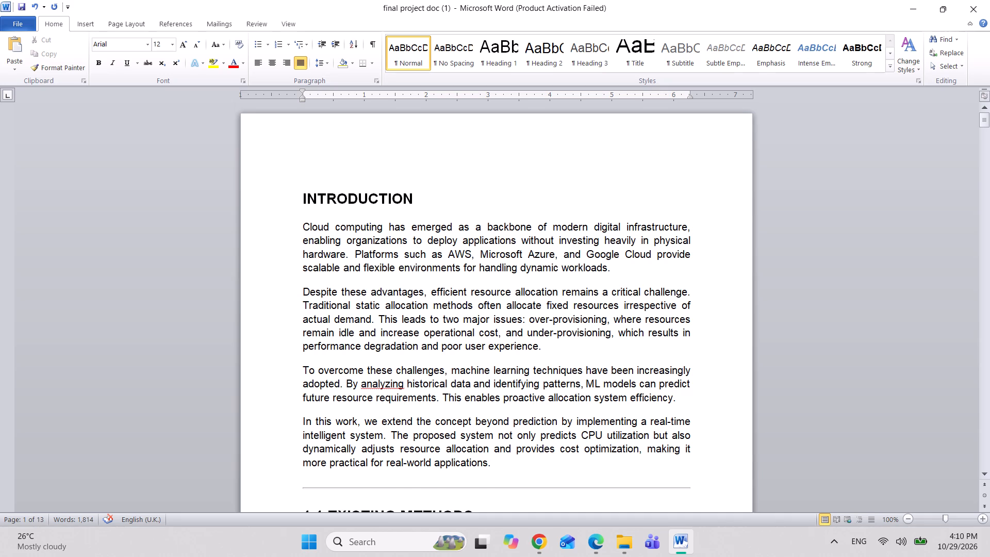
Review the page layout from the introduction through the methodology, Table 1, Figure 1, results and discussion sections.
scroll(304, 182, "down", 3)
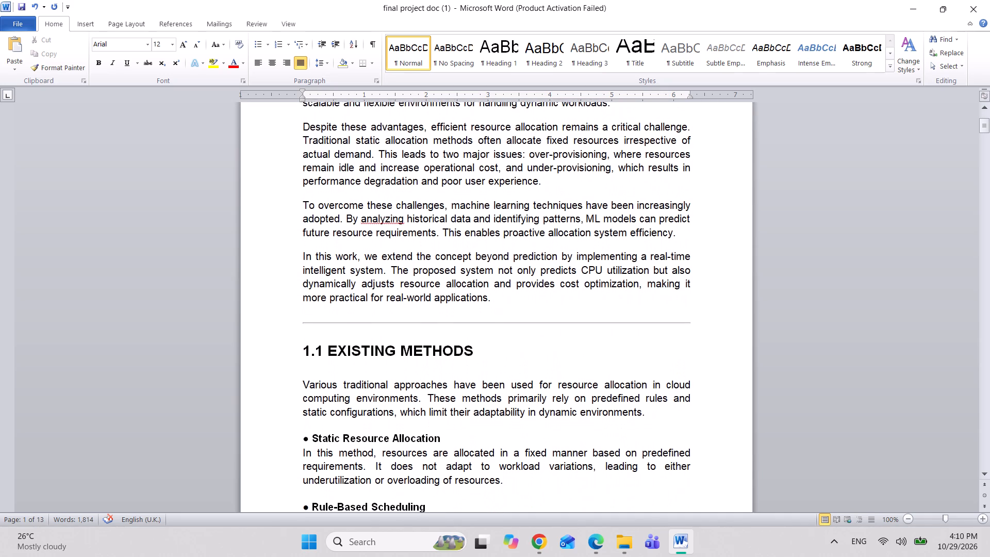
scroll(304, 182, "down", 3)
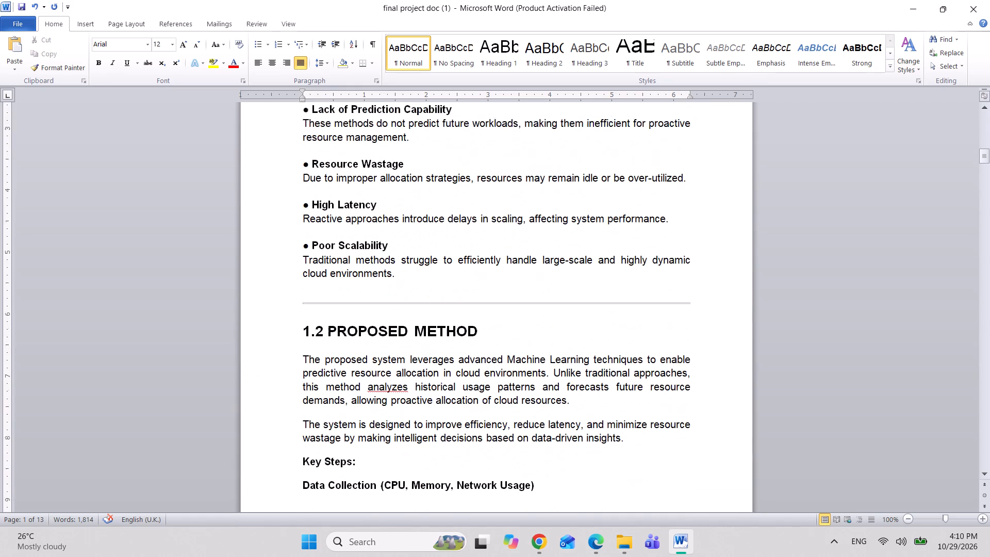
scroll(304, 182, "down", 4)
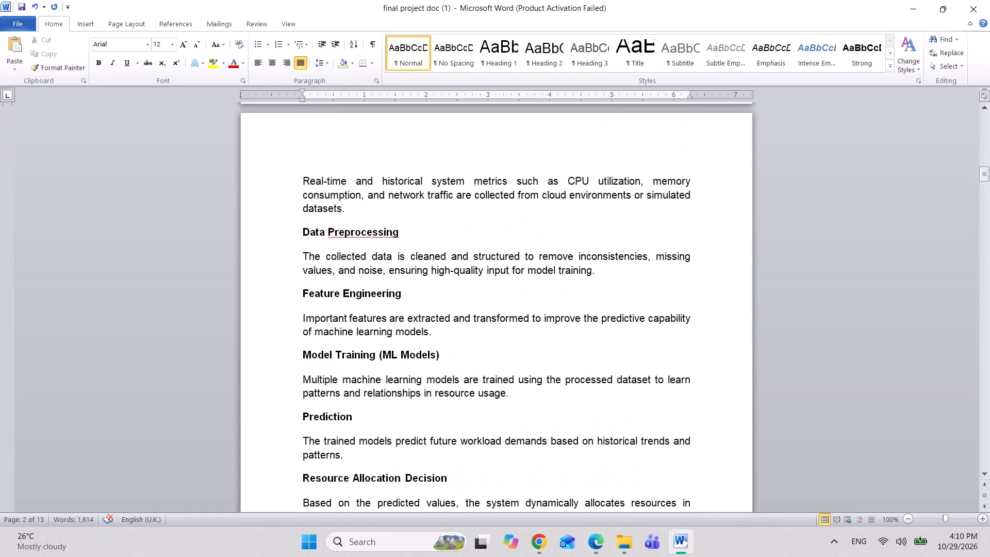
scroll(304, 182, "down", 4)
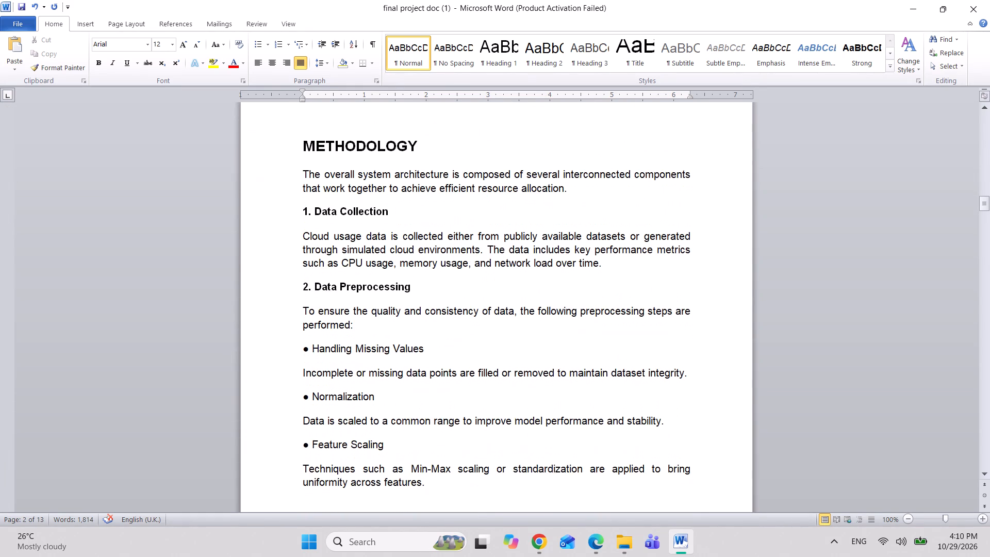
scroll(304, 182, "down", 4)
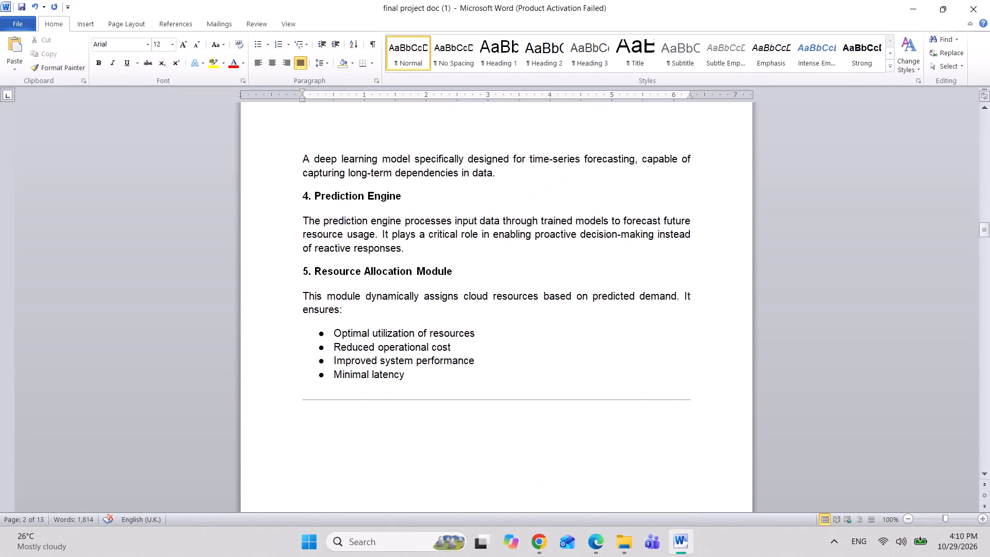
scroll(304, 182, "down", 4)
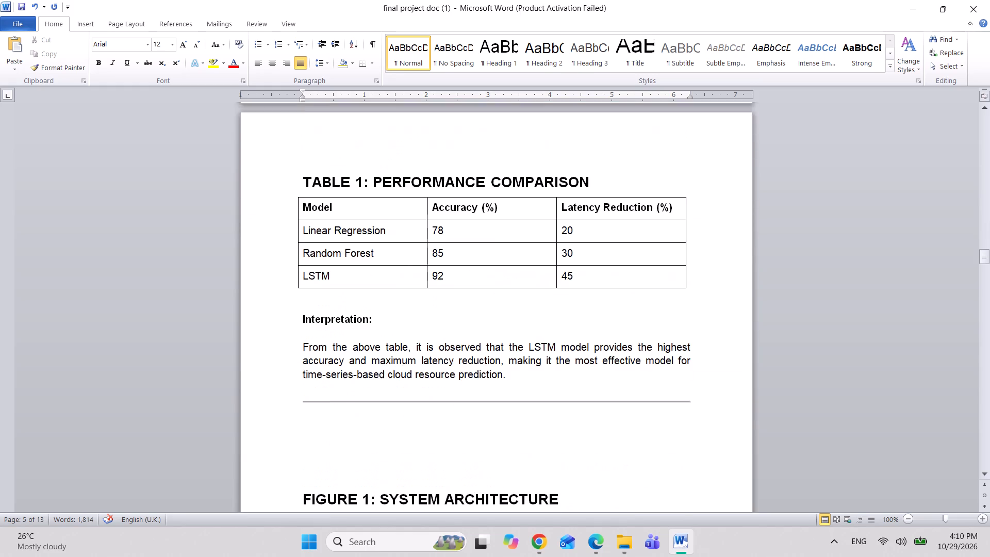
scroll(304, 182, "down", 5)
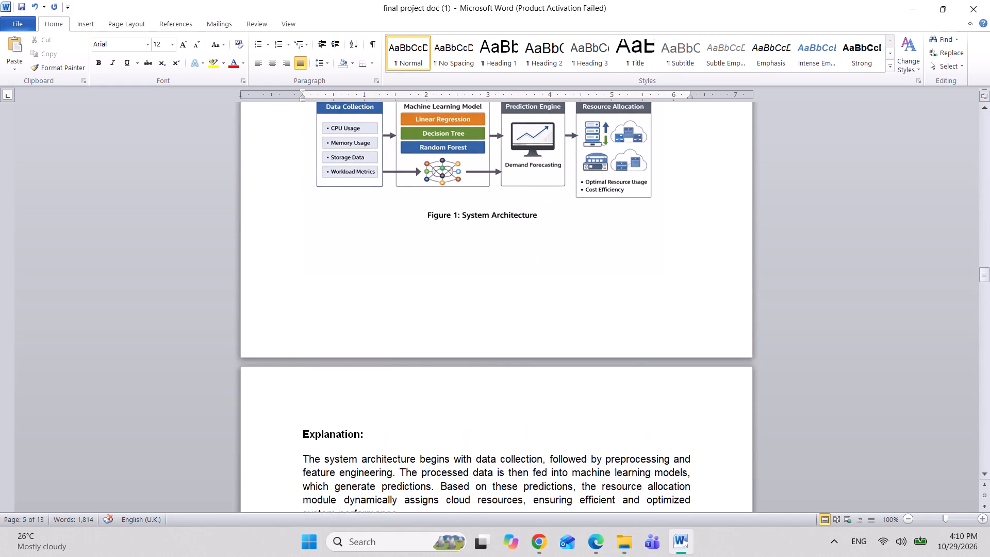
scroll(304, 182, "down", 4)
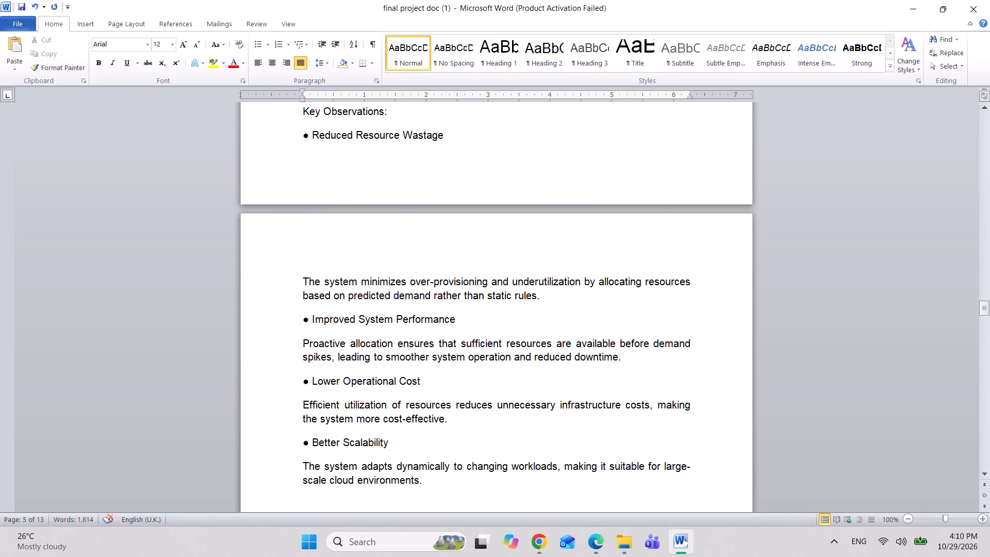
scroll(304, 182, "down", 3)
Remove four of the blank lines above the RESULTS AND DISCUSSION heading.
scroll(304, 182, "up", 3)
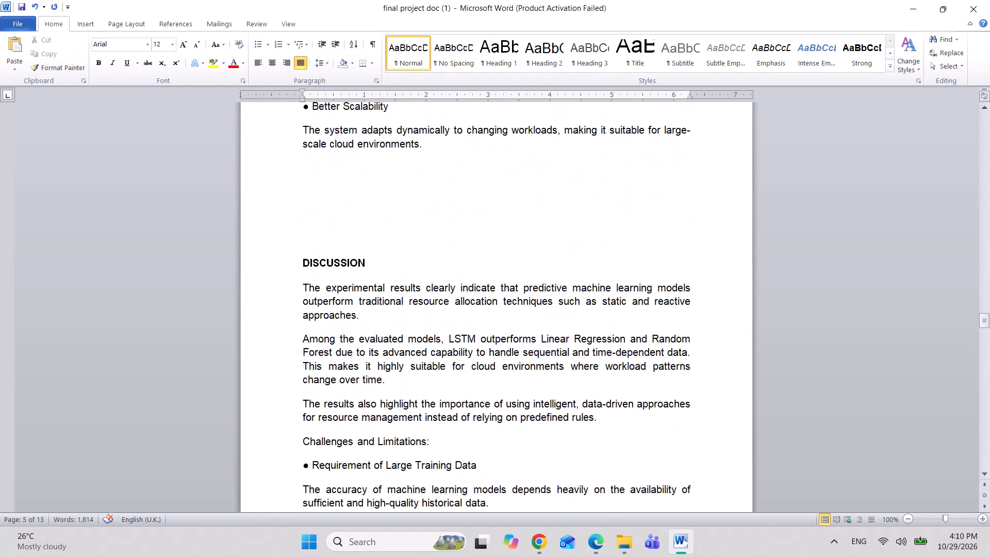
scroll(304, 182, "up", 3)
scroll(304, 182, "down", 1)
scroll(304, 182, "up", 2)
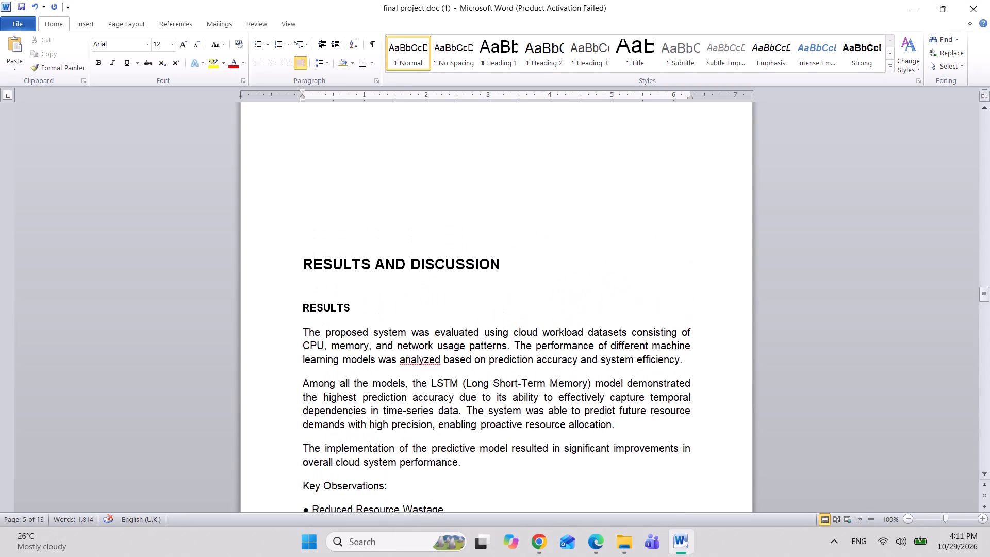
scroll(304, 182, "up", 1)
left_click(292, 281)
left_click(292, 281)
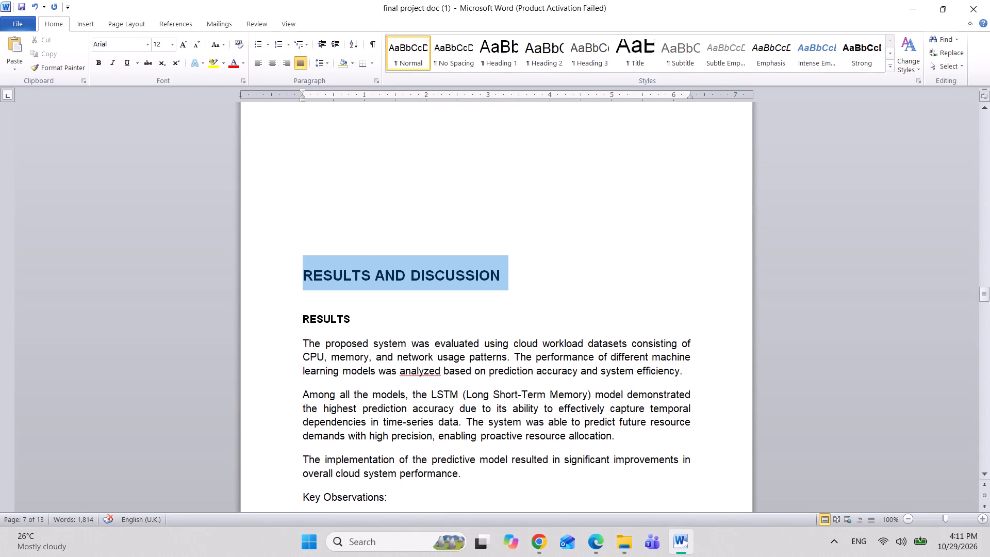
left_click(299, 281)
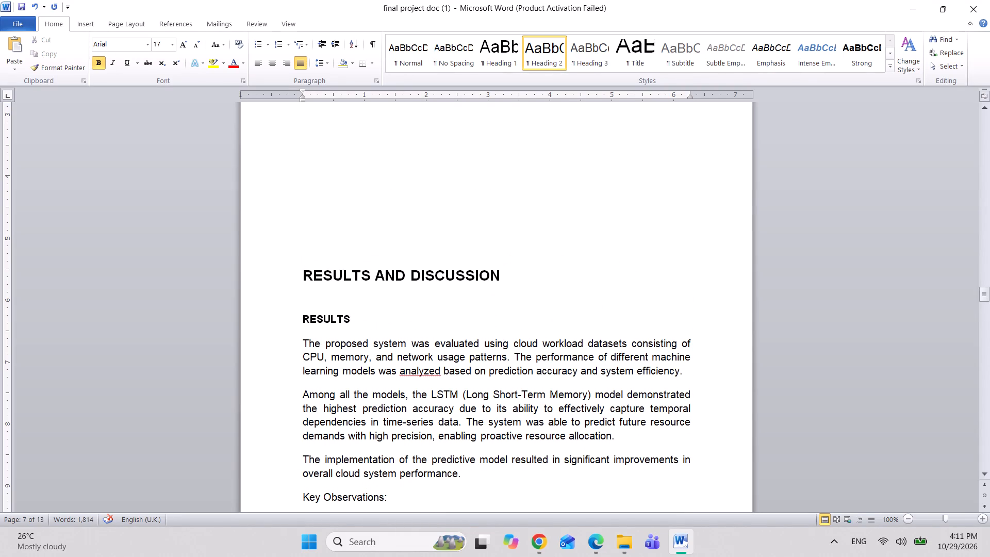
key("BackSpace")
key("BackSpace")
key("BackSpace")
key("BackSpace")
Add eight more blank lines before the FIGURE 1: SYSTEM ARCHITECTURE heading so it starts a new page.
scroll(299, 281, "up", 1)
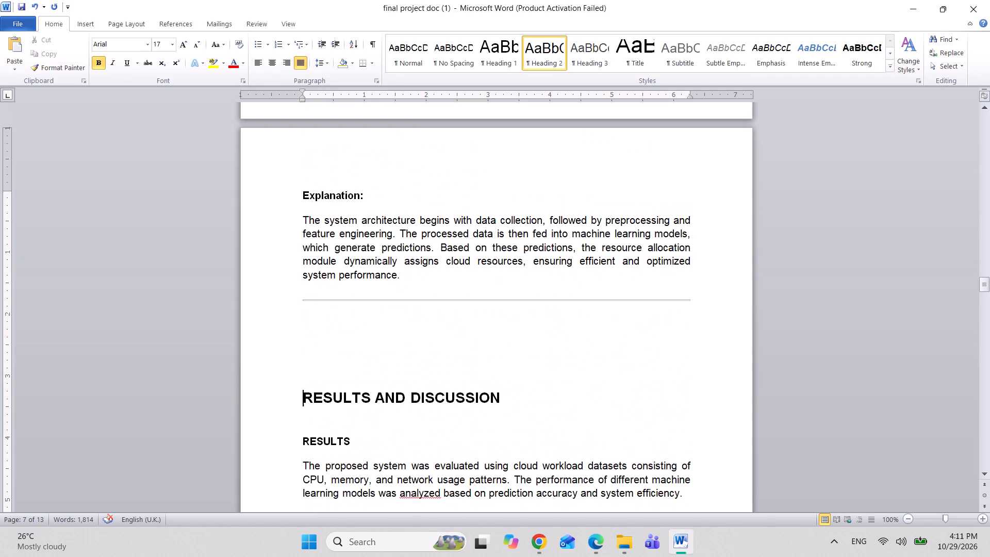
scroll(299, 281, "up", 2)
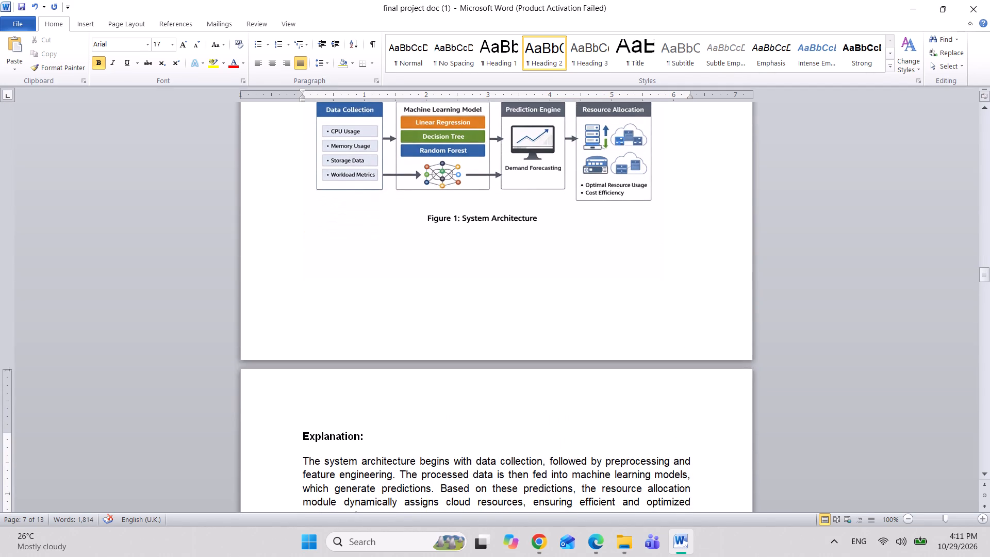
scroll(299, 281, "up", 1)
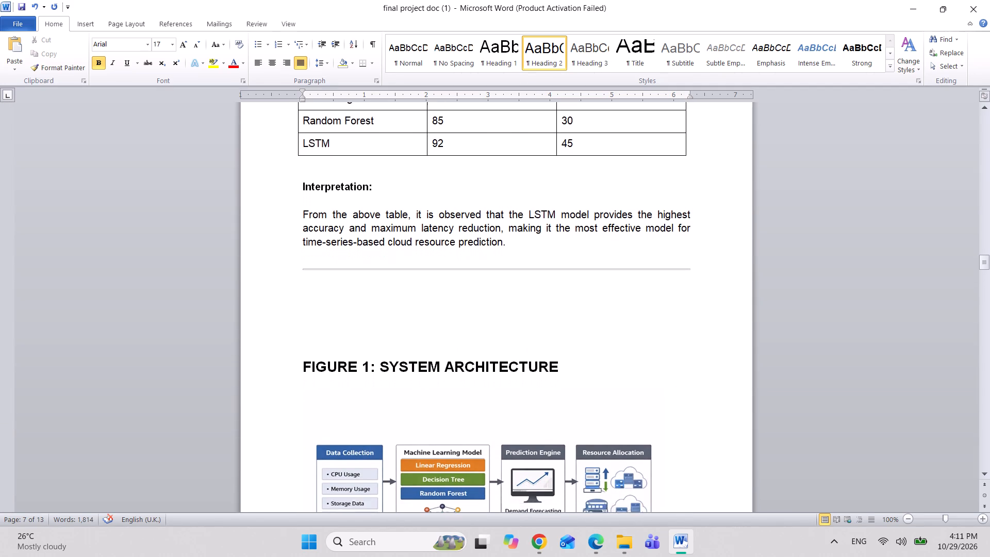
left_click(291, 340)
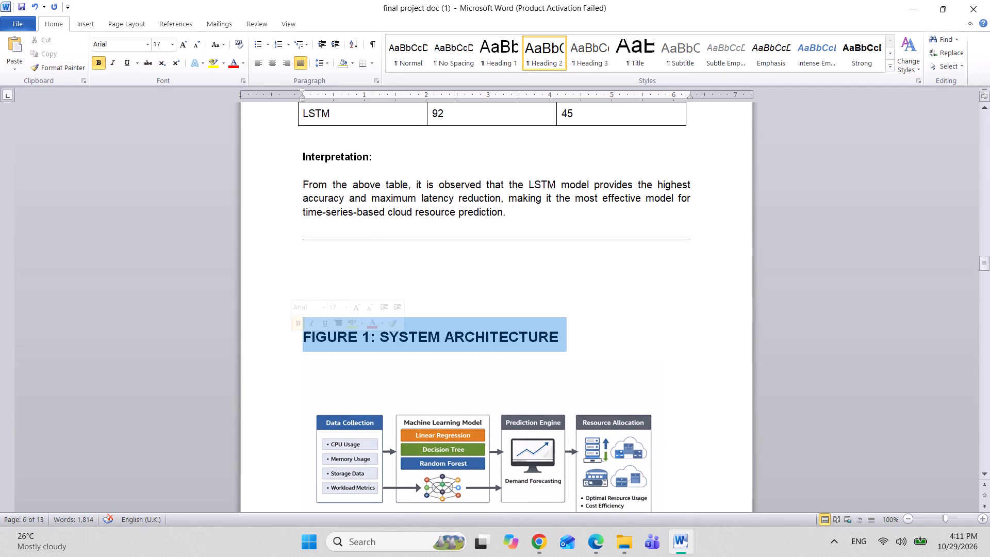
left_click(291, 340)
left_click(291, 340)
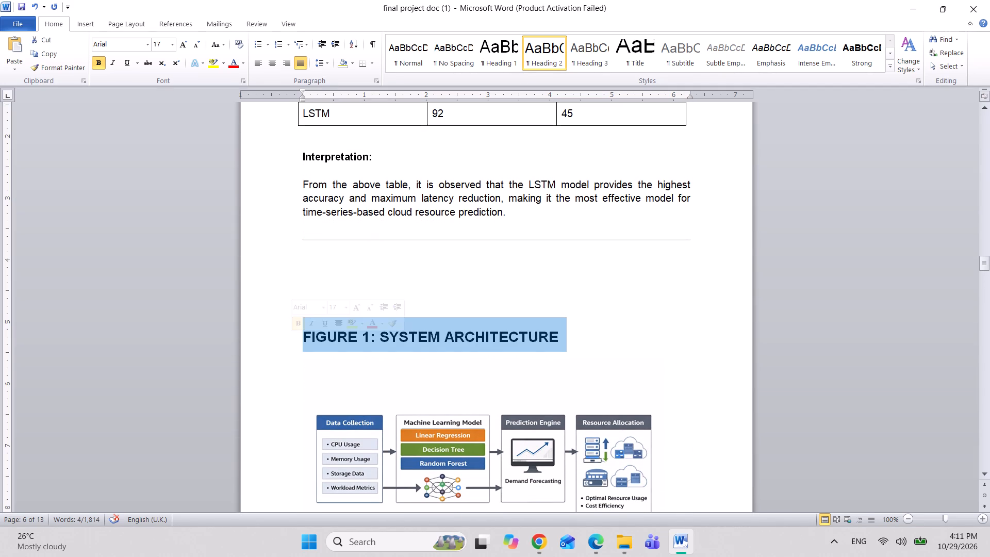
left_click(297, 340)
left_click(297, 340)
left_click(297, 340)
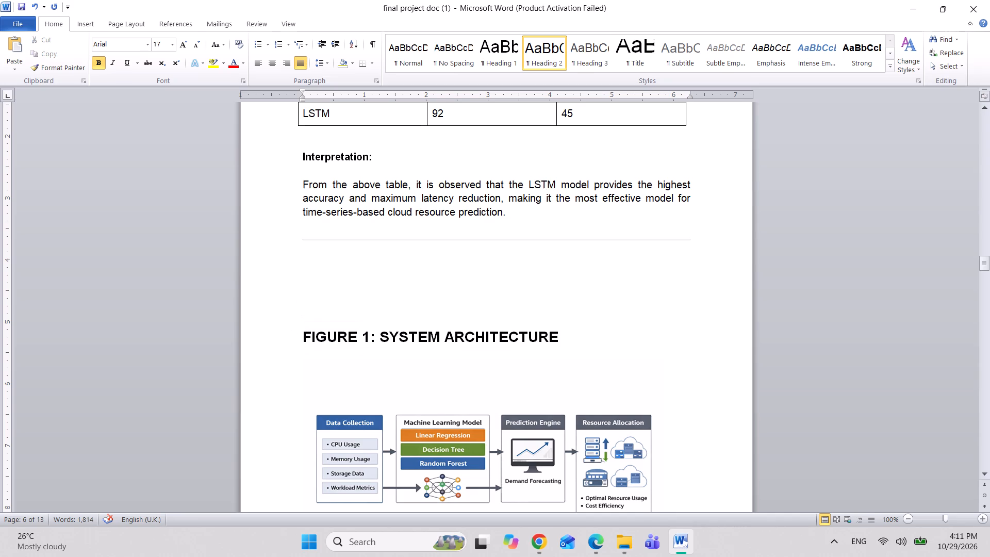
key("BackSpace")
key("Return")
key("Return")
key("Return")
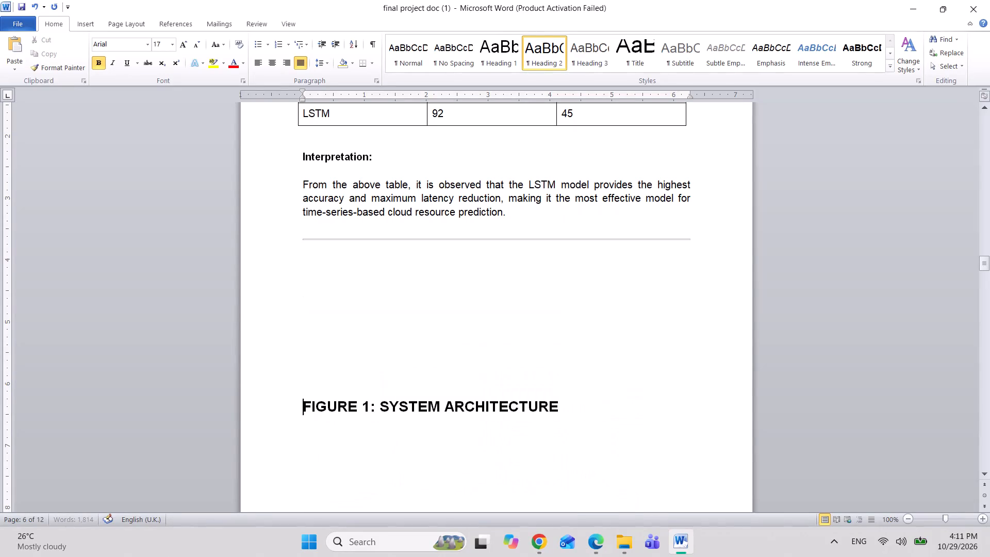
key("Return")
key("Return")
key("Return")
key("Return")
key("Return")
key("Return")
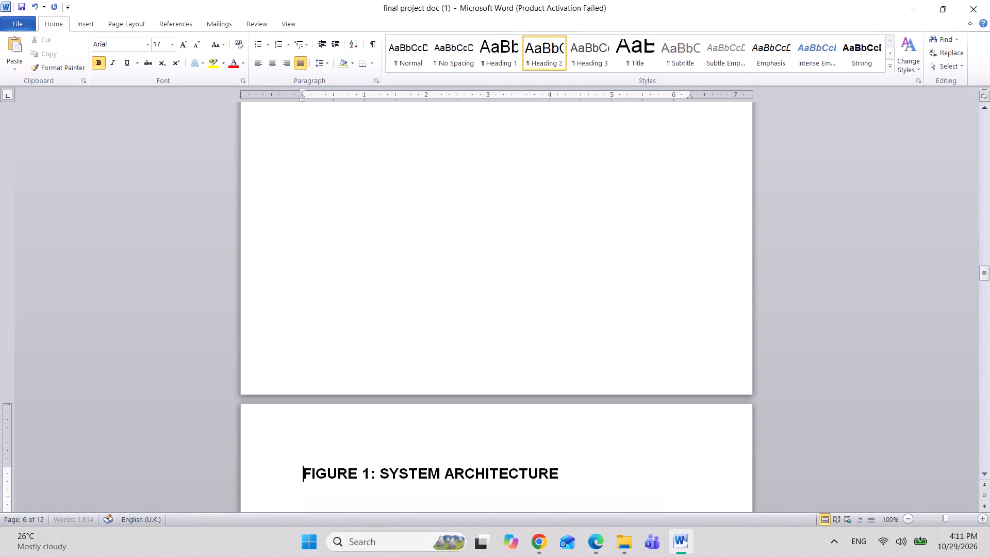
Review the page layout from the introduction through Table 1 and the Figure 1: System Architecture page.
scroll(297, 340, "up", 6)
scroll(297, 340, "up", 19)
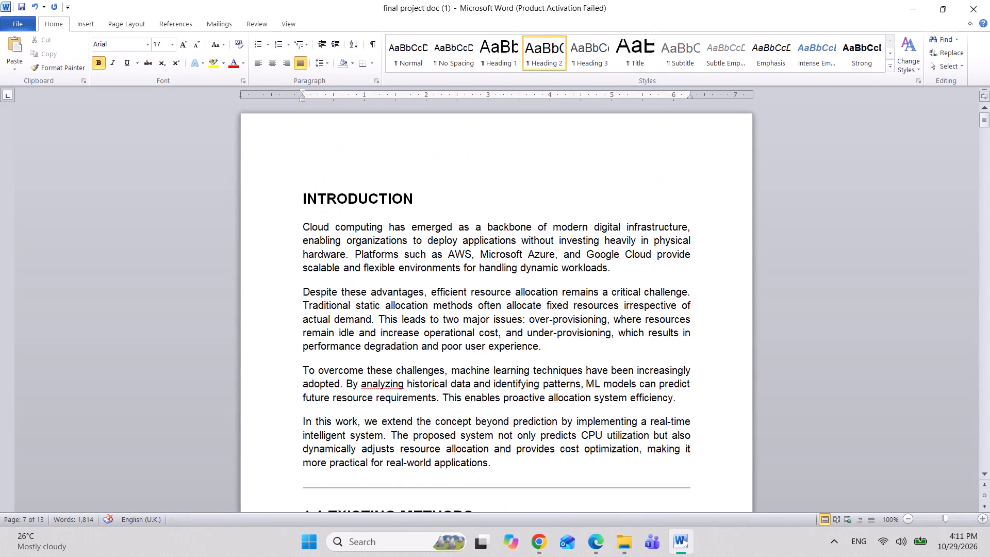
scroll(297, 340, "up", 3)
scroll(297, 340, "down", 3)
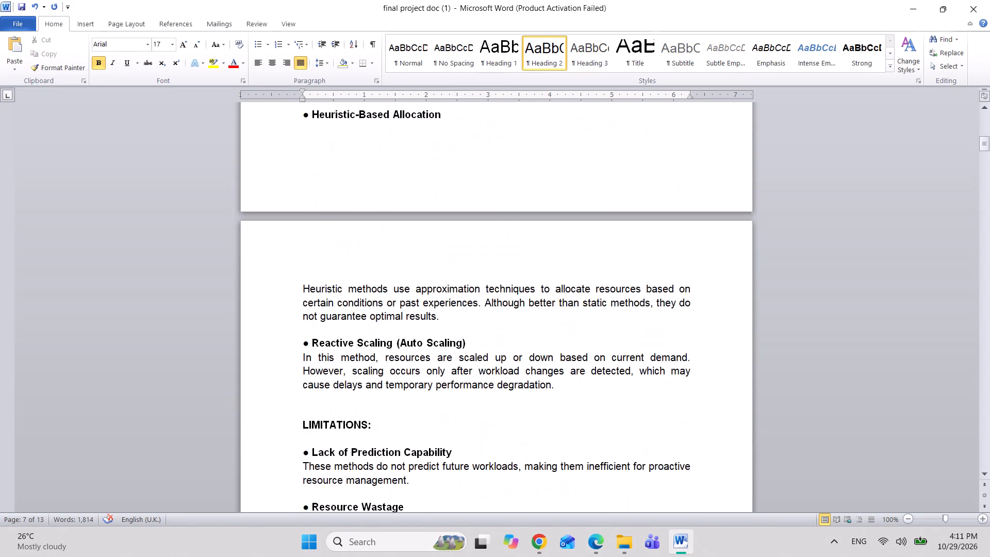
scroll(297, 340, "down", 3)
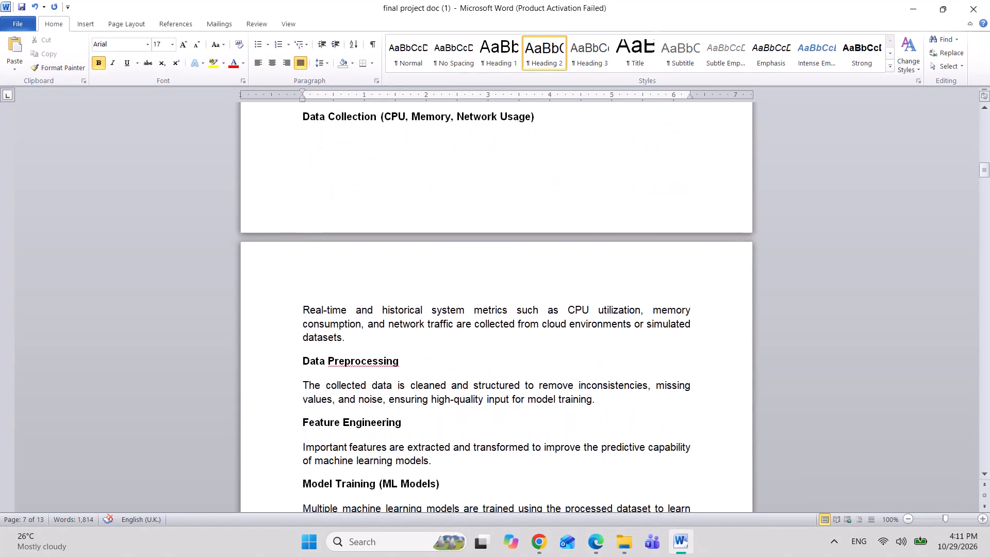
scroll(297, 340, "down", 5)
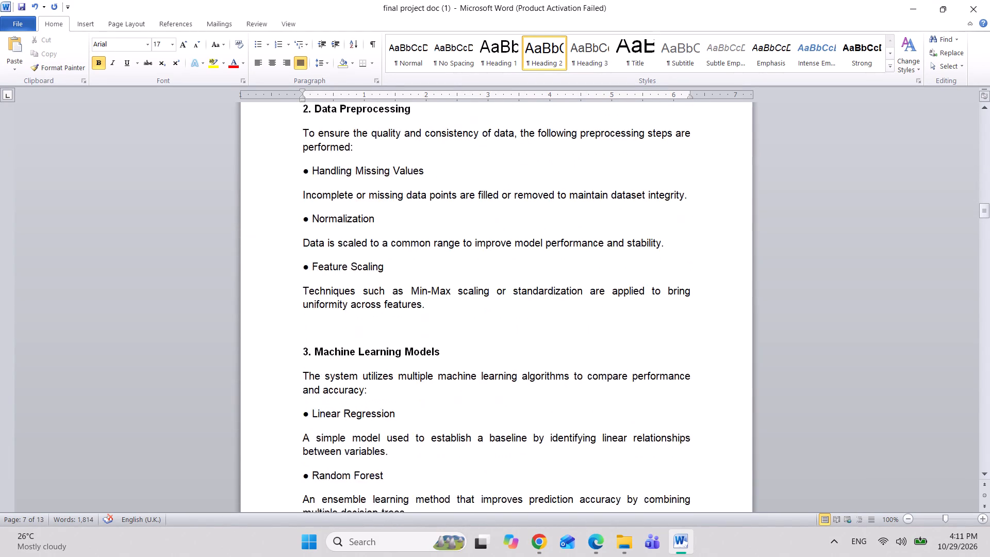
scroll(297, 340, "down", 4)
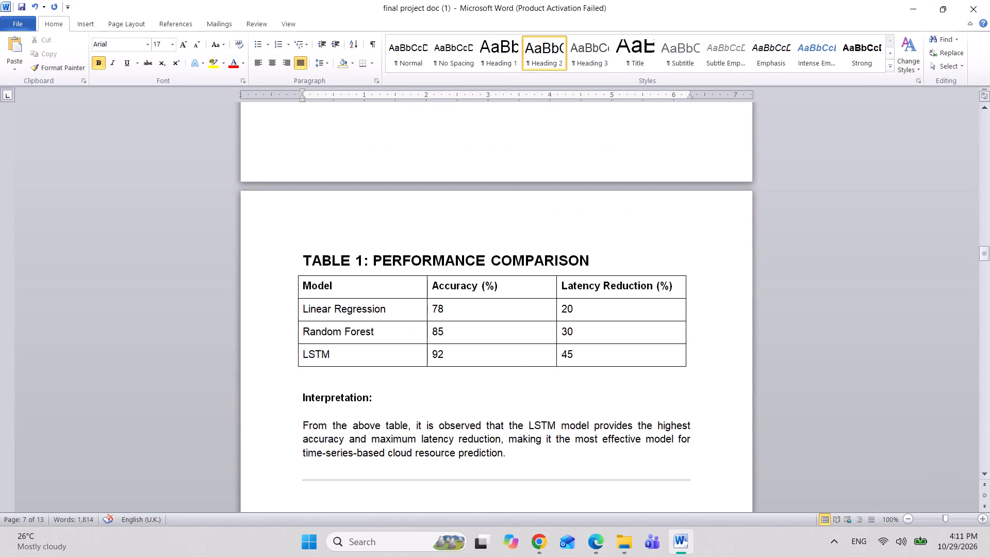
scroll(297, 340, "down", 4)
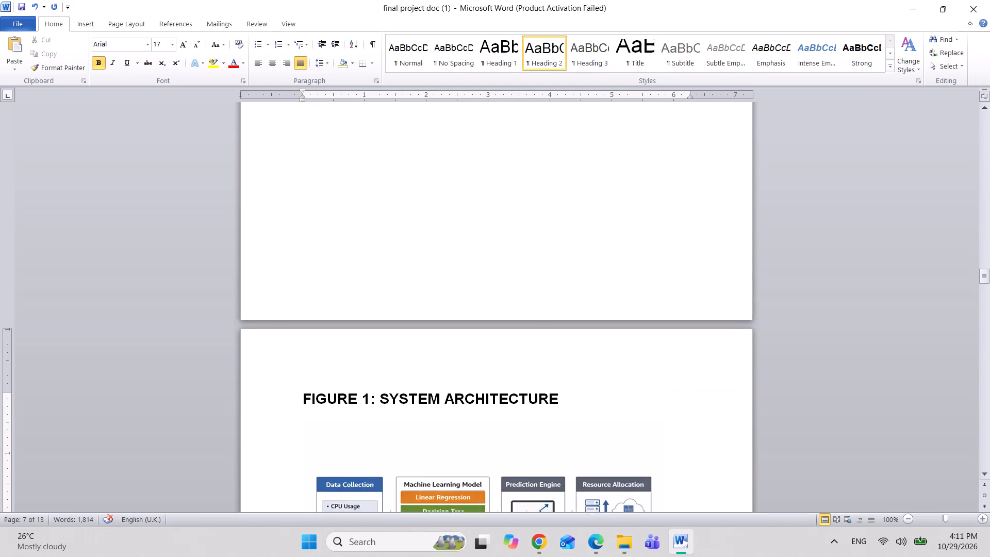
scroll(297, 340, "down", 3)
scroll(297, 340, "up", 1)
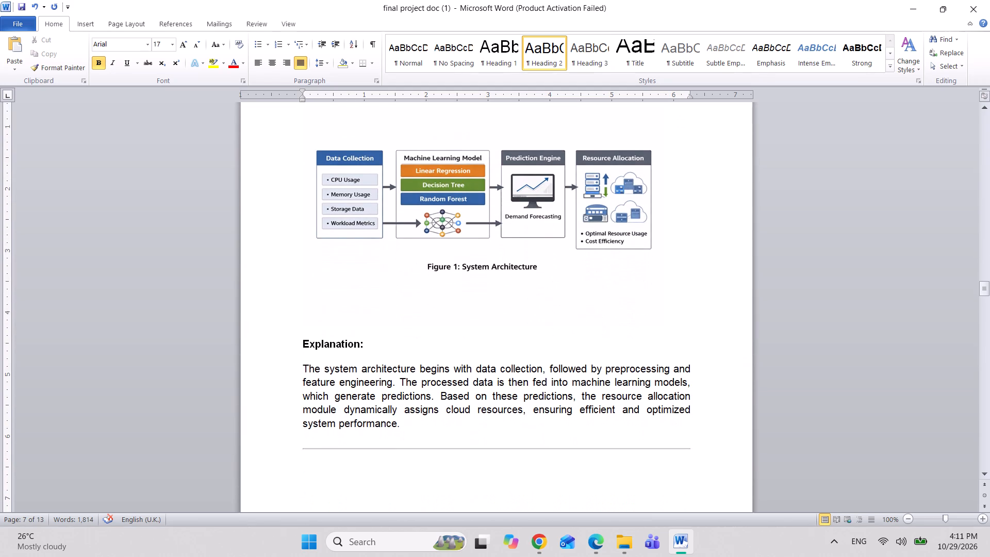
scroll(297, 340, "up", 4)
scroll(297, 340, "right", 1)
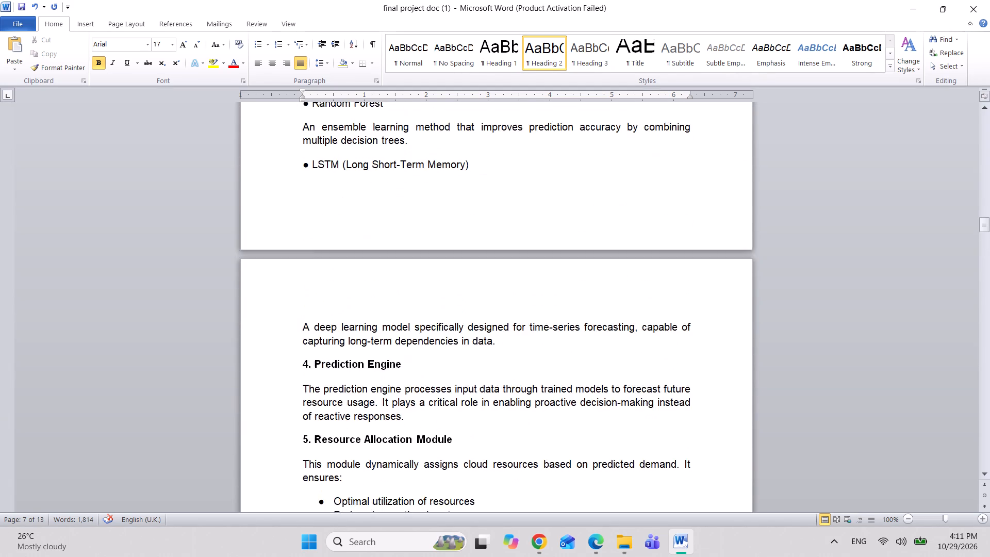
scroll(297, 340, "right", 1)
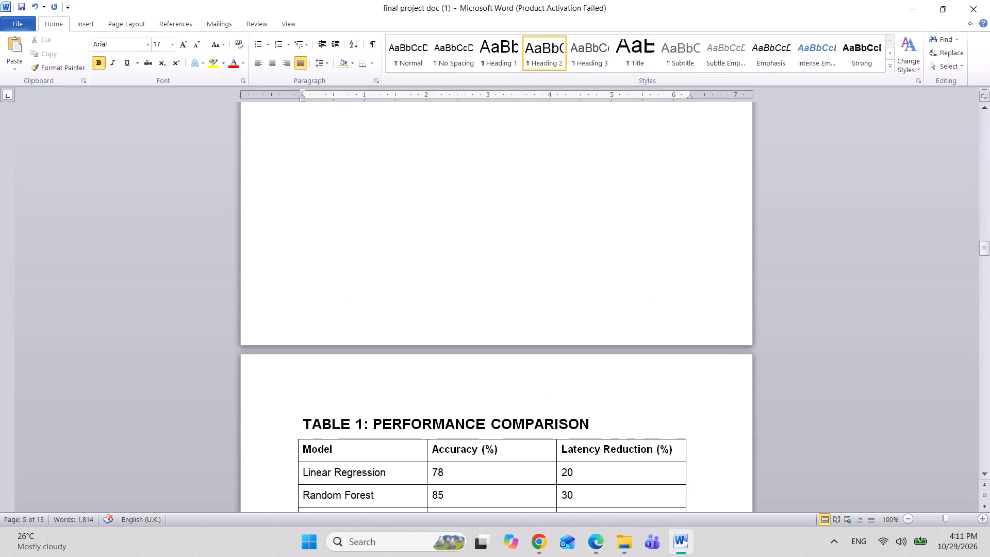
Add four blank lines before the RESULTS AND DISCUSSION heading so it starts a new page.
scroll(277, 413, "down", 4)
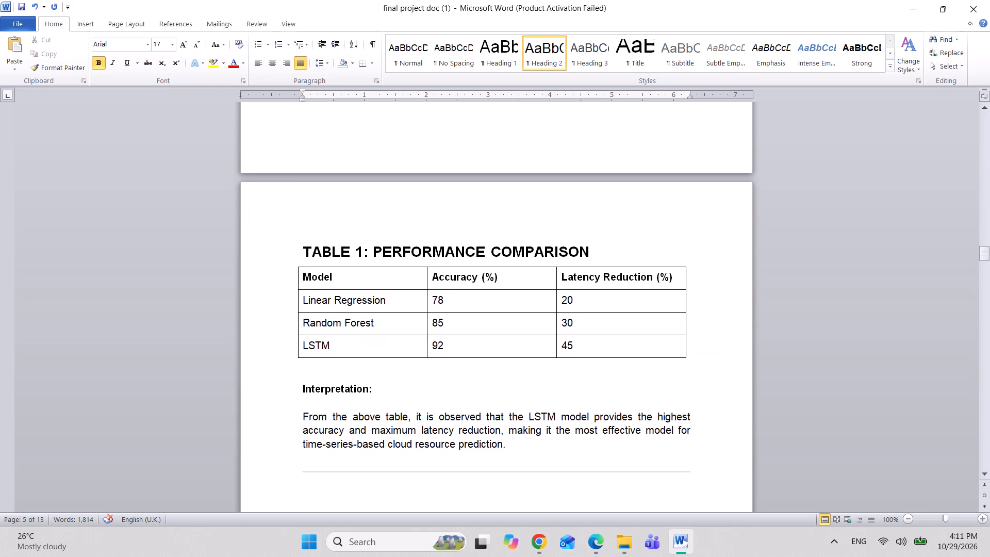
scroll(277, 413, "down", 4)
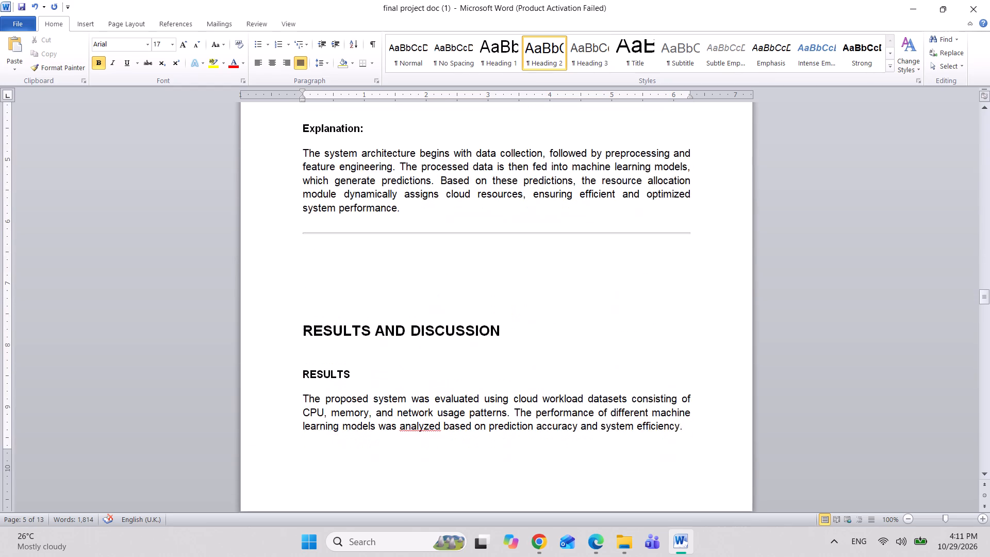
scroll(277, 413, "down", 1)
scroll(277, 413, "up", 1)
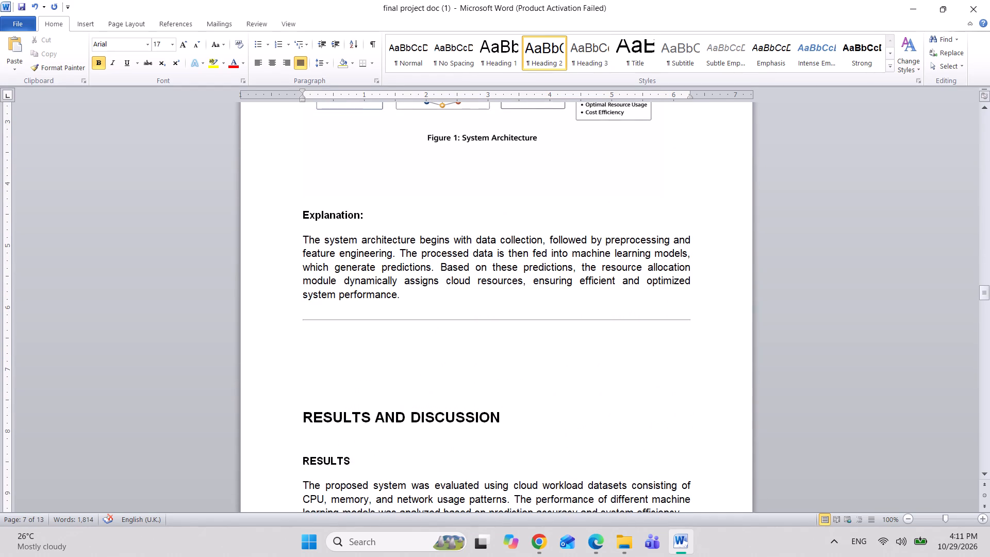
left_click(295, 417)
key("Return")
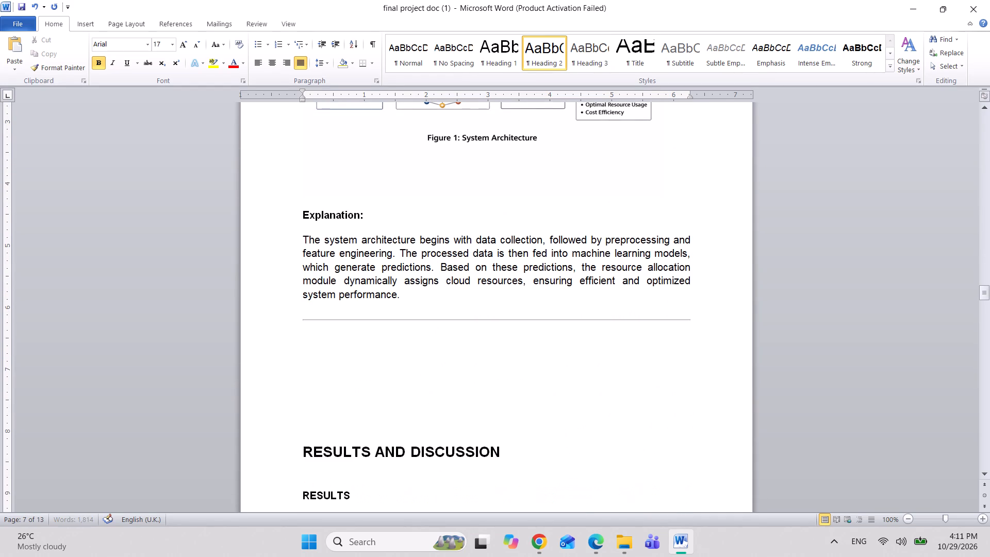
key("Return")
key("Return")
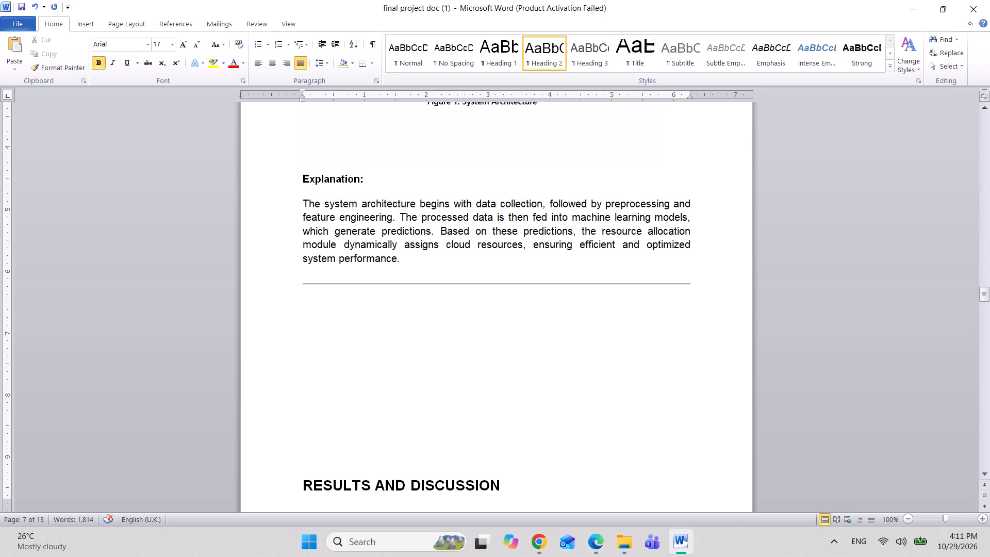
key("Return")
scroll(295, 417, "up", 1)
scroll(295, 417, "down", 2)
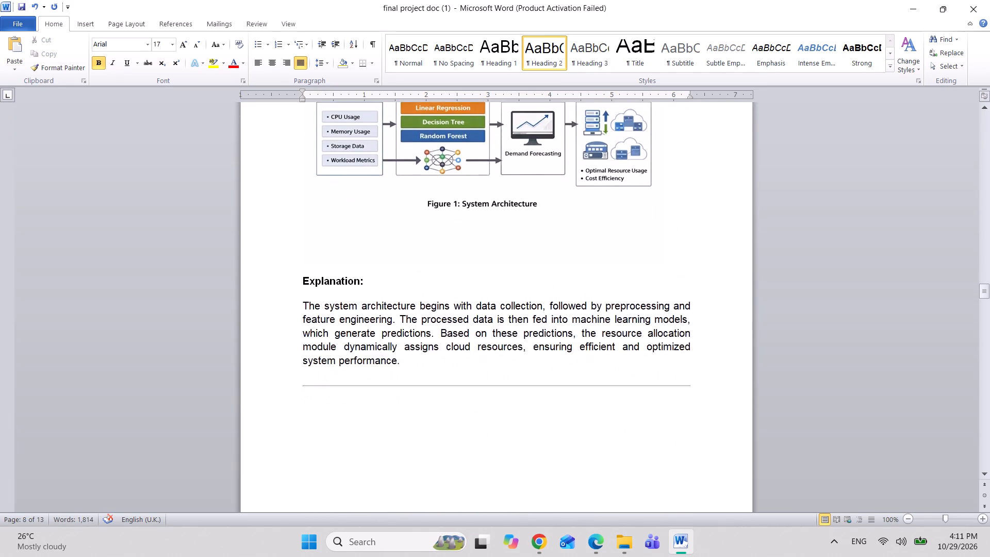
Remove the three blank lines above the FIGURE 2: PREDICTION VS ACTUAL RESOURCE USAGE heading so it sits at the top of its page.
scroll(295, 417, "down", 3)
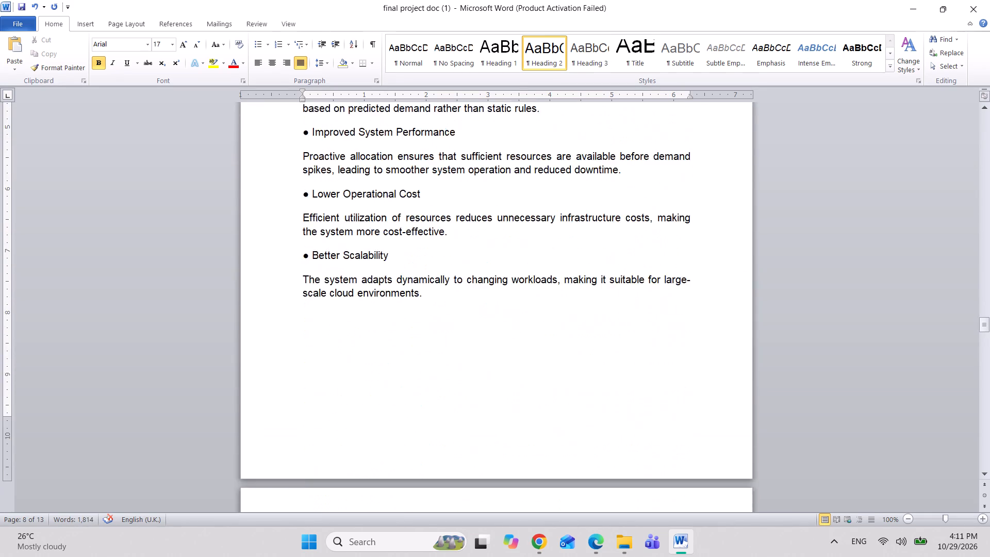
scroll(295, 417, "down", 3)
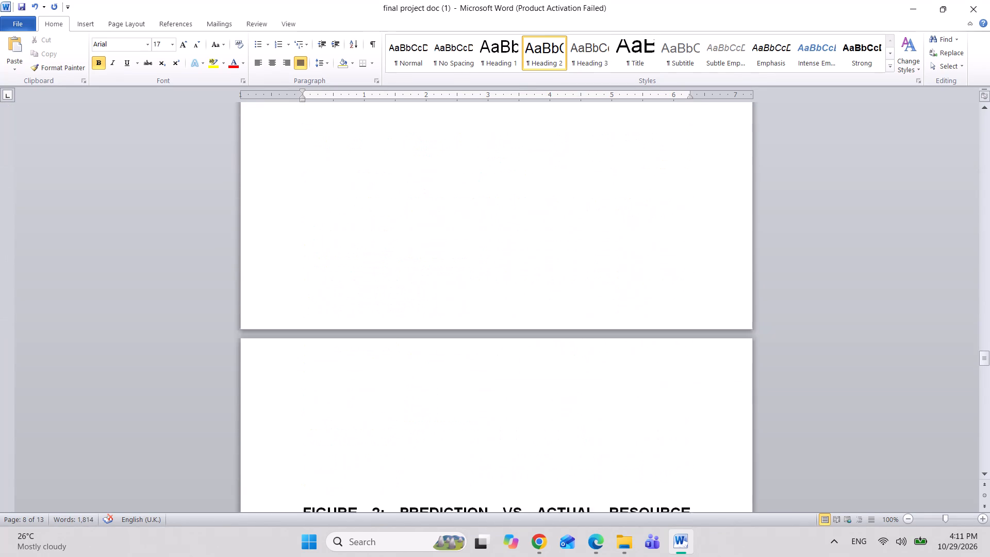
scroll(295, 417, "down", 2)
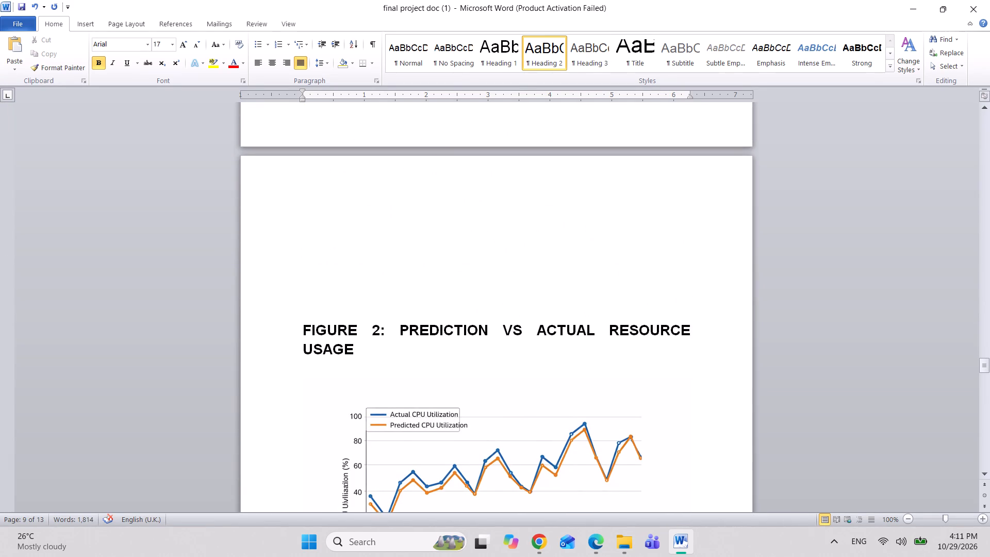
left_click(300, 326)
key("BackSpace")
key("BackSpace")
key("BackSpace")
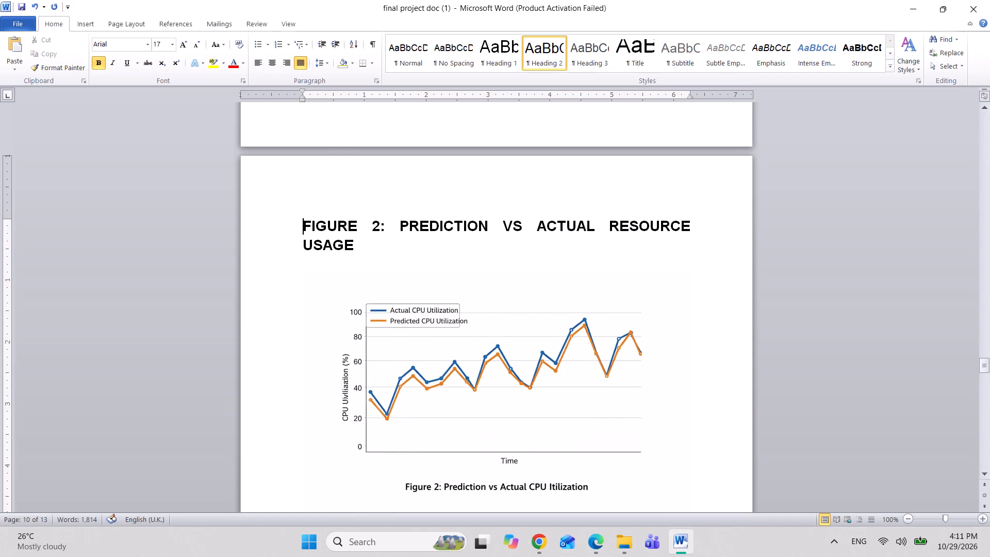
key("BackSpace")
key("Return")
Remove the blank lines above the REFERENCES heading so it sits at the top of its page.
scroll(300, 326, "down", 4)
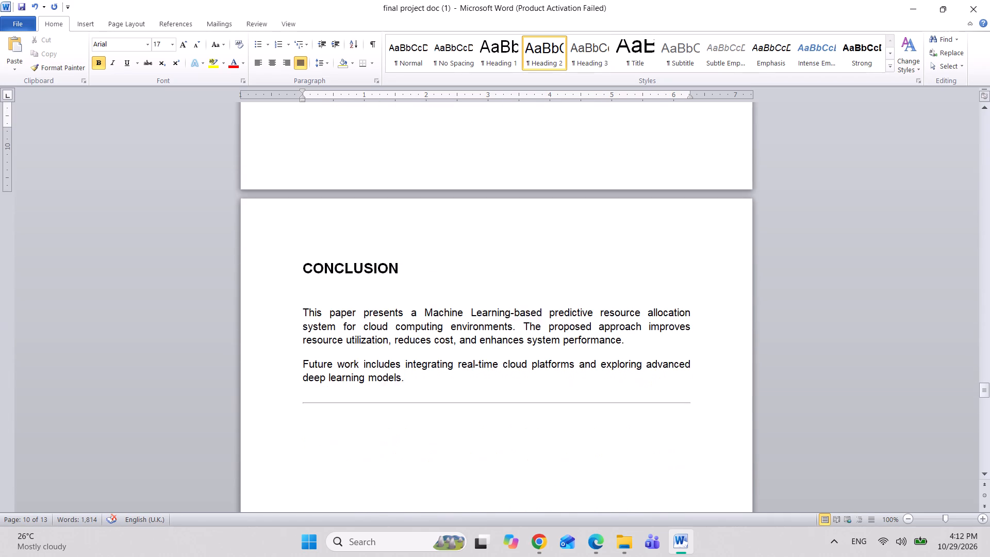
scroll(300, 326, "down", 4)
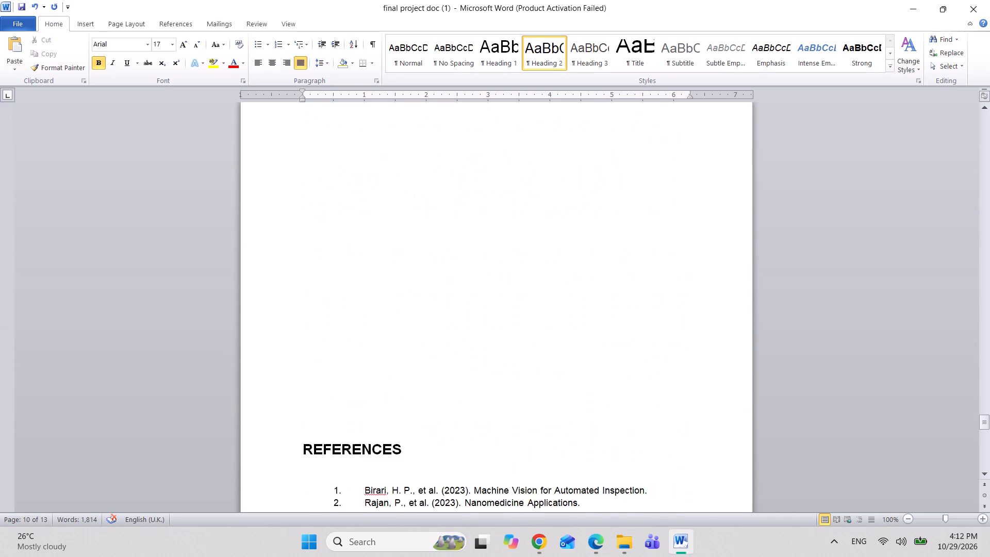
scroll(300, 326, "down", 1)
left_click(299, 227)
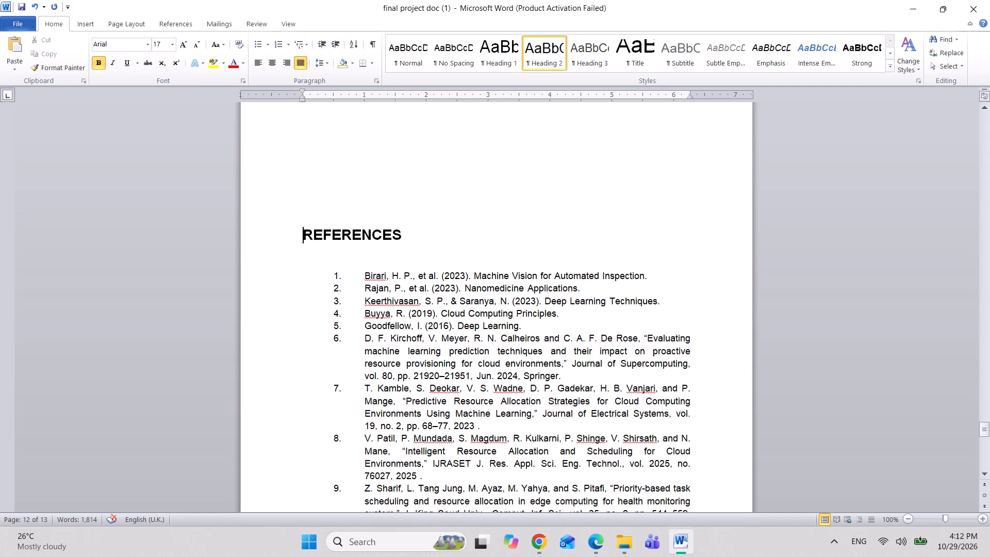
key("BackSpace")
key("BackSpace")
key("BackSpace")
scroll(299, 227, "up", 1)
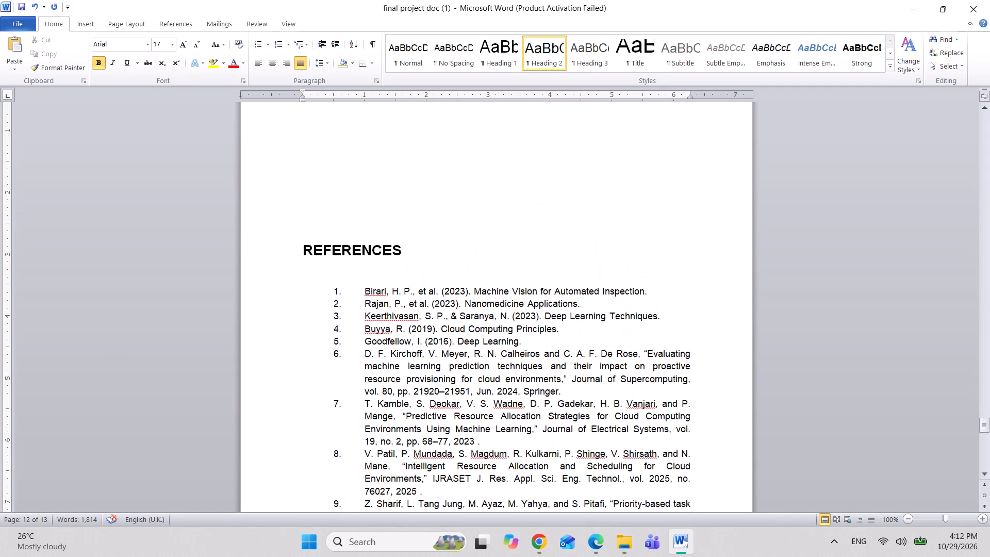
key("BackSpace")
key("BackSpace")
scroll(299, 227, "up", 1)
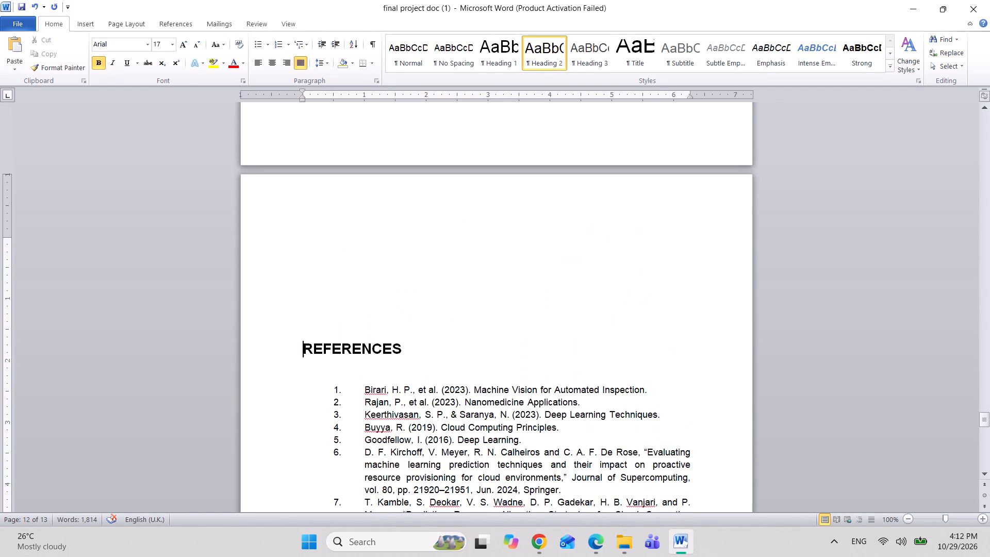
key("BackSpace")
key("BackSpace")
key("BackSpace")
key("BackSpace")
key("Return")
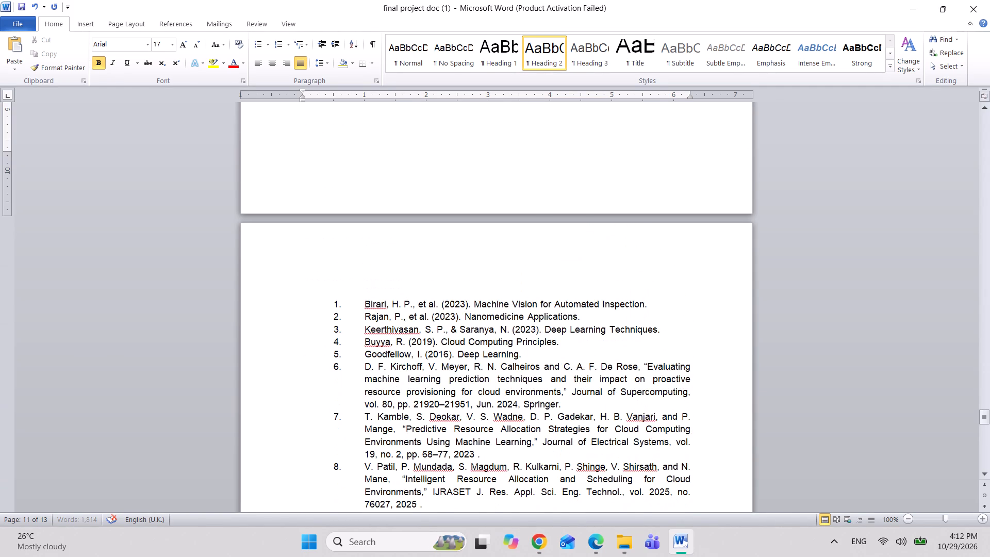
Check the document back to the introduction and save it under its existing name.
scroll(299, 227, "down", 3)
scroll(299, 227, "up", 4)
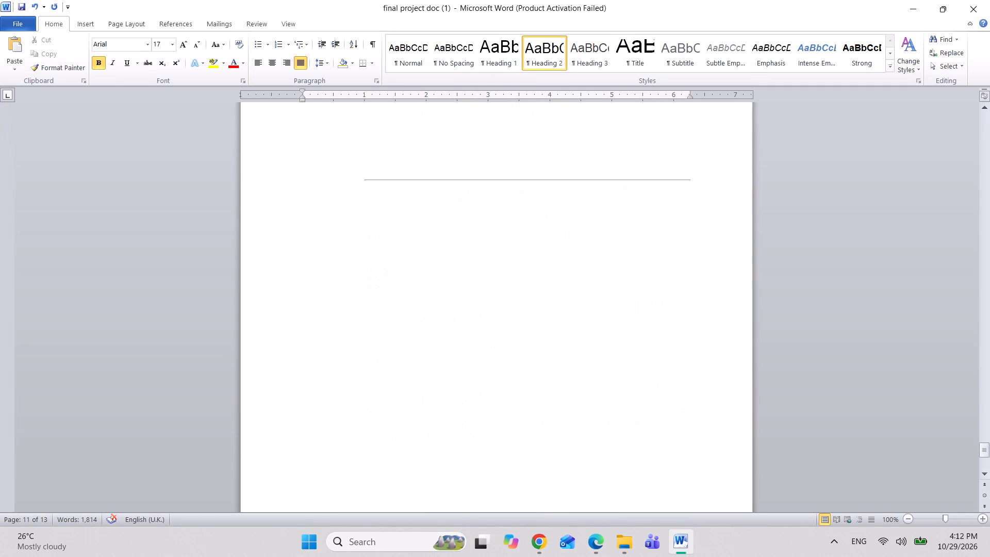
scroll(299, 227, "up", 15)
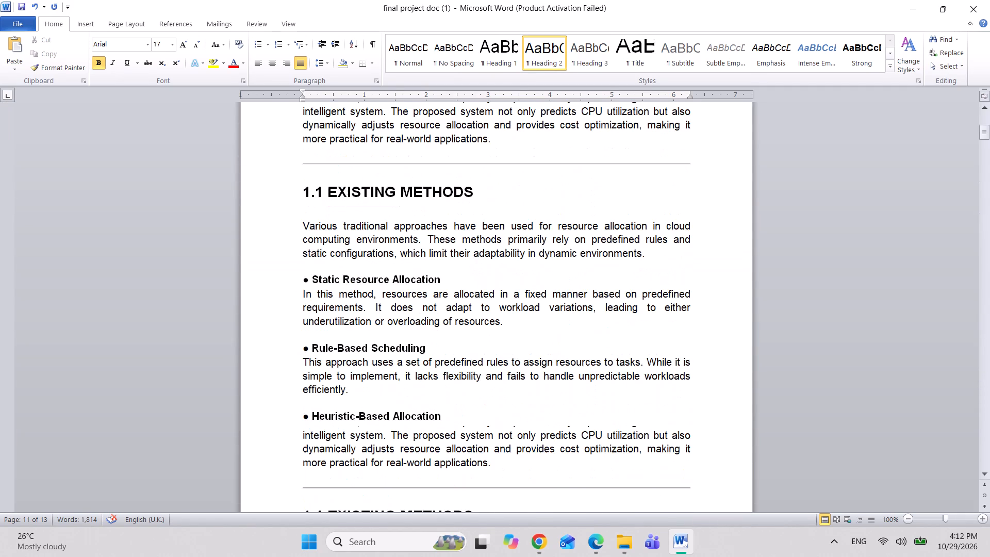
scroll(299, 227, "up", 7)
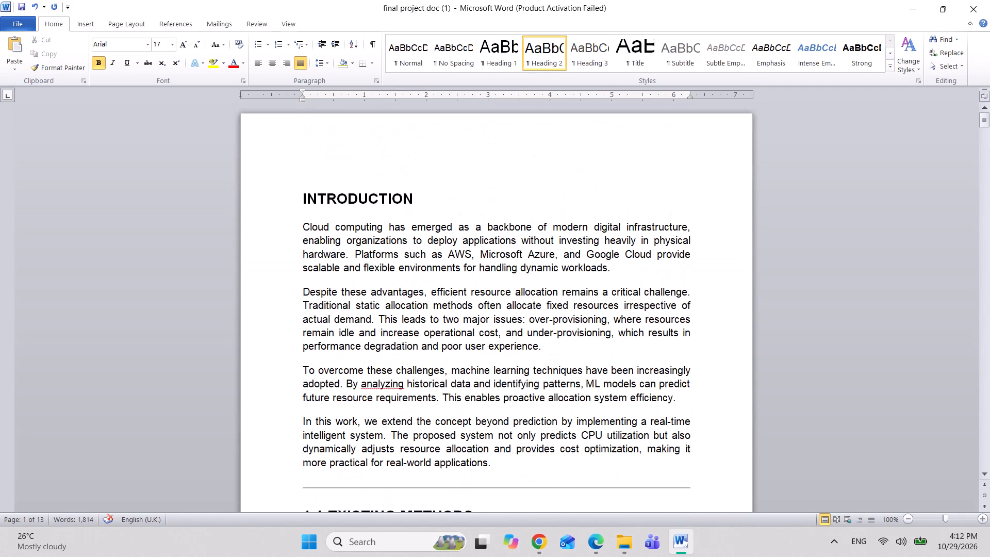
left_click(27, 6)
Save a copy of the document in folder 2 as "final project doc (1) 0".
left_click(10, 8)
left_click_drag(115, 214, 23, 27)
left_click(23, 27)
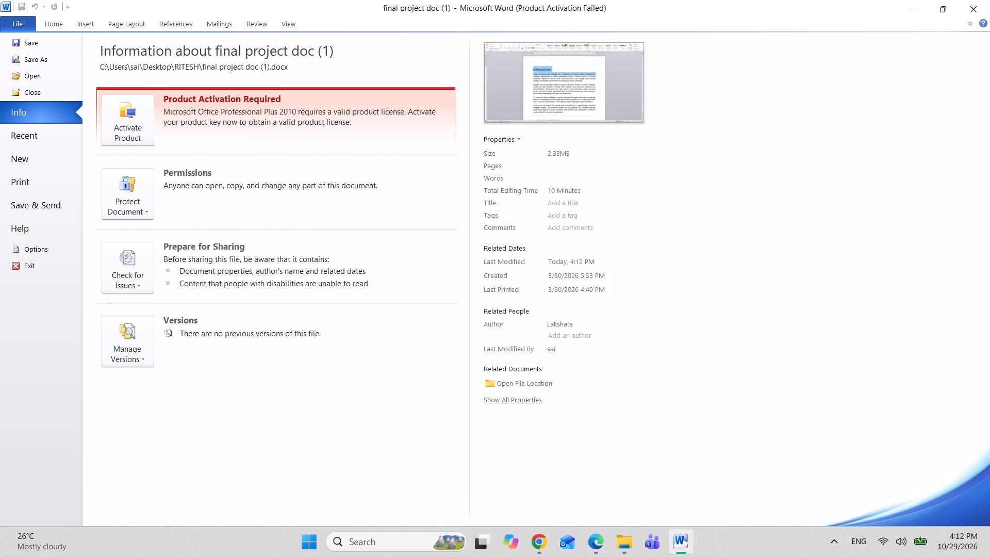
left_click(56, 65)
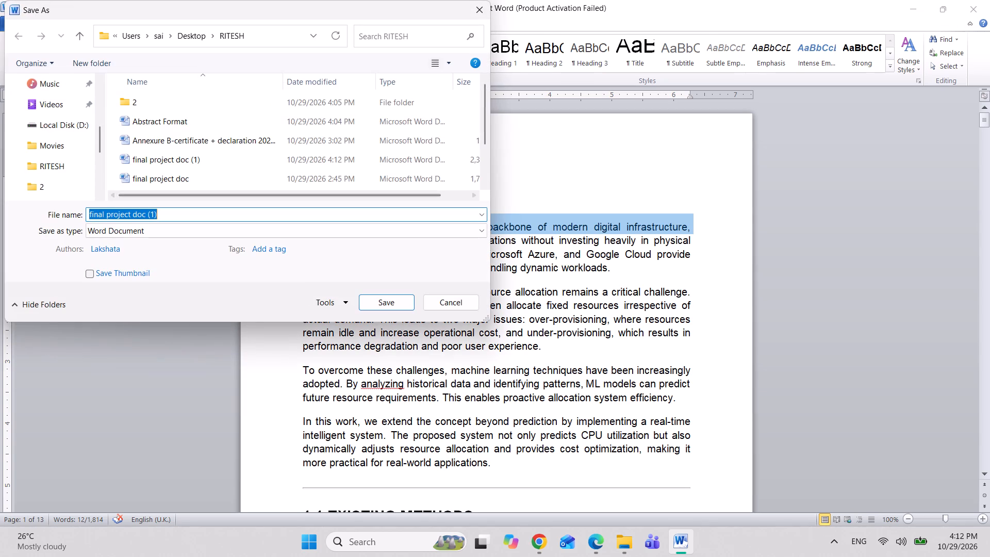
double_click(175, 106)
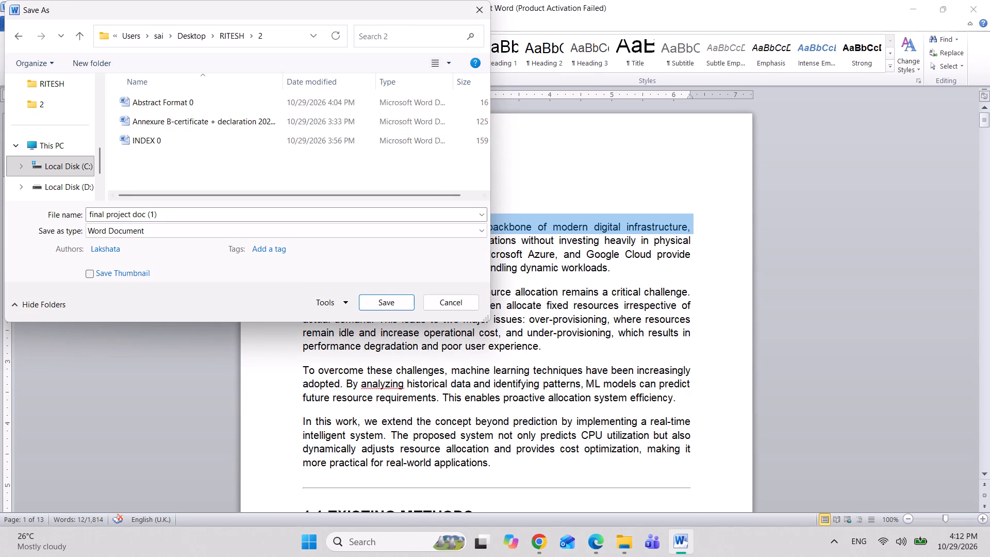
left_click(175, 218)
double_click(175, 218)
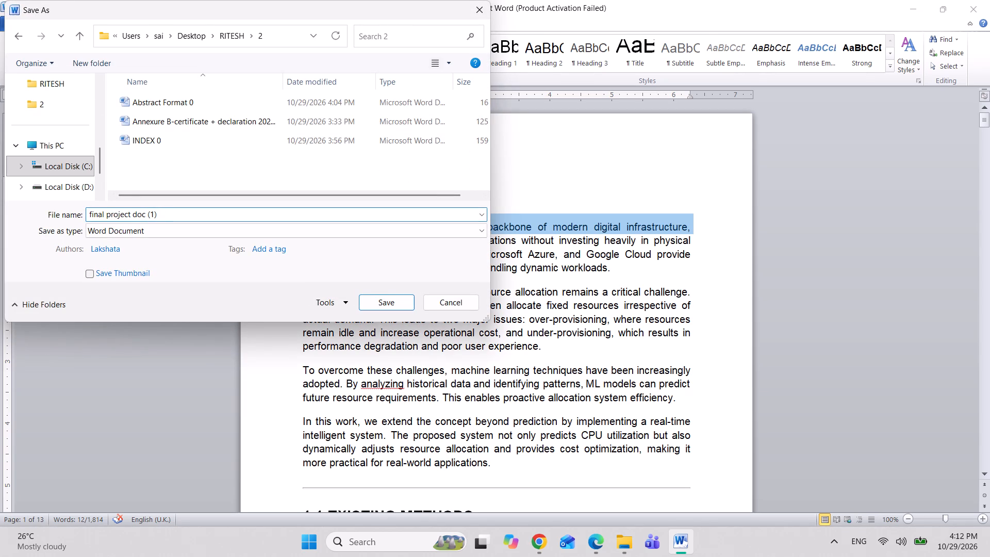
key("space")
type("0")
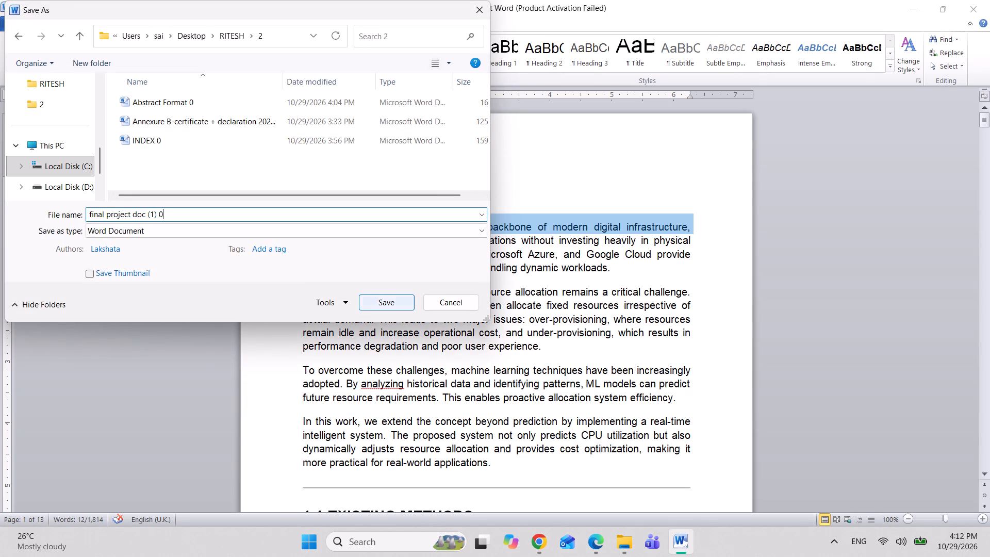
left_click(378, 299)
Skim the saved copy from the introduction to Table 1 and close the document.
scroll(563, 249, "down", 2)
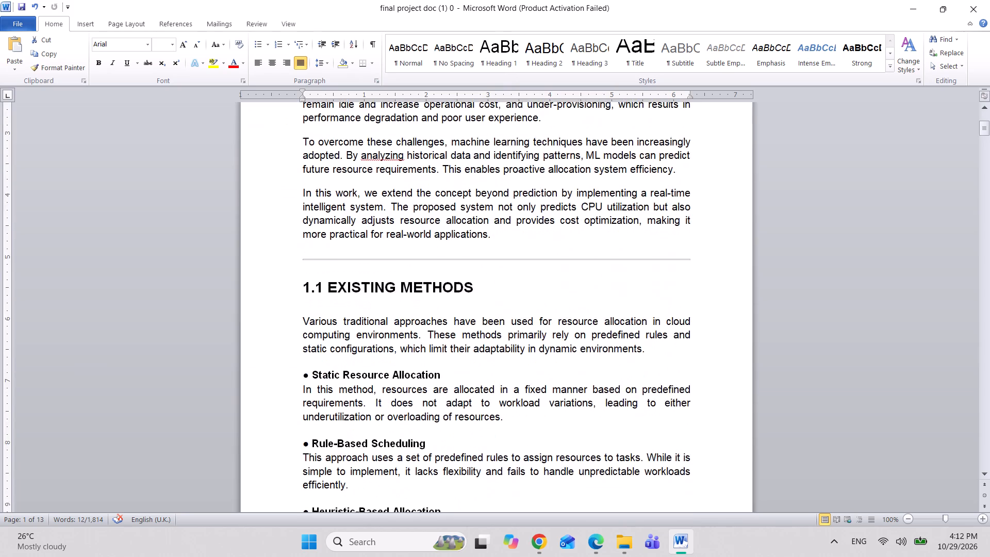
scroll(563, 249, "up", 4)
scroll(563, 249, "down", 12)
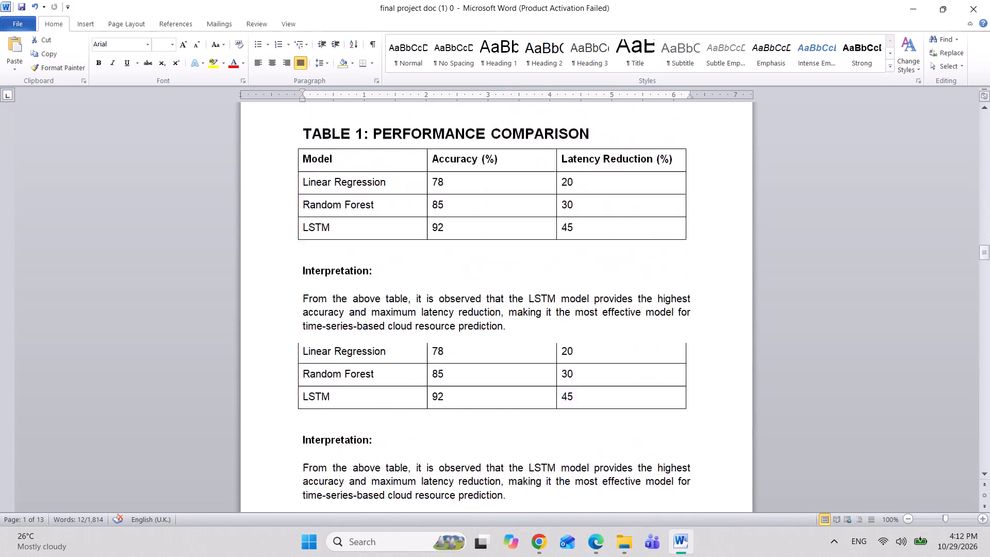
left_click(989, 0)
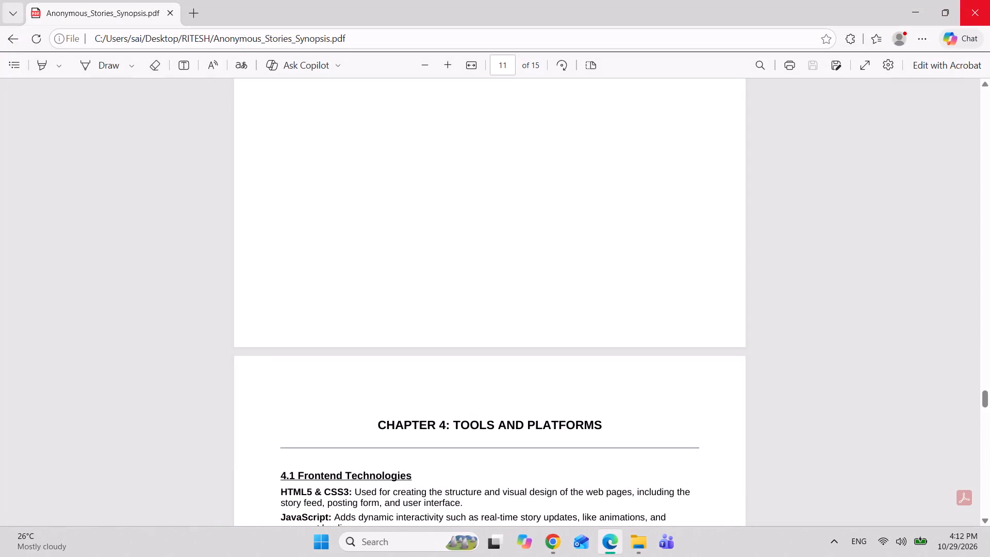